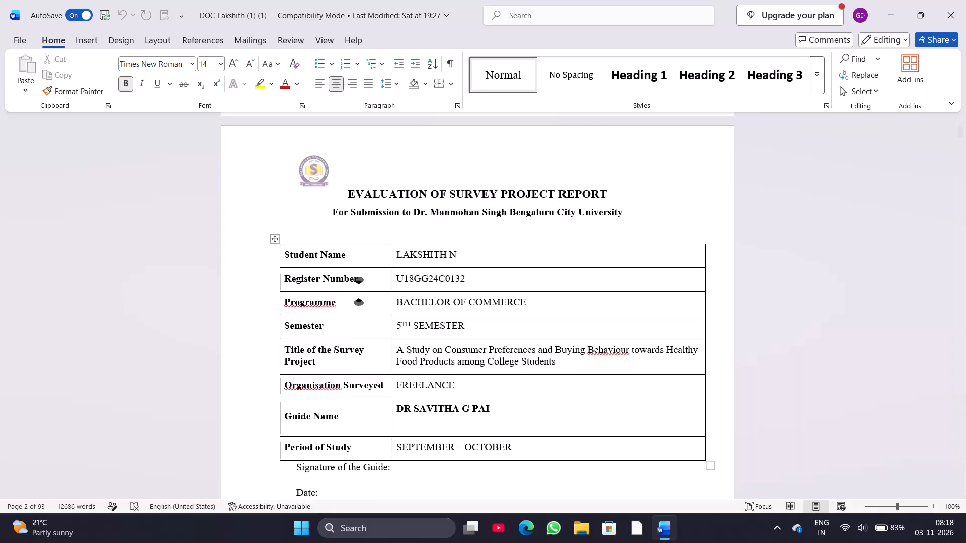
Look over the cover page and the evaluation page of the survey project report.
{"action": "scroll", "coordinate": [414, 305], "scroll_direction": "down", "scroll_amount": 2}
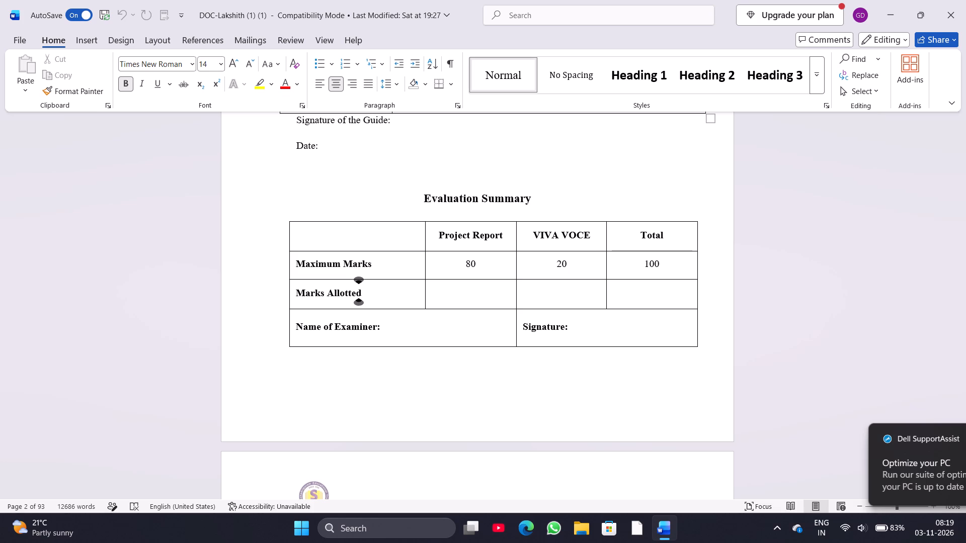
{"action": "scroll", "coordinate": [414, 305], "scroll_direction": "up", "scroll_amount": 7}
{"action": "scroll", "coordinate": [414, 305], "scroll_direction": "down", "scroll_amount": 2}
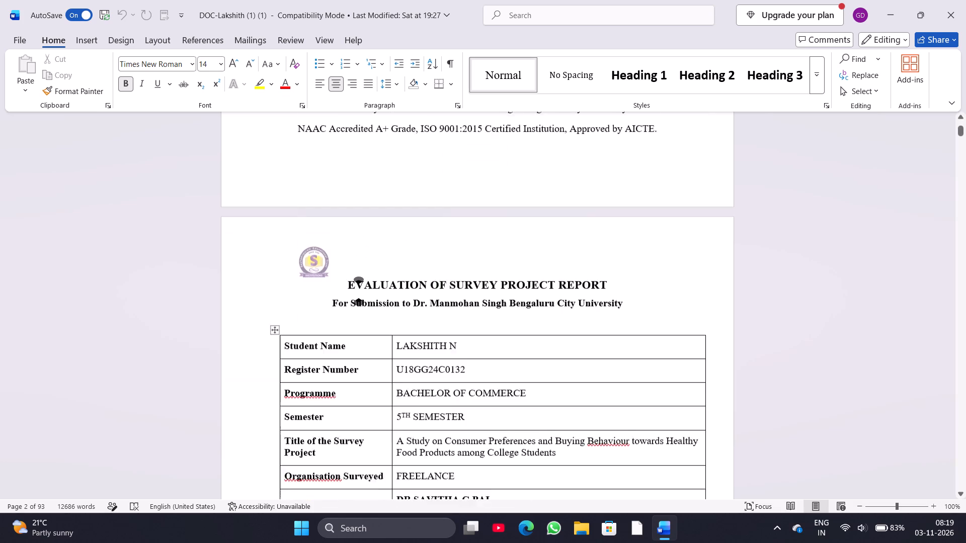
{"action": "scroll", "coordinate": [414, 305], "scroll_direction": "down", "scroll_amount": 1}
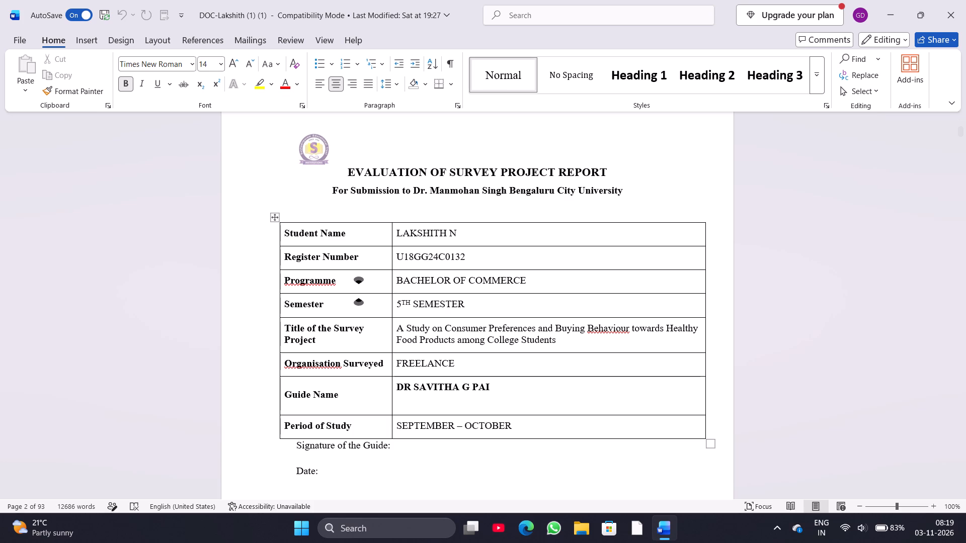
{"action": "scroll", "coordinate": [414, 305], "scroll_direction": "up", "scroll_amount": 3}
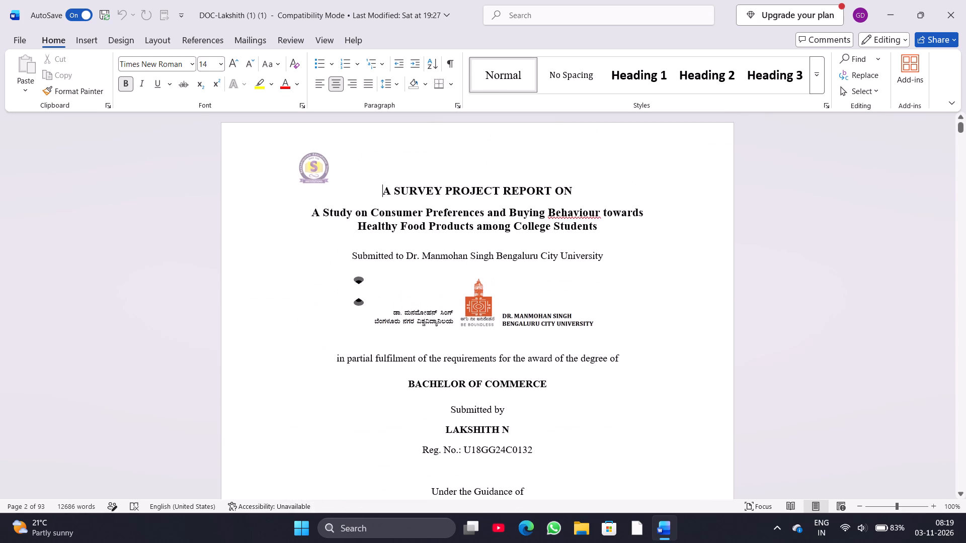
{"action": "scroll", "coordinate": [414, 305], "scroll_direction": "down", "scroll_amount": 1}
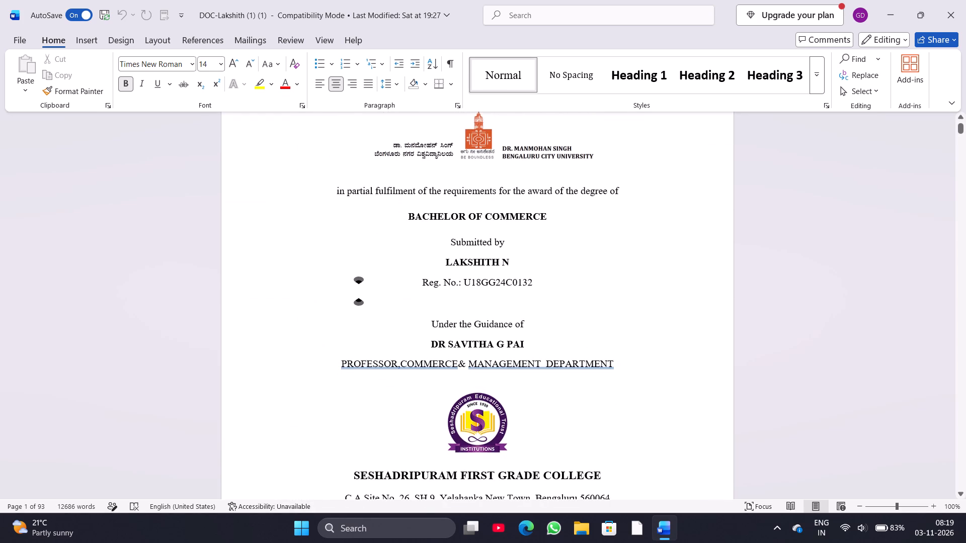
Change the guide's title on the cover page to "Dr." before the name.
{"action": "left_click", "coordinate": [446, 345]}
{"action": "key", "text": "BackSpace"}
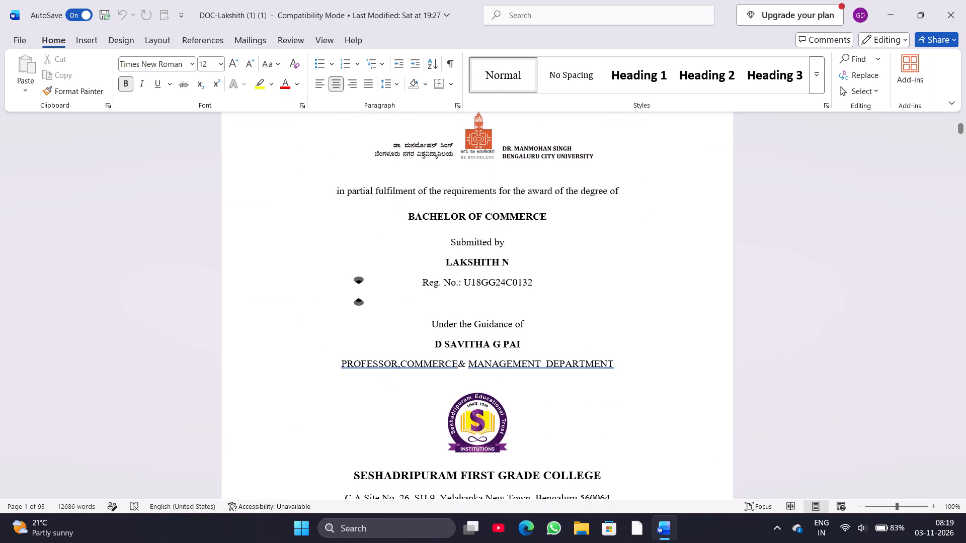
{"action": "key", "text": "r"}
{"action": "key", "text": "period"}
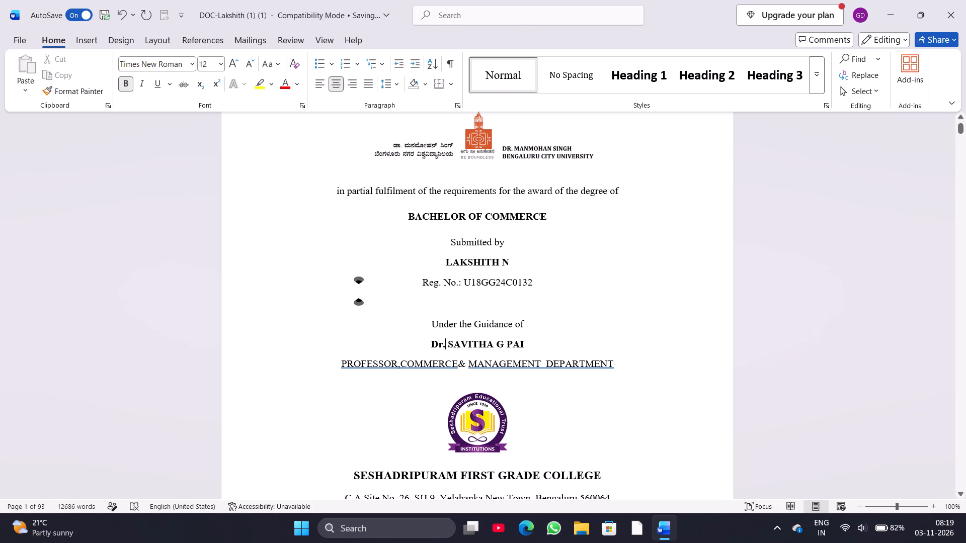
Split the guide's designation after "PROFESSOR," so the department text starts on its own line.
{"action": "left_click", "coordinate": [403, 363]}
{"action": "key", "text": "Return"}
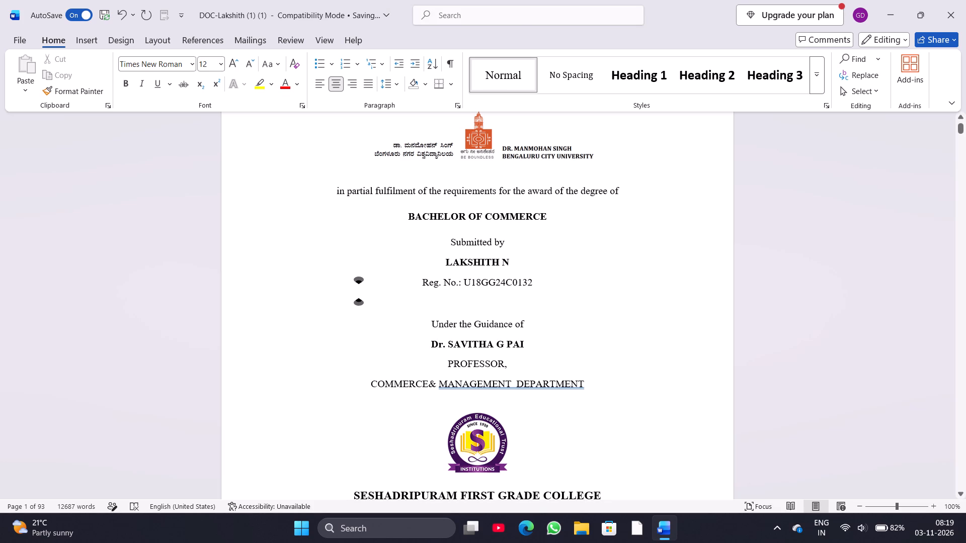
Insert "ASSOCIATE" before "PROFESSOR," in the guide's designation on the cover page.
{"action": "left_click", "coordinate": [450, 359]}
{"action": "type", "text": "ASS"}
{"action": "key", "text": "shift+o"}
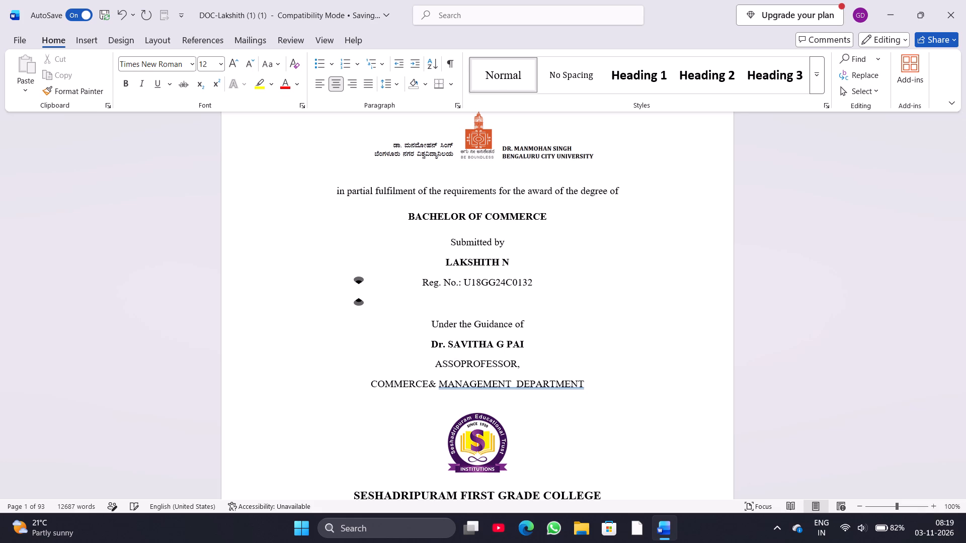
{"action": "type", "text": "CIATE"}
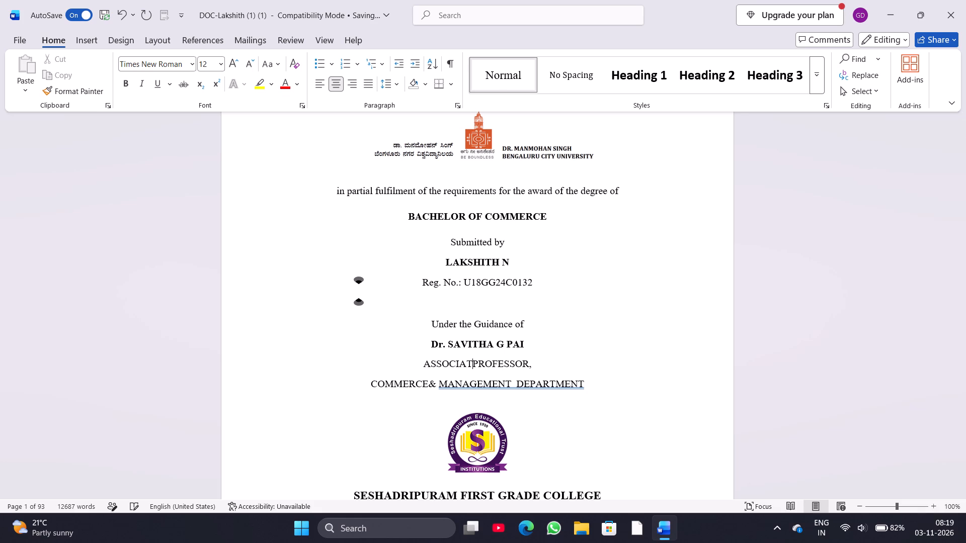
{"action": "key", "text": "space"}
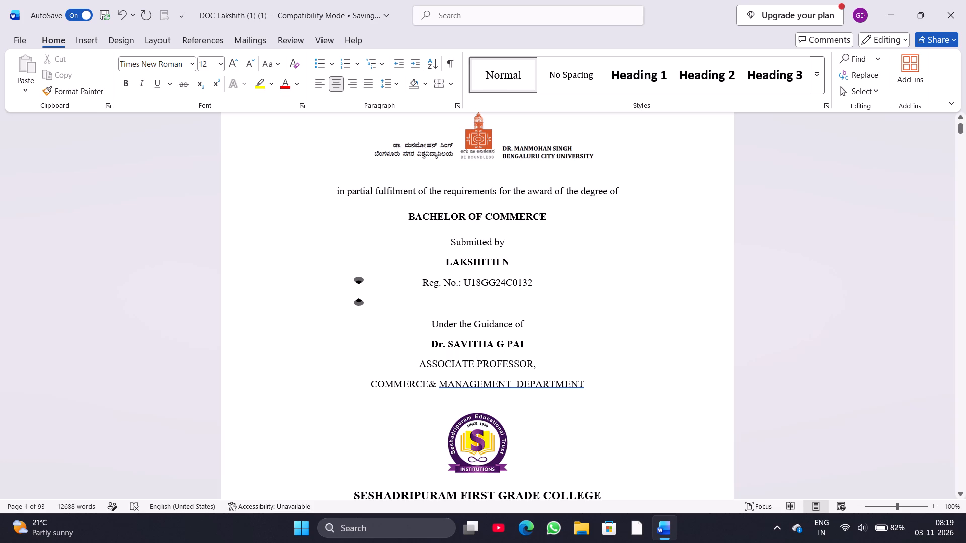
Delete the word "DEPARTMENT" and the extra spaces before it from the line below the guide's designation, ending it at "MANAGEMENT".
{"action": "left_click", "coordinate": [519, 384]}
{"action": "key", "text": "BackSpace"}
{"action": "key", "text": "BackSpace"}
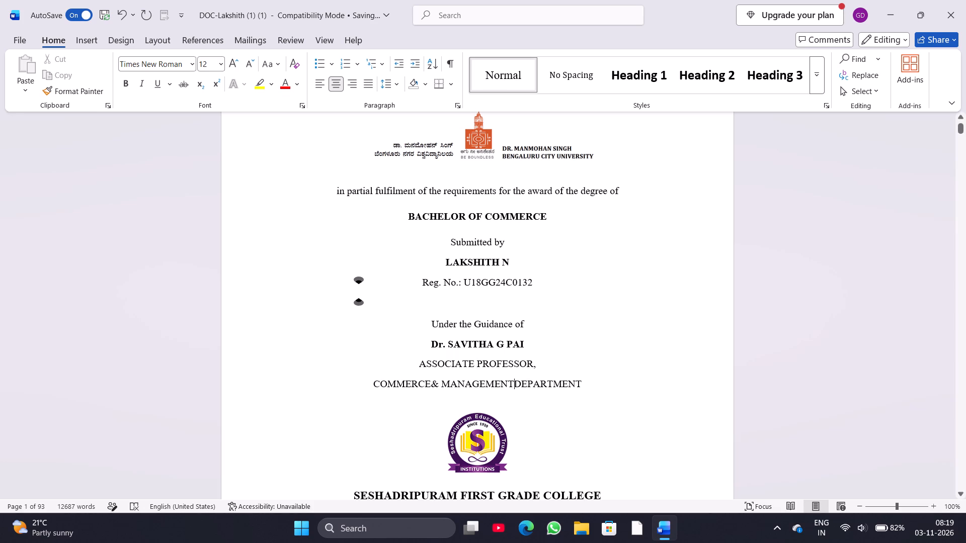
{"action": "left_click", "coordinate": [584, 386]}
{"action": "key", "text": "BackSpace"}
{"action": "key", "text": "BackSpace"}
{"action": "key", "text": "BackSpace"}
{"action": "key", "text": "BackSpace"}
{"action": "key", "text": "BackSpace"}
{"action": "key", "text": "BackSpace"}
{"action": "key", "text": "BackSpace"}
{"action": "key", "text": "BackSpace"}
{"action": "key", "text": "BackSpace"}
{"action": "key", "text": "BackSpace"}
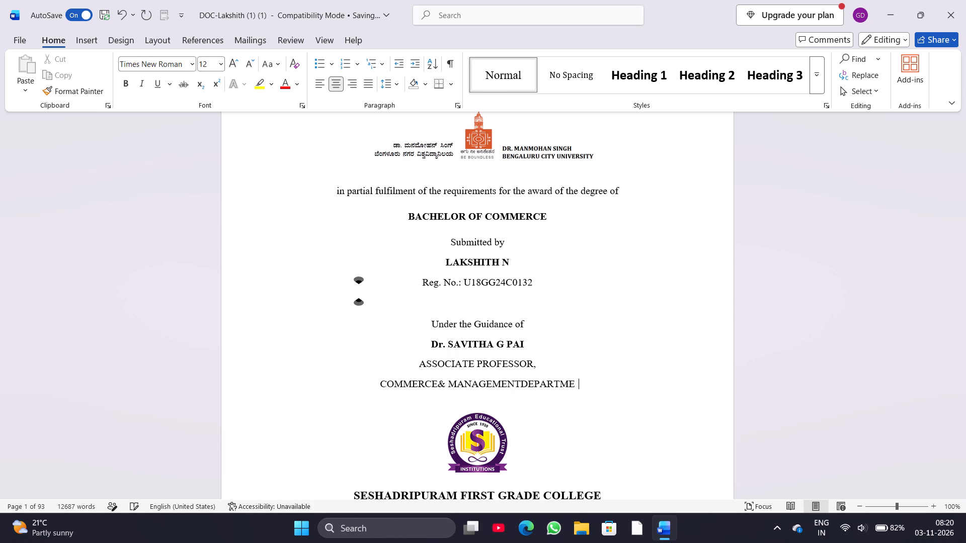
{"action": "key", "text": "BackSpace"}
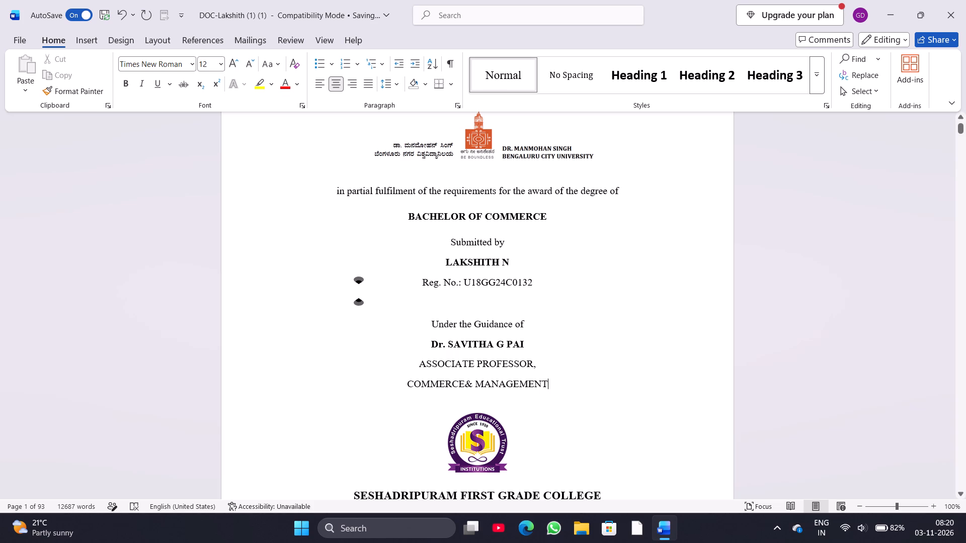
Insert "DEPARTMENT OF" before "COMMERCE& MANAGEMENT" on the cover page and save the document.
{"action": "left_click", "coordinate": [404, 385]}
{"action": "type", "text": "De"}
{"action": "key", "text": "BackSpace"}
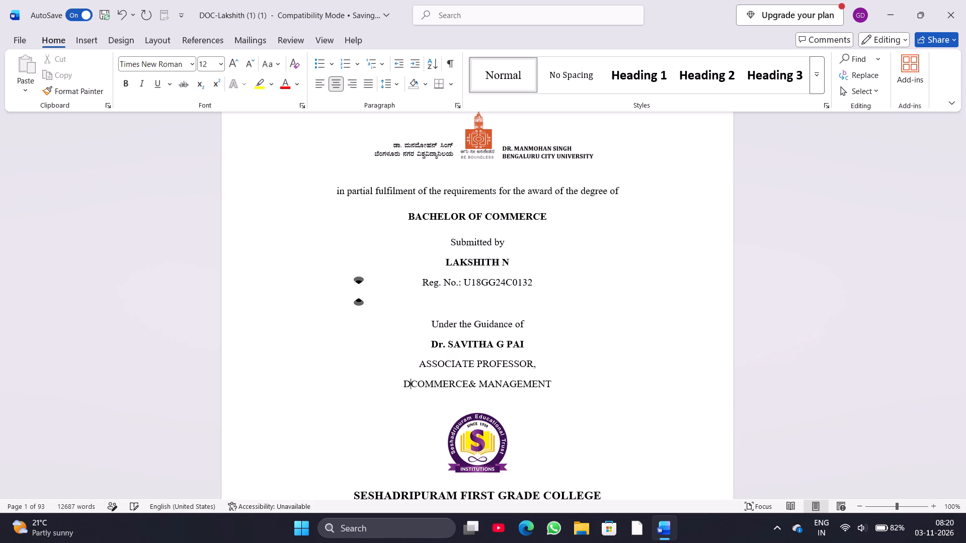
{"action": "key", "text": "shift+e"}
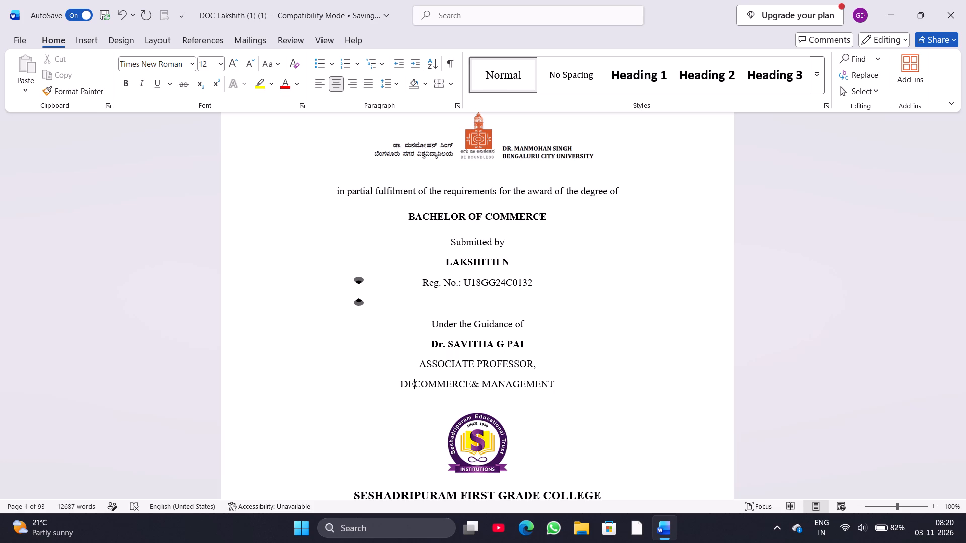
{"action": "type", "text": "PARTMENT"}
{"action": "key", "text": "space"}
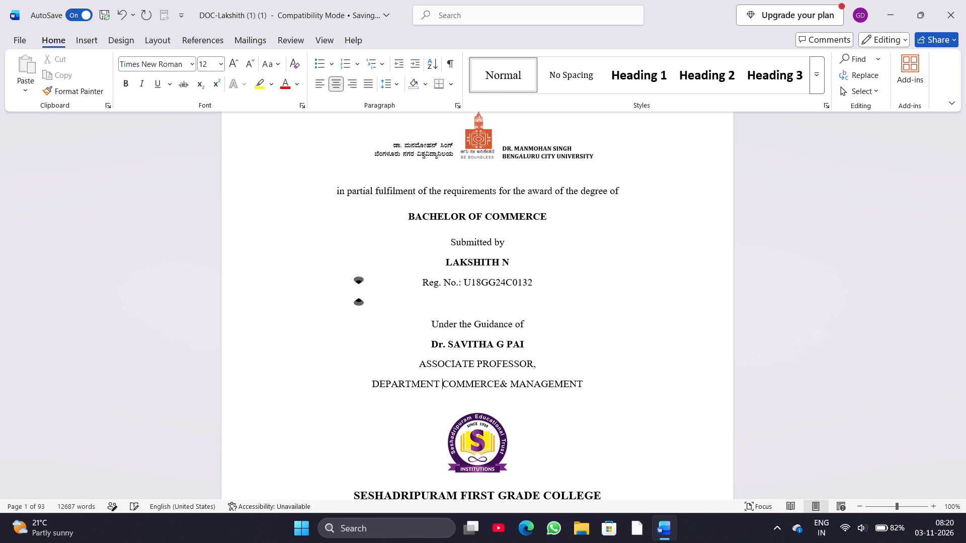
{"action": "type", "text": "OF"}
{"action": "key", "text": "space"}
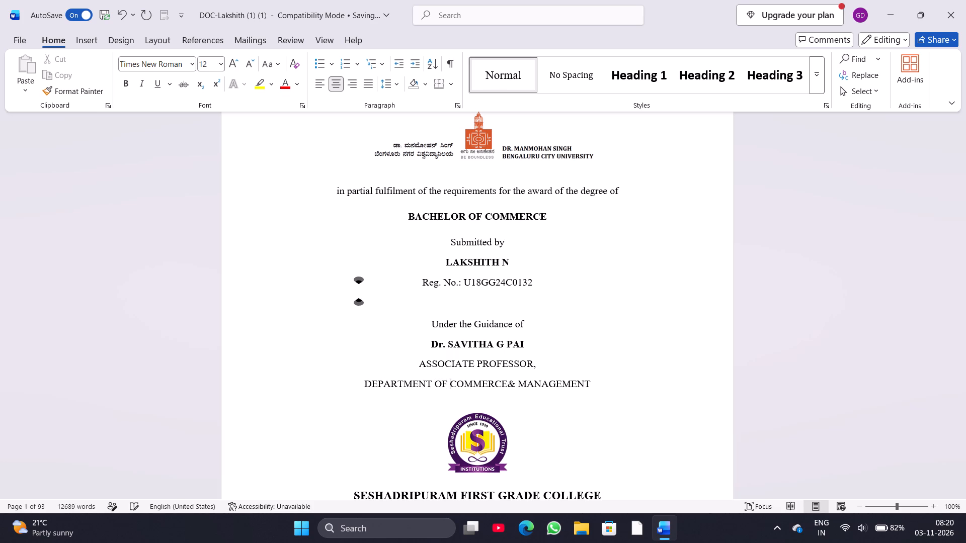
{"action": "key", "text": "ctrl+s"}
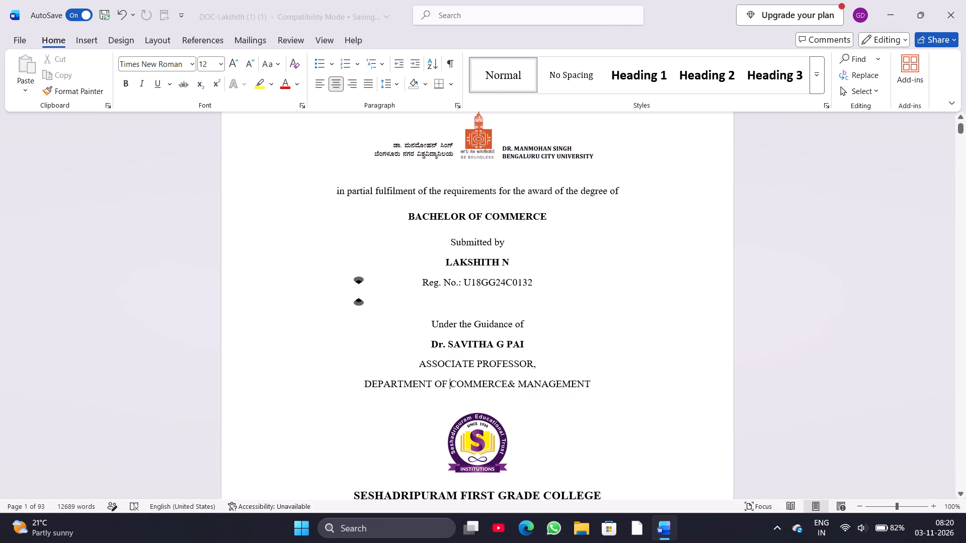
Delete the small college logo from the page header on the Certificate of the College page and return to the body text.
{"action": "scroll", "coordinate": [451, 303], "scroll_direction": "up", "scroll_amount": 1}
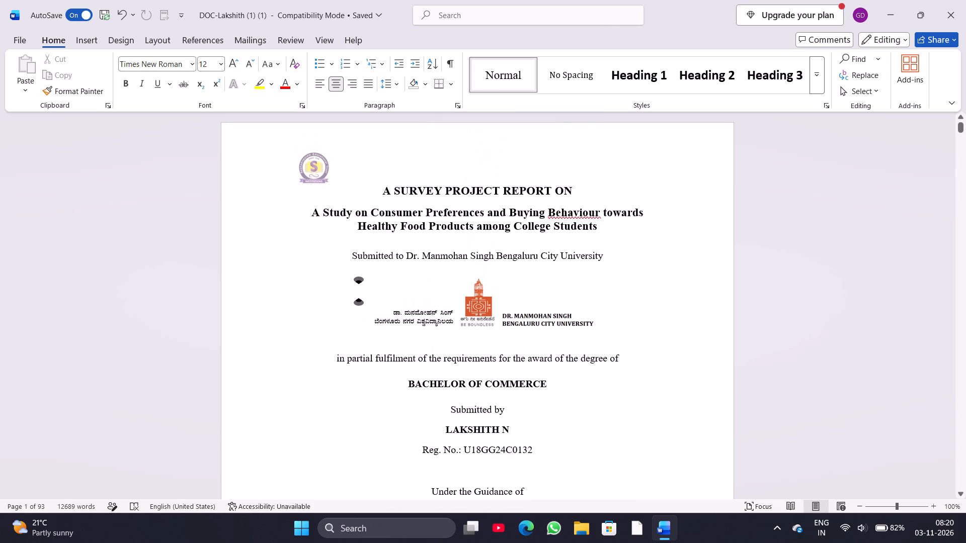
{"action": "scroll", "coordinate": [451, 303], "scroll_direction": "down", "scroll_amount": 2}
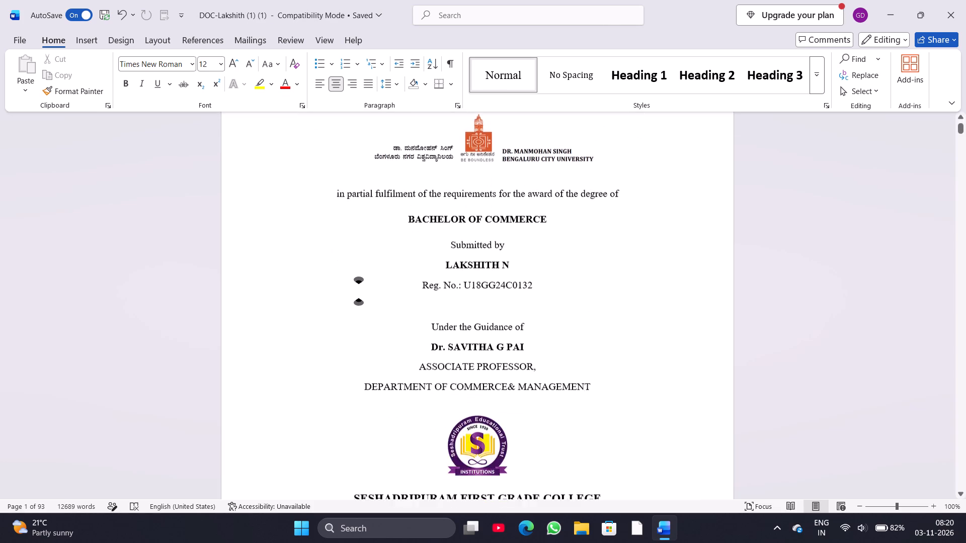
{"action": "scroll", "coordinate": [451, 303], "scroll_direction": "down", "scroll_amount": 4}
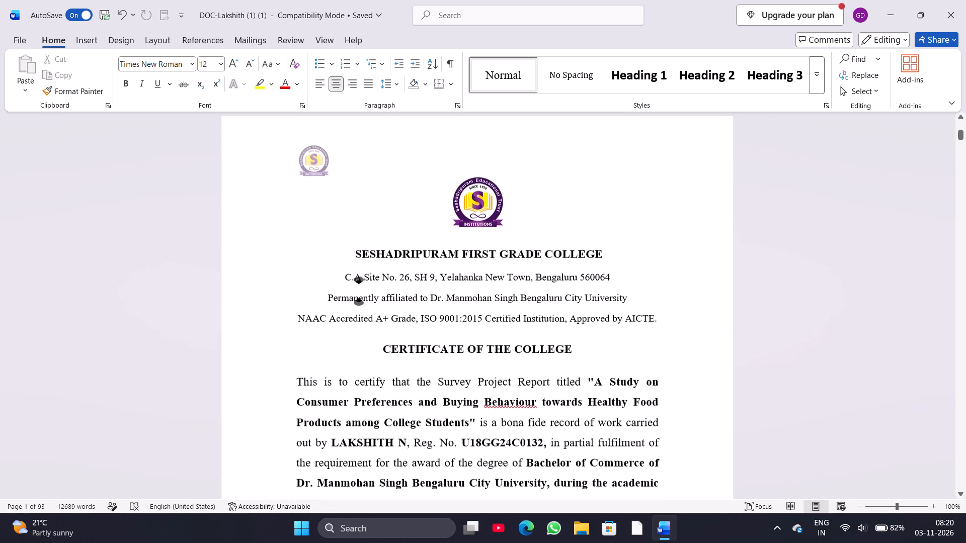
{"action": "triple_click", "coordinate": [329, 176]}
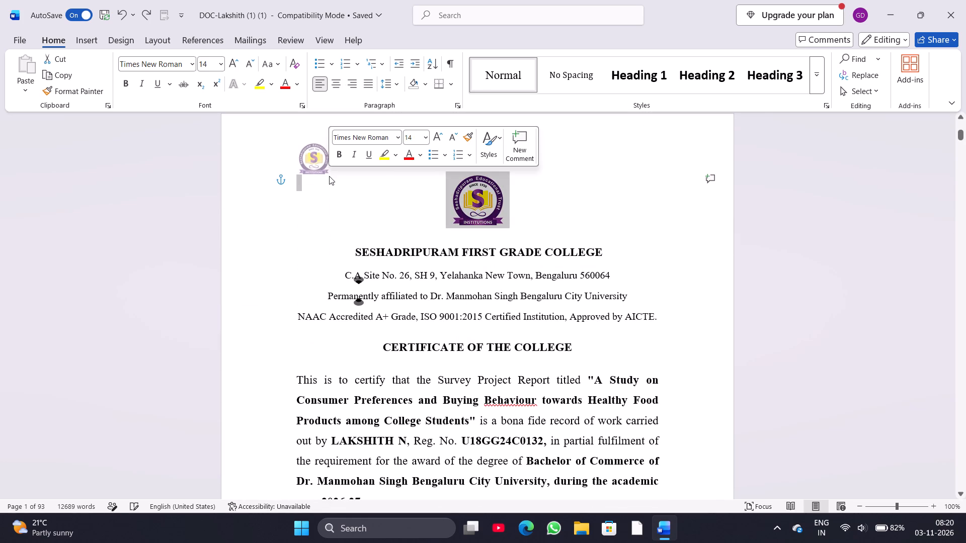
{"action": "double_click", "coordinate": [316, 156]}
{"action": "left_click", "coordinate": [316, 156]}
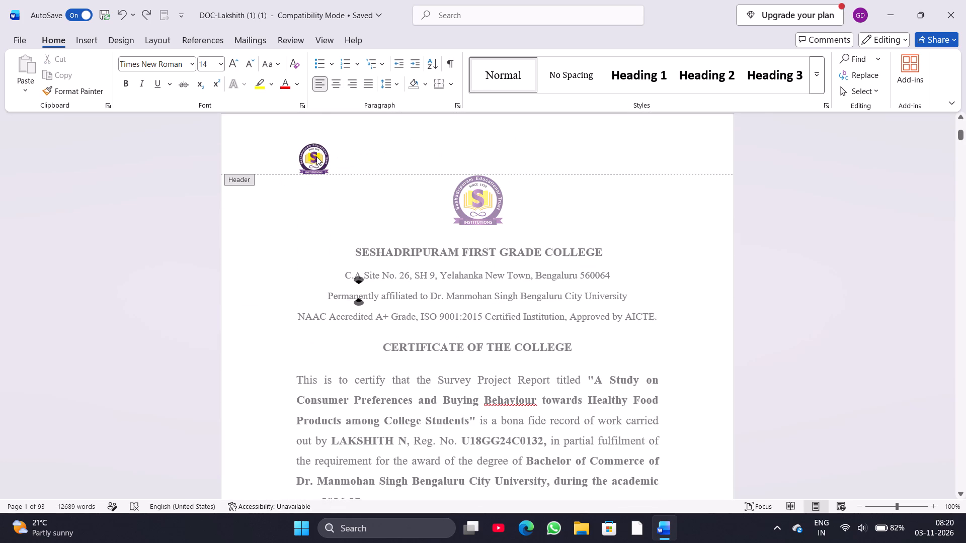
{"action": "key", "text": "Delete"}
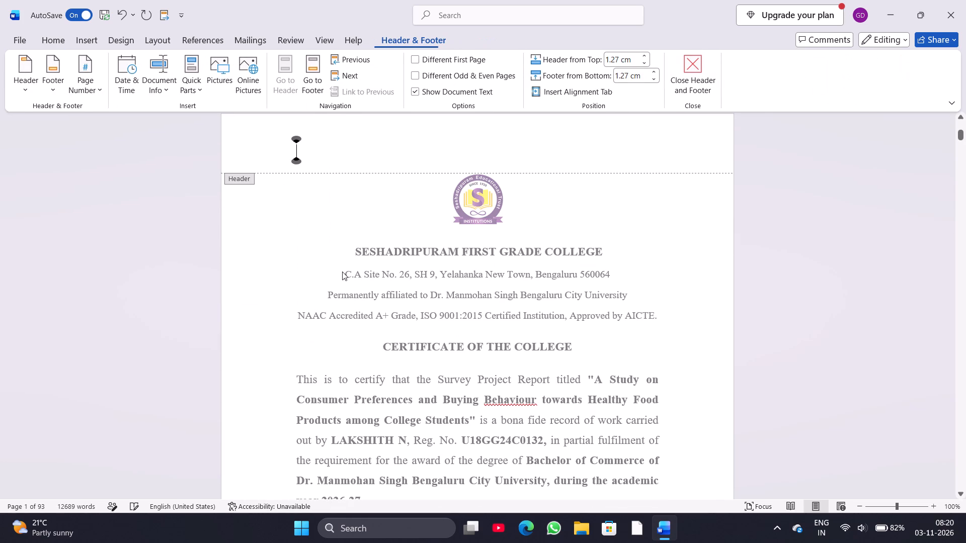
{"action": "double_click", "coordinate": [325, 216]}
Review the evaluation report, certificate and declaration pages following the header logo removal.
{"action": "scroll", "coordinate": [325, 216], "scroll_direction": "up", "scroll_amount": 4}
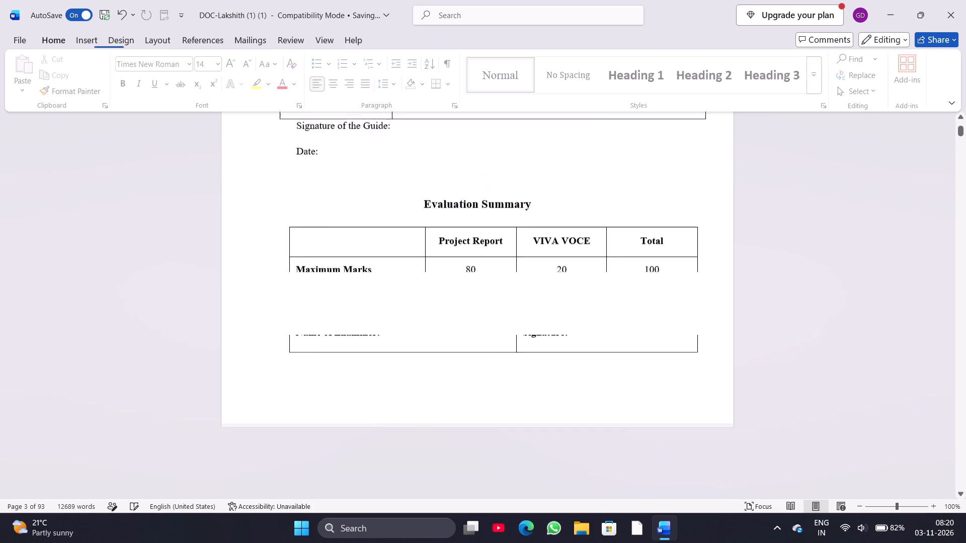
{"action": "scroll", "coordinate": [325, 216], "scroll_direction": "up", "scroll_amount": 7}
{"action": "scroll", "coordinate": [325, 216], "scroll_direction": "down", "scroll_amount": 4}
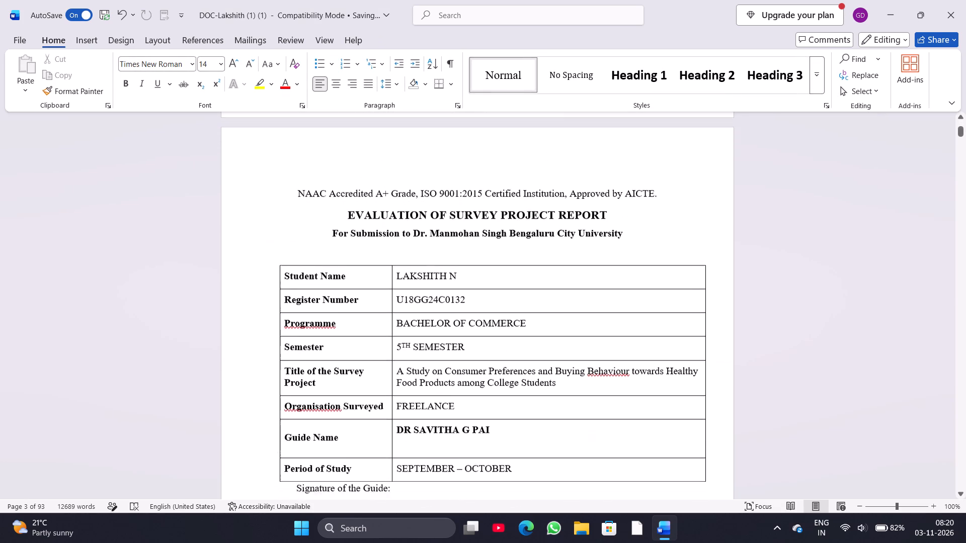
{"action": "scroll", "coordinate": [325, 216], "scroll_direction": "down", "scroll_amount": 2}
{"action": "scroll", "coordinate": [419, 183], "scroll_direction": "up", "scroll_amount": 1}
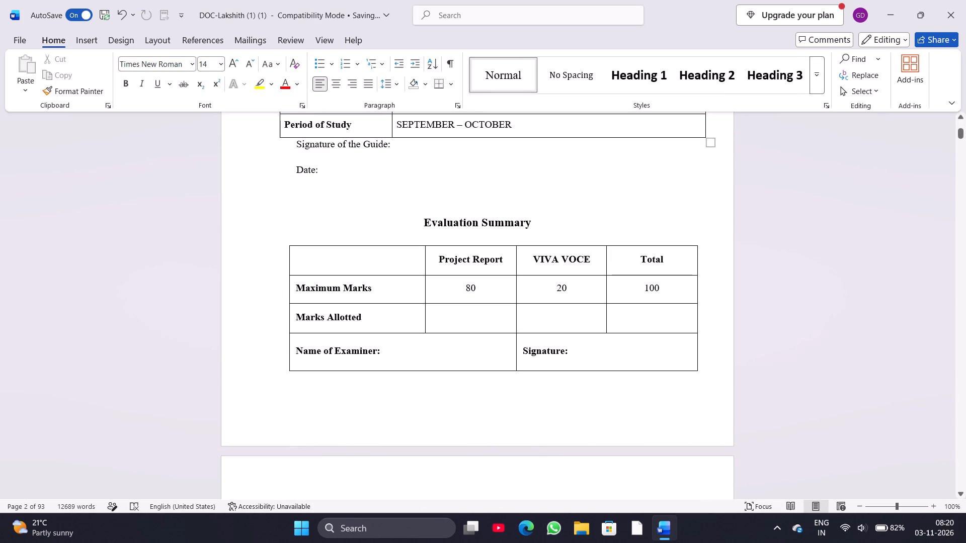
{"action": "scroll", "coordinate": [419, 183], "scroll_direction": "up", "scroll_amount": 1}
{"action": "scroll", "coordinate": [451, 216], "scroll_direction": "down", "scroll_amount": 2}
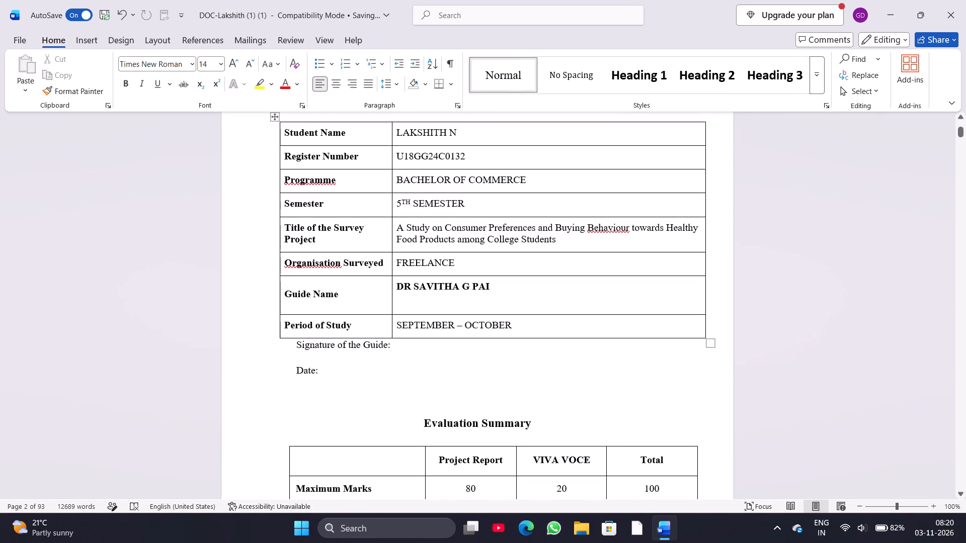
{"action": "scroll", "coordinate": [444, 158], "scroll_direction": "down", "scroll_amount": 5}
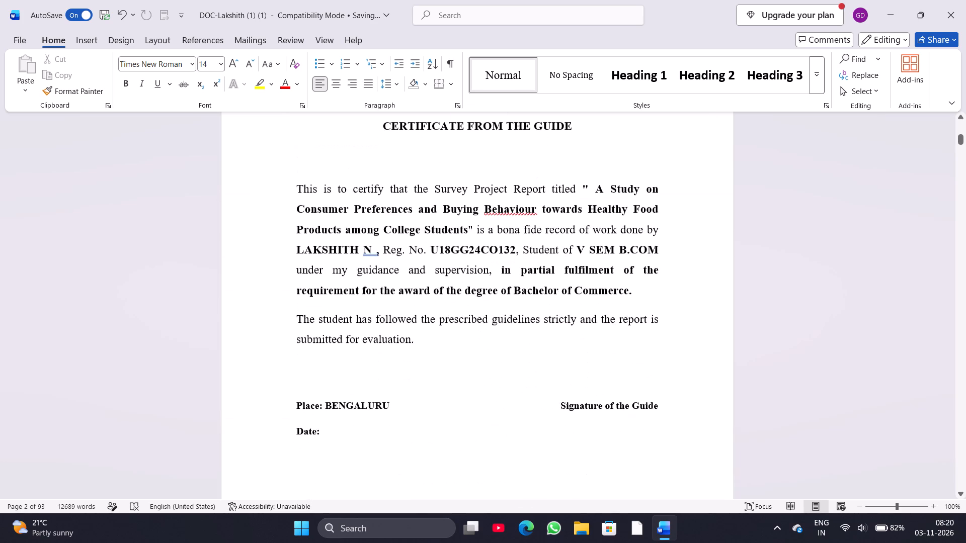
{"action": "scroll", "coordinate": [444, 158], "scroll_direction": "down", "scroll_amount": 3}
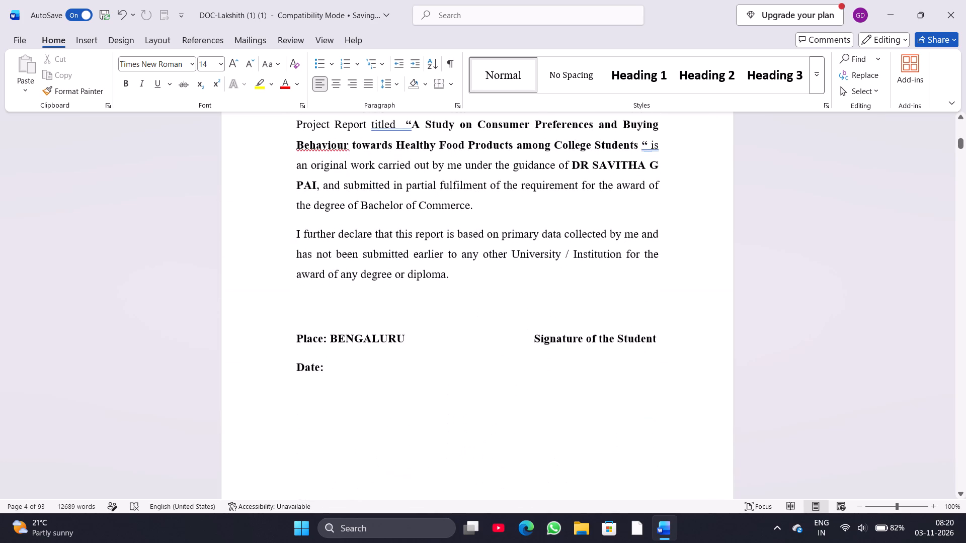
{"action": "scroll", "coordinate": [444, 158], "scroll_direction": "down", "scroll_amount": 5}
Read through the Acknowledgement page and check the list of contents.
{"action": "left_click", "coordinate": [444, 158]}
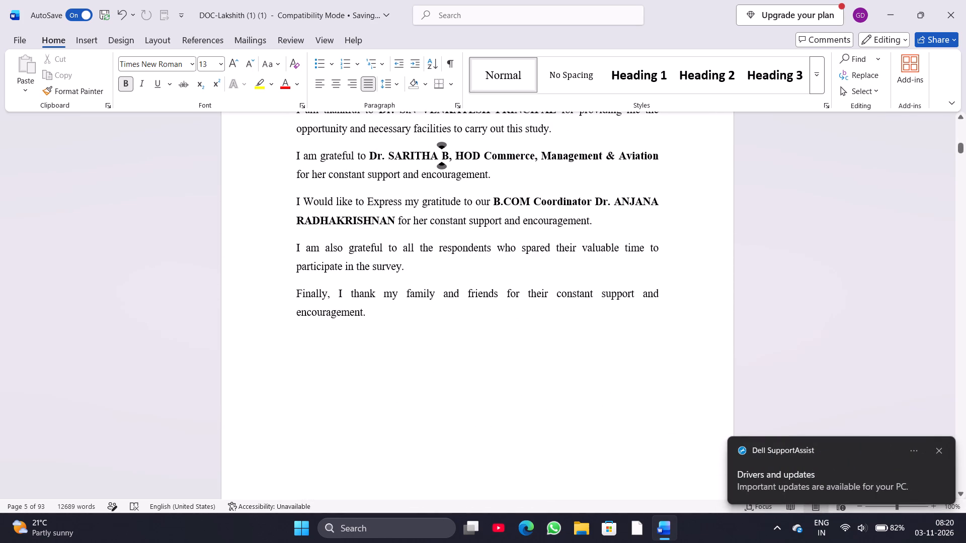
{"action": "left_click", "coordinate": [445, 330]}
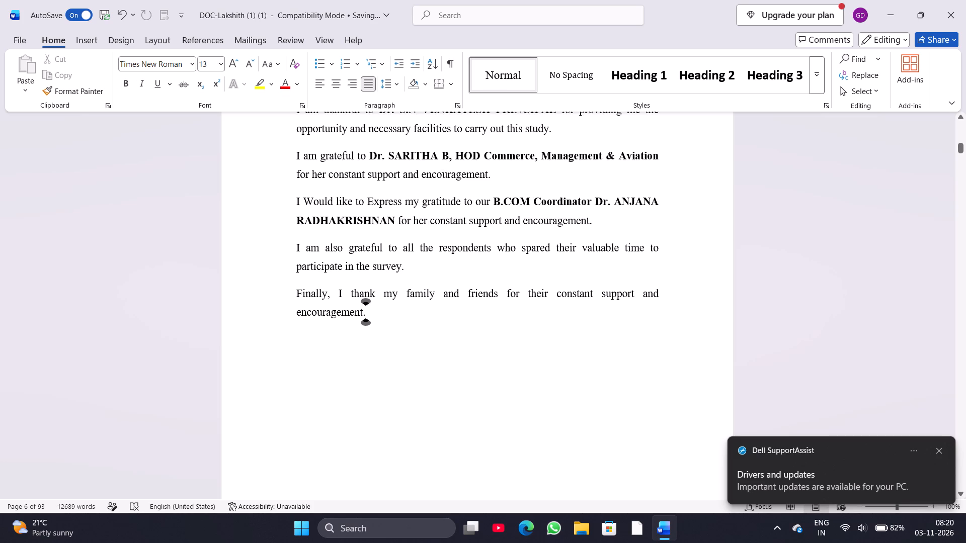
{"action": "scroll", "coordinate": [445, 330], "scroll_direction": "up", "scroll_amount": 1}
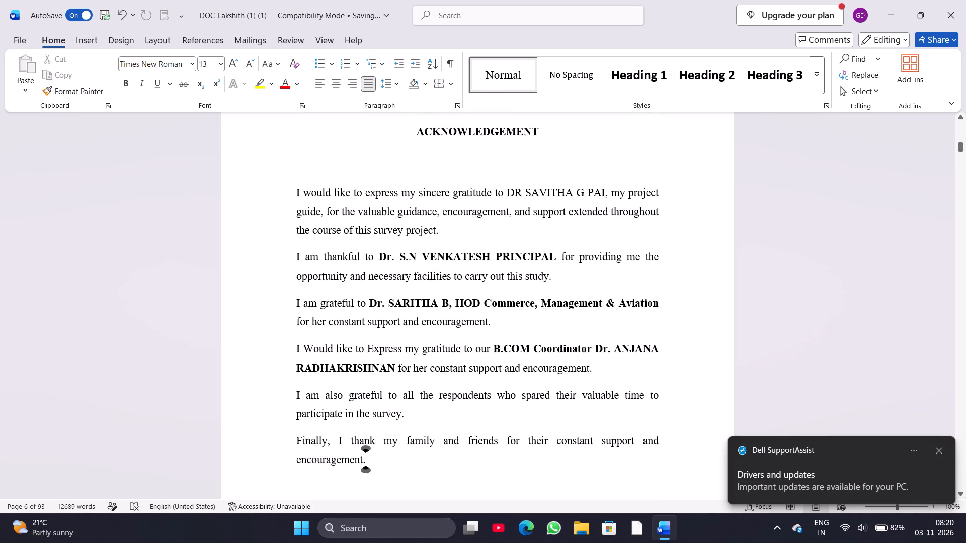
{"action": "scroll", "coordinate": [459, 423], "scroll_direction": "down", "scroll_amount": 1}
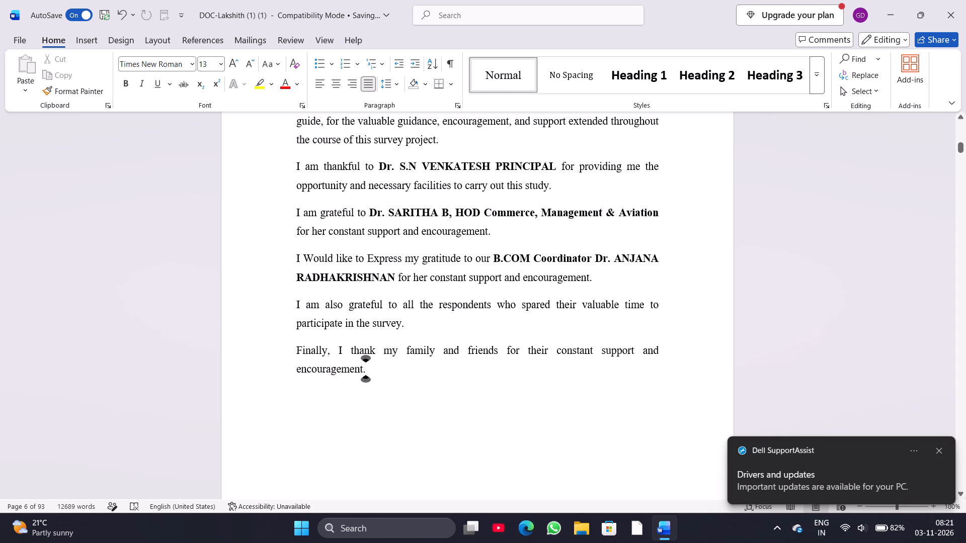
{"action": "scroll", "coordinate": [465, 196], "scroll_direction": "up", "scroll_amount": 2}
{"action": "scroll", "coordinate": [469, 232], "scroll_direction": "down", "scroll_amount": 3}
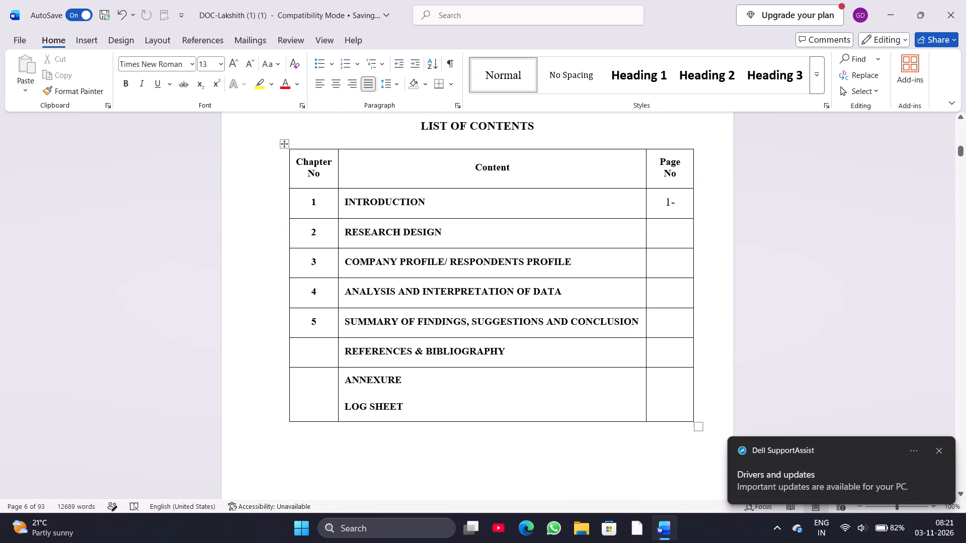
{"action": "scroll", "coordinate": [469, 232], "scroll_direction": "down", "scroll_amount": 5}
{"action": "scroll", "coordinate": [469, 232], "scroll_direction": "up", "scroll_amount": 2}
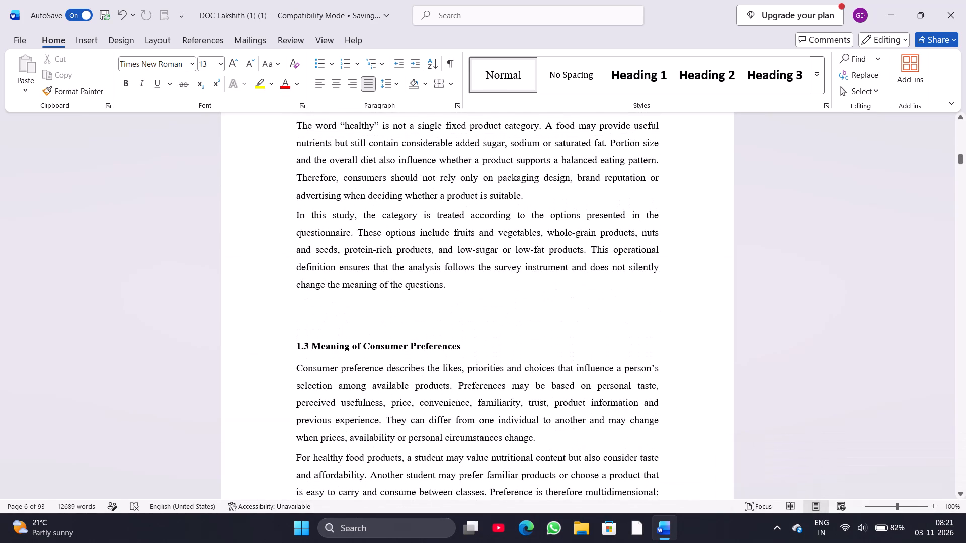
Review the introduction, literature and research design chapters, from healthy food concepts through the objectives to the start of Chapter 4.
{"action": "scroll", "coordinate": [469, 232], "scroll_direction": "down", "scroll_amount": 4}
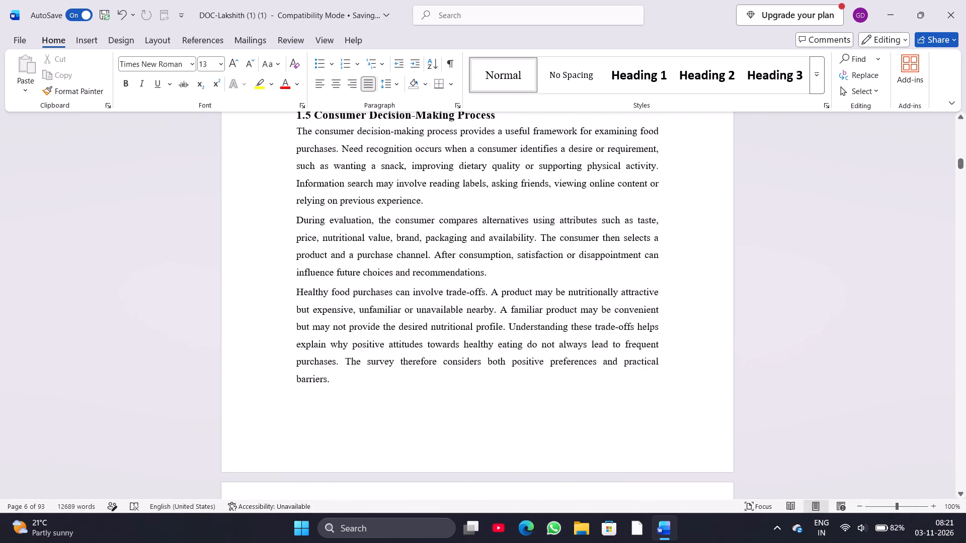
{"action": "scroll", "coordinate": [469, 232], "scroll_direction": "down", "scroll_amount": 4}
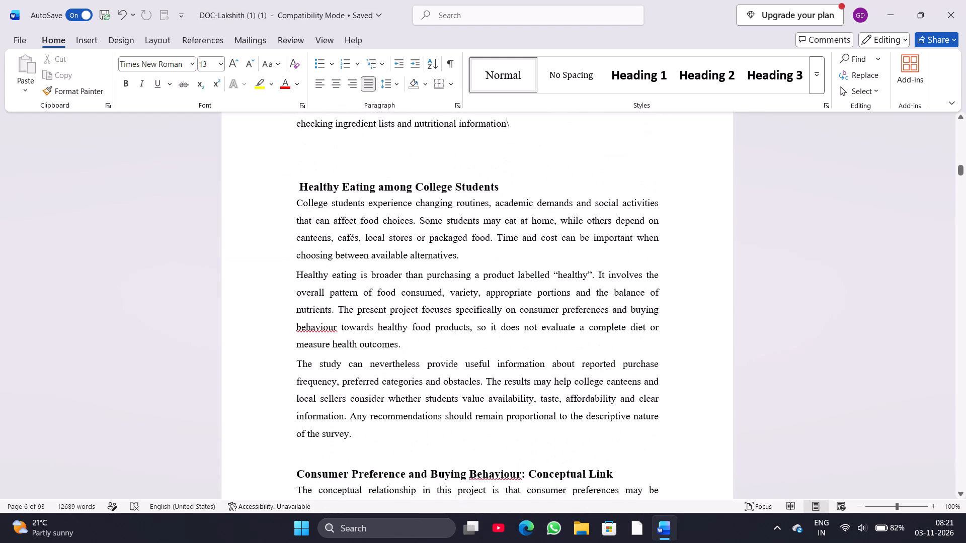
{"action": "scroll", "coordinate": [469, 232], "scroll_direction": "down", "scroll_amount": 6}
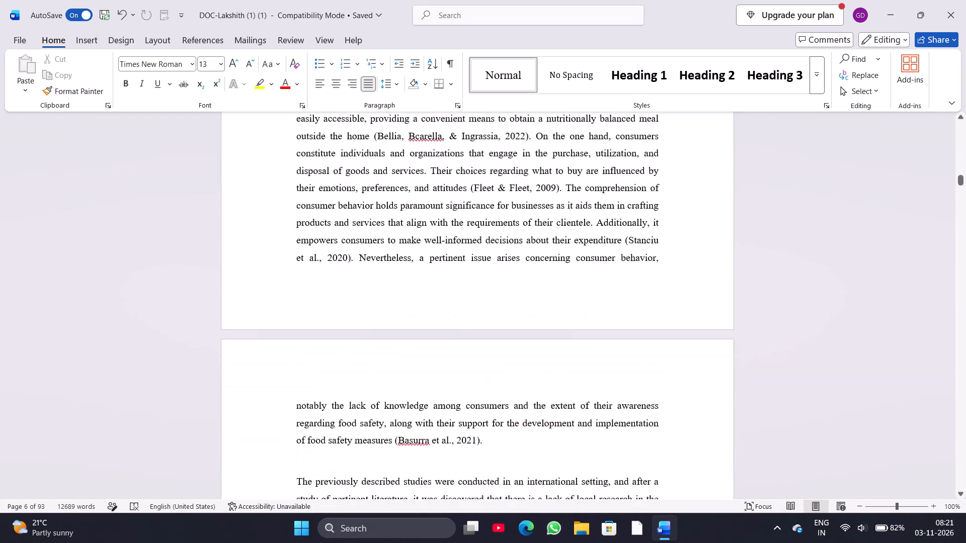
{"action": "scroll", "coordinate": [469, 232], "scroll_direction": "down", "scroll_amount": 6}
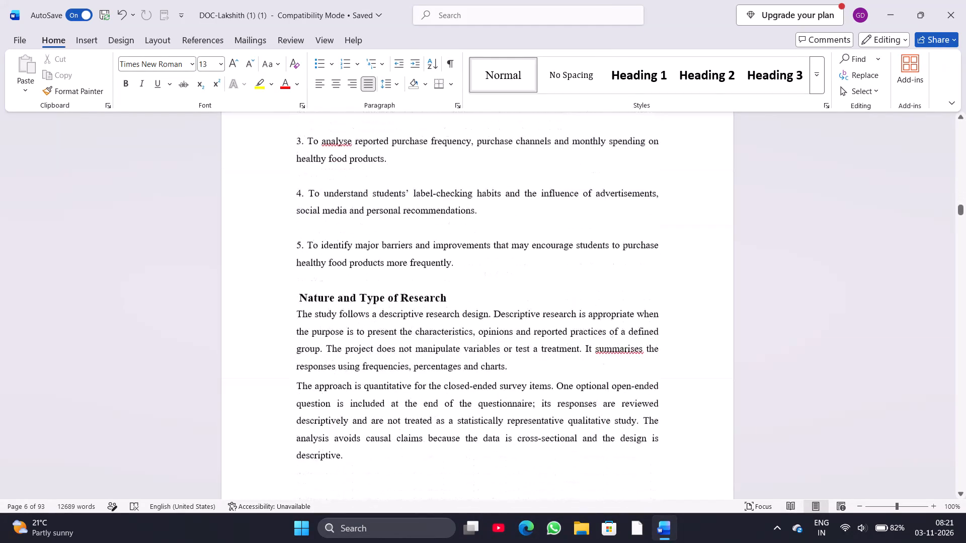
{"action": "scroll", "coordinate": [469, 232], "scroll_direction": "down", "scroll_amount": 17}
{"action": "scroll", "coordinate": [469, 232], "scroll_direction": "up", "scroll_amount": 2}
{"action": "scroll", "coordinate": [469, 232], "scroll_direction": "down", "scroll_amount": 1}
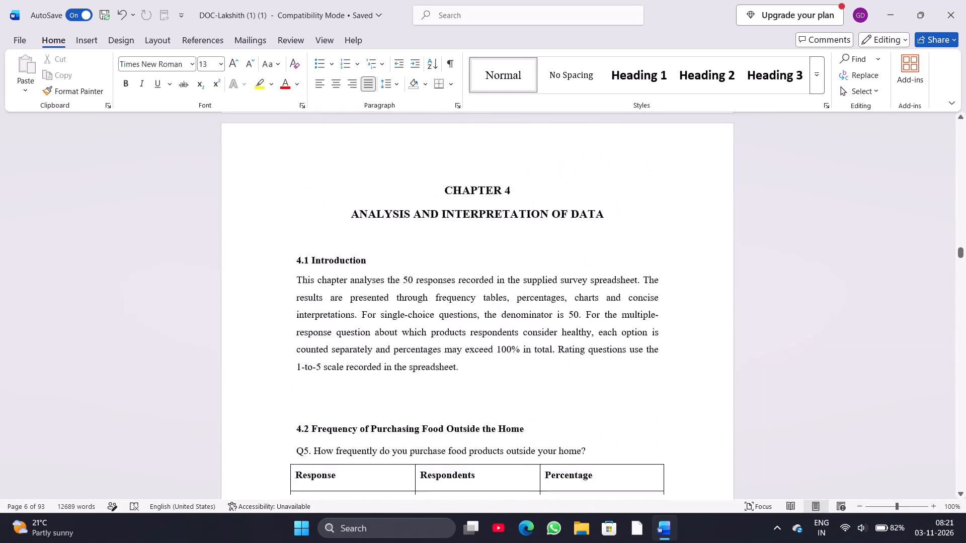
Review the first Chapter 4 analysis sections, checking the tables, charts and interpretations up to 4.9 Importance of Taste.
{"action": "scroll", "coordinate": [469, 232], "scroll_direction": "down", "scroll_amount": 3}
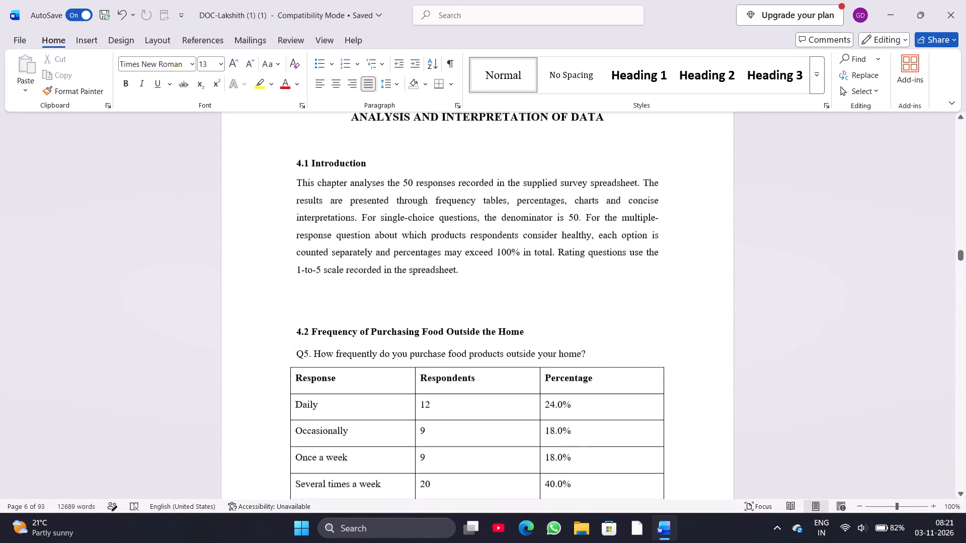
{"action": "scroll", "coordinate": [469, 232], "scroll_direction": "down", "scroll_amount": 8}
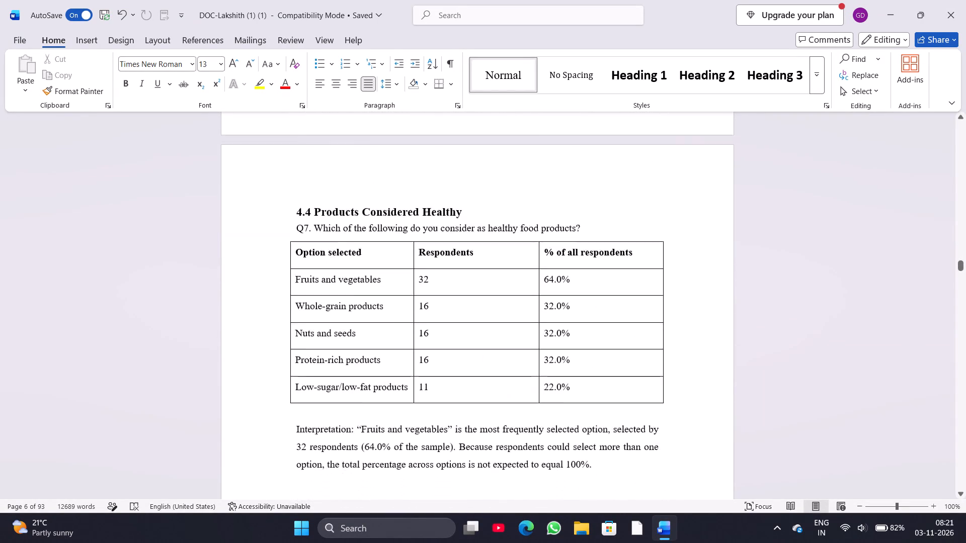
{"action": "scroll", "coordinate": [469, 232], "scroll_direction": "down", "scroll_amount": 8}
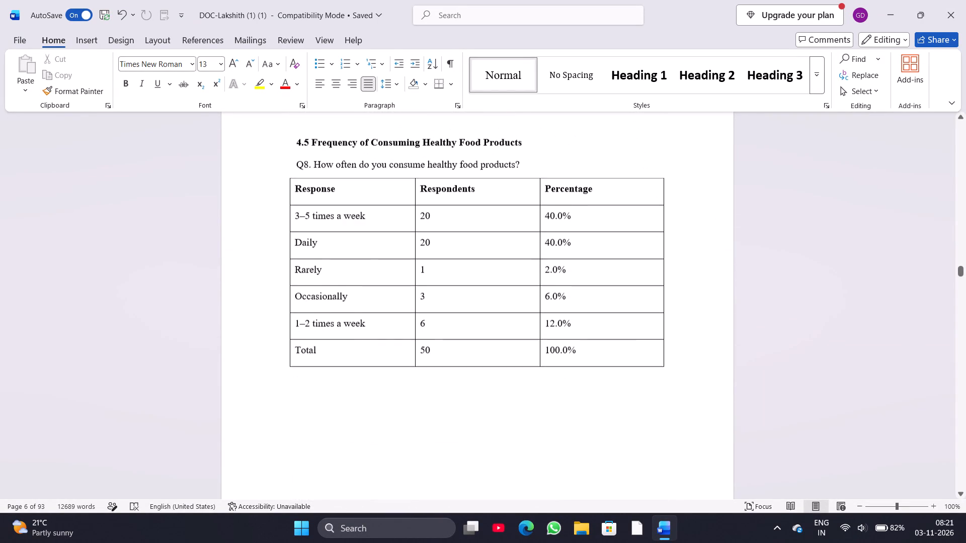
{"action": "scroll", "coordinate": [469, 232], "scroll_direction": "down", "scroll_amount": 4}
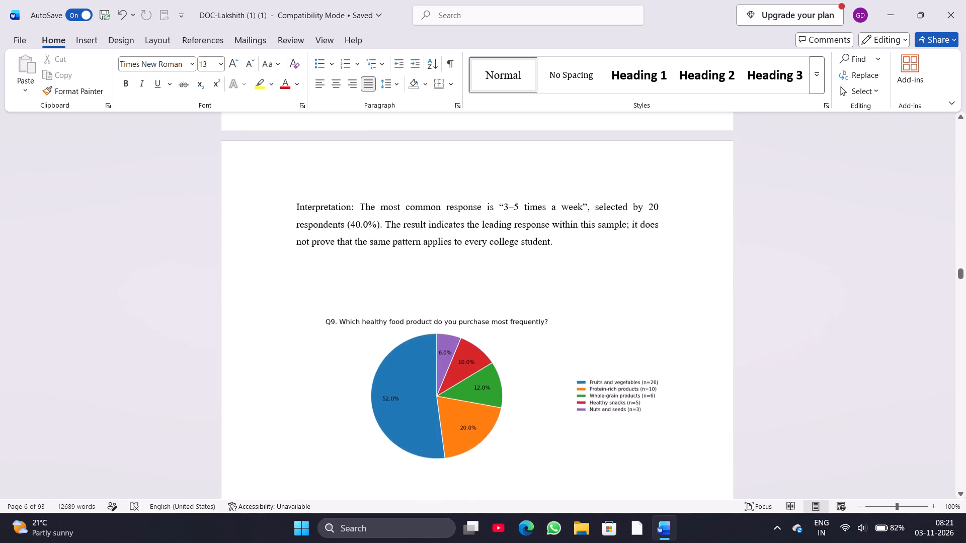
{"action": "scroll", "coordinate": [469, 232], "scroll_direction": "down", "scroll_amount": 11}
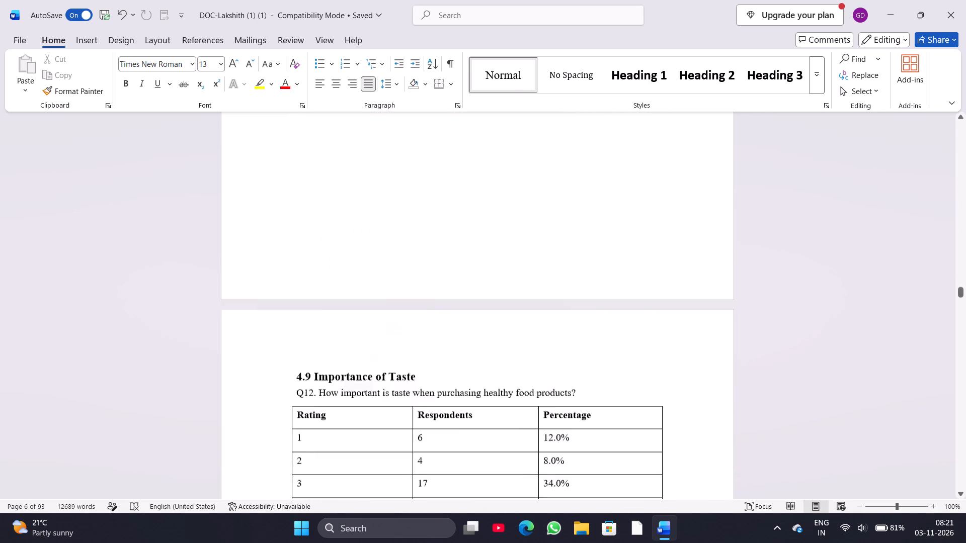
Examine the remaining Chapter 4 survey tables and charts, including brand reputation, purchase location, purchase frequency and ingredient checking.
{"action": "scroll", "coordinate": [469, 232], "scroll_direction": "down", "scroll_amount": 4}
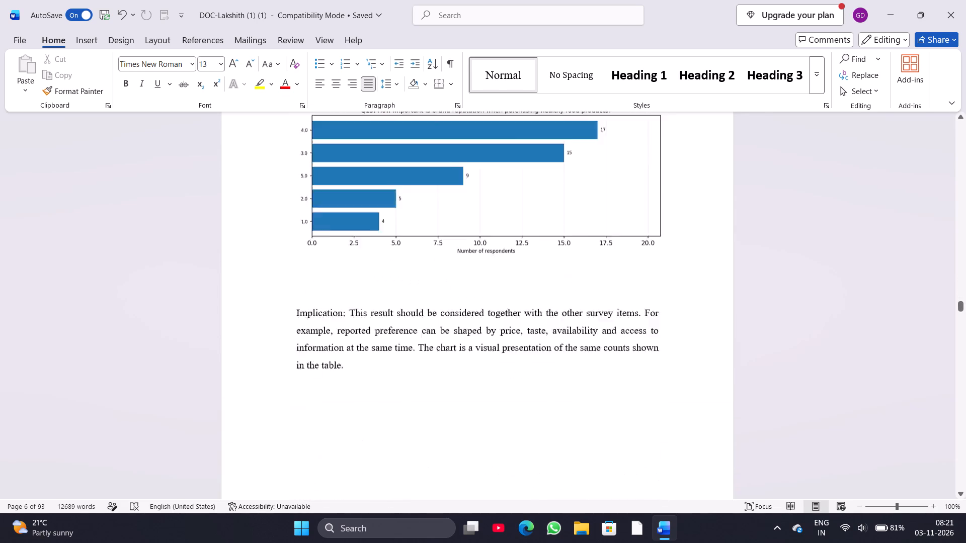
{"action": "scroll", "coordinate": [469, 232], "scroll_direction": "down", "scroll_amount": 4}
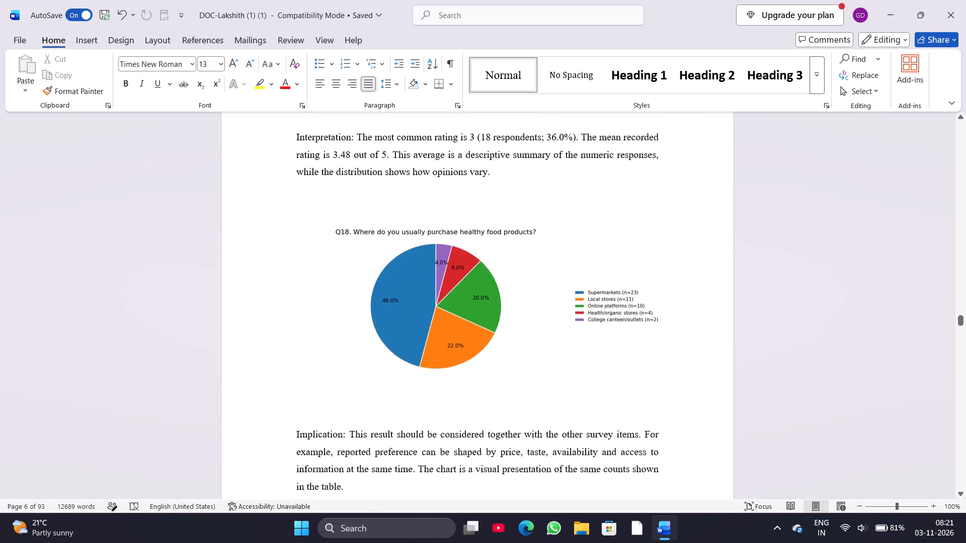
{"action": "scroll", "coordinate": [469, 232], "scroll_direction": "down", "scroll_amount": 4}
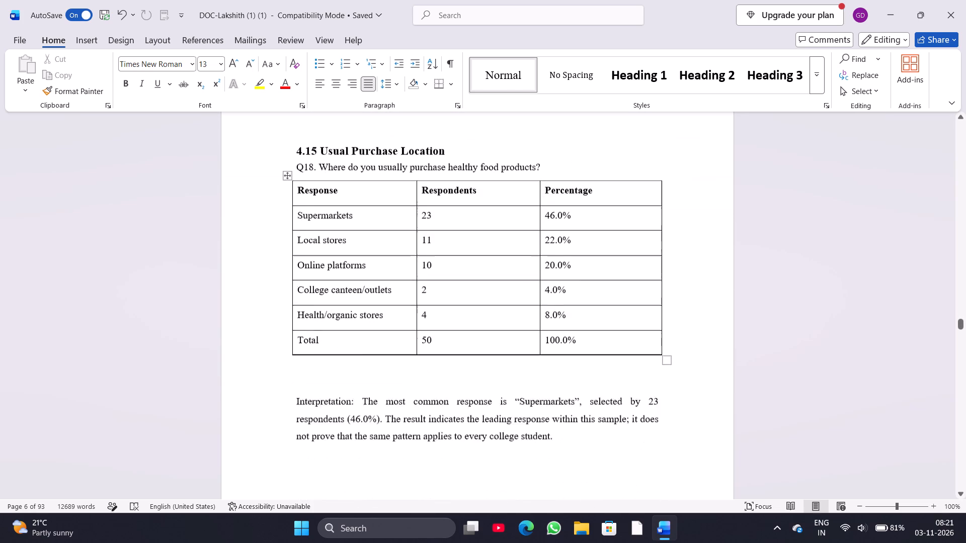
{"action": "scroll", "coordinate": [469, 232], "scroll_direction": "down", "scroll_amount": 2}
{"action": "scroll", "coordinate": [469, 232], "scroll_direction": "up", "scroll_amount": 1}
{"action": "scroll", "coordinate": [469, 232], "scroll_direction": "down", "scroll_amount": 1}
{"action": "scroll", "coordinate": [469, 232], "scroll_direction": "up", "scroll_amount": 5}
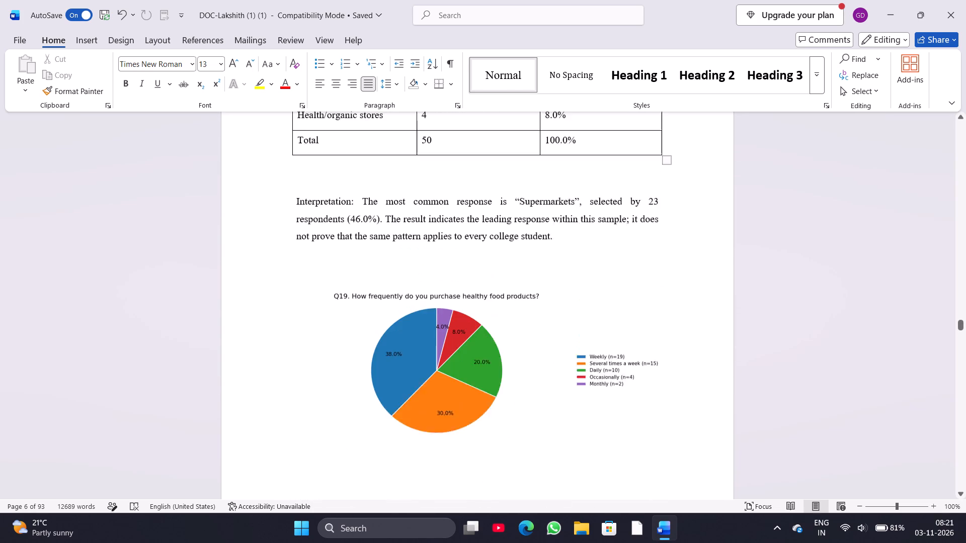
{"action": "scroll", "coordinate": [469, 232], "scroll_direction": "up", "scroll_amount": 7}
{"action": "scroll", "coordinate": [469, 232], "scroll_direction": "down", "scroll_amount": 1}
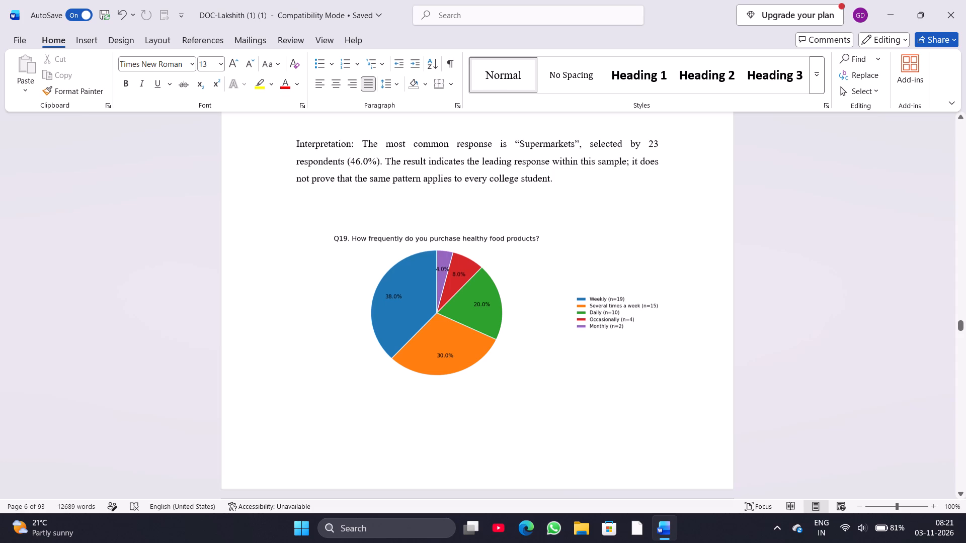
{"action": "scroll", "coordinate": [436, 265], "scroll_direction": "down", "scroll_amount": 6}
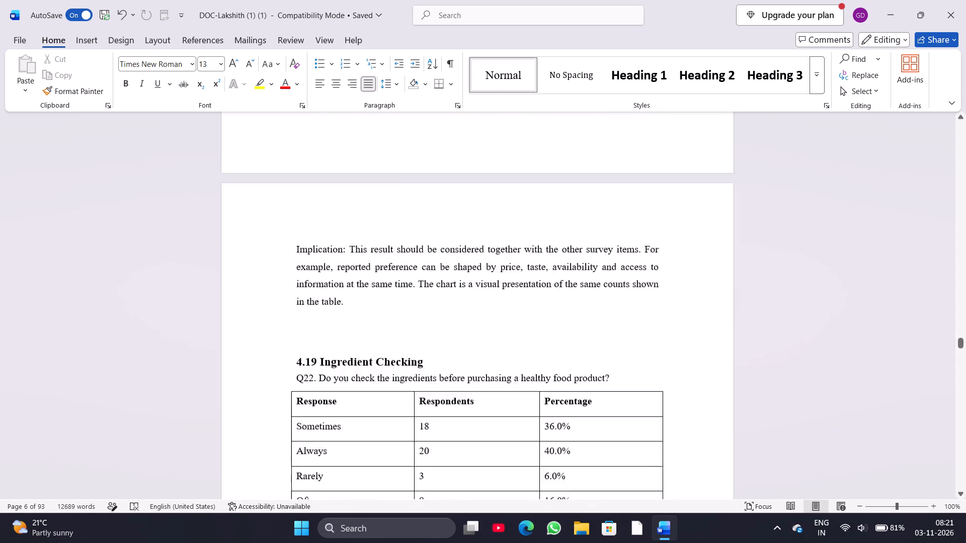
{"action": "scroll", "coordinate": [436, 265], "scroll_direction": "down", "scroll_amount": 4}
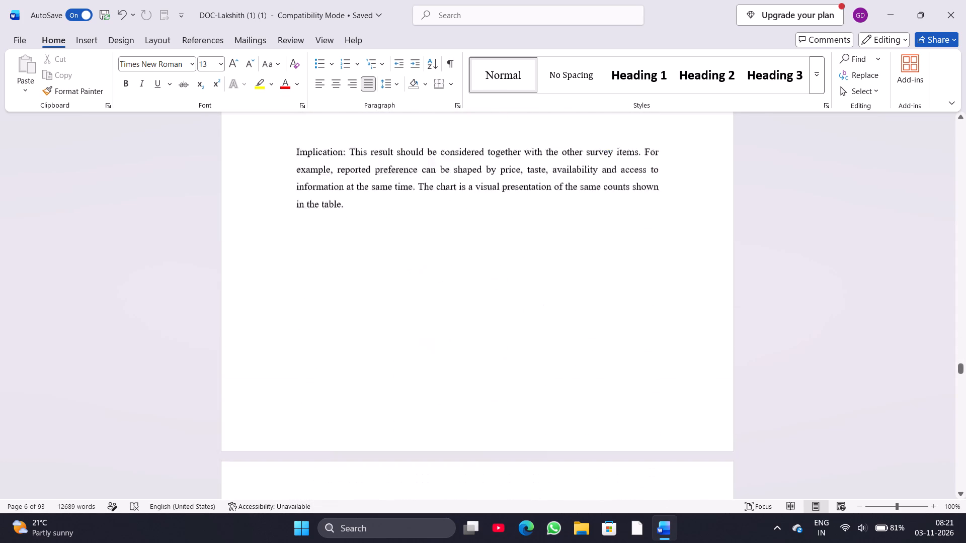
Review the pages on the types of hypotheses used and the summary of survey results that follows them.
{"action": "scroll", "coordinate": [435, 253], "scroll_direction": "down", "scroll_amount": 5}
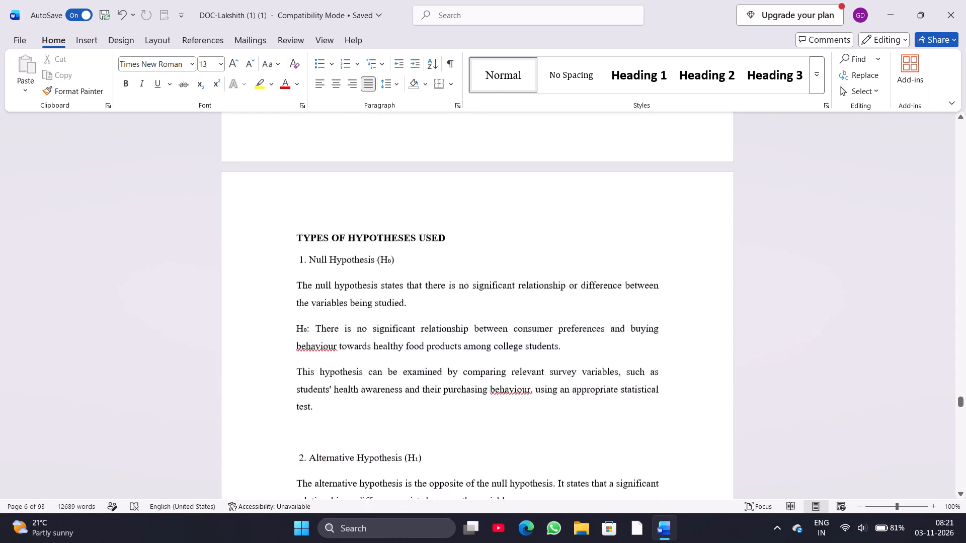
{"action": "scroll", "coordinate": [435, 253], "scroll_direction": "down", "scroll_amount": 6}
{"action": "scroll", "coordinate": [435, 253], "scroll_direction": "up", "scroll_amount": 5}
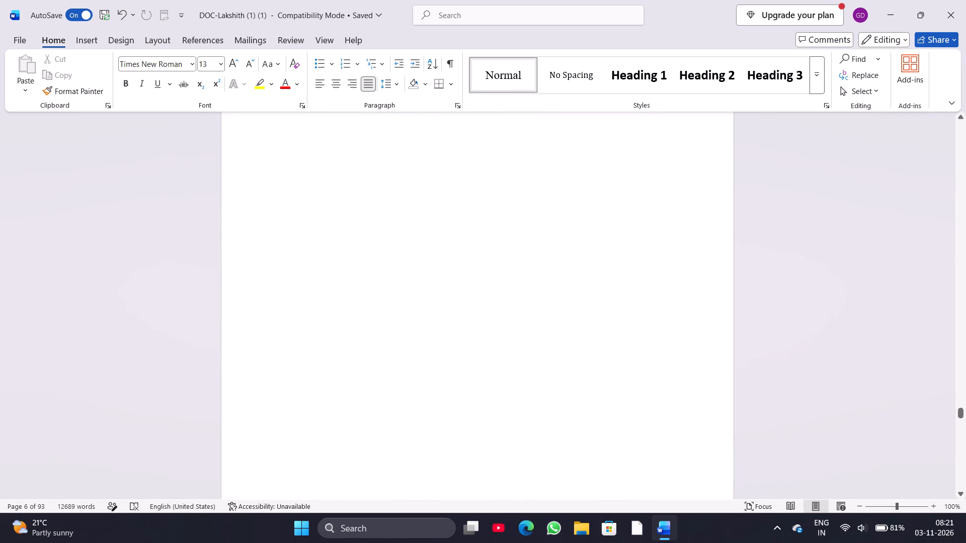
{"action": "scroll", "coordinate": [435, 253], "scroll_direction": "up", "scroll_amount": 2}
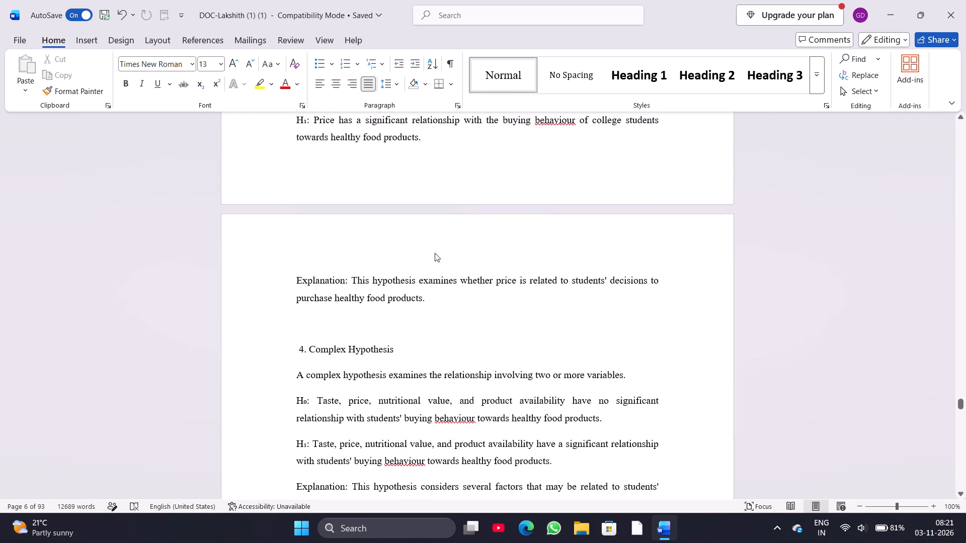
{"action": "scroll", "coordinate": [371, 322], "scroll_direction": "down", "scroll_amount": 5}
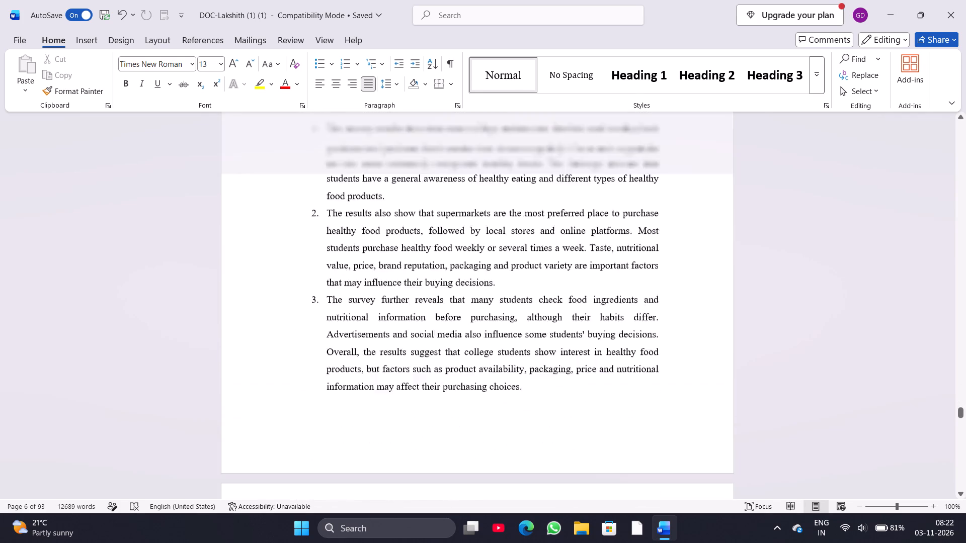
Review the major findings, references and questionnaire pages through to the nearly blank pages at the document's end.
{"action": "scroll", "coordinate": [371, 322], "scroll_direction": "down", "scroll_amount": 2}
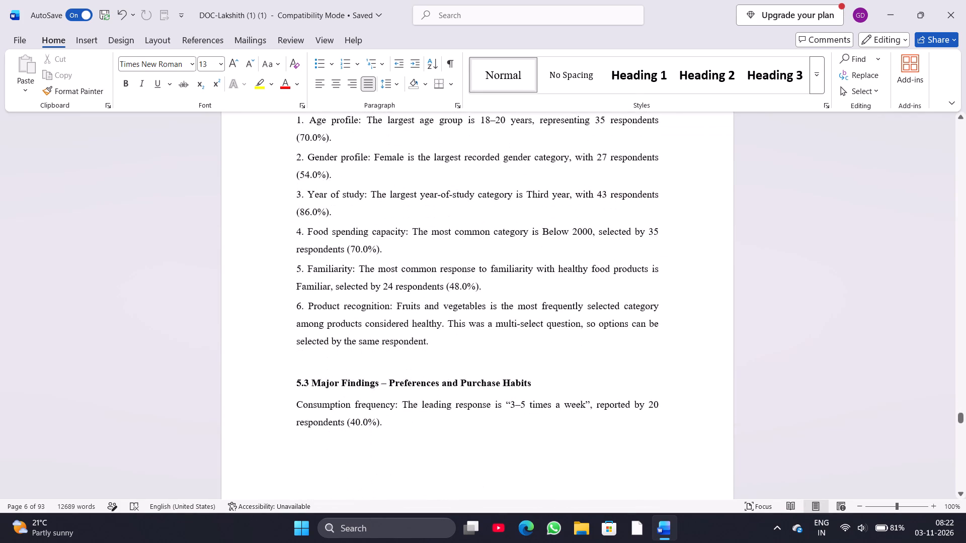
{"action": "scroll", "coordinate": [371, 322], "scroll_direction": "down", "scroll_amount": 4}
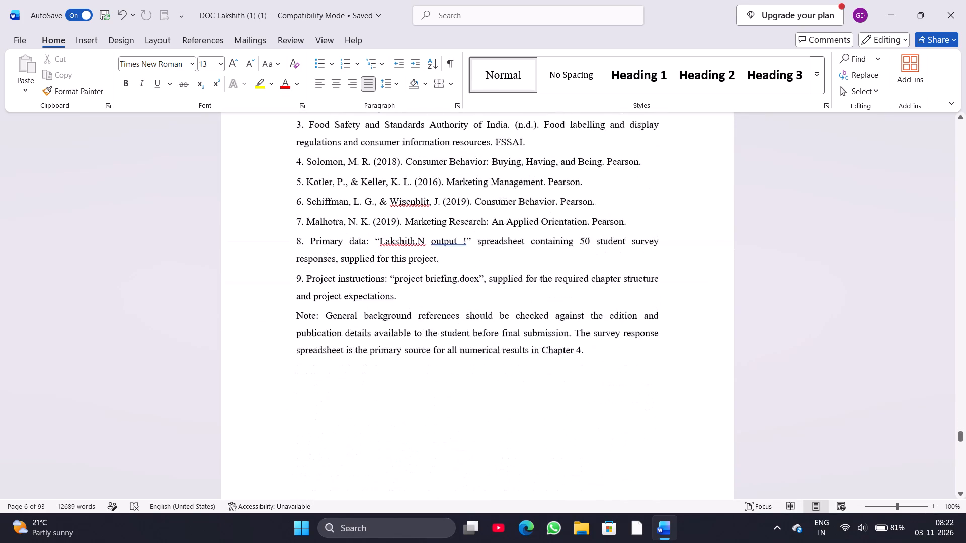
{"action": "scroll", "coordinate": [371, 322], "scroll_direction": "down", "scroll_amount": 8}
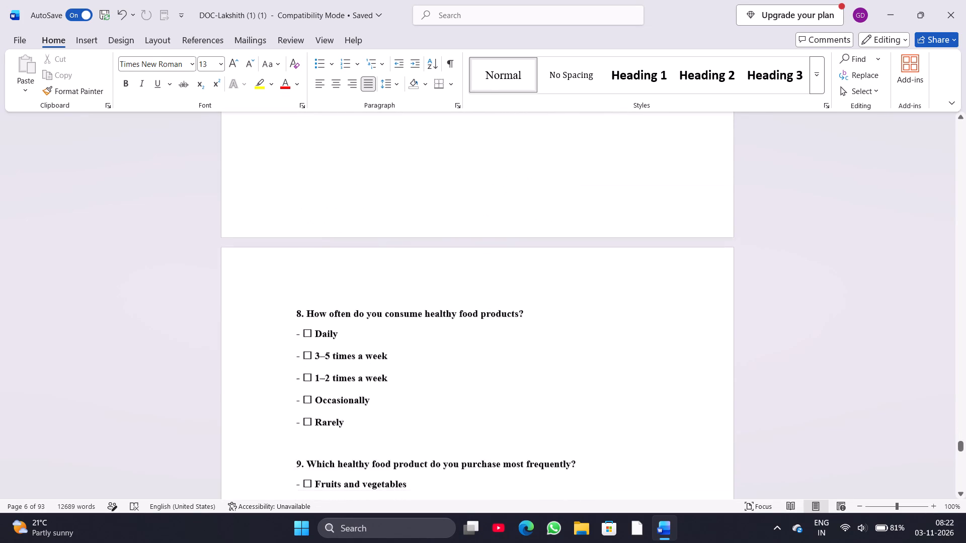
{"action": "scroll", "coordinate": [371, 322], "scroll_direction": "down", "scroll_amount": 10}
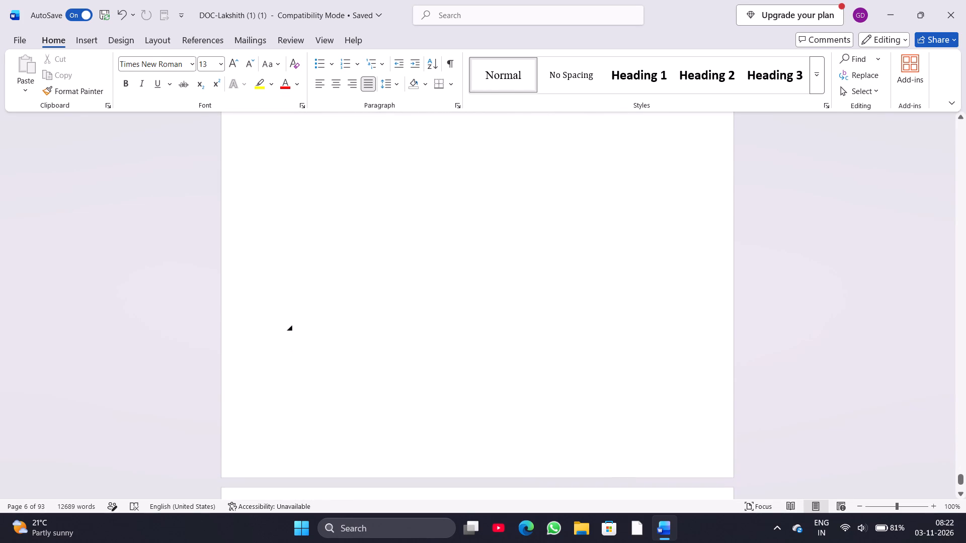
{"action": "right_click", "coordinate": [371, 322]}
{"action": "left_click", "coordinate": [94, 278]}
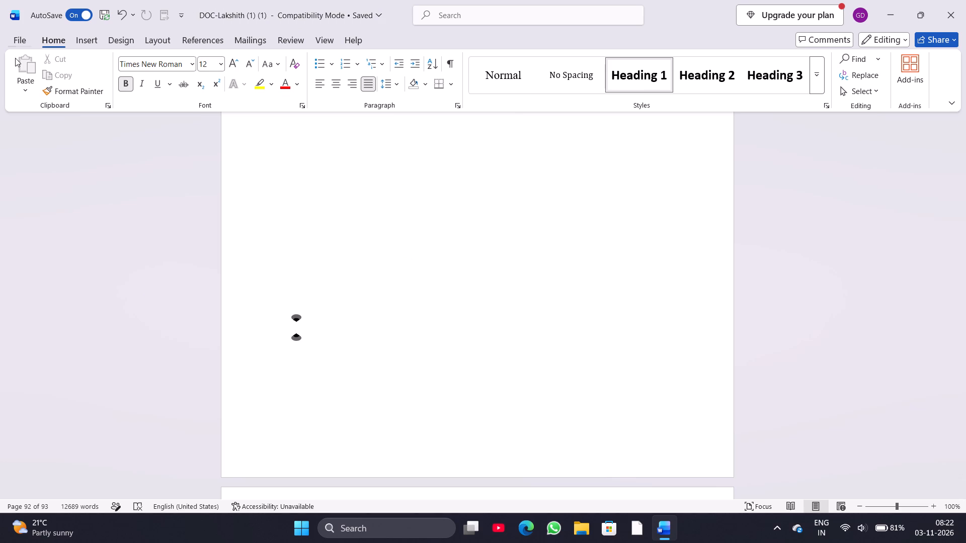
Open the recent survey project document about consumer perception of organic products.
{"action": "left_click", "coordinate": [23, 43]}
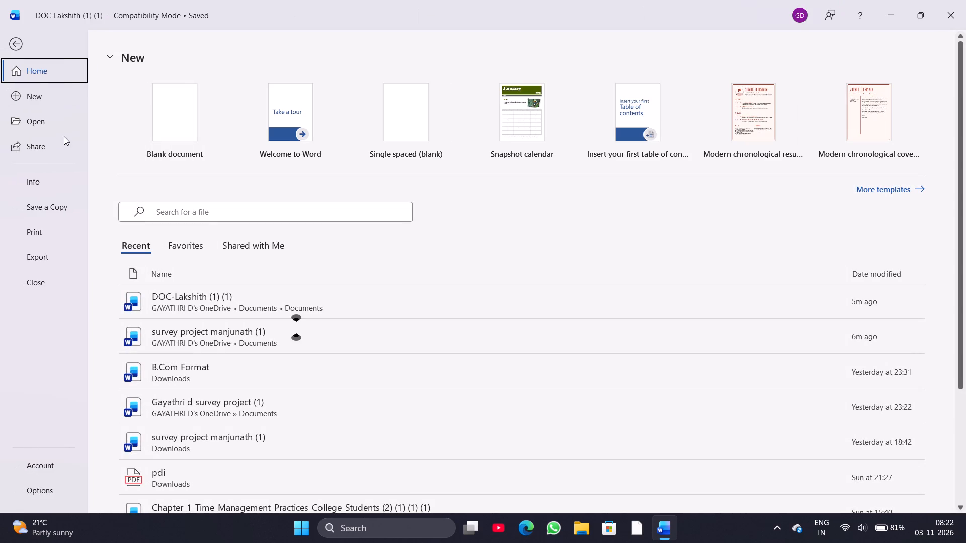
{"action": "left_click", "coordinate": [232, 411]}
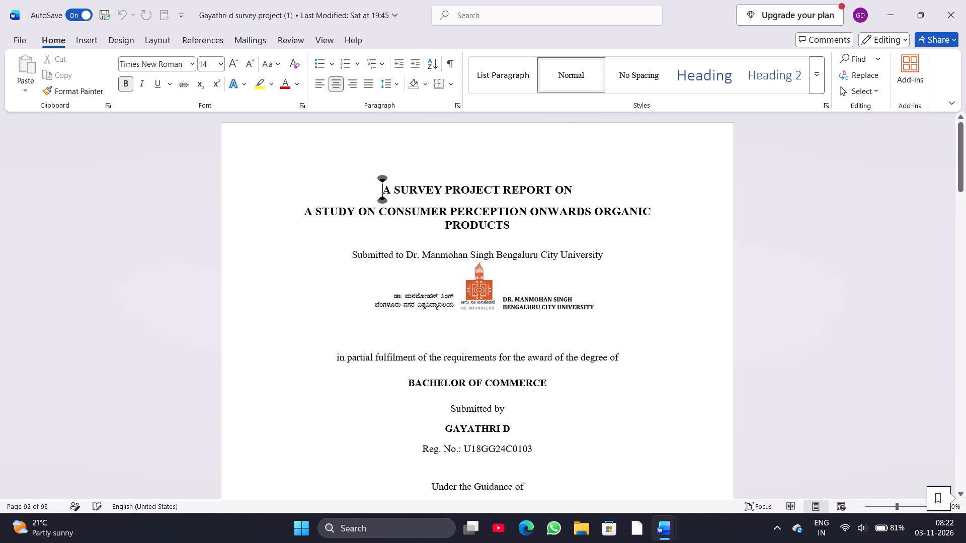
On the cover page, move "commerce" below "Associate professor," onto its own line and make it read "Department of commerce".
{"action": "scroll", "coordinate": [232, 411], "scroll_direction": "down", "scroll_amount": 1}
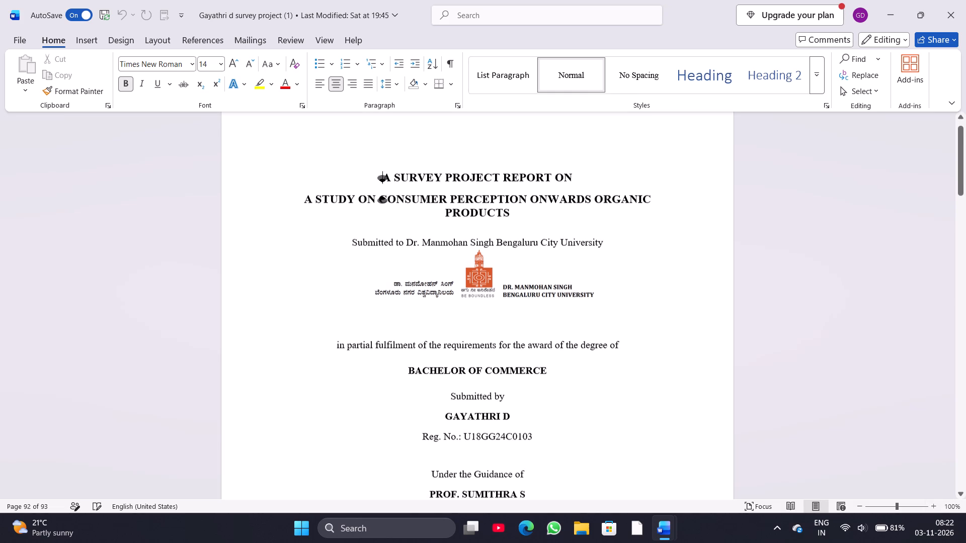
{"action": "scroll", "coordinate": [232, 411], "scroll_direction": "down", "scroll_amount": 1}
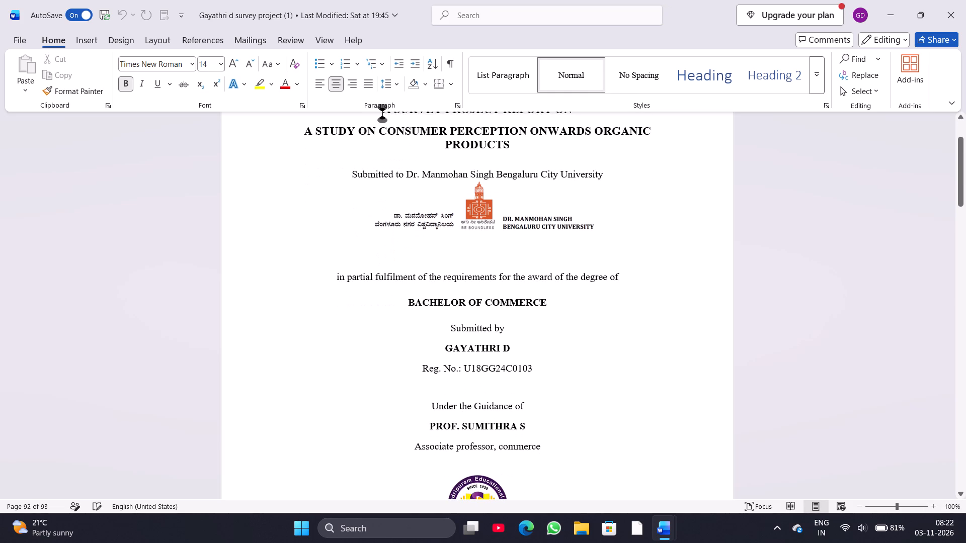
{"action": "scroll", "coordinate": [232, 411], "scroll_direction": "down", "scroll_amount": 1}
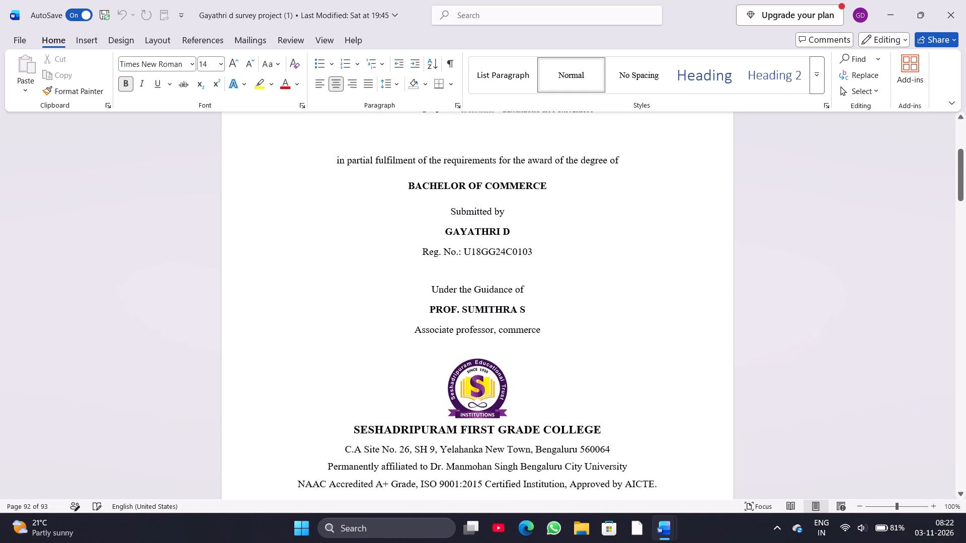
{"action": "left_click", "coordinate": [498, 332]}
{"action": "key", "text": "Return"}
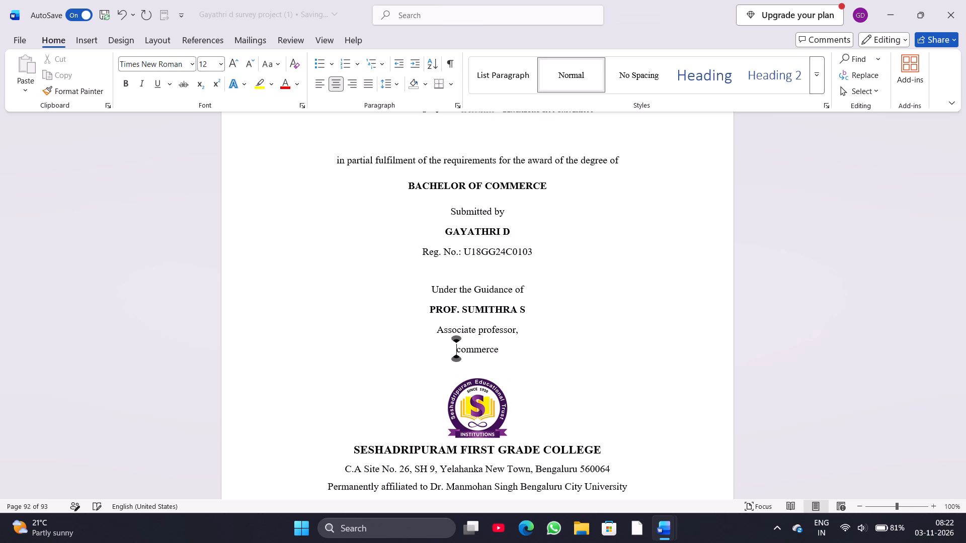
{"action": "type", "text": "dE"}
{"action": "key", "text": "BackSpace"}
{"action": "key", "text": "BackSpace"}
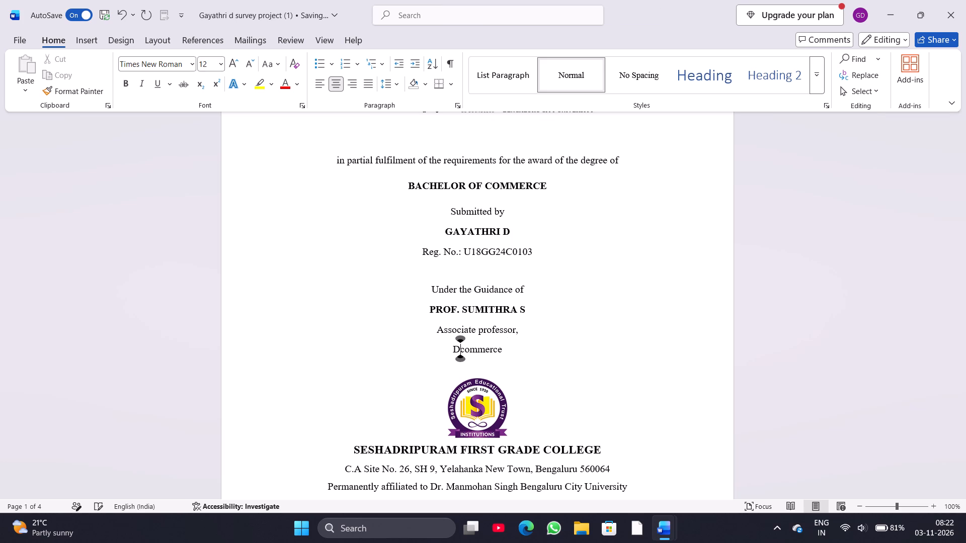
{"action": "type", "text": "epart"}
{"action": "type", "text": "ment"}
{"action": "key", "text": "space"}
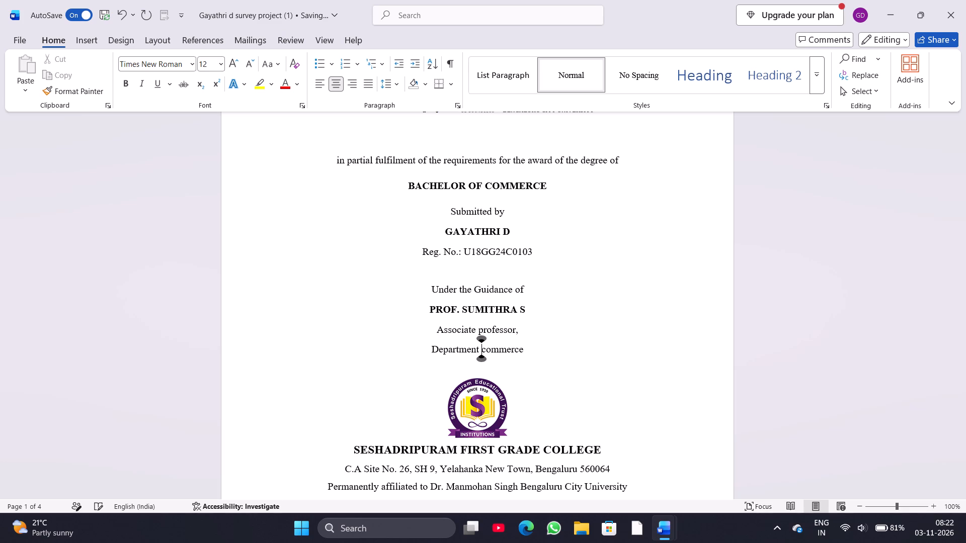
{"action": "type", "text": "of"}
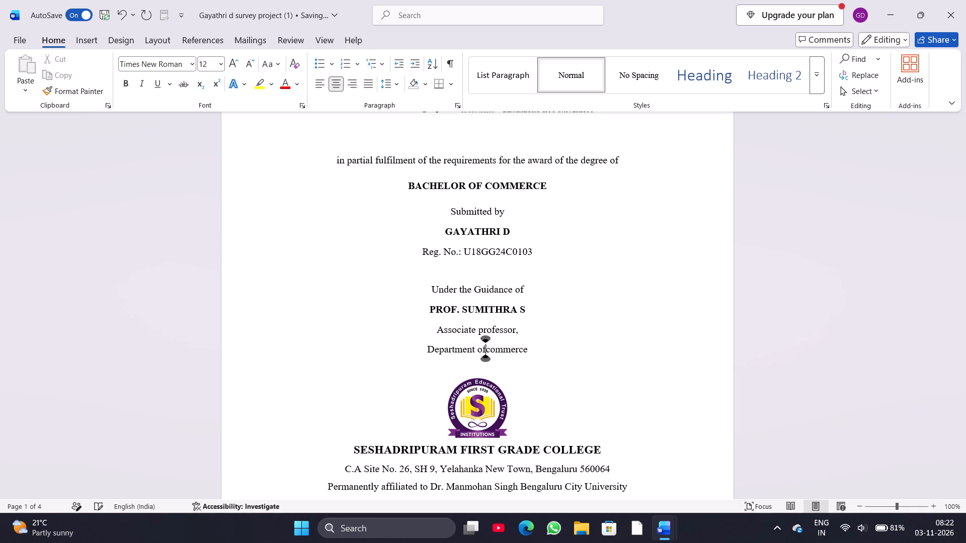
{"action": "key", "text": "space"}
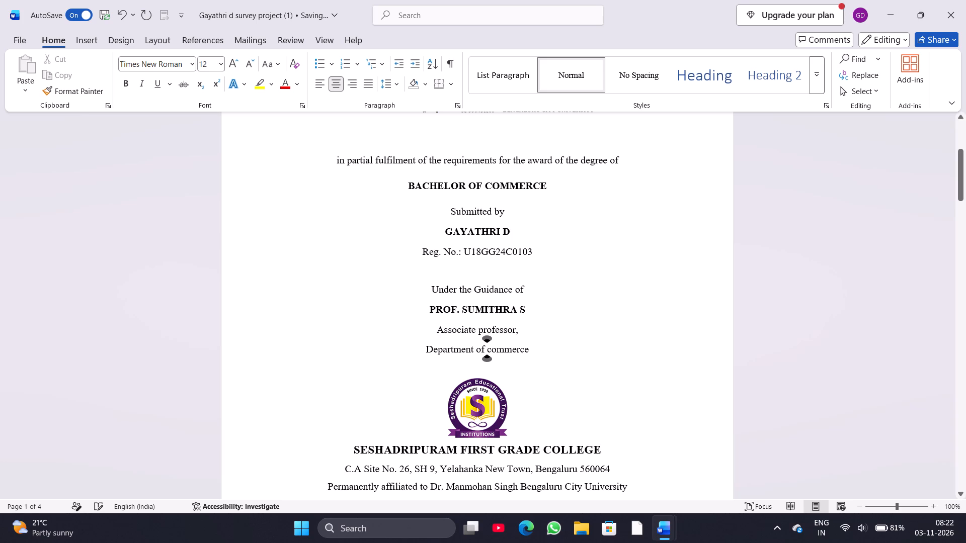
Append "& management" to the cover page's department line and save the document.
{"action": "left_click", "coordinate": [539, 353]}
{"action": "key", "text": "shift+ampersand"}
{"action": "key", "text": "space"}
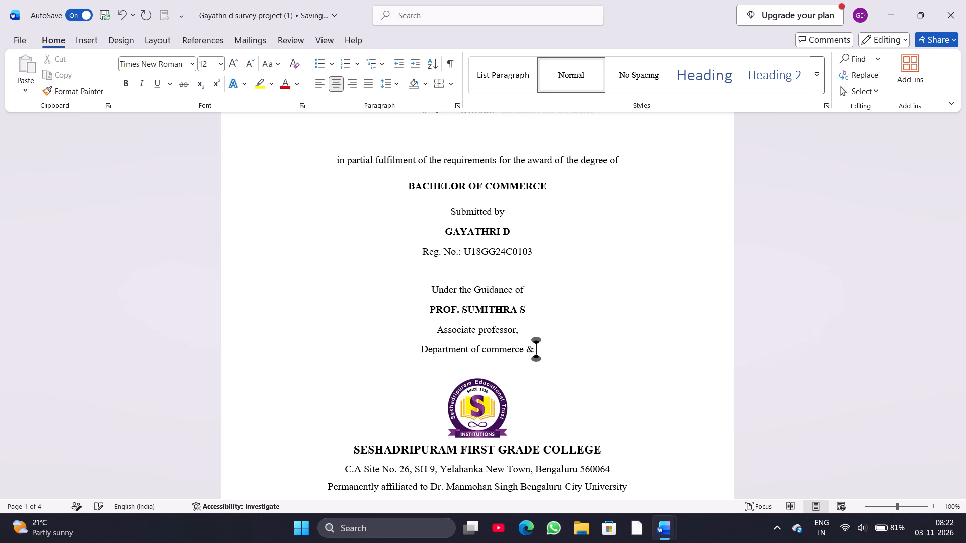
{"action": "type", "text": "manage"}
{"action": "key", "text": "n"}
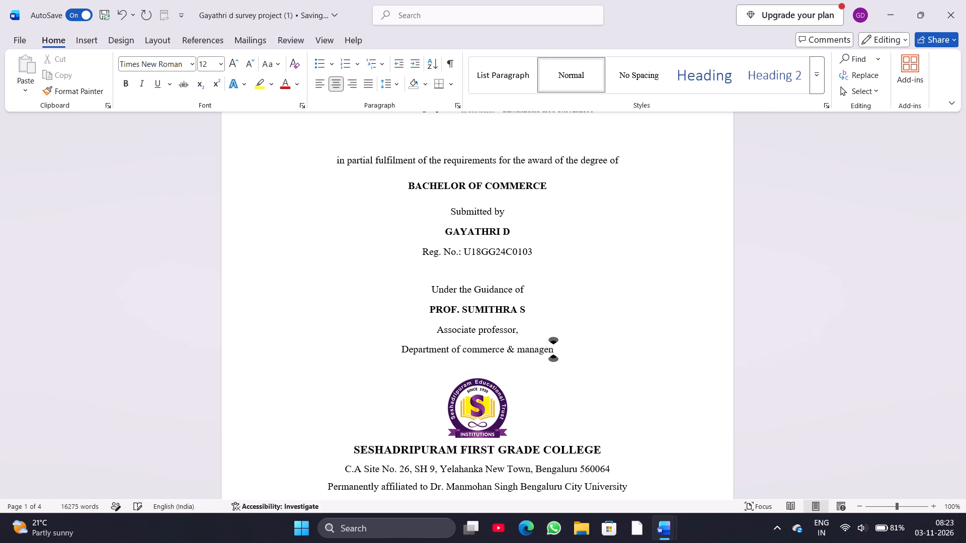
{"action": "key", "text": "BackSpace"}
{"action": "type", "text": "ment"}
{"action": "scroll", "coordinate": [539, 353], "scroll_direction": "down", "scroll_amount": 3}
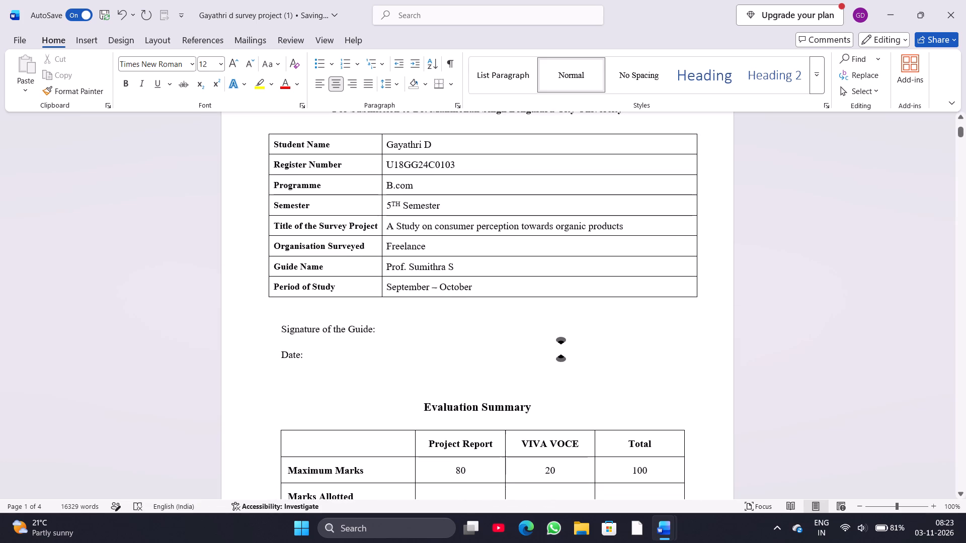
{"action": "key", "text": "ctrl+s"}
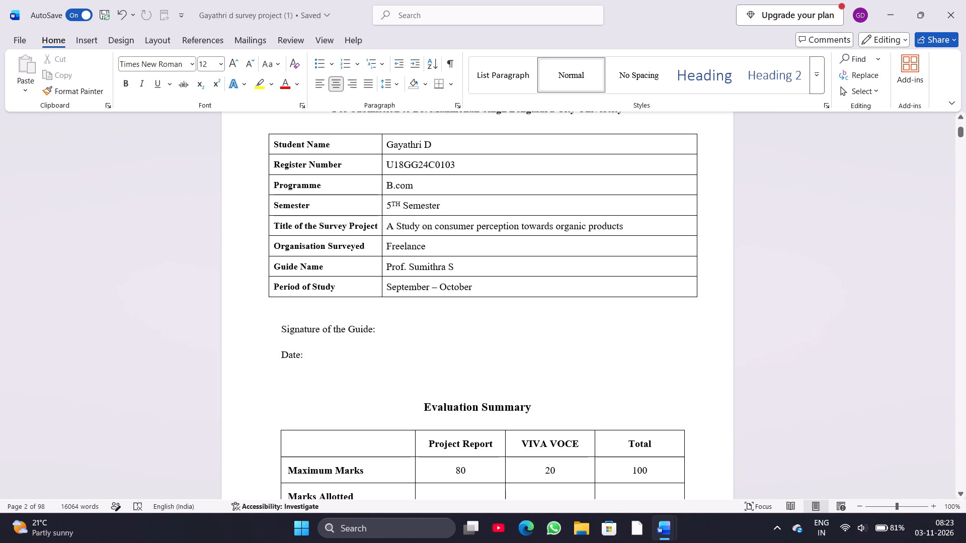
Review the company certificate template, the college certificate and the guide's certificate for wording and missing details.
{"action": "scroll", "coordinate": [539, 353], "scroll_direction": "down", "scroll_amount": 5}
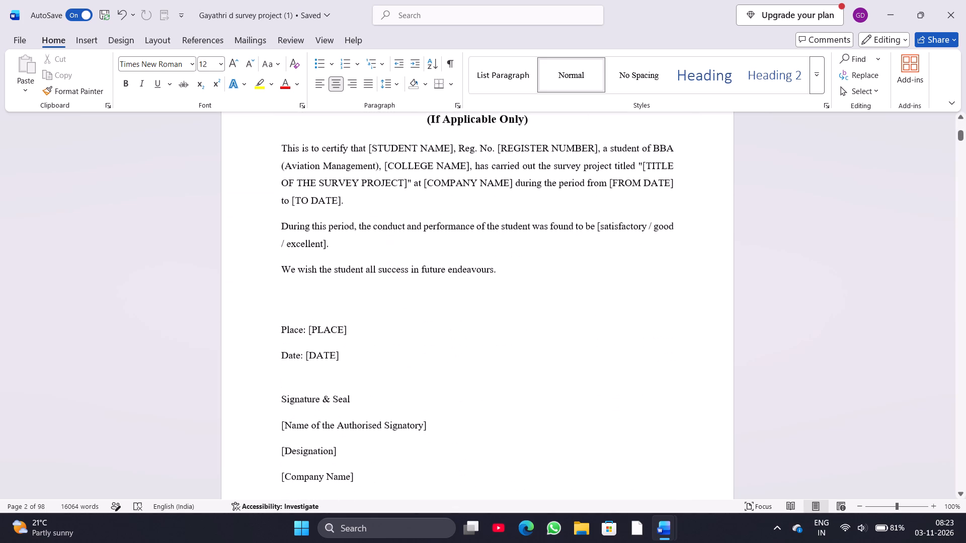
{"action": "scroll", "coordinate": [539, 353], "scroll_direction": "down", "scroll_amount": 5}
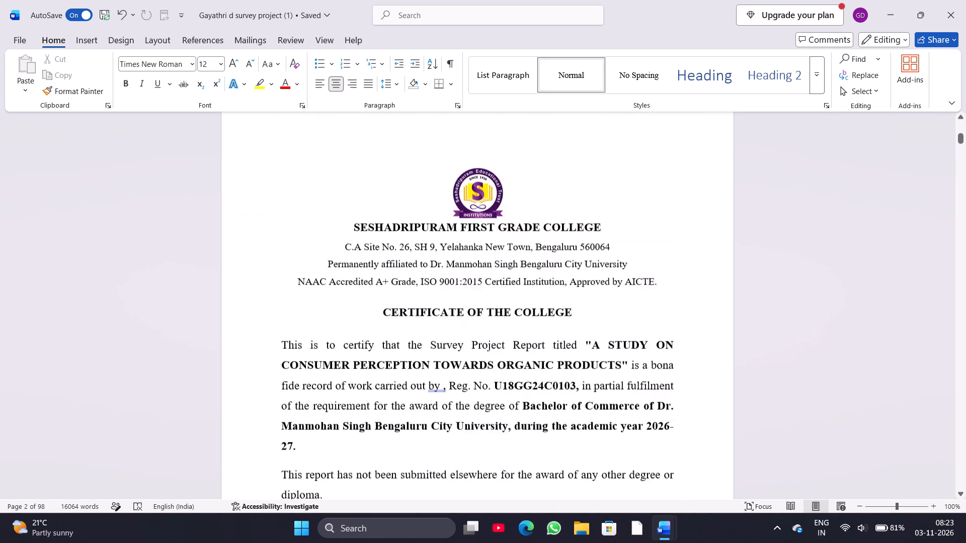
{"action": "scroll", "coordinate": [539, 353], "scroll_direction": "down", "scroll_amount": 1}
{"action": "scroll", "coordinate": [539, 353], "scroll_direction": "up", "scroll_amount": 1}
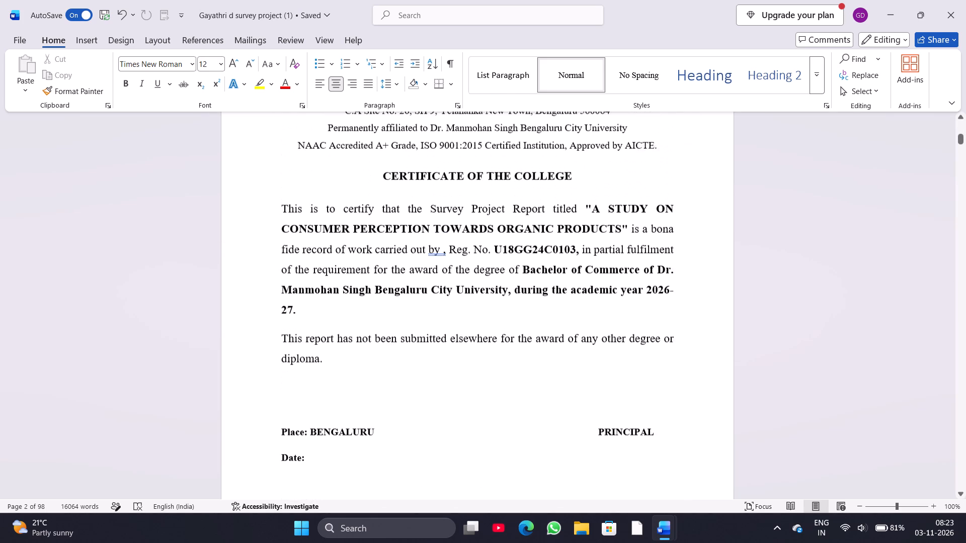
{"action": "scroll", "coordinate": [539, 353], "scroll_direction": "up", "scroll_amount": 1}
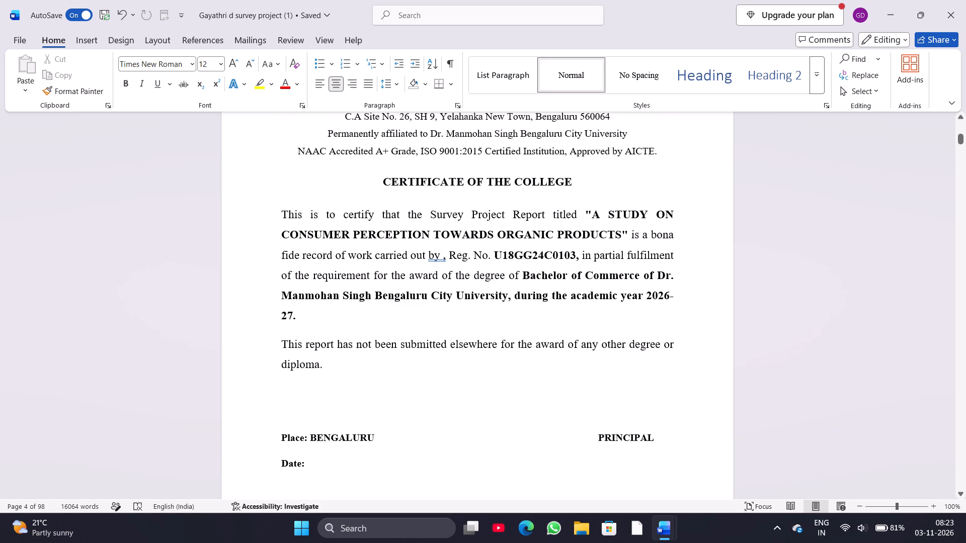
{"action": "scroll", "coordinate": [539, 353], "scroll_direction": "down", "scroll_amount": 1}
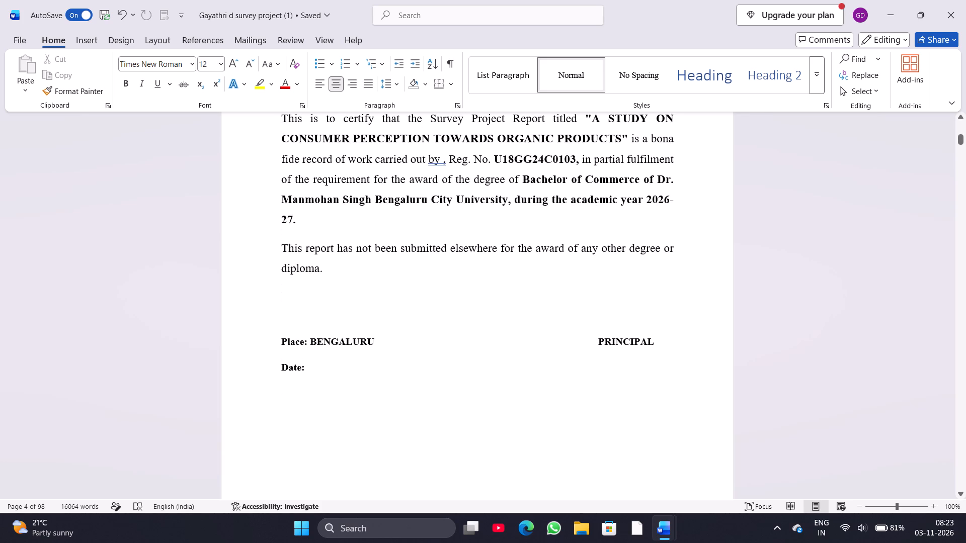
{"action": "scroll", "coordinate": [539, 353], "scroll_direction": "up", "scroll_amount": 1}
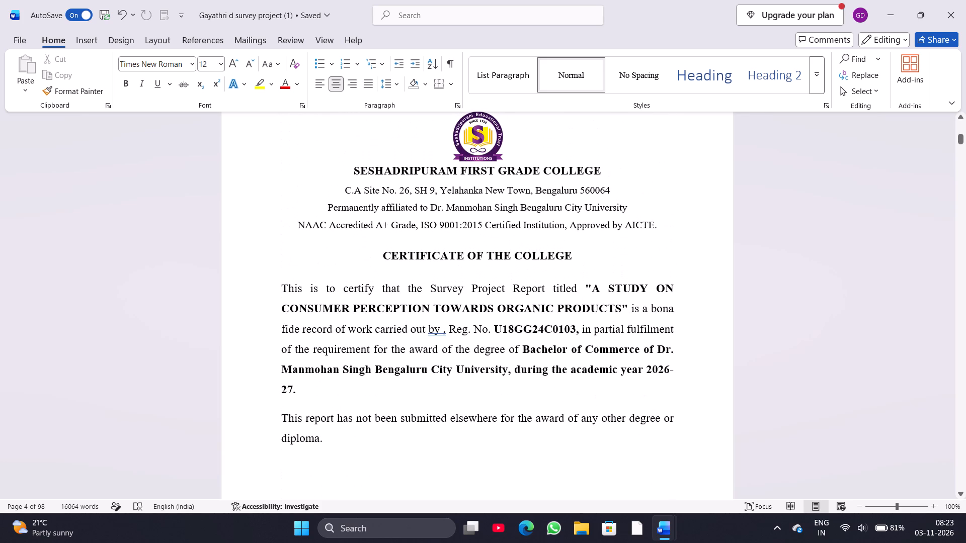
{"action": "scroll", "coordinate": [539, 353], "scroll_direction": "down", "scroll_amount": 6}
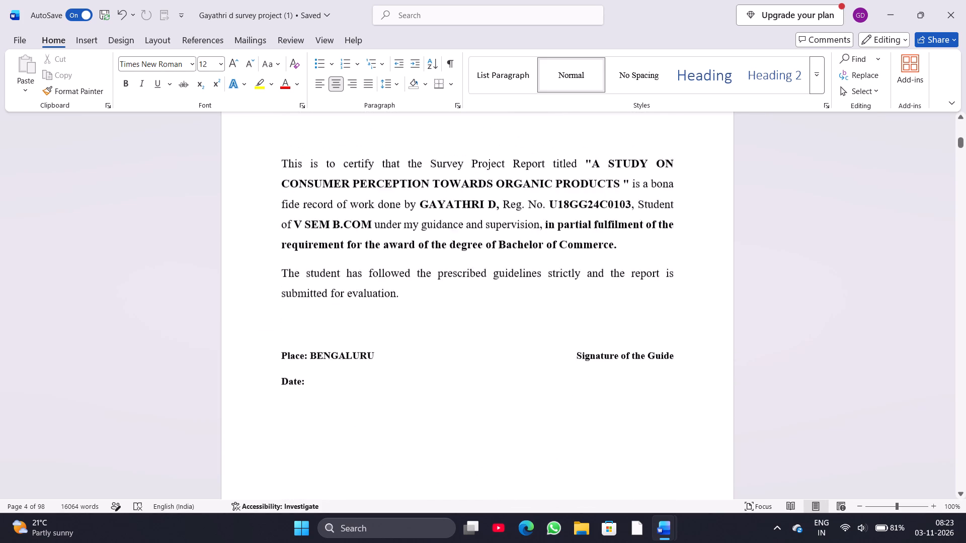
Read through the student declaration and the acknowledgement page, down to its registration number line.
{"action": "scroll", "coordinate": [539, 353], "scroll_direction": "down", "scroll_amount": 2}
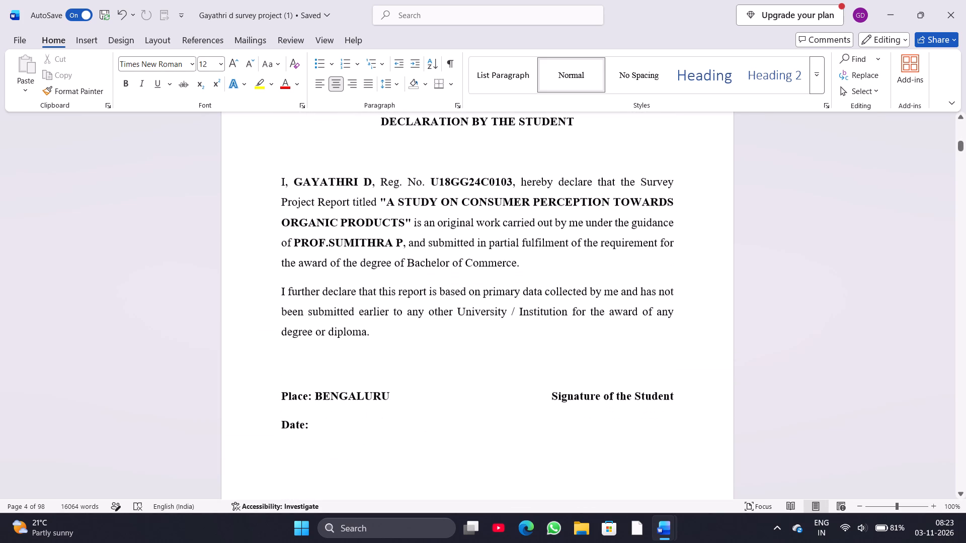
{"action": "scroll", "coordinate": [539, 353], "scroll_direction": "down", "scroll_amount": 5}
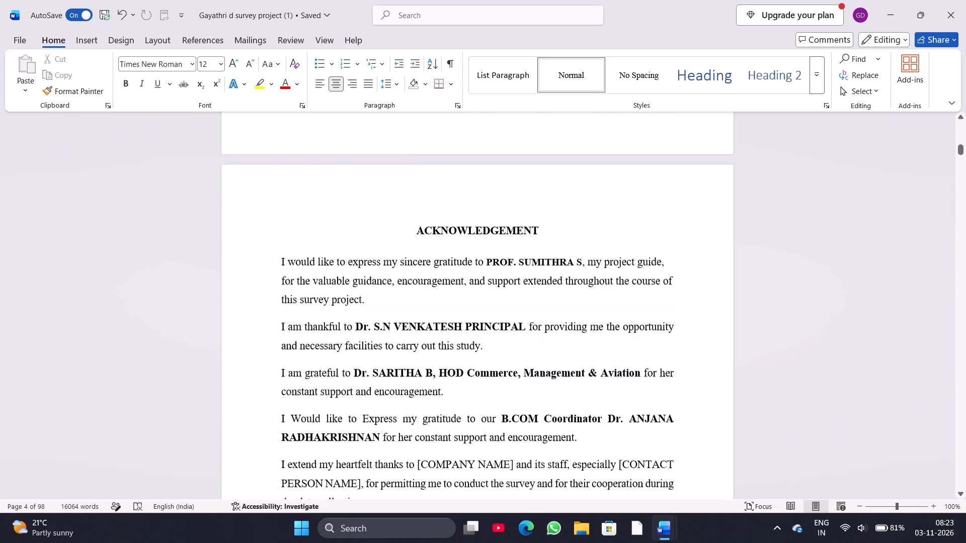
{"action": "scroll", "coordinate": [539, 353], "scroll_direction": "down", "scroll_amount": 1}
{"action": "scroll", "coordinate": [539, 353], "scroll_direction": "up", "scroll_amount": 6}
{"action": "scroll", "coordinate": [539, 353], "scroll_direction": "down", "scroll_amount": 3}
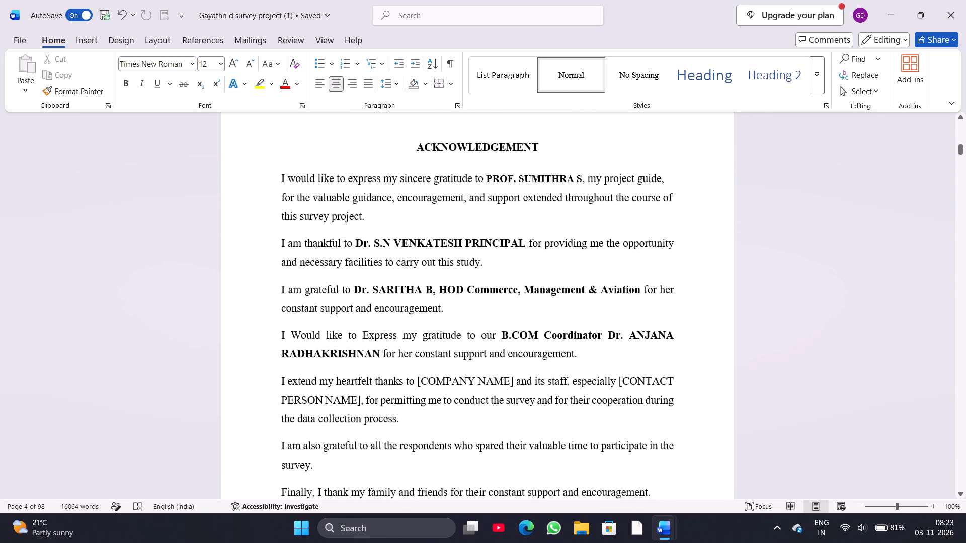
{"action": "scroll", "coordinate": [539, 353], "scroll_direction": "down", "scroll_amount": 2}
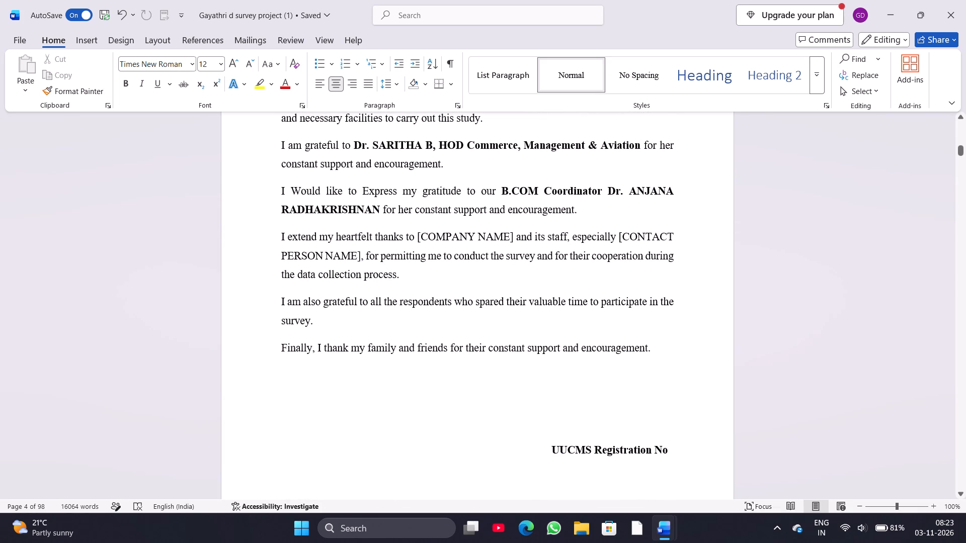
{"action": "scroll", "coordinate": [522, 364], "scroll_direction": "down", "scroll_amount": 2}
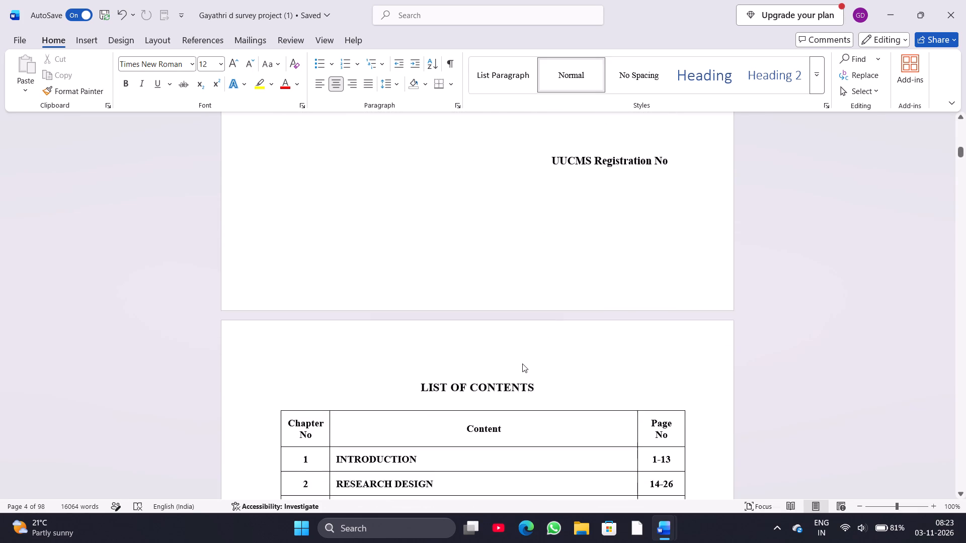
{"action": "scroll", "coordinate": [522, 364], "scroll_direction": "down", "scroll_amount": 1}
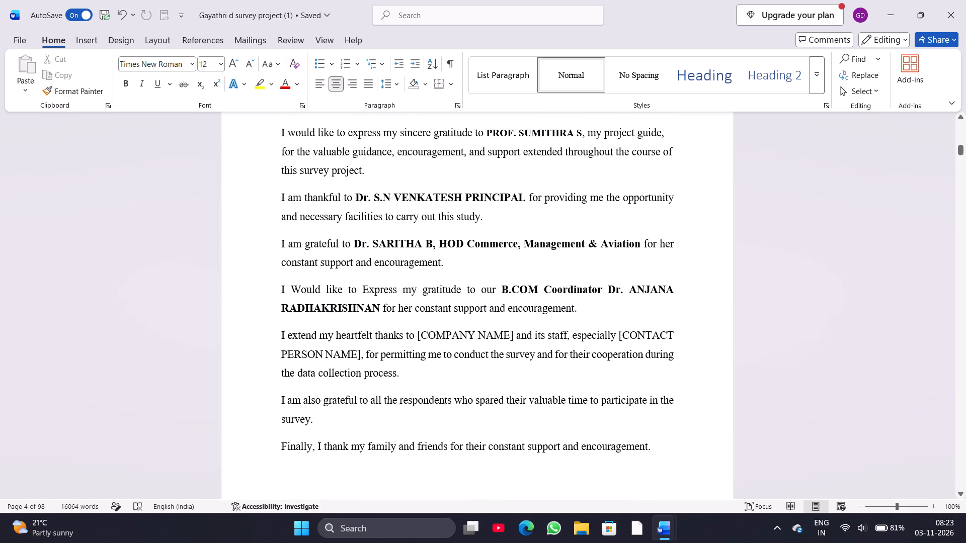
{"action": "scroll", "coordinate": [525, 365], "scroll_direction": "down", "scroll_amount": 3}
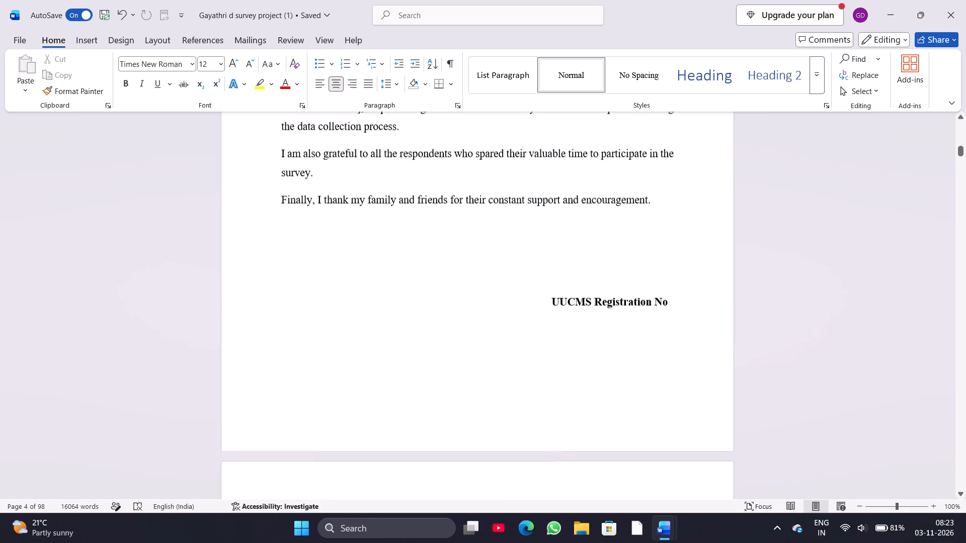
Check the list of contents and the opening page of the Chapter 01 introduction.
{"action": "scroll", "coordinate": [525, 365], "scroll_direction": "down", "scroll_amount": 6}
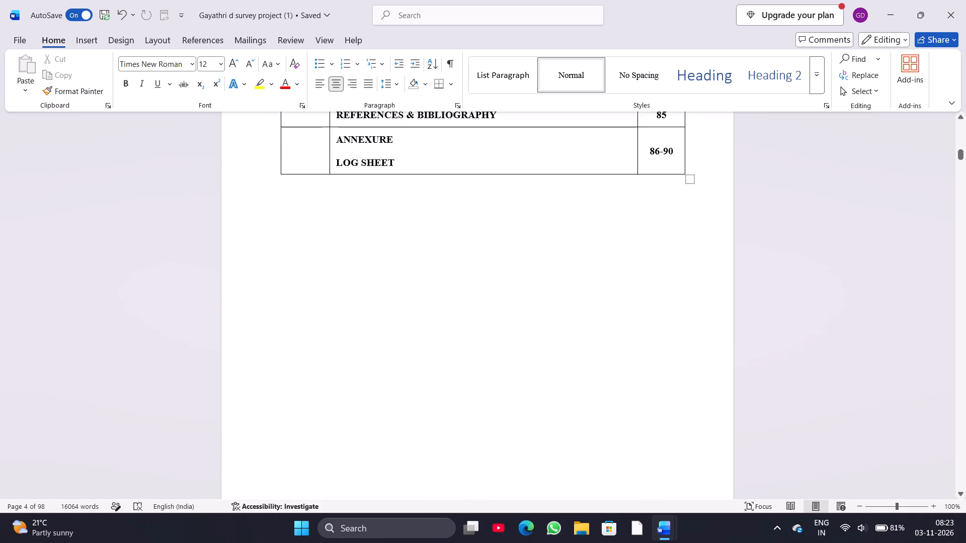
{"action": "scroll", "coordinate": [525, 365], "scroll_direction": "down", "scroll_amount": 3}
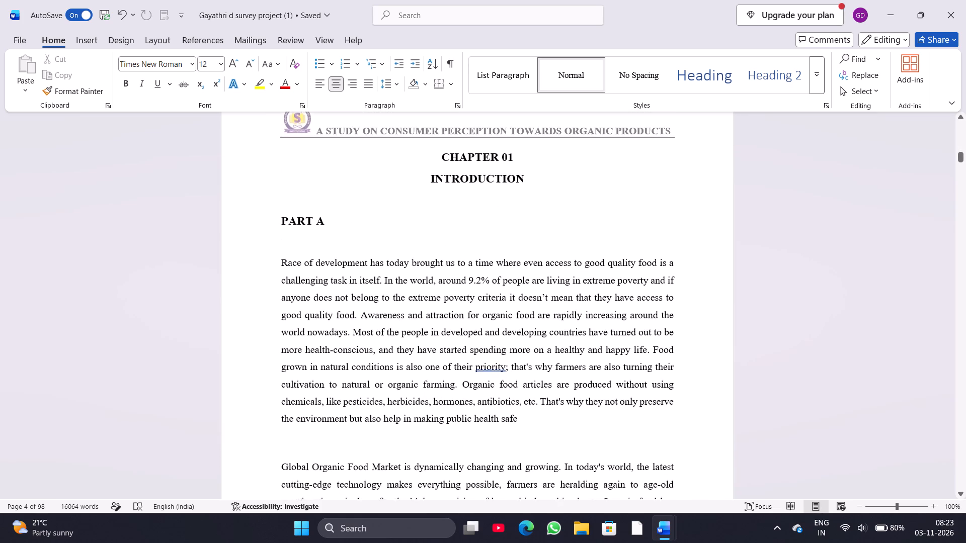
{"action": "scroll", "coordinate": [525, 365], "scroll_direction": "down", "scroll_amount": 1}
{"action": "scroll", "coordinate": [525, 365], "scroll_direction": "up", "scroll_amount": 1}
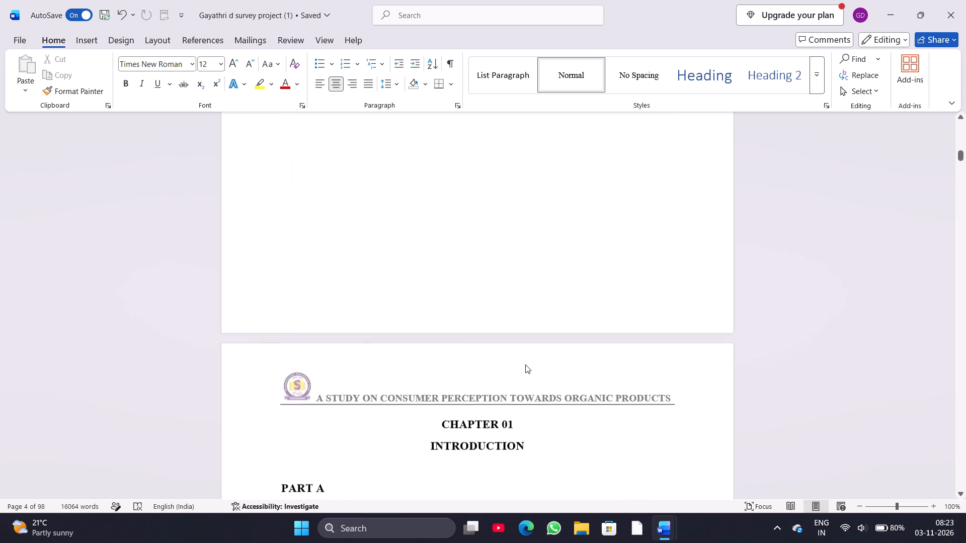
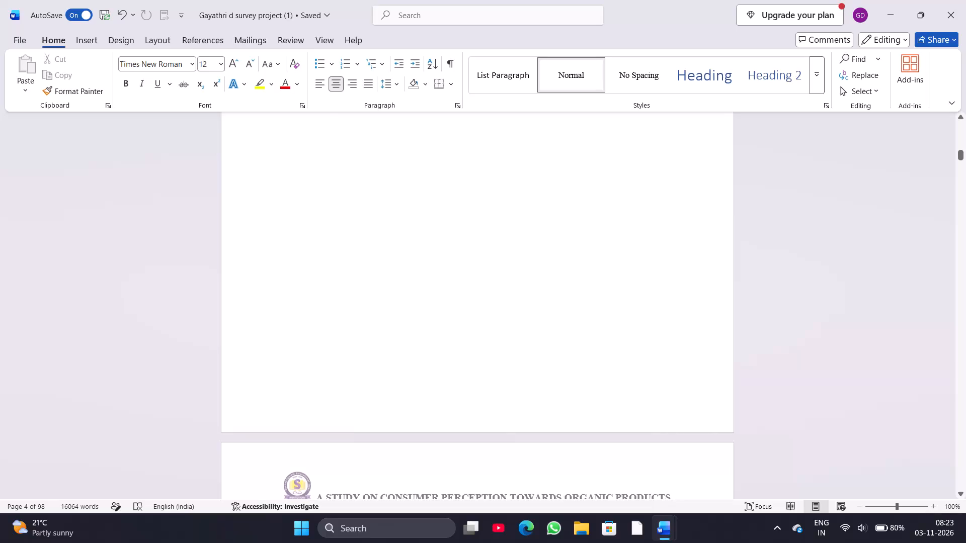
Check the list of contents and read through Chapter 01, from the Part A introduction to the consumer behaviour theories and models.
{"action": "scroll", "coordinate": [525, 365], "scroll_direction": "up", "scroll_amount": 4}
{"action": "scroll", "coordinate": [525, 365], "scroll_direction": "down", "scroll_amount": 2}
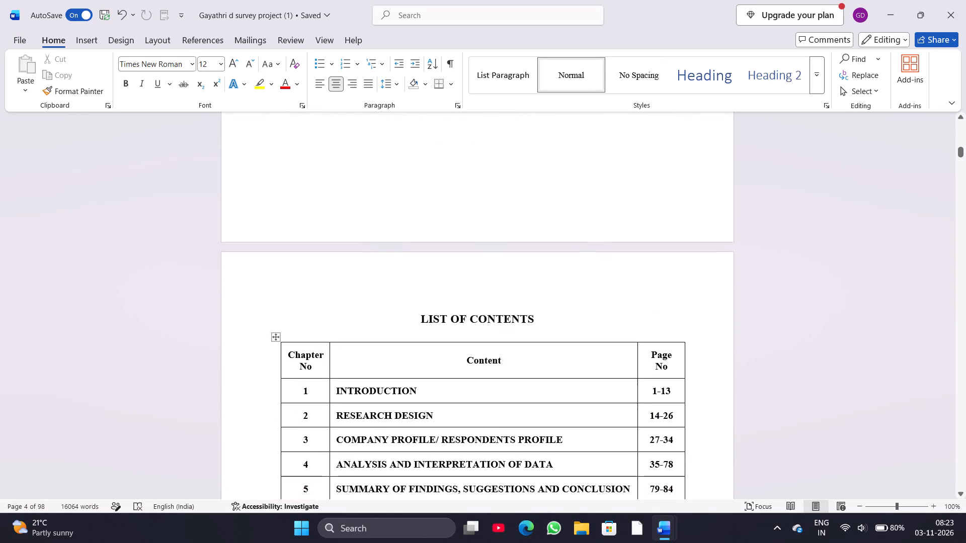
{"action": "scroll", "coordinate": [525, 365], "scroll_direction": "down", "scroll_amount": 5}
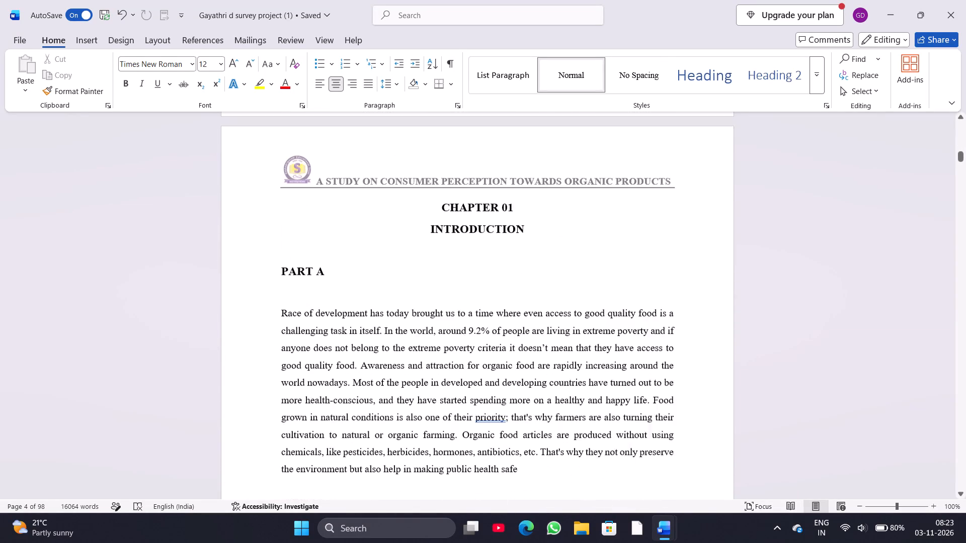
{"action": "scroll", "coordinate": [525, 365], "scroll_direction": "down", "scroll_amount": 3}
{"action": "scroll", "coordinate": [525, 365], "scroll_direction": "up", "scroll_amount": 2}
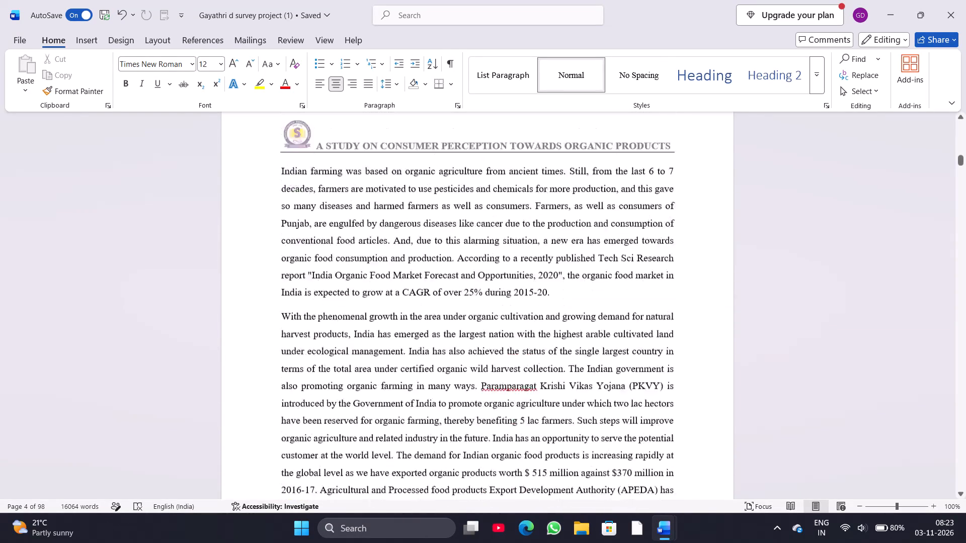
{"action": "scroll", "coordinate": [525, 365], "scroll_direction": "down", "scroll_amount": 3}
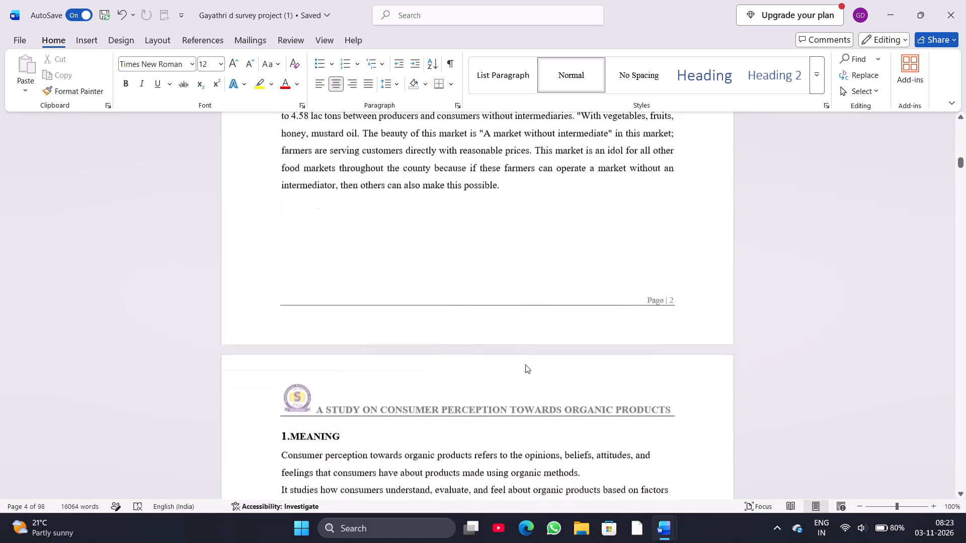
{"action": "scroll", "coordinate": [525, 365], "scroll_direction": "down", "scroll_amount": 5}
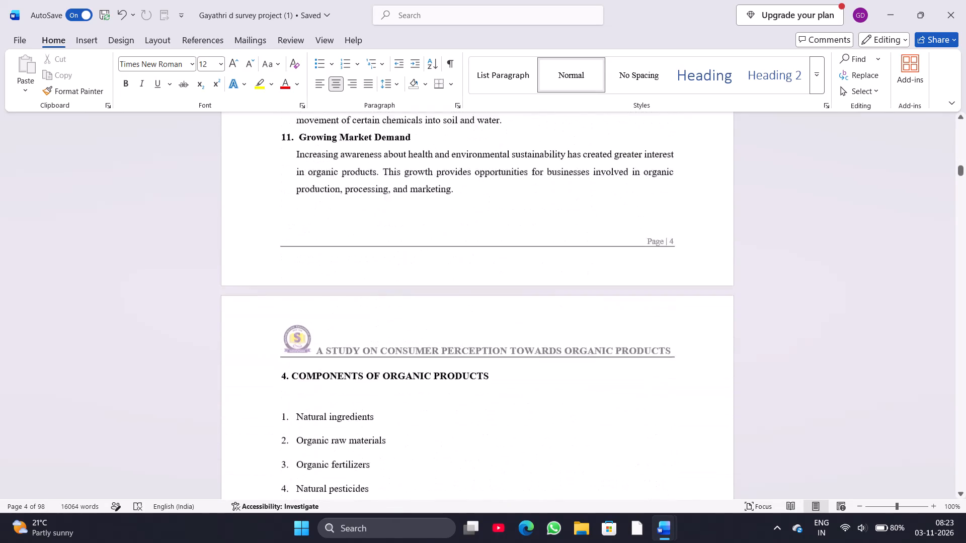
{"action": "scroll", "coordinate": [525, 365], "scroll_direction": "down", "scroll_amount": 5}
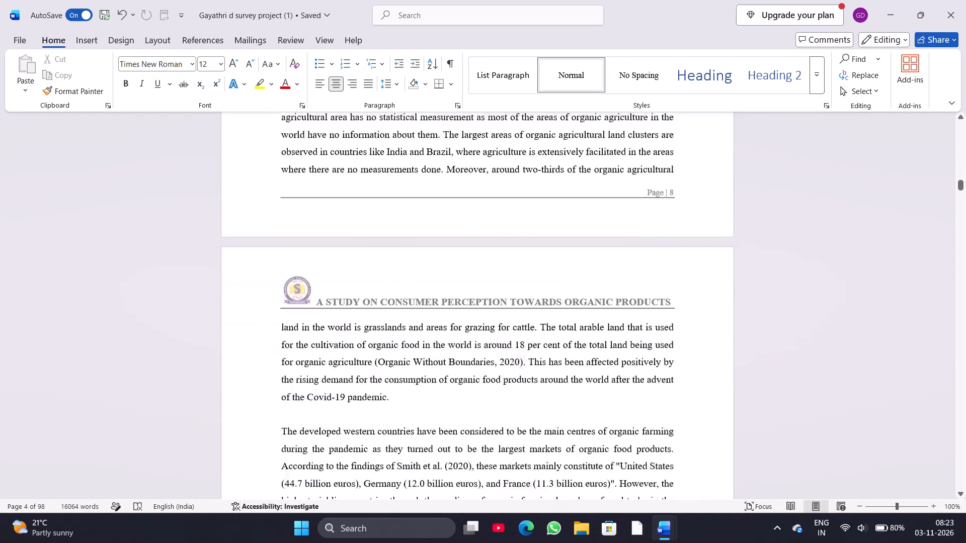
{"action": "scroll", "coordinate": [525, 365], "scroll_direction": "down", "scroll_amount": 9}
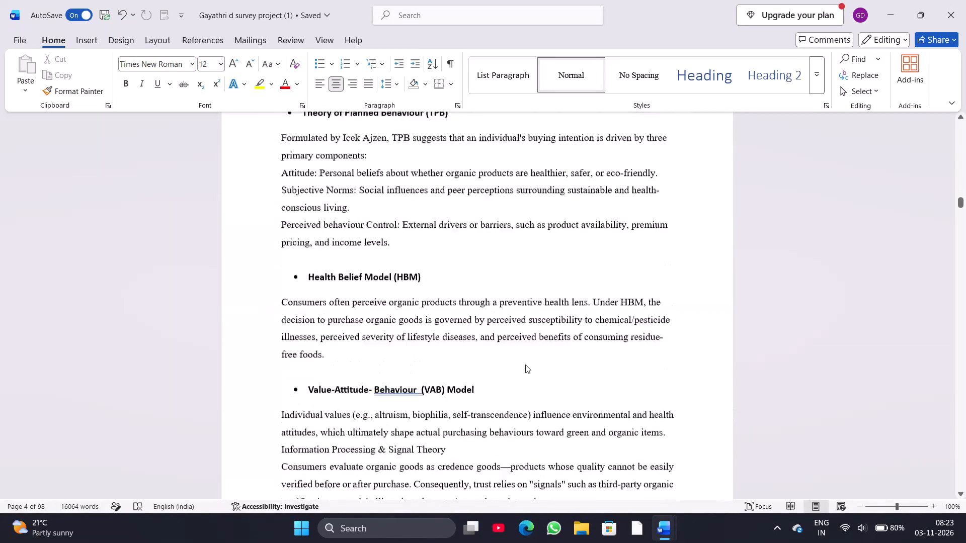
Review the research design chapter, including its objectives, scope, sample unit, research instrument and chapter scheme.
{"action": "scroll", "coordinate": [525, 365], "scroll_direction": "down", "scroll_amount": 7}
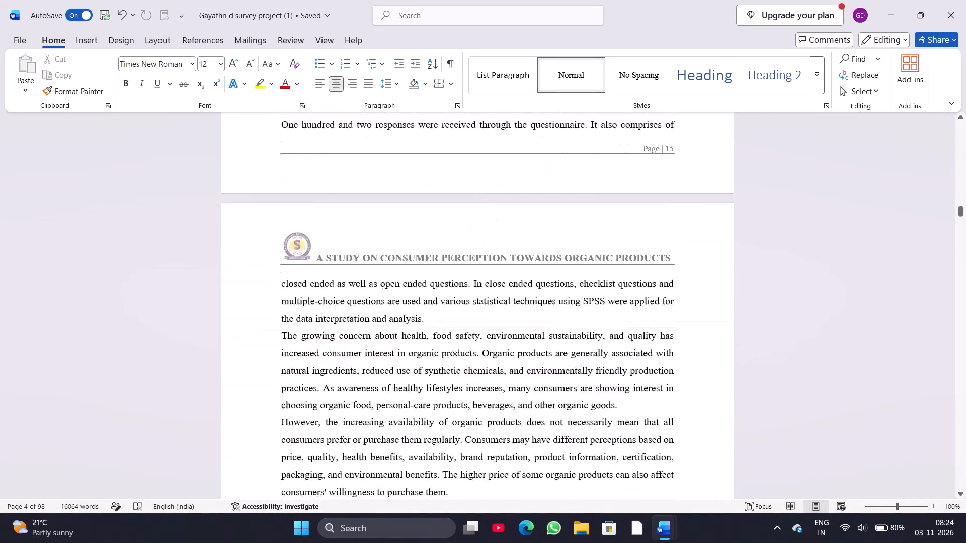
{"action": "scroll", "coordinate": [525, 365], "scroll_direction": "down", "scroll_amount": 6}
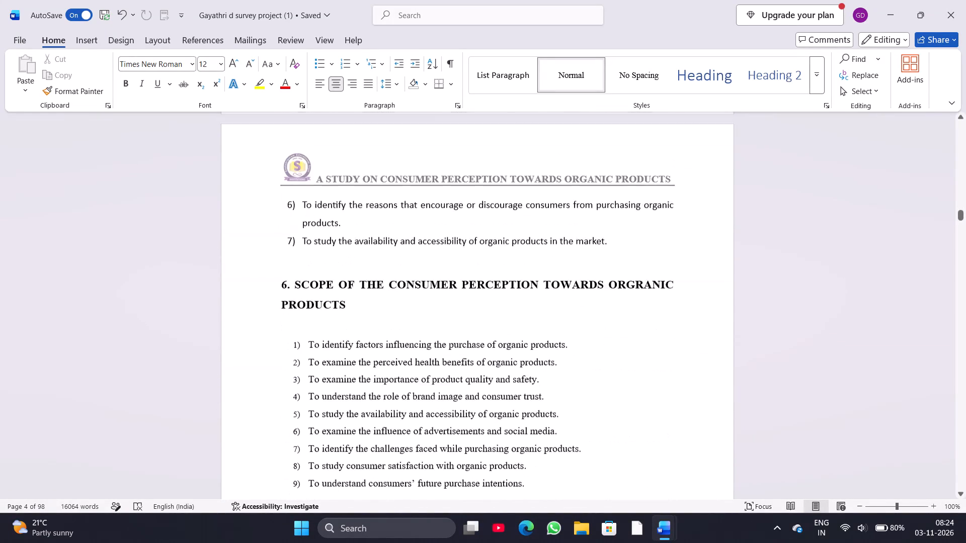
{"action": "scroll", "coordinate": [525, 365], "scroll_direction": "down", "scroll_amount": 6}
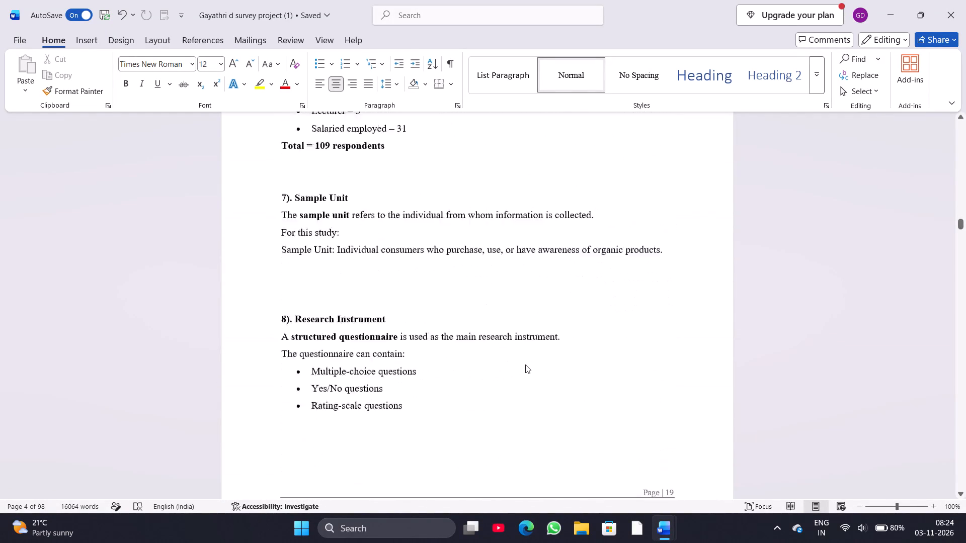
{"action": "scroll", "coordinate": [525, 365], "scroll_direction": "down", "scroll_amount": 5}
{"action": "scroll", "coordinate": [525, 365], "scroll_direction": "down", "scroll_amount": 20}
{"action": "scroll", "coordinate": [525, 365], "scroll_direction": "down", "scroll_amount": 4}
{"action": "scroll", "coordinate": [525, 365], "scroll_direction": "up", "scroll_amount": 1}
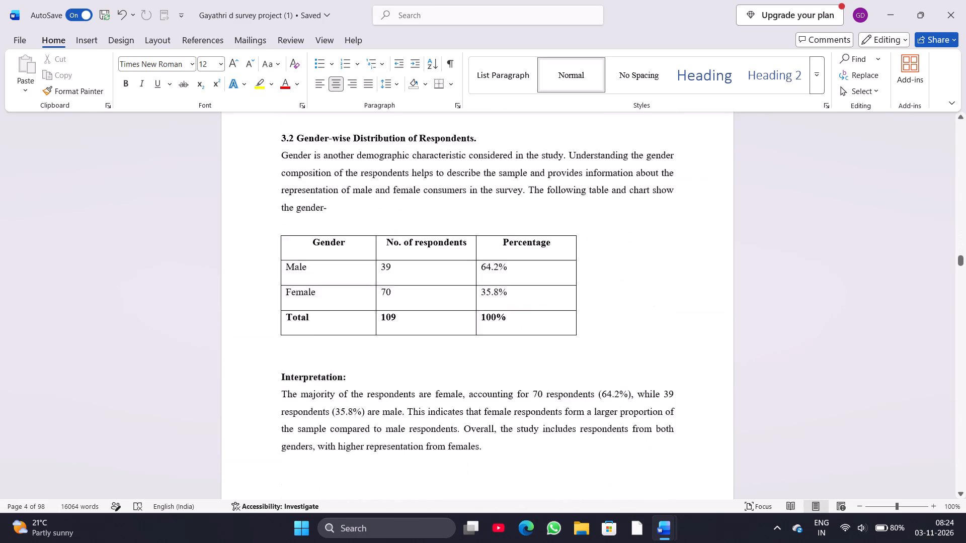
{"action": "scroll", "coordinate": [525, 365], "scroll_direction": "up", "scroll_amount": 1}
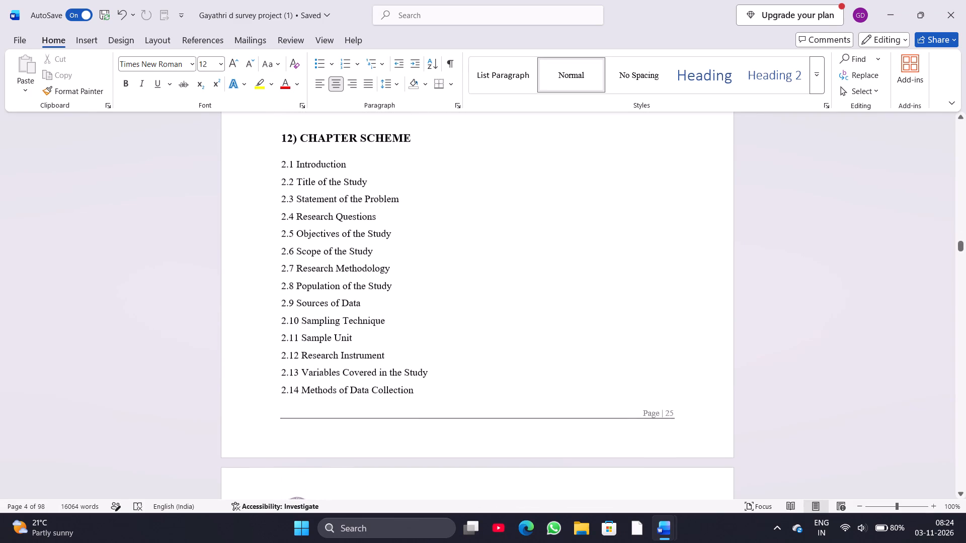
{"action": "scroll", "coordinate": [525, 365], "scroll_direction": "up", "scroll_amount": 1}
{"action": "scroll", "coordinate": [525, 365], "scroll_direction": "down", "scroll_amount": 2}
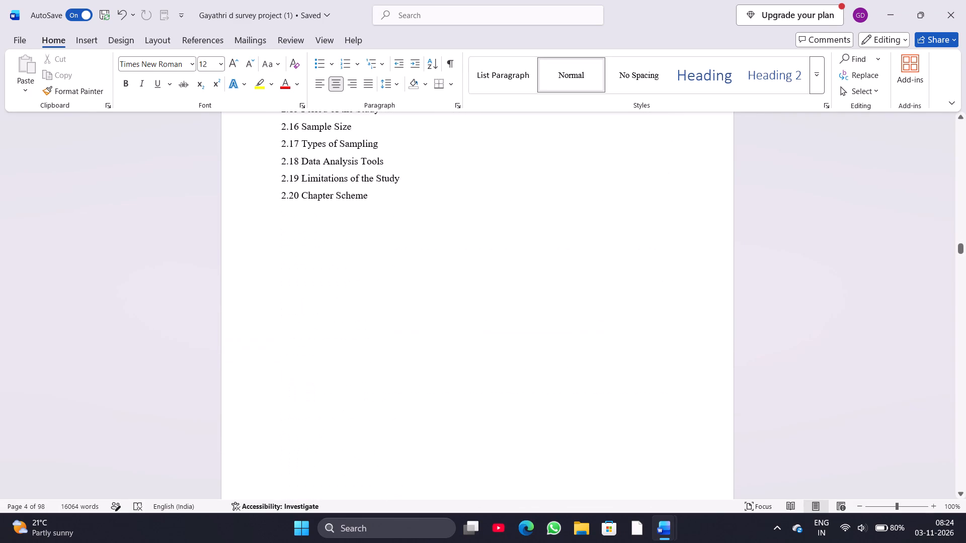
Review the respondents profile chapter, including its introduction, age and gender distributions, interpretations and closing profile points.
{"action": "scroll", "coordinate": [525, 365], "scroll_direction": "down", "scroll_amount": 3}
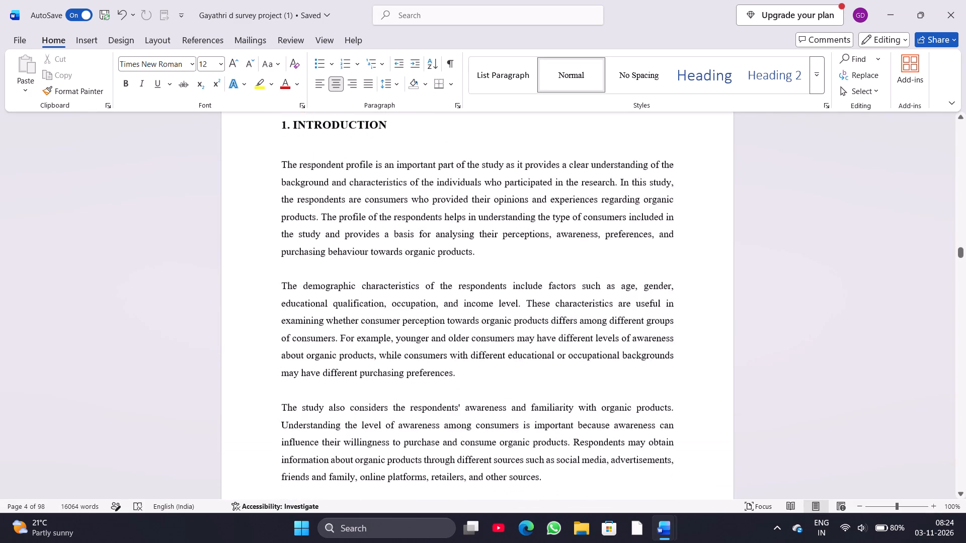
{"action": "scroll", "coordinate": [525, 365], "scroll_direction": "down", "scroll_amount": 5}
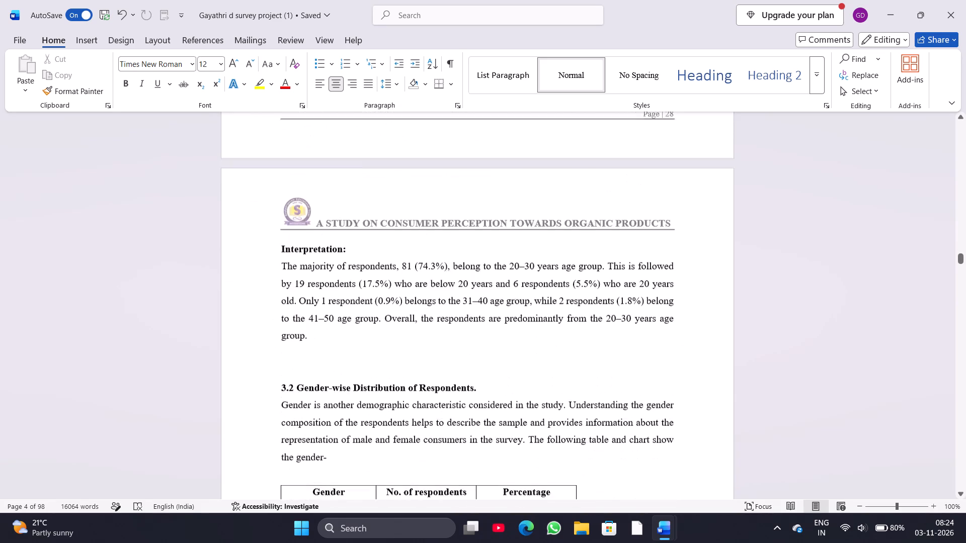
{"action": "scroll", "coordinate": [525, 365], "scroll_direction": "down", "scroll_amount": 3}
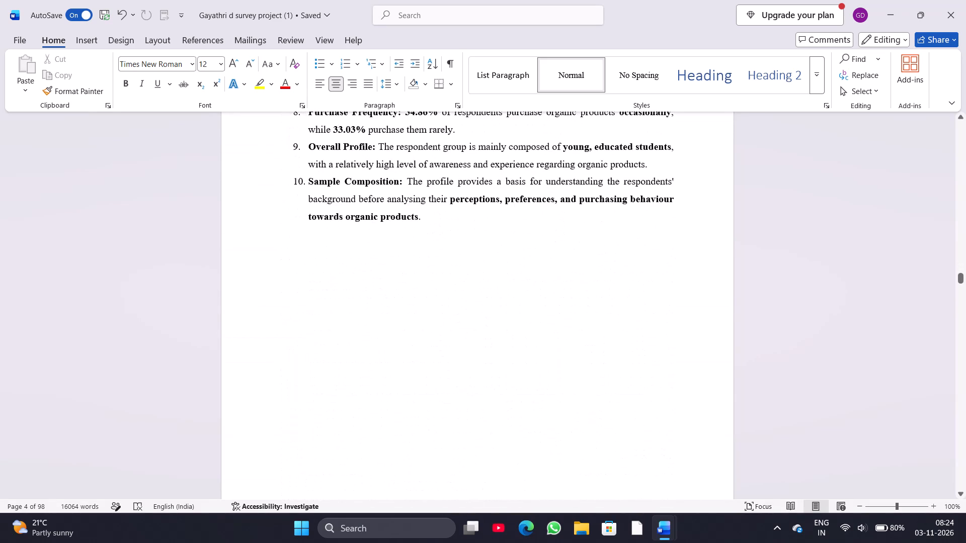
Read the opening of the data analysis chapter, covering its introduction, meanings of analysis and interpretation, and first question analyses.
{"action": "scroll", "coordinate": [525, 365], "scroll_direction": "down", "scroll_amount": 3}
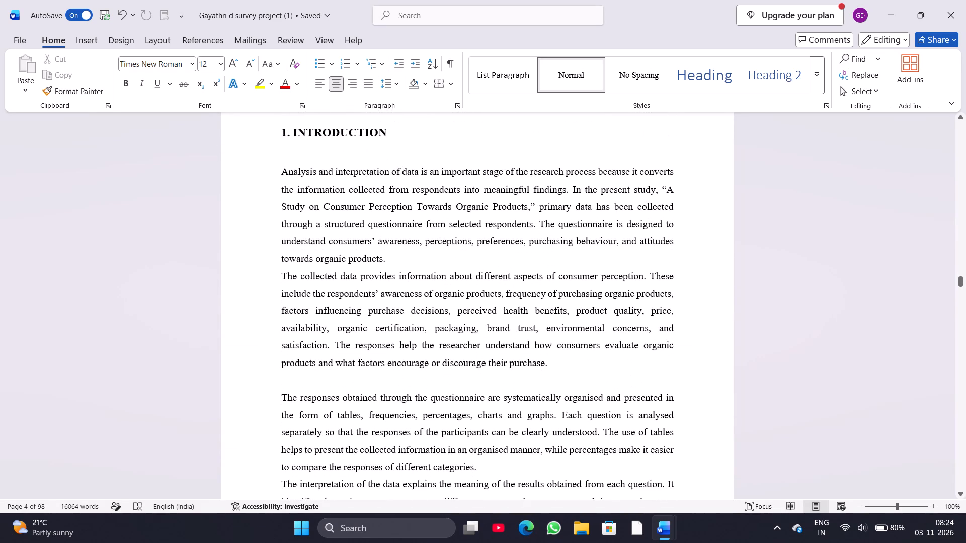
{"action": "scroll", "coordinate": [525, 365], "scroll_direction": "down", "scroll_amount": 3}
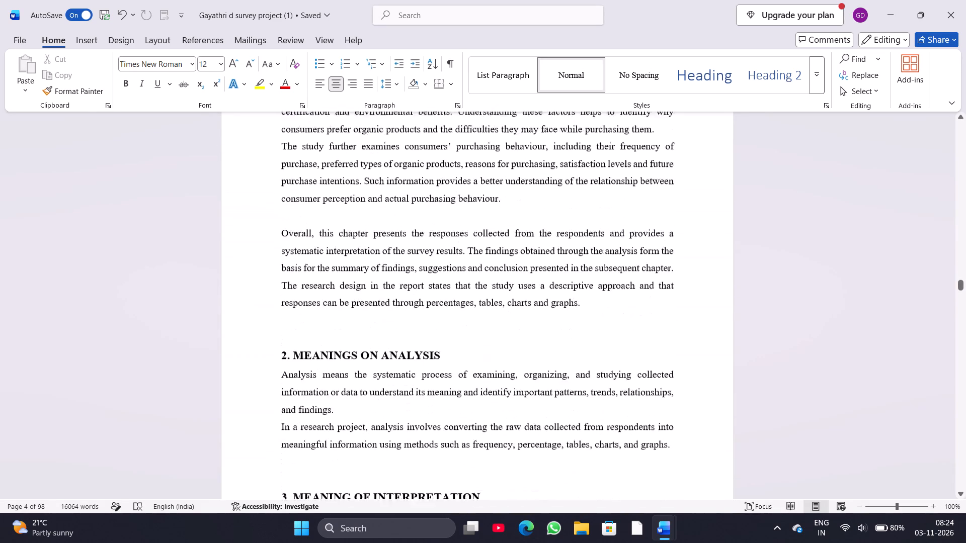
{"action": "scroll", "coordinate": [525, 365], "scroll_direction": "down", "scroll_amount": 17}
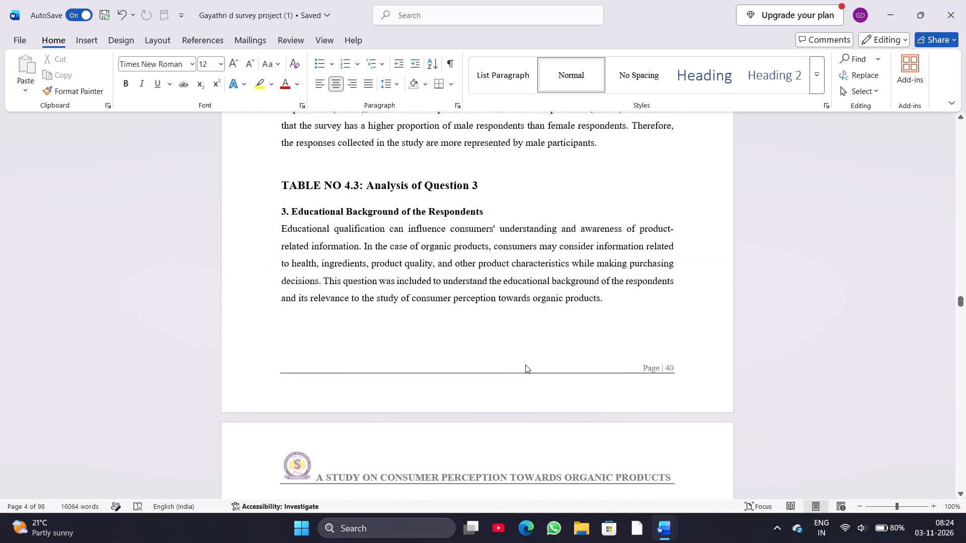
Check the remaining question analyses in the data analysis chapter, including their response tables, pie charts, numbering and interpretations.
{"action": "scroll", "coordinate": [525, 365], "scroll_direction": "down", "scroll_amount": 5}
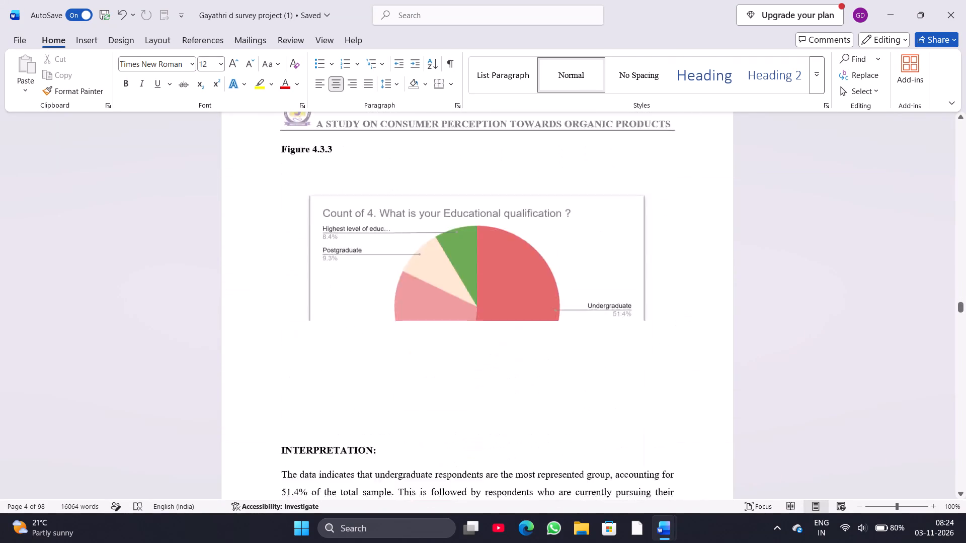
{"action": "scroll", "coordinate": [525, 365], "scroll_direction": "down", "scroll_amount": 12}
{"action": "scroll", "coordinate": [525, 365], "scroll_direction": "down", "scroll_amount": 17}
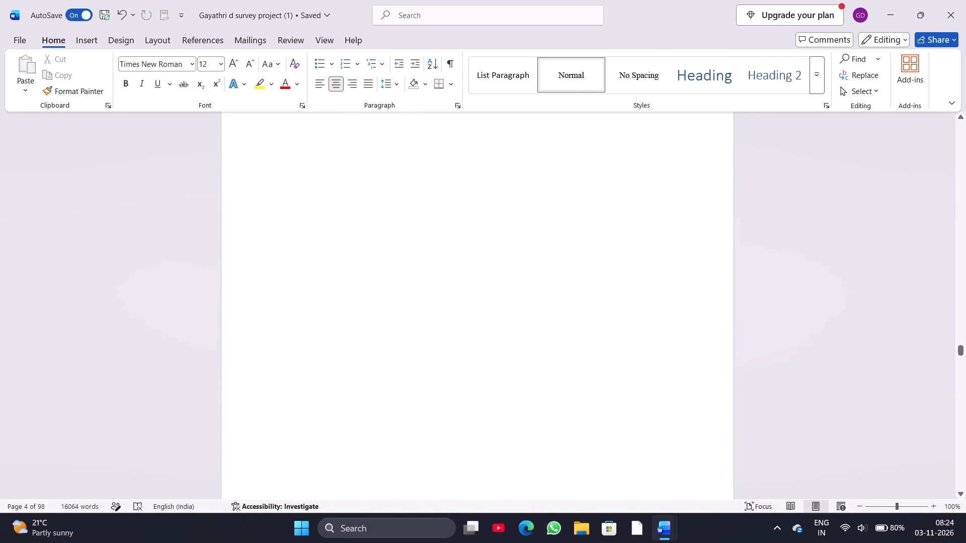
{"action": "scroll", "coordinate": [525, 365], "scroll_direction": "down", "scroll_amount": 2}
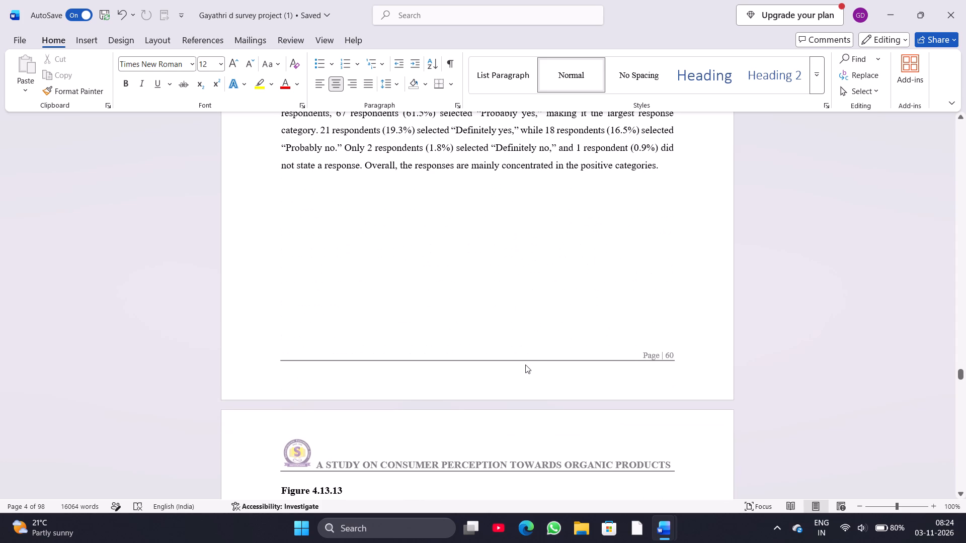
{"action": "scroll", "coordinate": [525, 365], "scroll_direction": "down", "scroll_amount": 19}
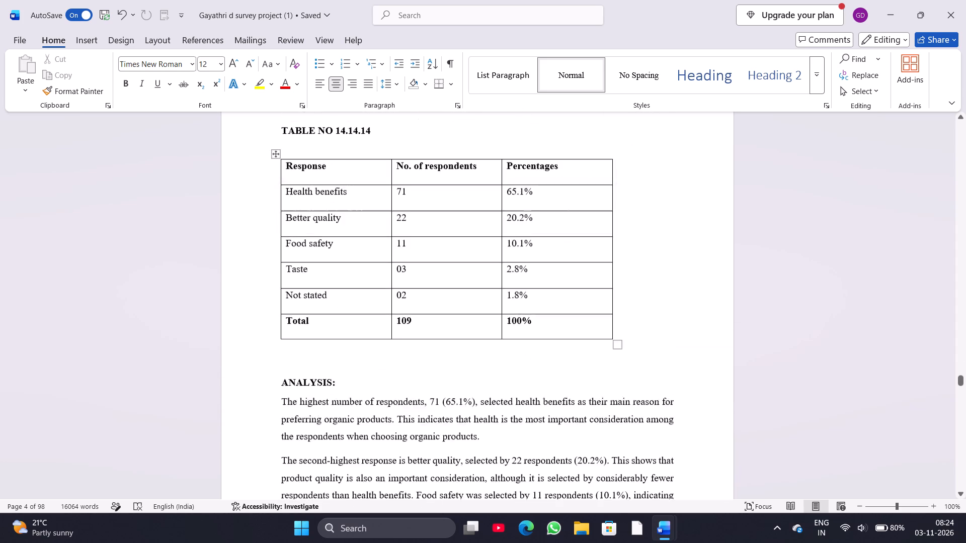
{"action": "scroll", "coordinate": [525, 365], "scroll_direction": "down", "scroll_amount": 11}
{"action": "scroll", "coordinate": [525, 365], "scroll_direction": "down", "scroll_amount": 20}
{"action": "scroll", "coordinate": [525, 365], "scroll_direction": "down", "scroll_amount": 20}
{"action": "scroll", "coordinate": [525, 365], "scroll_direction": "down", "scroll_amount": 3}
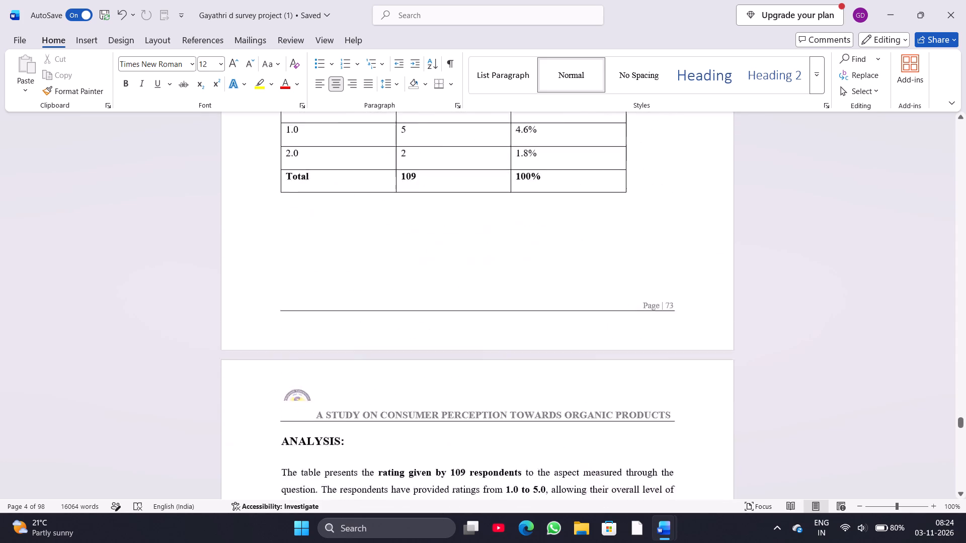
{"action": "scroll", "coordinate": [525, 365], "scroll_direction": "down", "scroll_amount": 20}
{"action": "scroll", "coordinate": [525, 365], "scroll_direction": "down", "scroll_amount": 10}
Review Chapter 5's introduction, summary of findings and objective-wise suggestions.
{"action": "scroll", "coordinate": [525, 365], "scroll_direction": "down", "scroll_amount": 4}
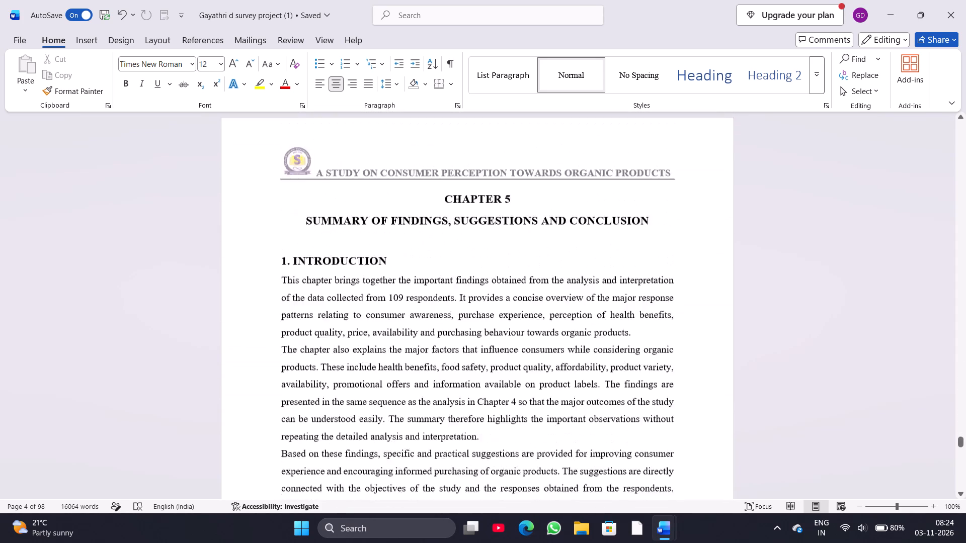
{"action": "scroll", "coordinate": [525, 365], "scroll_direction": "down", "scroll_amount": 7}
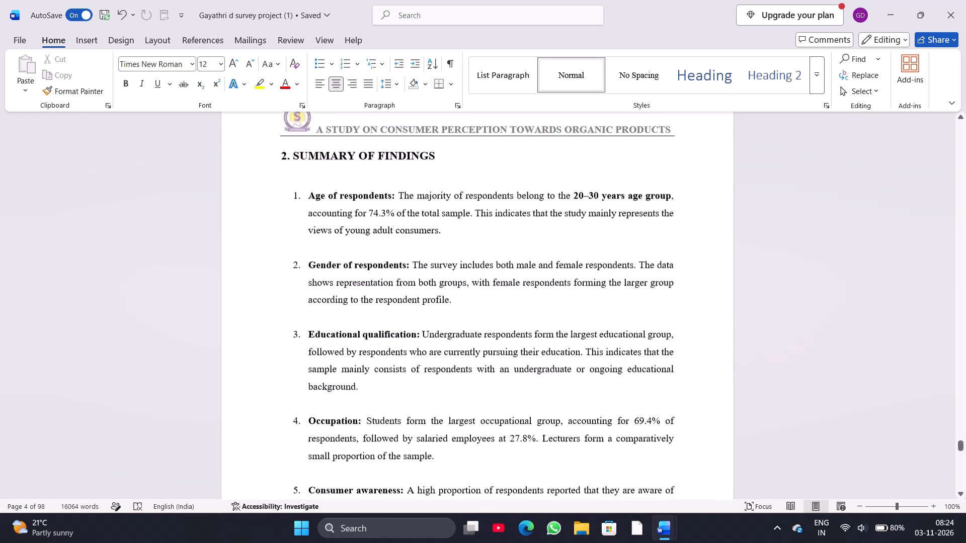
{"action": "scroll", "coordinate": [525, 365], "scroll_direction": "down", "scroll_amount": 18}
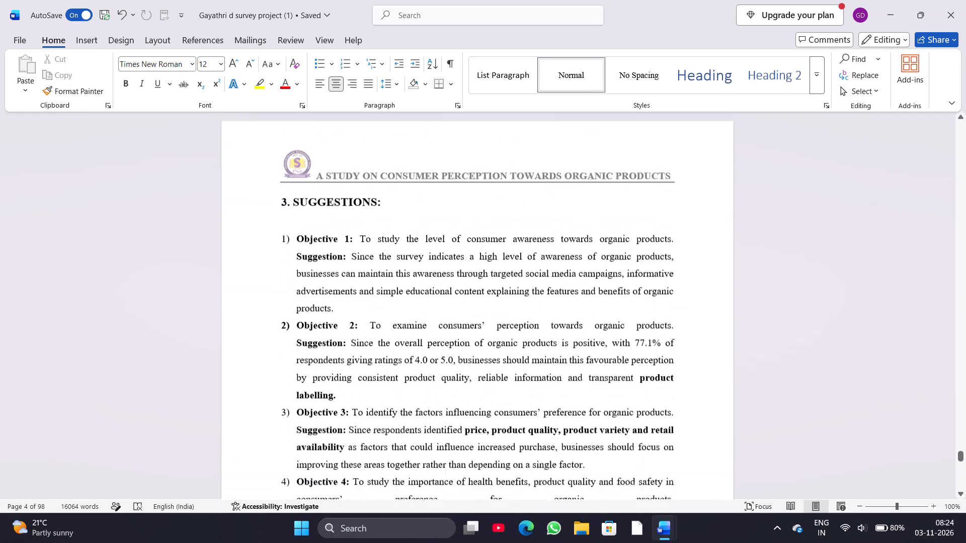
{"action": "scroll", "coordinate": [525, 365], "scroll_direction": "down", "scroll_amount": 3}
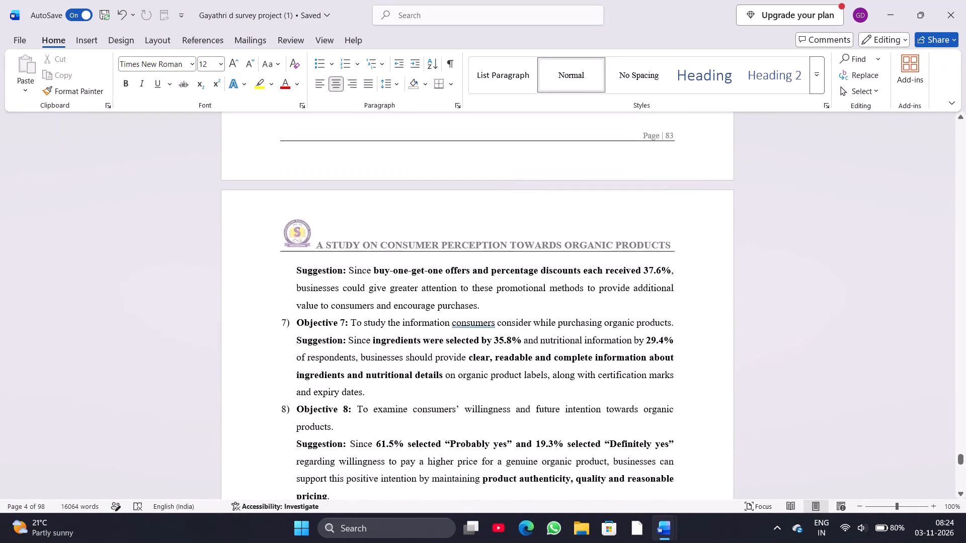
{"action": "scroll", "coordinate": [525, 365], "scroll_direction": "up", "scroll_amount": 4}
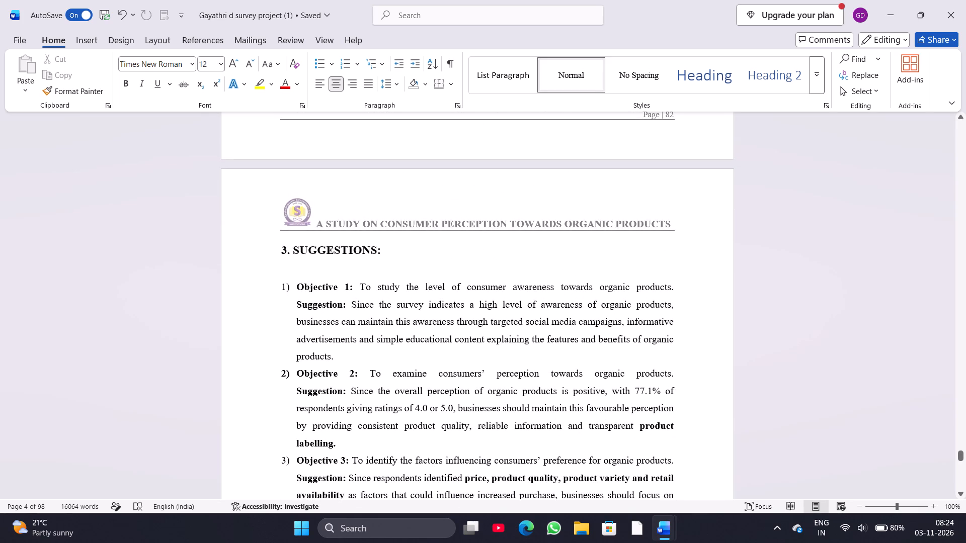
Examine the end of the suggestions section and the References and Bibliography page with its web references.
{"action": "scroll", "coordinate": [390, 329], "scroll_direction": "down", "scroll_amount": 5}
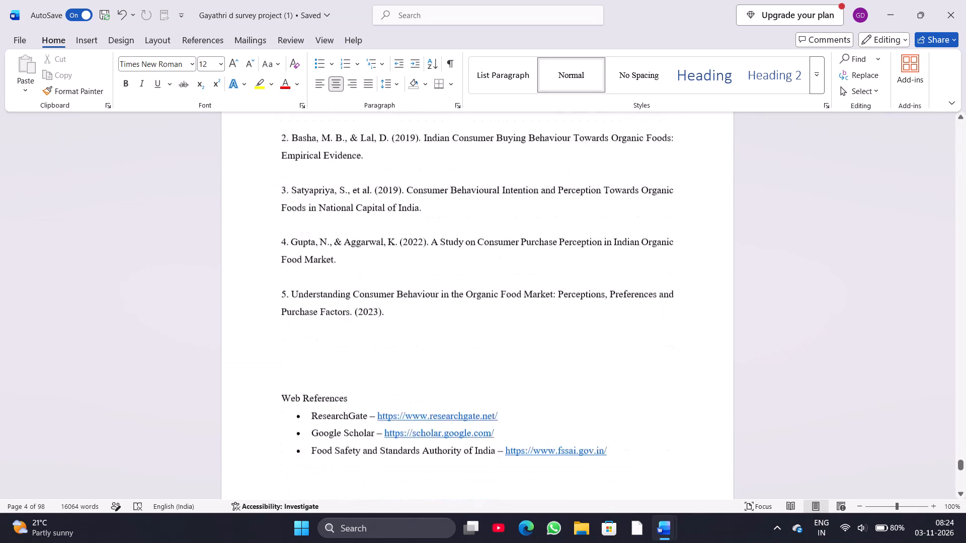
{"action": "scroll", "coordinate": [390, 329], "scroll_direction": "down", "scroll_amount": 1}
{"action": "scroll", "coordinate": [390, 329], "scroll_direction": "up", "scroll_amount": 3}
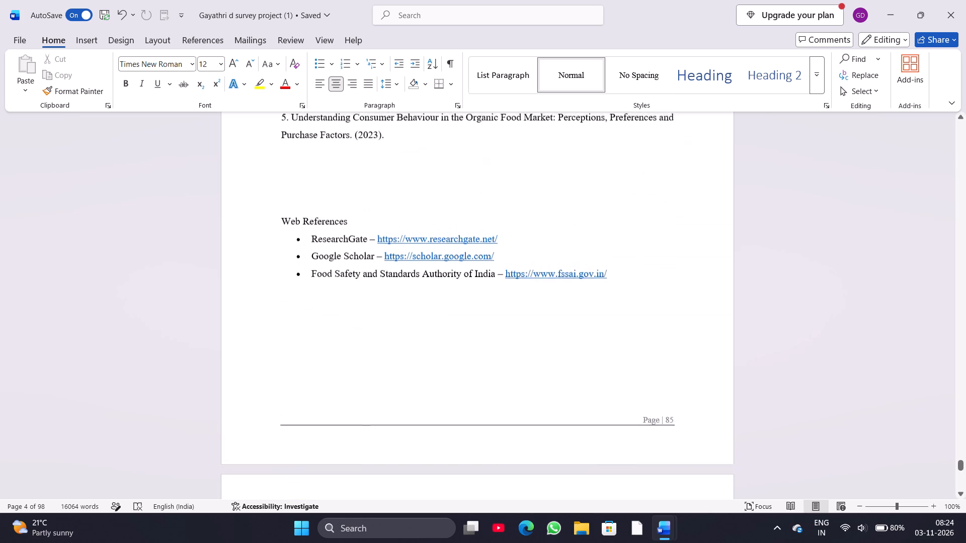
{"action": "scroll", "coordinate": [390, 329], "scroll_direction": "up", "scroll_amount": 1}
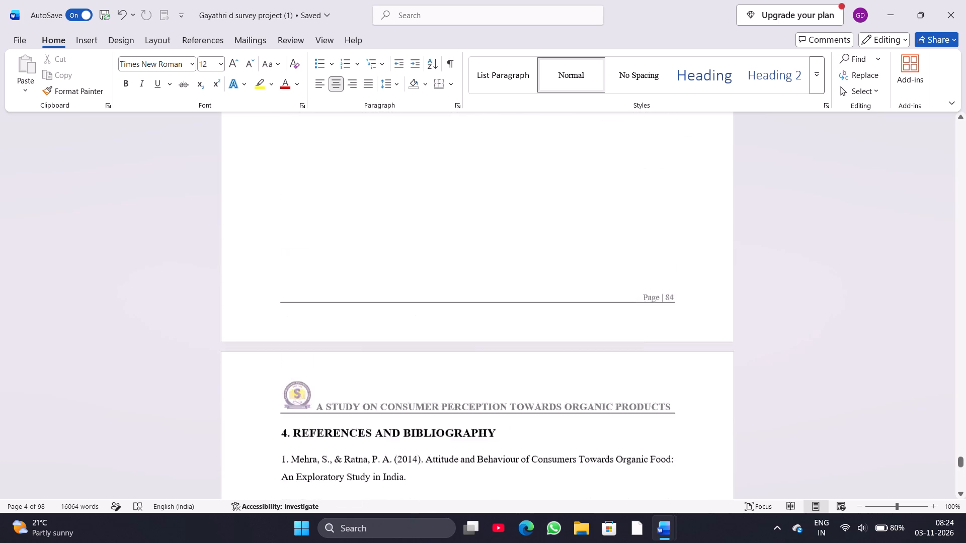
{"action": "scroll", "coordinate": [390, 329], "scroll_direction": "up", "scroll_amount": 2}
Recheck the numbered summary of findings and the suggestions for Objectives 7 to 9 in Chapter 5.
{"action": "scroll", "coordinate": [390, 329], "scroll_direction": "left", "scroll_amount": 1}
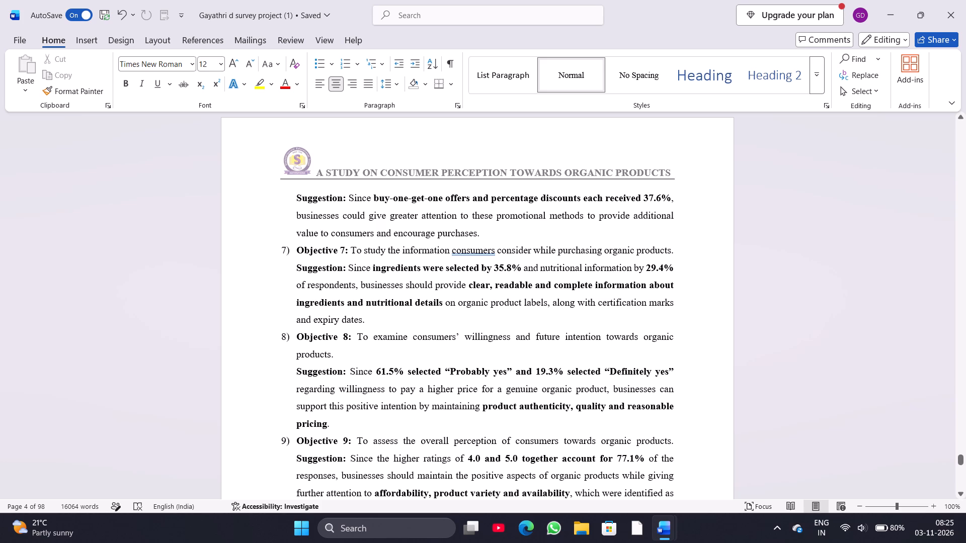
{"action": "scroll", "coordinate": [525, 340], "scroll_direction": "down", "scroll_amount": 1}
{"action": "scroll", "coordinate": [525, 340], "scroll_direction": "up", "scroll_amount": 5}
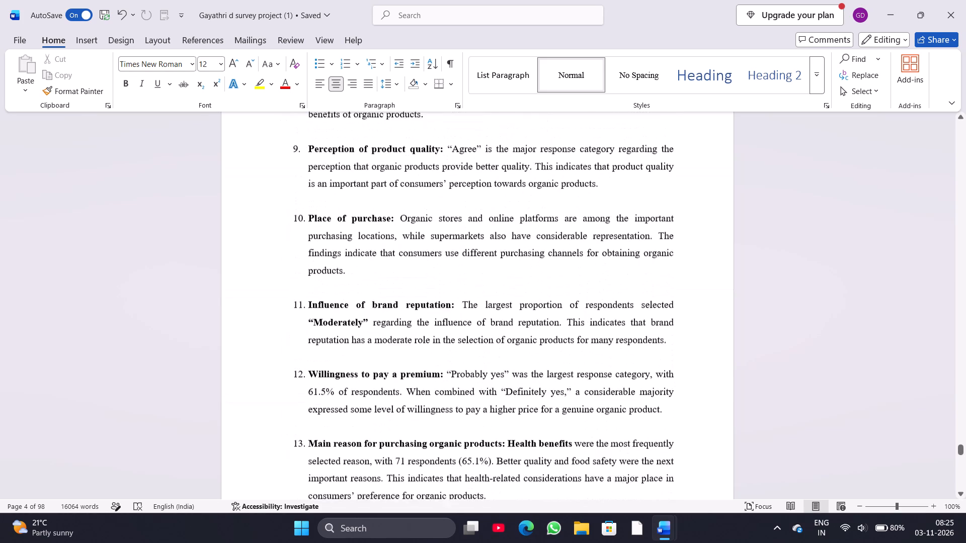
{"action": "scroll", "coordinate": [525, 340], "scroll_direction": "down", "scroll_amount": 5}
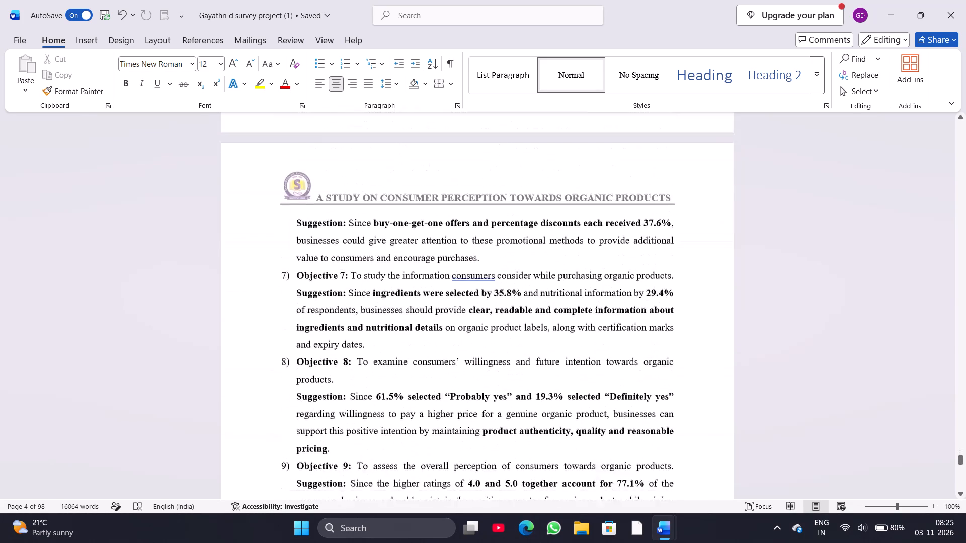
Examine the report's closing pages, covering the last questionnaire questions and the log sheet table of project activities.
{"action": "scroll", "coordinate": [525, 340], "scroll_direction": "down", "scroll_amount": 20}
{"action": "scroll", "coordinate": [525, 340], "scroll_direction": "up", "scroll_amount": 1}
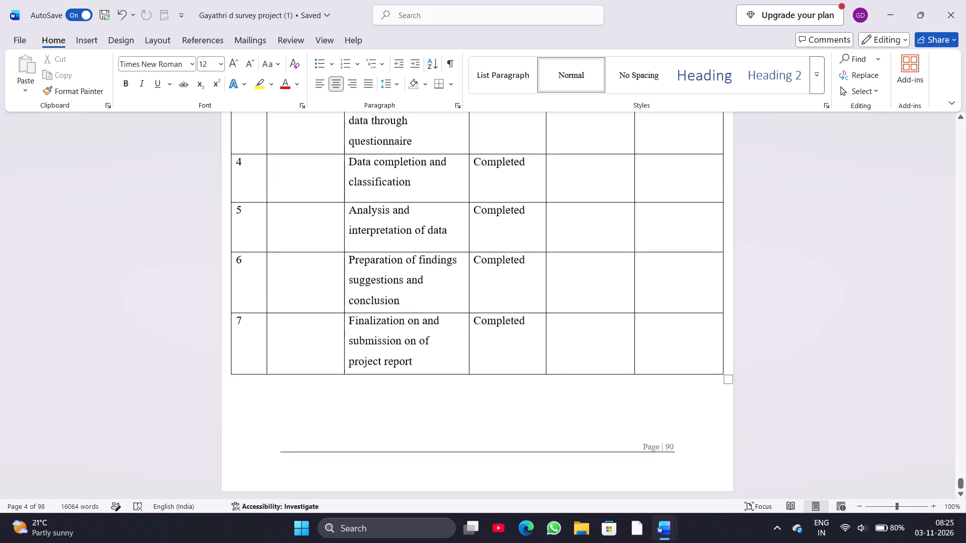
{"action": "scroll", "coordinate": [525, 340], "scroll_direction": "up", "scroll_amount": 2}
{"action": "scroll", "coordinate": [525, 340], "scroll_direction": "down", "scroll_amount": 2, "text": "ctrl"}
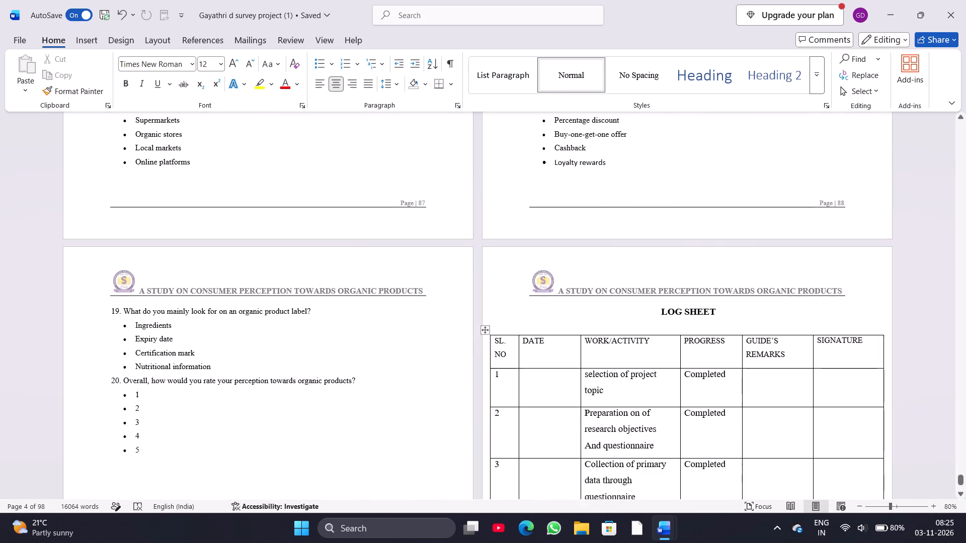
{"action": "scroll", "coordinate": [525, 340], "scroll_direction": "down", "scroll_amount": 1}
{"action": "scroll", "coordinate": [525, 340], "scroll_direction": "up", "scroll_amount": 1, "text": "ctrl"}
{"action": "scroll", "coordinate": [525, 340], "scroll_direction": "down", "scroll_amount": 1, "text": "ctrl"}
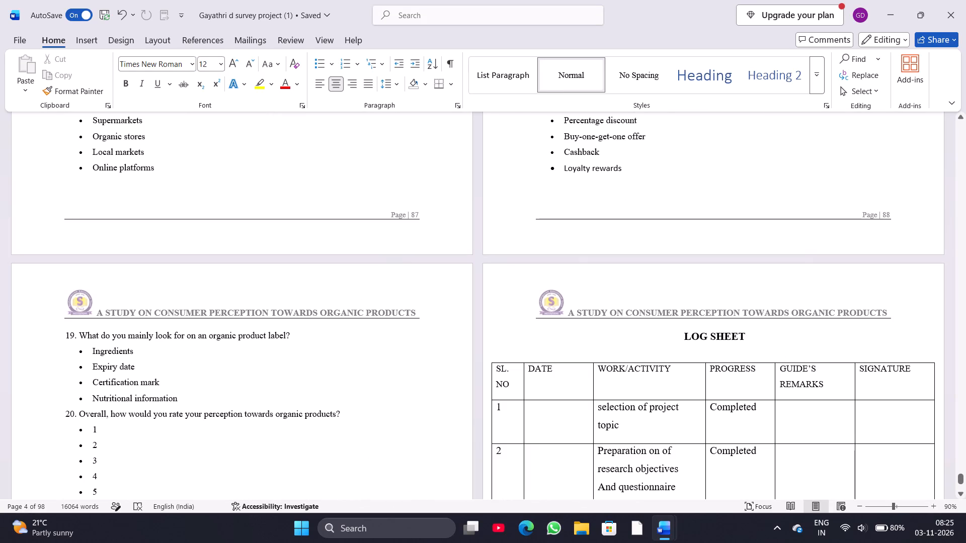
{"action": "scroll", "coordinate": [526, 330], "scroll_direction": "up", "scroll_amount": 2, "text": "ctrl"}
{"action": "scroll", "coordinate": [526, 330], "scroll_direction": "down", "scroll_amount": 2, "text": "ctrl"}
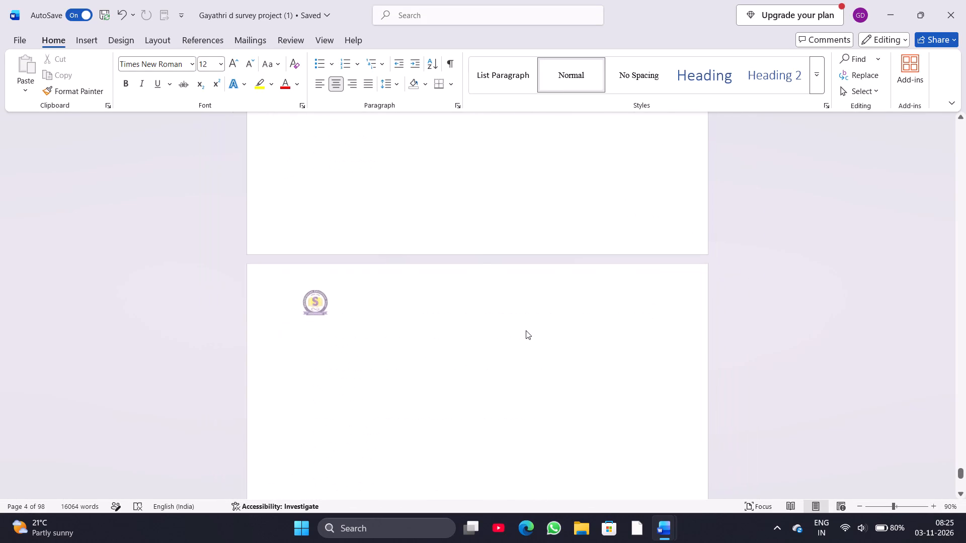
{"action": "scroll", "coordinate": [526, 330], "scroll_direction": "down", "scroll_amount": 3}
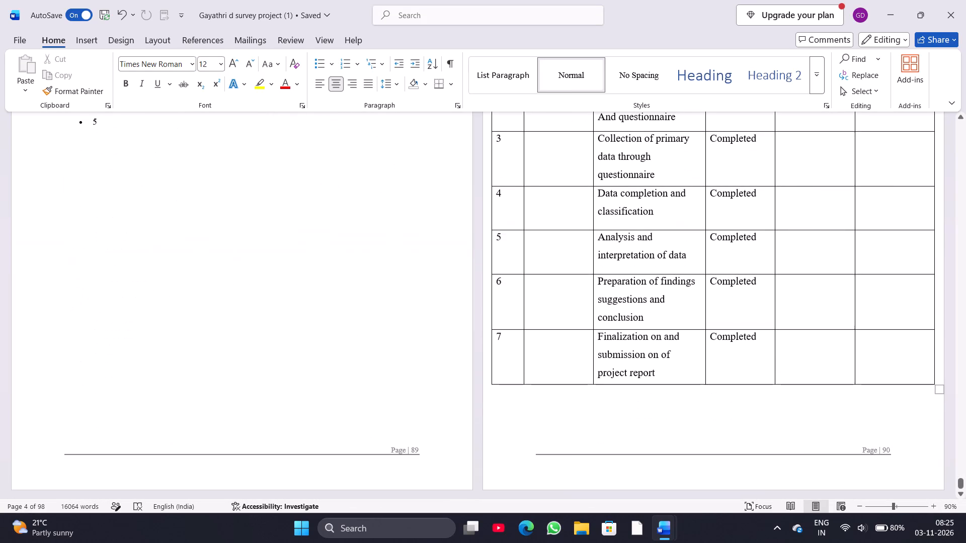
{"action": "scroll", "coordinate": [526, 330], "scroll_direction": "down", "scroll_amount": 7}
{"action": "scroll", "coordinate": [526, 330], "scroll_direction": "up", "scroll_amount": 4, "text": "ctrl"}
{"action": "scroll", "coordinate": [526, 330], "scroll_direction": "down", "scroll_amount": 1, "text": "ctrl"}
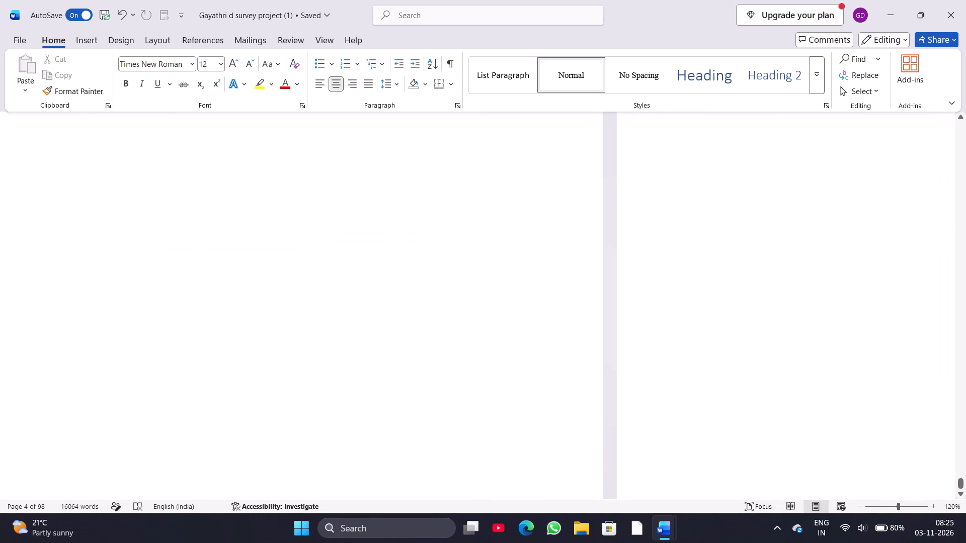
Review questionnaire questions 9 to 18 with their answer options, and recheck the log sheet's work and progress entries.
{"action": "scroll", "coordinate": [526, 330], "scroll_direction": "up", "scroll_amount": 2}
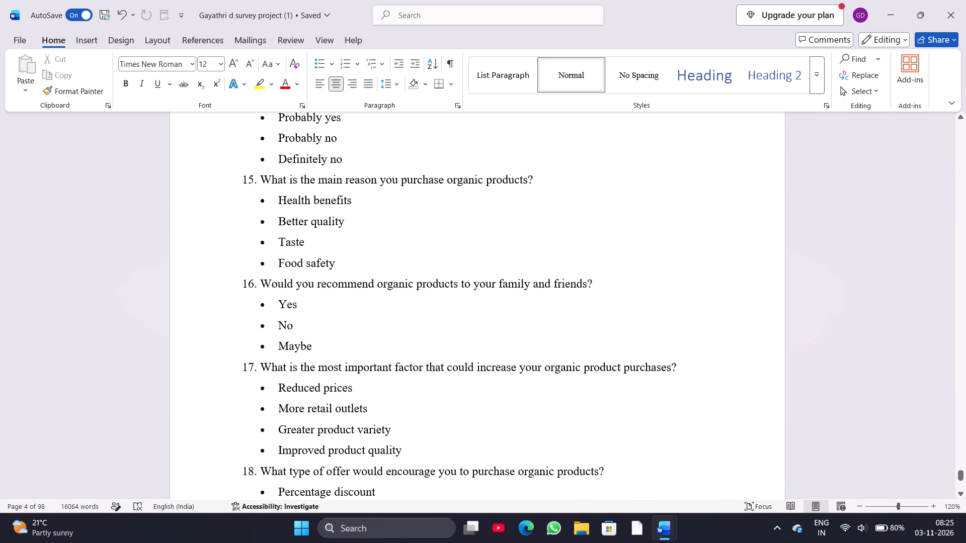
{"action": "scroll", "coordinate": [526, 330], "scroll_direction": "up", "scroll_amount": 2}
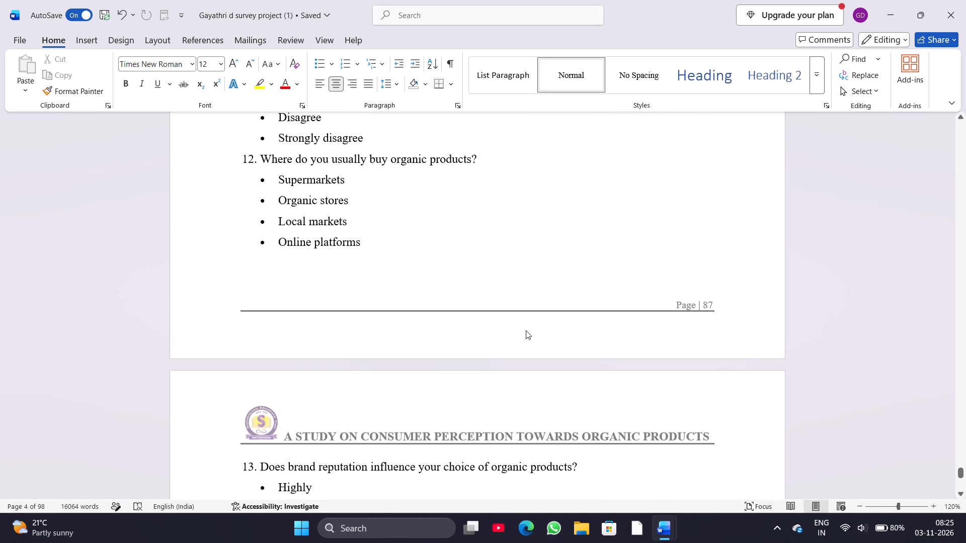
{"action": "scroll", "coordinate": [526, 330], "scroll_direction": "up", "scroll_amount": 1}
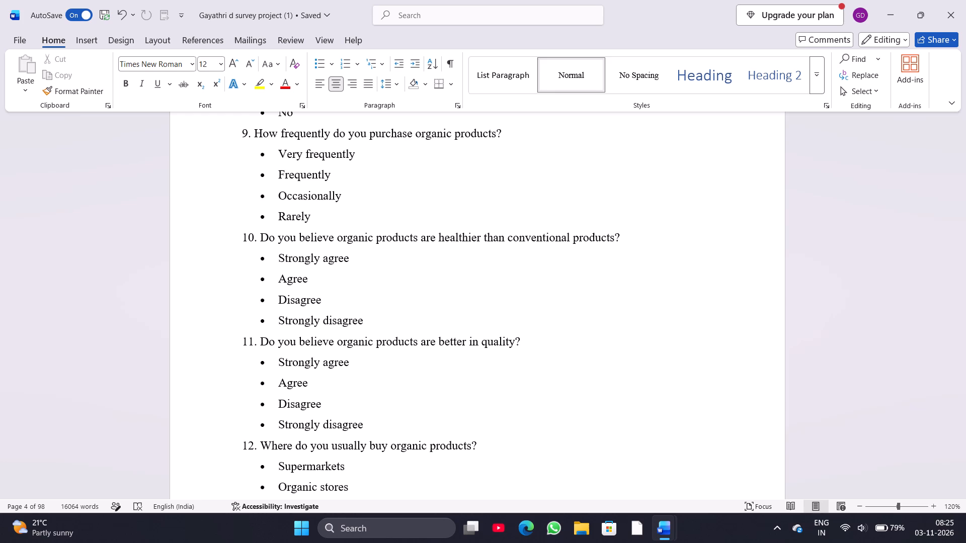
{"action": "scroll", "coordinate": [526, 330], "scroll_direction": "down", "scroll_amount": 7}
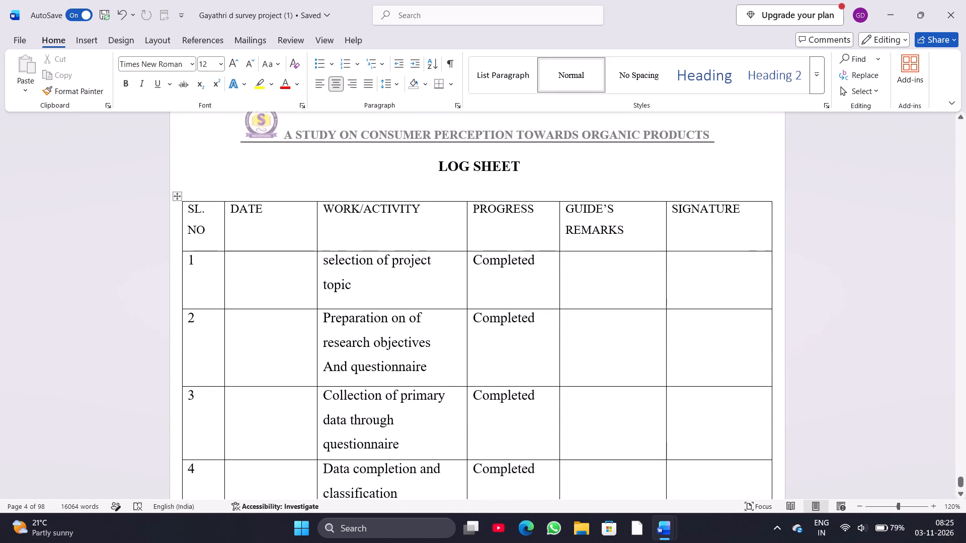
{"action": "scroll", "coordinate": [526, 330], "scroll_direction": "down", "scroll_amount": 1}
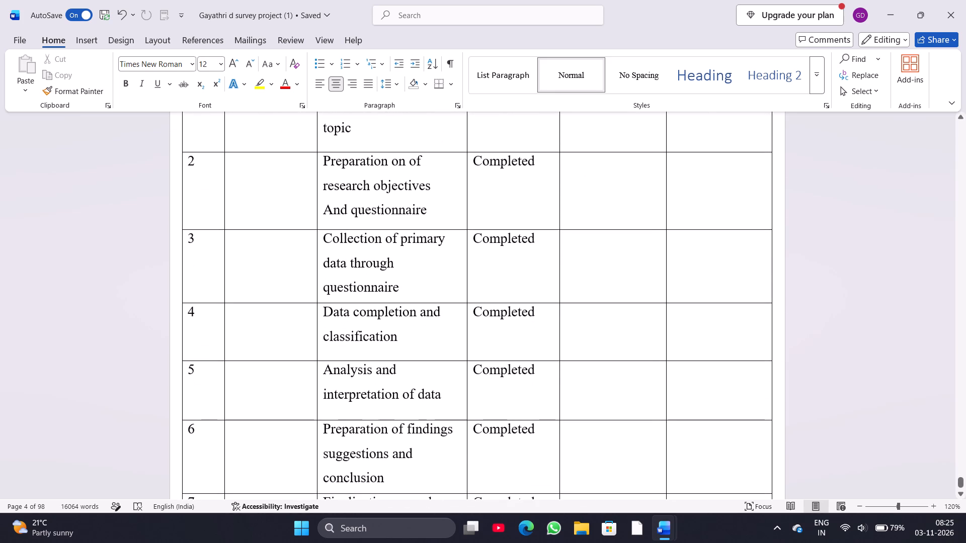
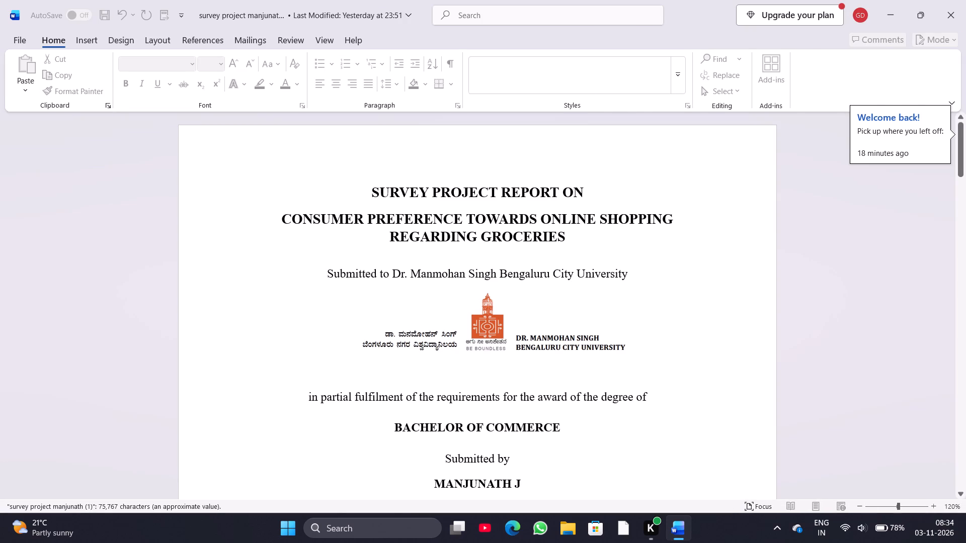
Export the online grocery shopping survey report as a PDF named "survey project manjunath 2" in the Documents folder.
{"action": "scroll", "coordinate": [361, 332], "scroll_direction": "down", "scroll_amount": 13}
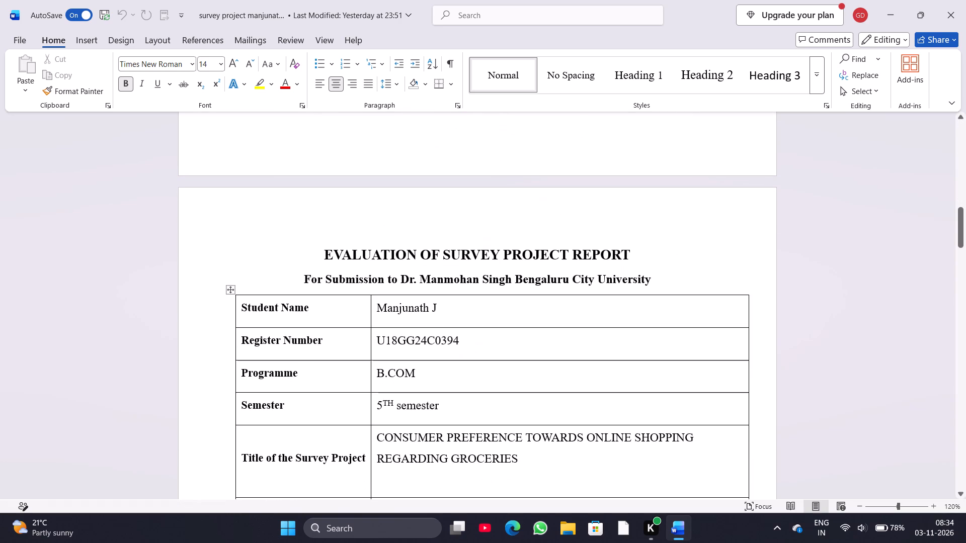
{"action": "left_click", "coordinate": [24, 44]}
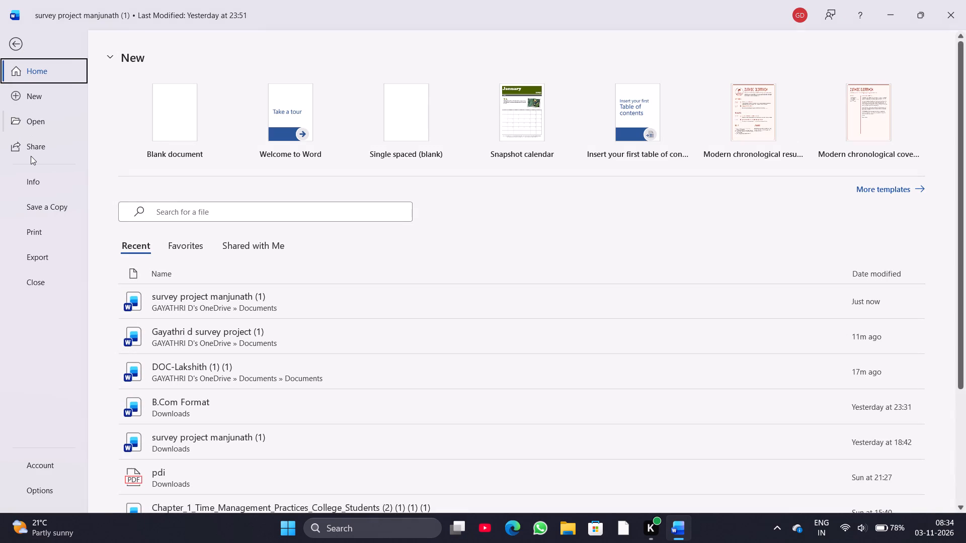
{"action": "left_click", "coordinate": [43, 248]}
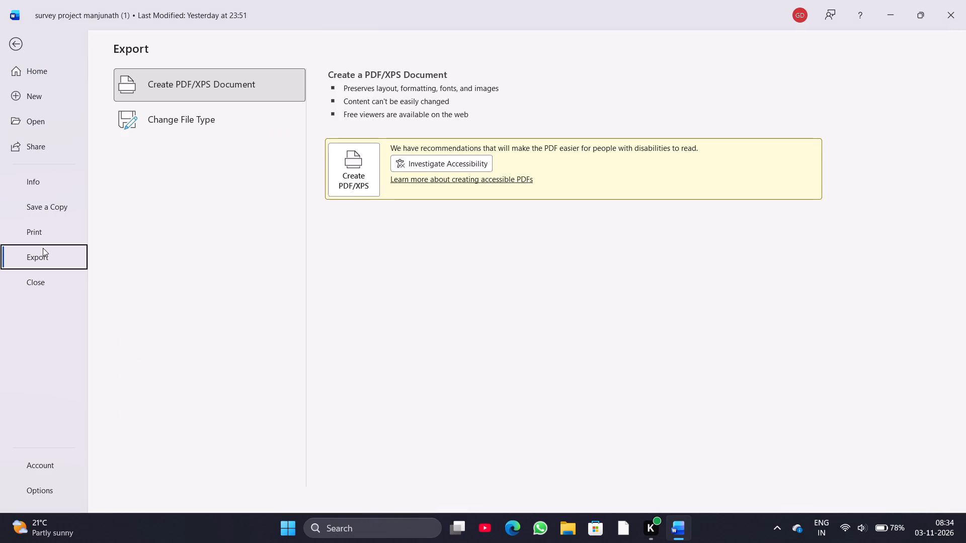
{"action": "left_click", "coordinate": [353, 185]}
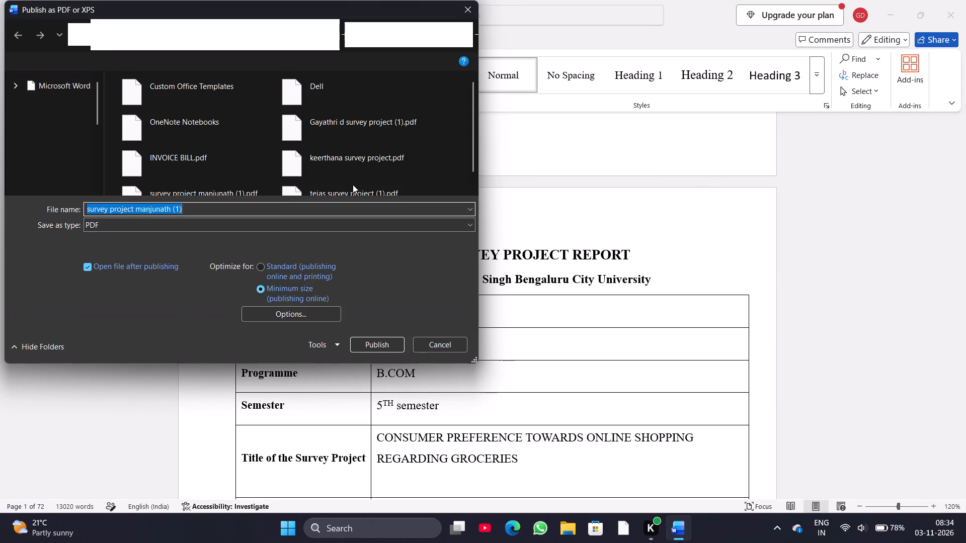
{"action": "left_click", "coordinate": [233, 207]}
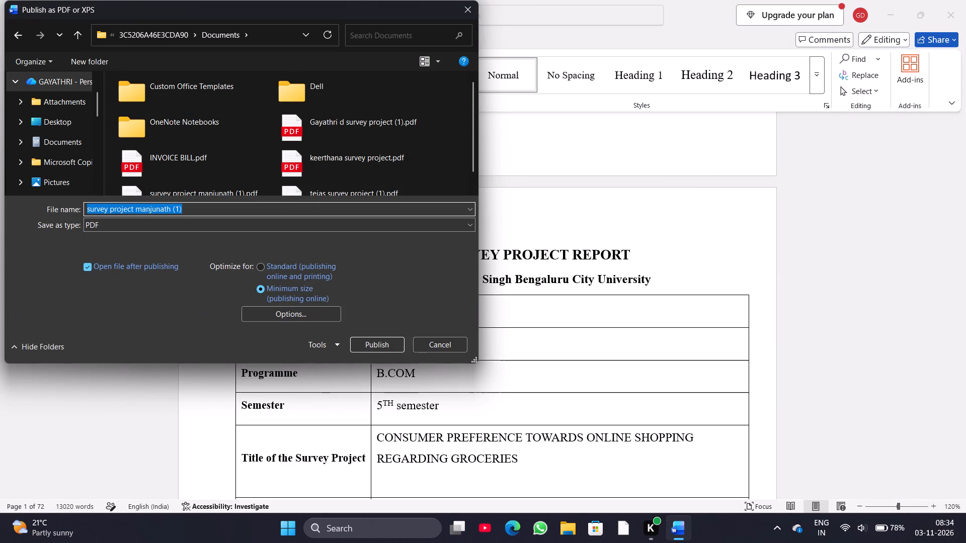
{"action": "left_click", "coordinate": [233, 207]}
{"action": "key", "text": "BackSpace"}
{"action": "key", "text": "BackSpace"}
{"action": "key", "text": "BackSpace"}
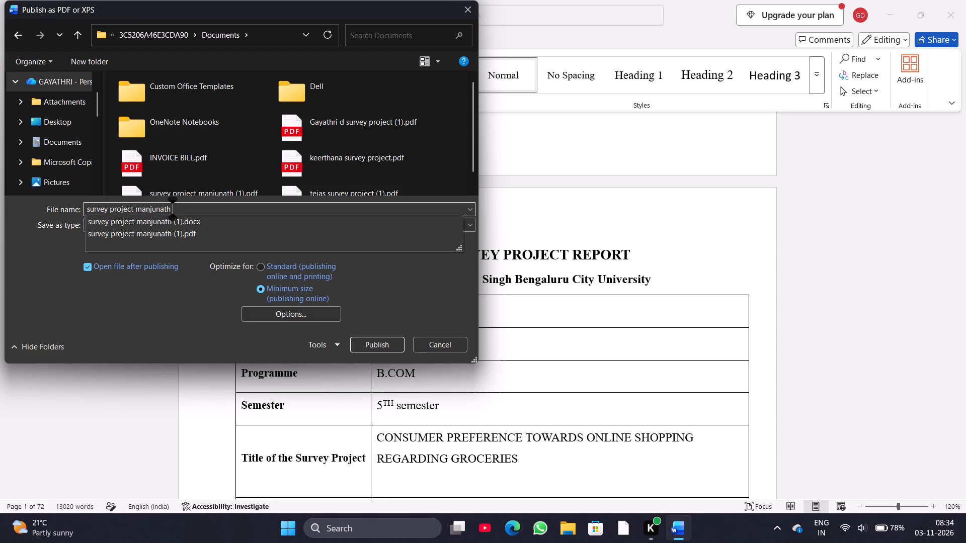
{"action": "key", "text": "2"}
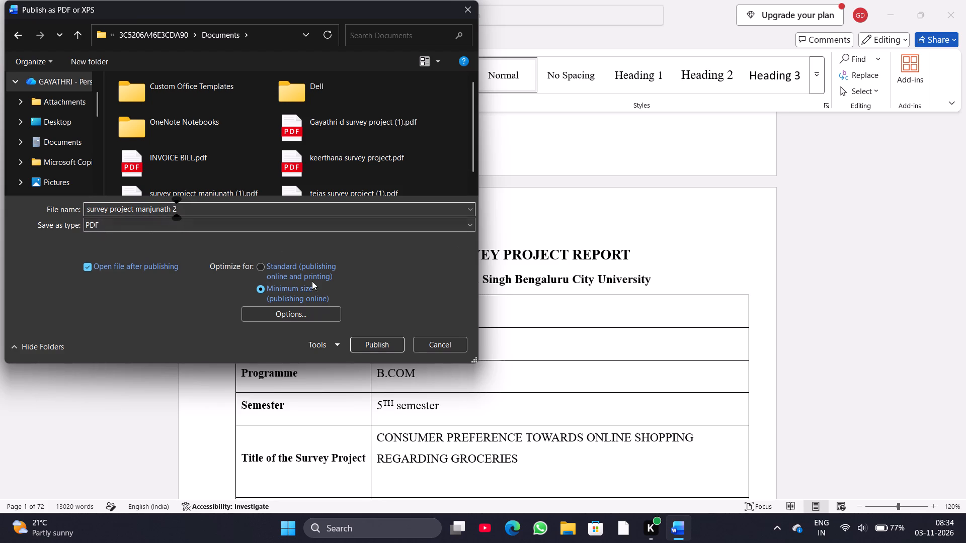
{"action": "left_click", "coordinate": [357, 340]}
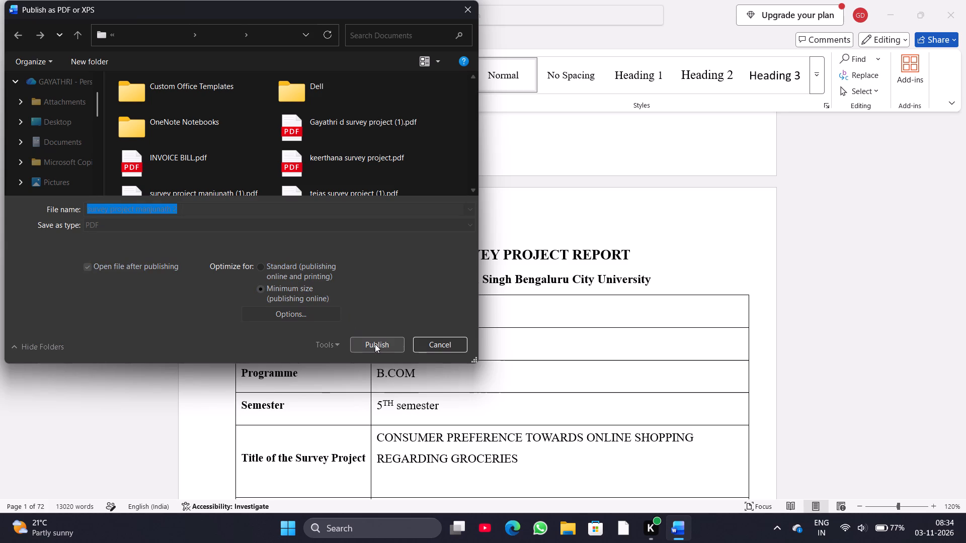
{"action": "left_click", "coordinate": [375, 344]}
{"action": "double_click", "coordinate": [375, 344]}
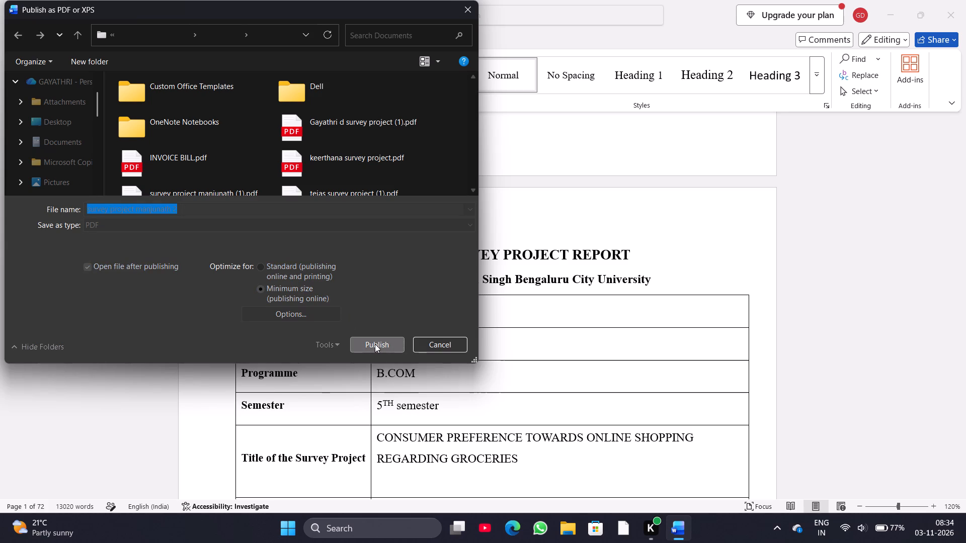
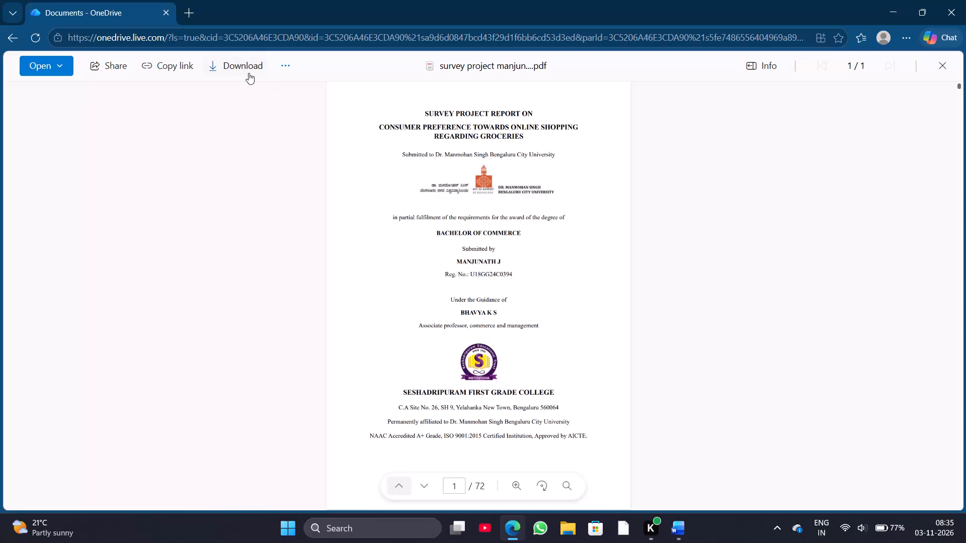
Download the exported PDF "survey project manjunath 2.pdf" from OneDrive to the computer.
{"action": "left_click", "coordinate": [249, 73]}
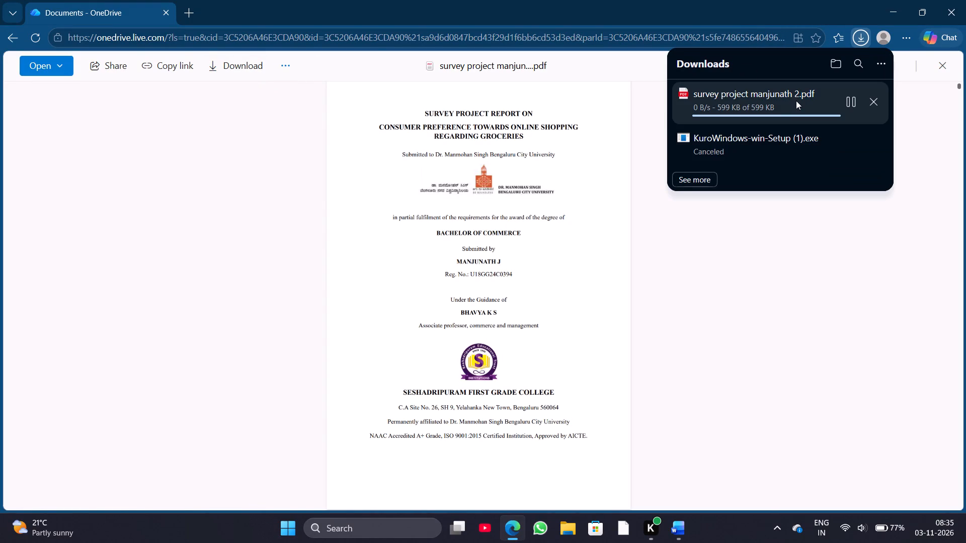
Show the downloaded "survey project manjunath 2.pdf" in its folder in File Explorer.
{"action": "left_click", "coordinate": [844, 102]}
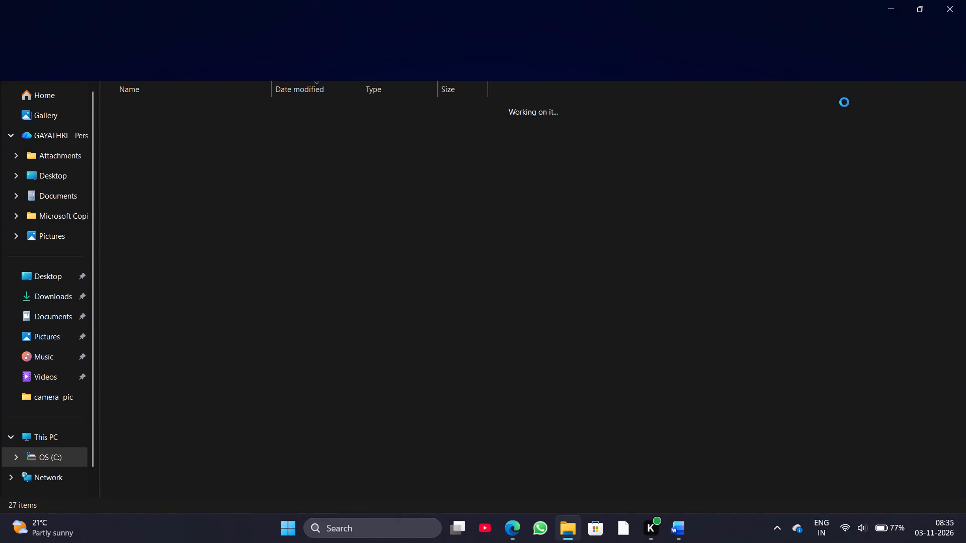
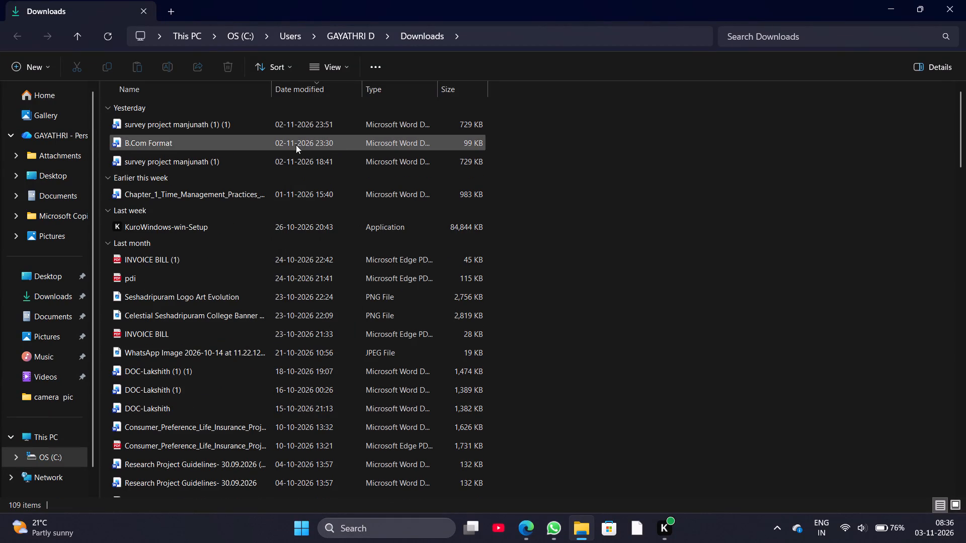
Delete the Word documents "survey project manjunath (1)" and "survey project manjunath (1) (1)" from the Downloads folder.
{"action": "right_click", "coordinate": [296, 160]}
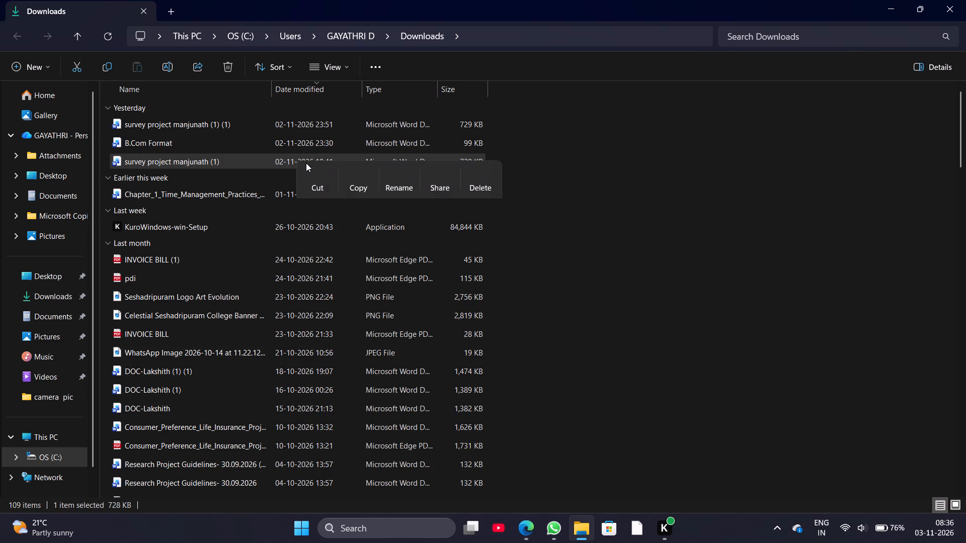
{"action": "left_click", "coordinate": [474, 178]}
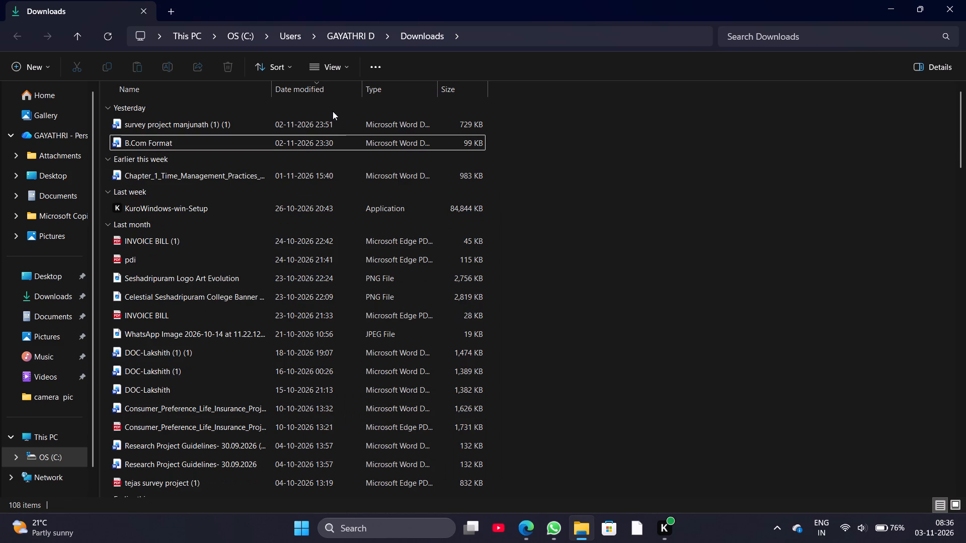
{"action": "right_click", "coordinate": [341, 130]}
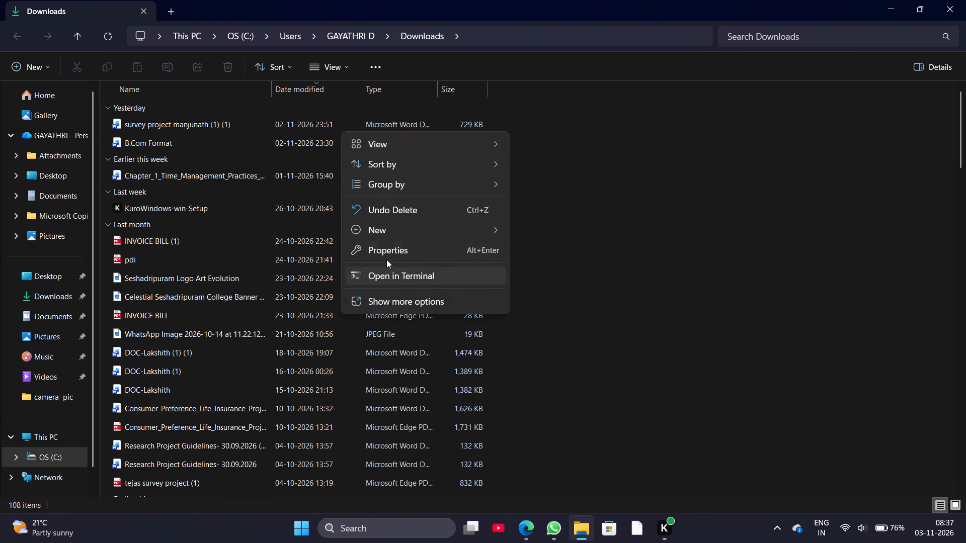
{"action": "left_click", "coordinate": [204, 121]}
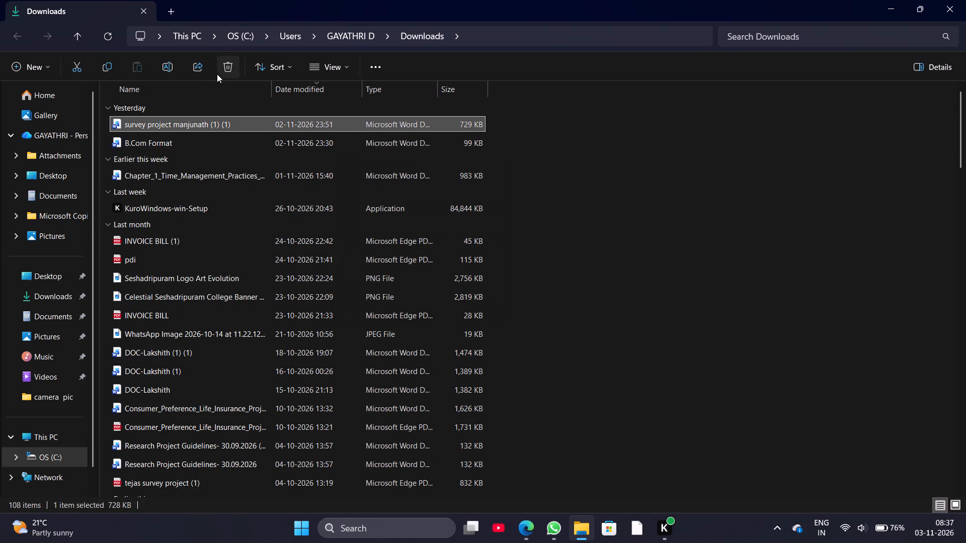
{"action": "left_click", "coordinate": [219, 69]}
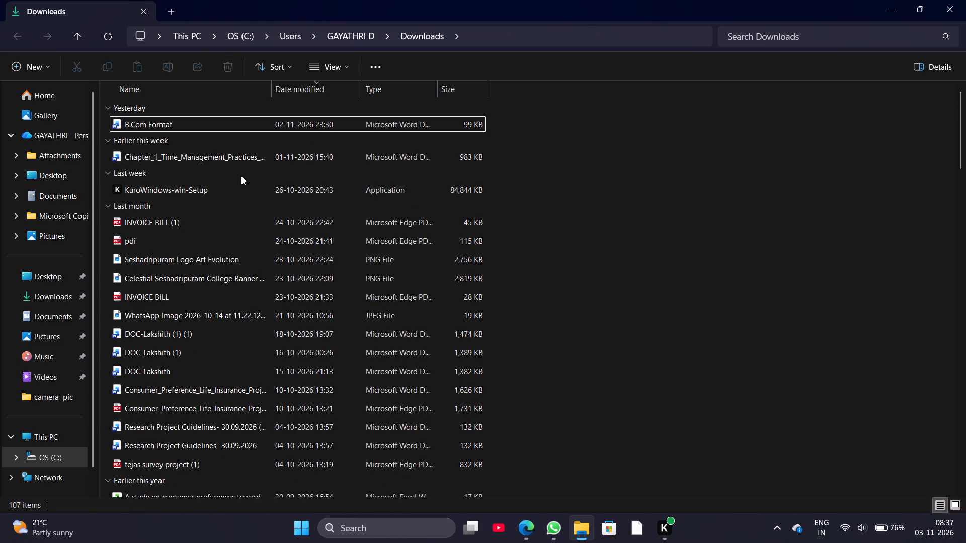
Select the Word document whose name starts with "Chapter_1_Time_Management_Practices" in the Downloads folder.
{"action": "left_click", "coordinate": [240, 154]}
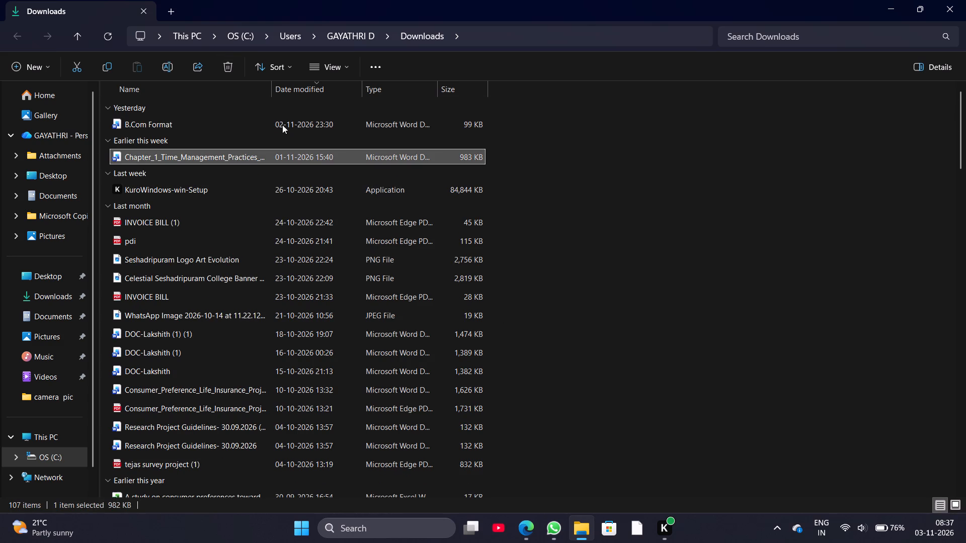
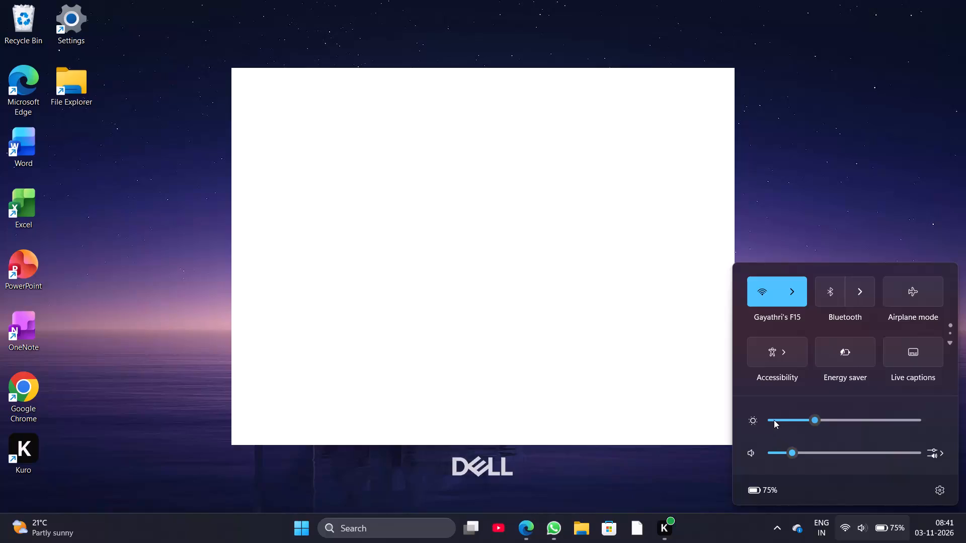
Lower the laptop's screen brightness to nearly its minimum level.
{"action": "left_click", "coordinate": [772, 419]}
{"action": "left_click", "coordinate": [797, 263]}
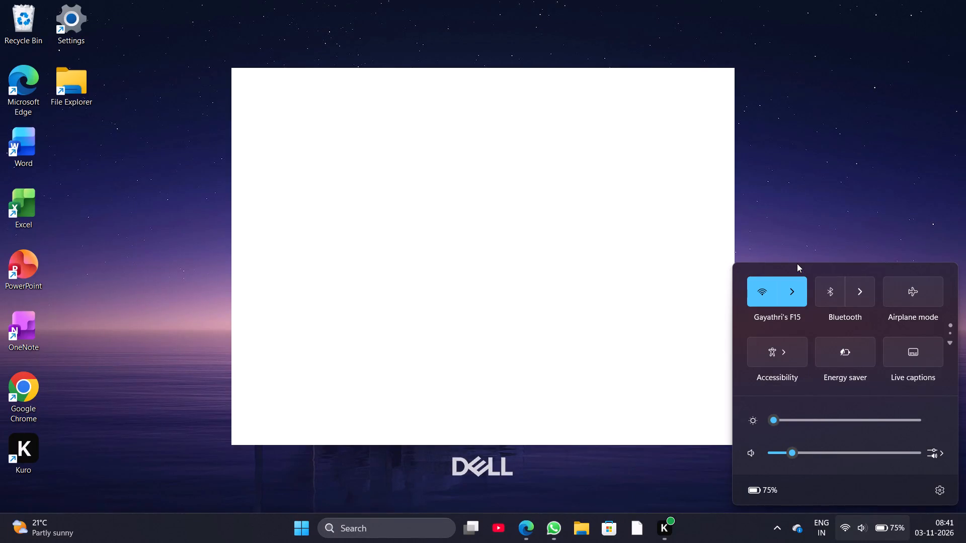
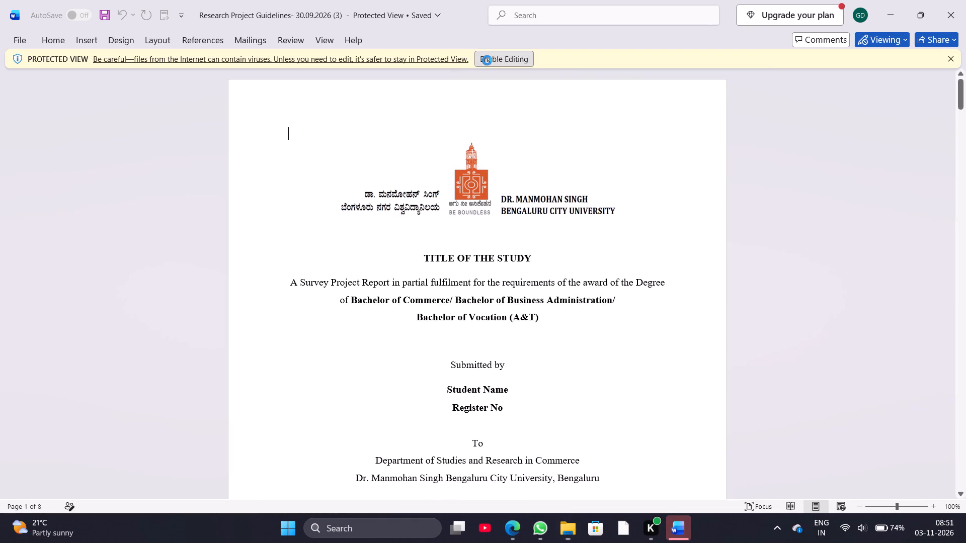
Examine the Research Project Guidelines template, covering the title page, evaluation summary tables and guide certificate.
{"action": "scroll", "coordinate": [463, 295], "scroll_direction": "down", "scroll_amount": 15}
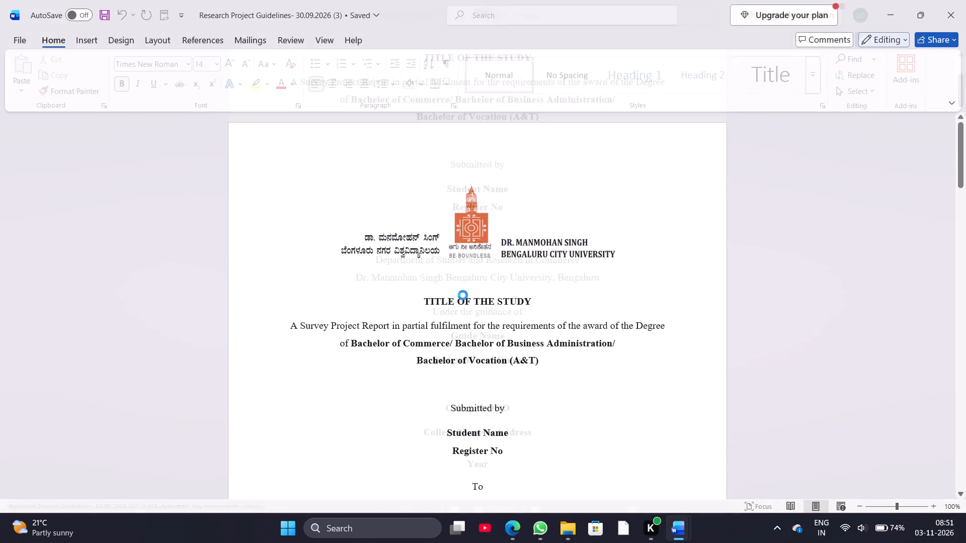
{"action": "scroll", "coordinate": [463, 295], "scroll_direction": "down", "scroll_amount": 17}
{"action": "scroll", "coordinate": [463, 295], "scroll_direction": "up", "scroll_amount": 9}
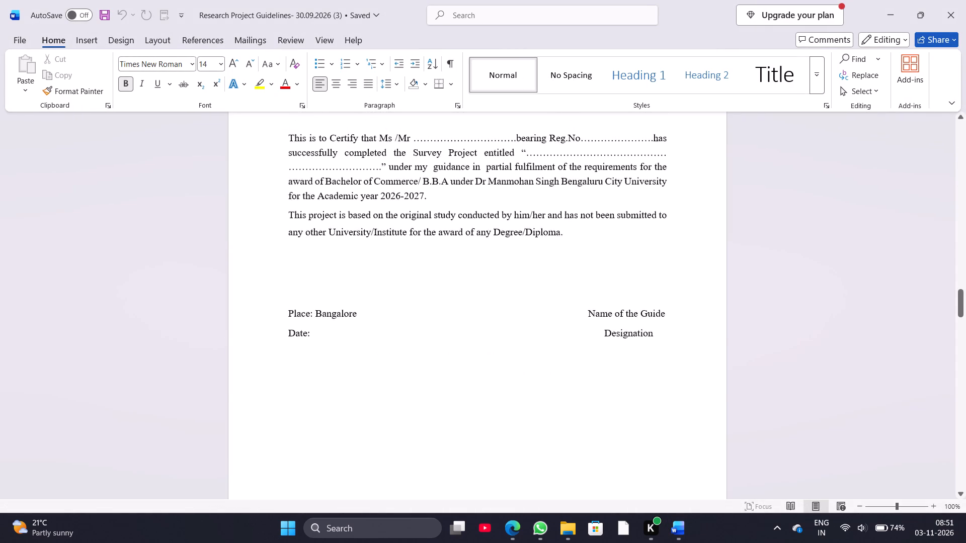
{"action": "scroll", "coordinate": [463, 295], "scroll_direction": "up", "scroll_amount": 3}
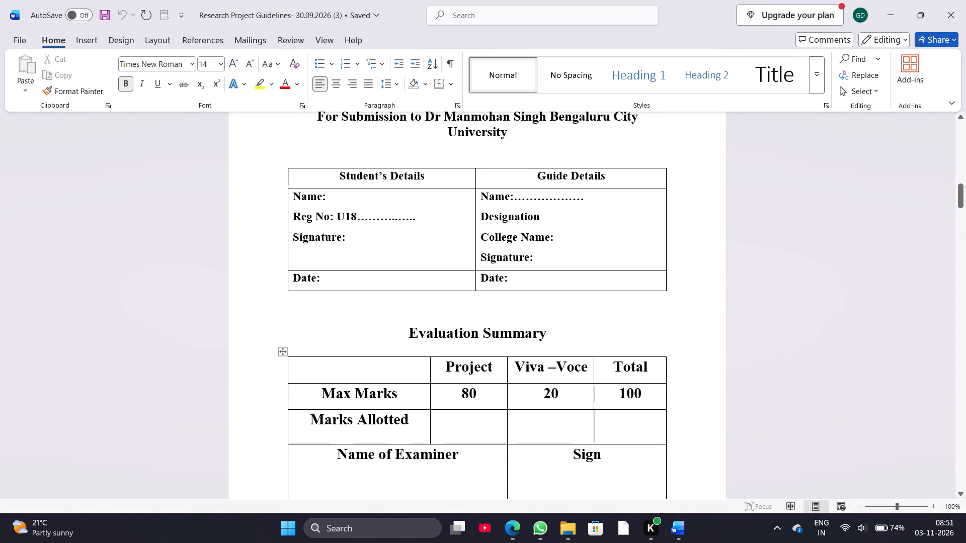
{"action": "scroll", "coordinate": [448, 391], "scroll_direction": "up", "scroll_amount": 2}
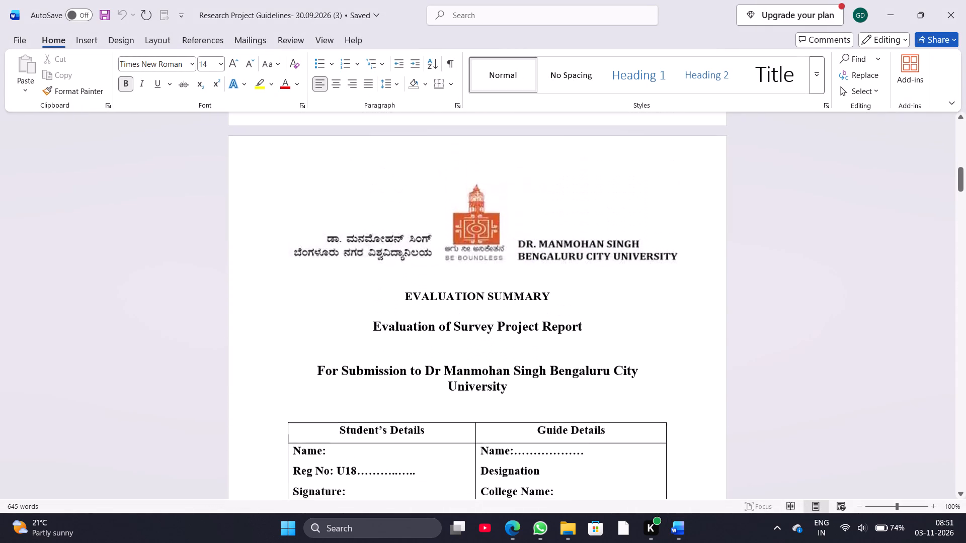
{"action": "scroll", "coordinate": [448, 391], "scroll_direction": "up", "scroll_amount": 1}
{"action": "scroll", "coordinate": [448, 391], "scroll_direction": "down", "scroll_amount": 1}
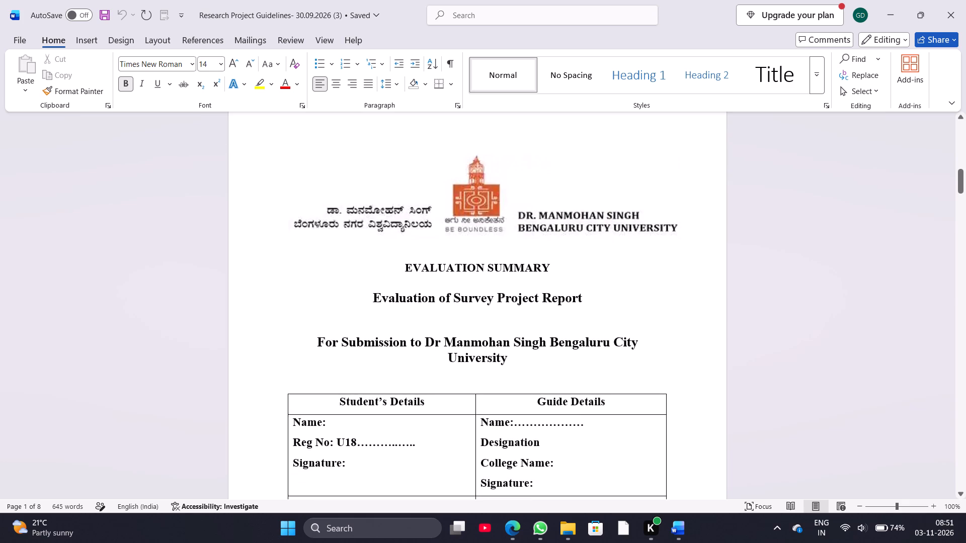
{"action": "scroll", "coordinate": [448, 391], "scroll_direction": "down", "scroll_amount": 3, "text": "ctrl"}
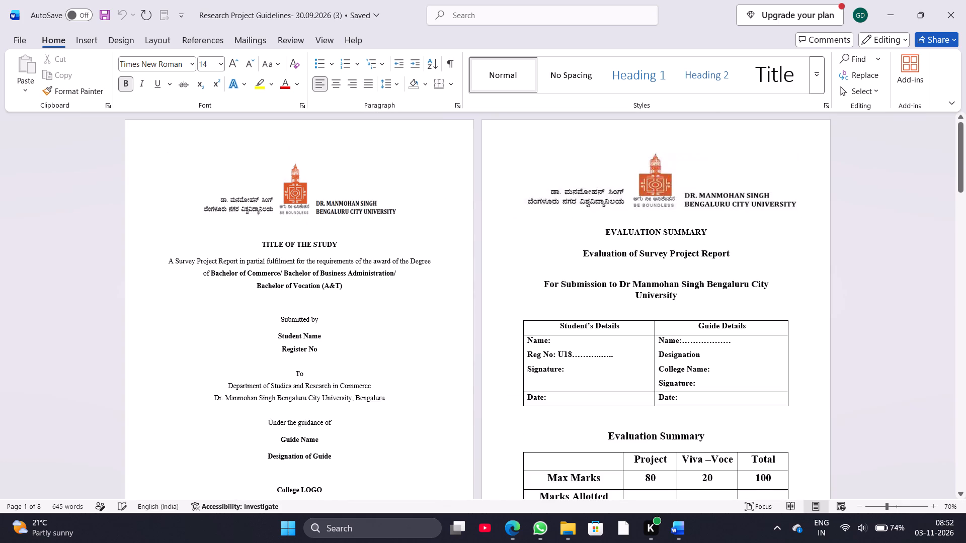
Open the recent document DOC-Lakshith (1) (1) and enlarge the page view for reading.
{"action": "scroll", "coordinate": [591, 389], "scroll_direction": "down", "scroll_amount": 1}
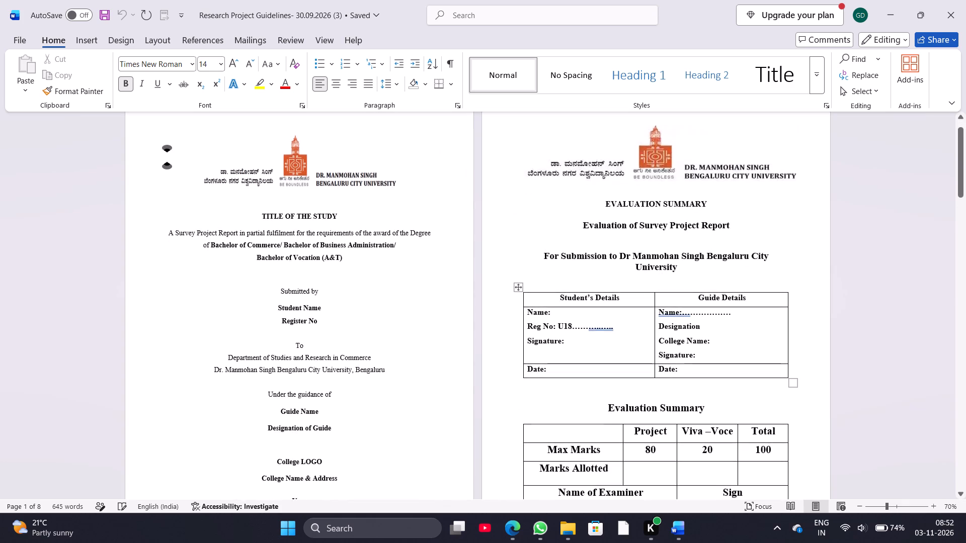
{"action": "scroll", "coordinate": [591, 389], "scroll_direction": "down", "scroll_amount": 1}
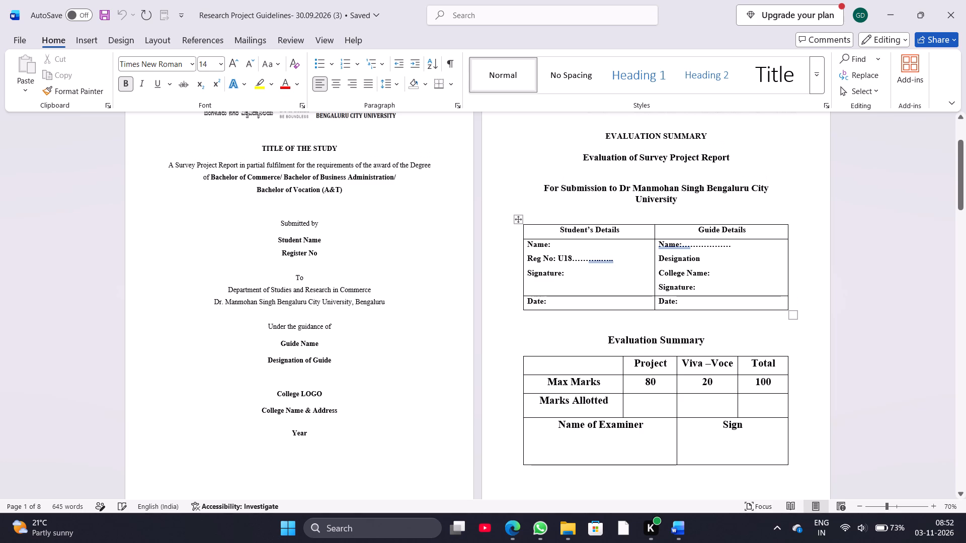
{"action": "left_click", "coordinate": [25, 40]}
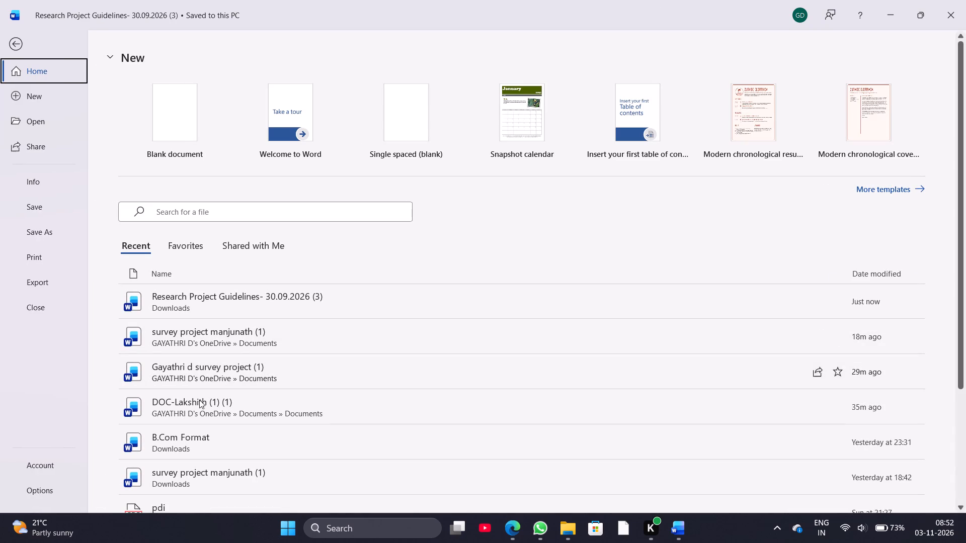
{"action": "left_click", "coordinate": [232, 405]}
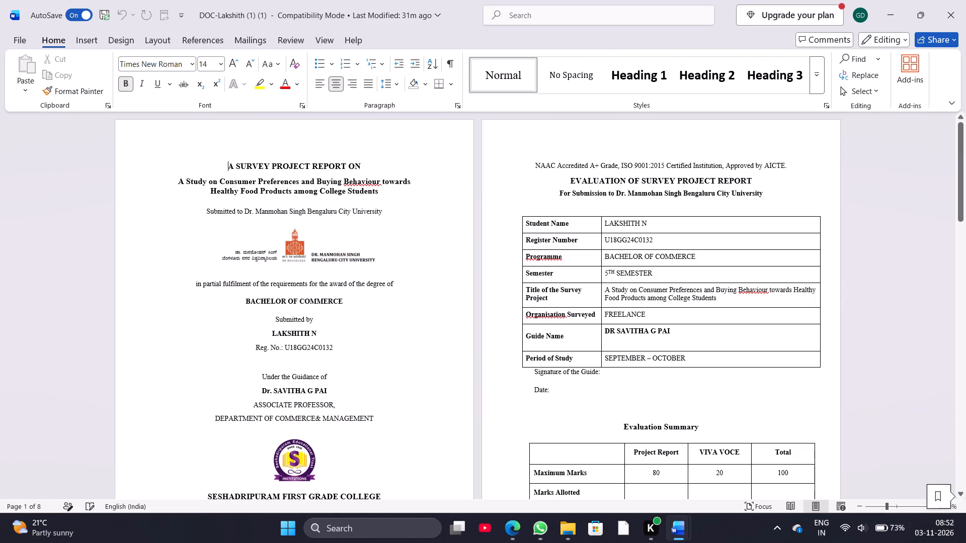
{"action": "left_click", "coordinate": [930, 454]}
{"action": "left_click", "coordinate": [896, 508]}
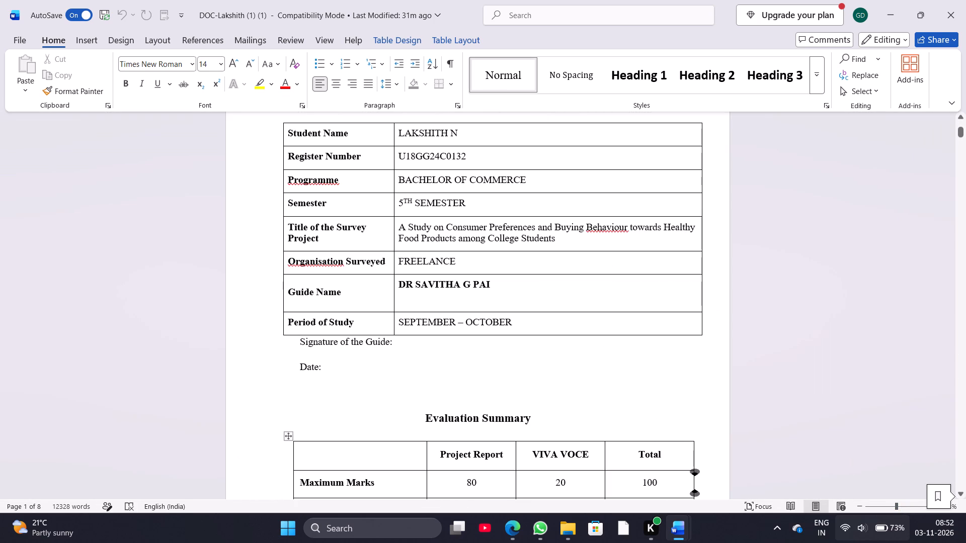
Review the report's front pages, from the cover and evaluation table through the college and guide certificates to the student declaration.
{"action": "scroll", "coordinate": [625, 259], "scroll_direction": "up", "scroll_amount": 10}
{"action": "scroll", "coordinate": [625, 259], "scroll_direction": "down", "scroll_amount": 1}
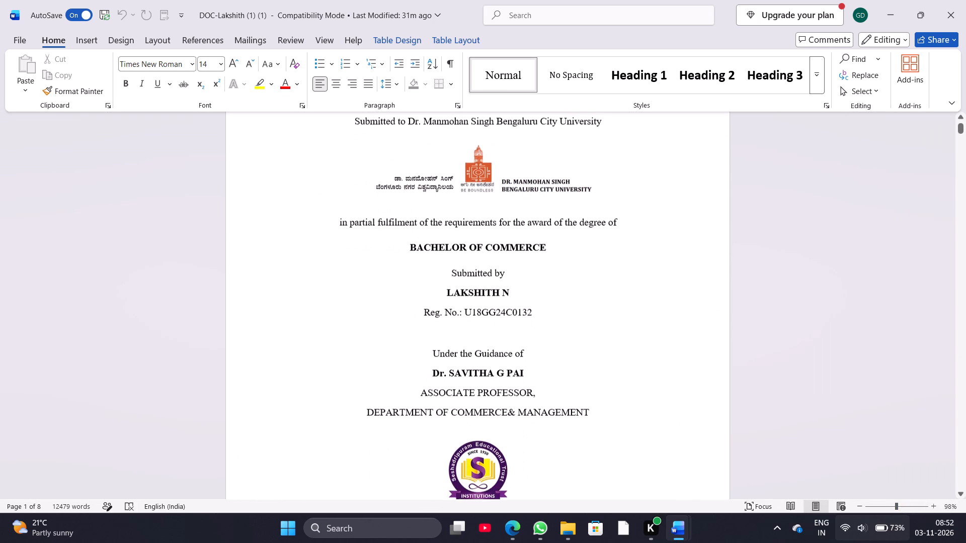
{"action": "scroll", "coordinate": [625, 259], "scroll_direction": "down", "scroll_amount": 1}
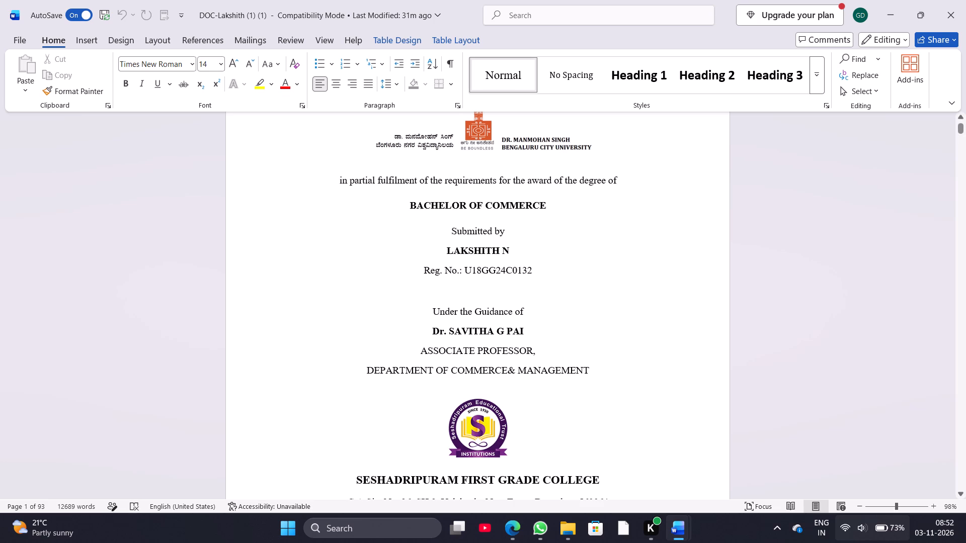
{"action": "scroll", "coordinate": [621, 224], "scroll_direction": "down", "scroll_amount": 6}
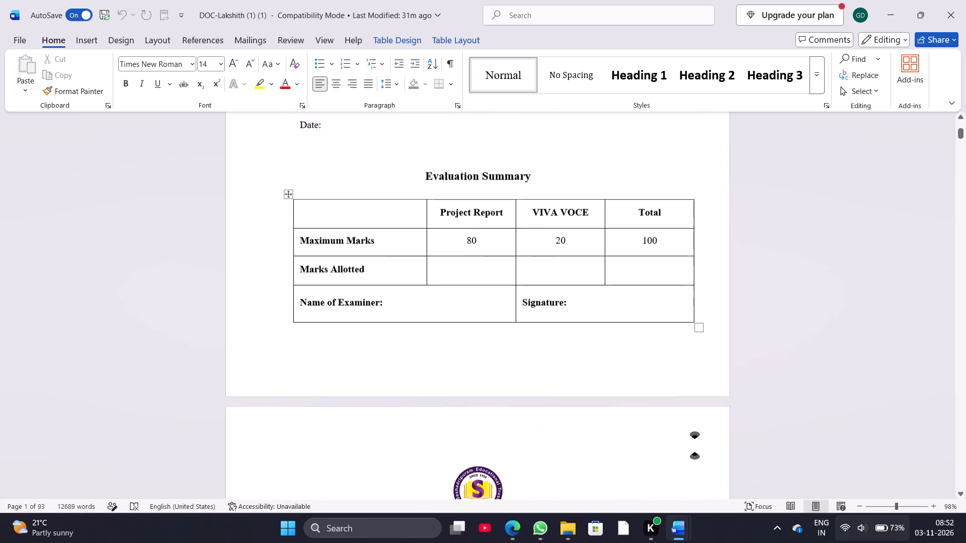
{"action": "scroll", "coordinate": [621, 224], "scroll_direction": "down", "scroll_amount": 6}
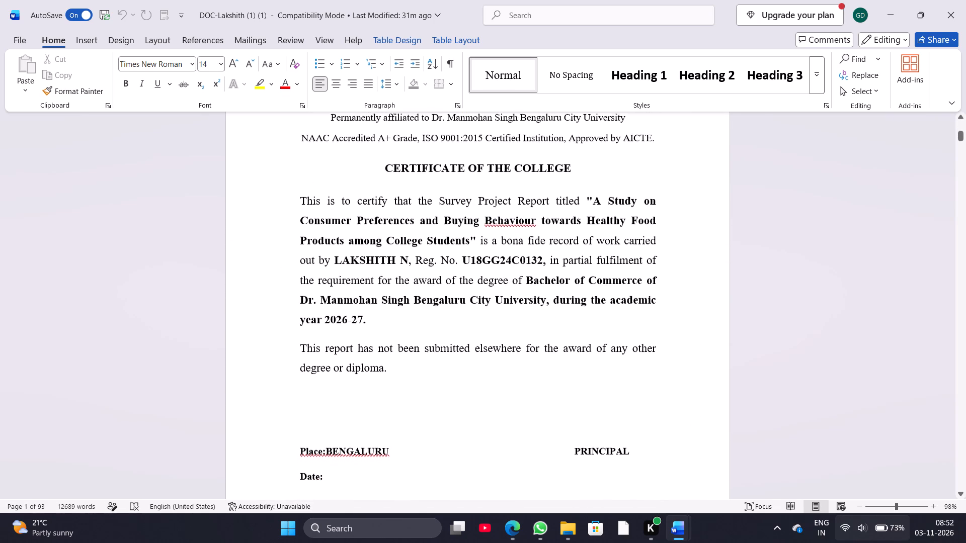
{"action": "left_click", "coordinate": [621, 224]}
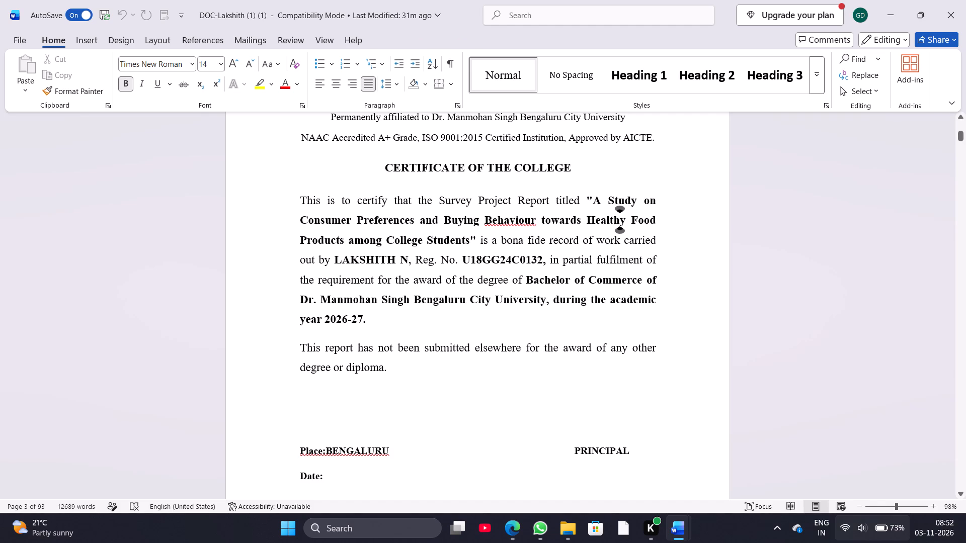
{"action": "scroll", "coordinate": [527, 304], "scroll_direction": "down", "scroll_amount": 1}
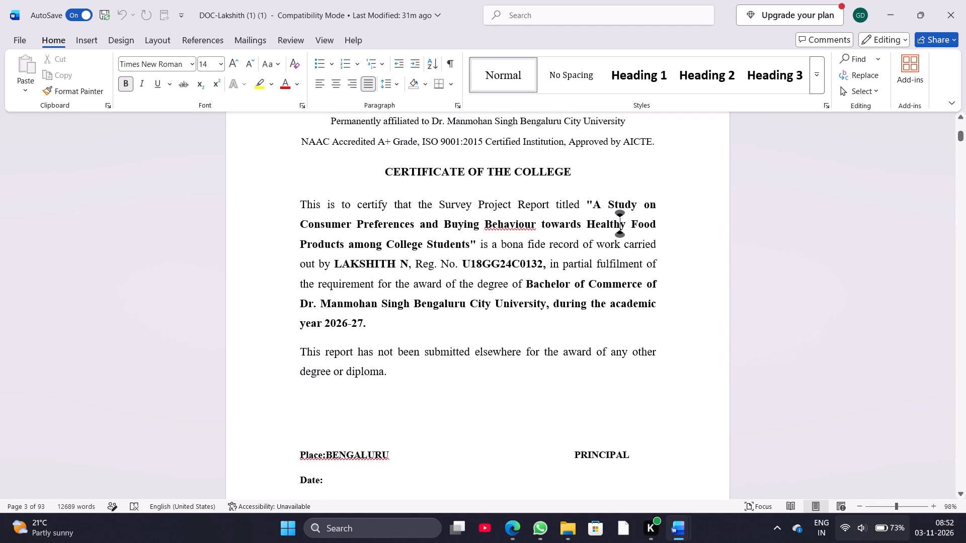
{"action": "scroll", "coordinate": [398, 355], "scroll_direction": "down", "scroll_amount": 6}
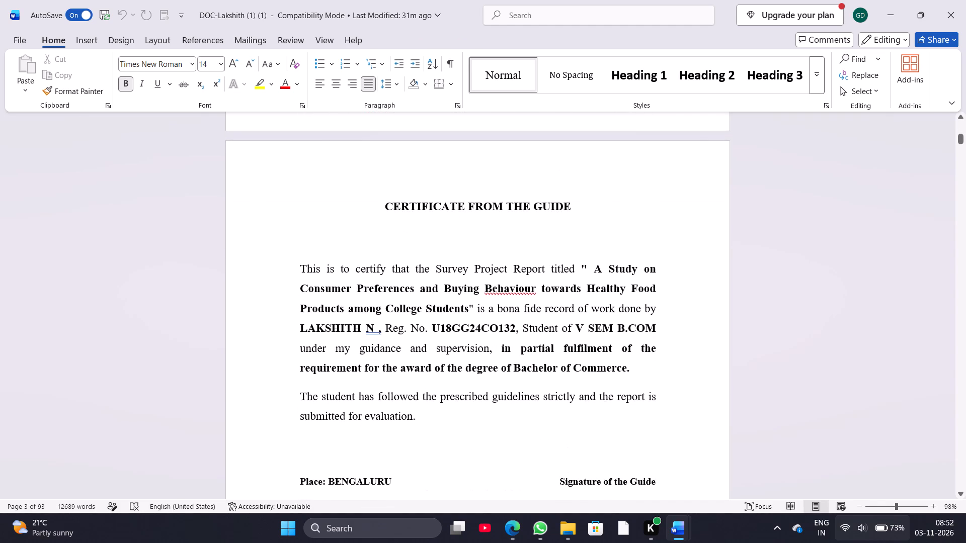
{"action": "scroll", "coordinate": [398, 355], "scroll_direction": "down", "scroll_amount": 2}
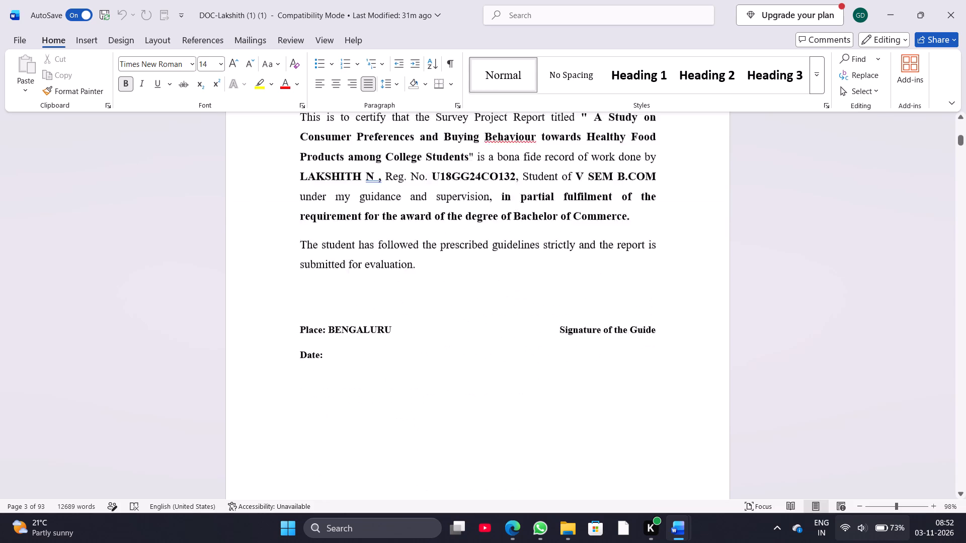
{"action": "scroll", "coordinate": [398, 355], "scroll_direction": "down", "scroll_amount": 3}
{"action": "scroll", "coordinate": [398, 355], "scroll_direction": "up", "scroll_amount": 4}
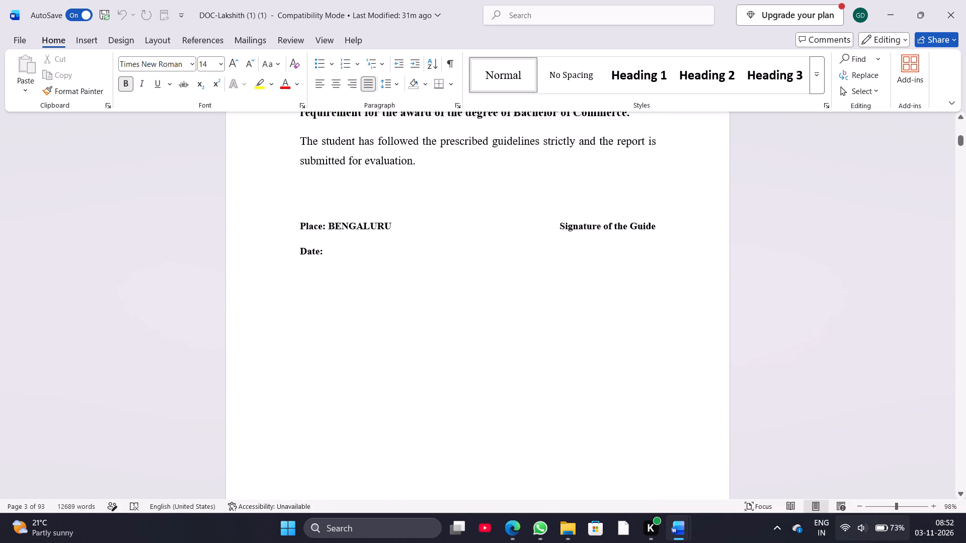
{"action": "scroll", "coordinate": [398, 355], "scroll_direction": "down", "scroll_amount": 3}
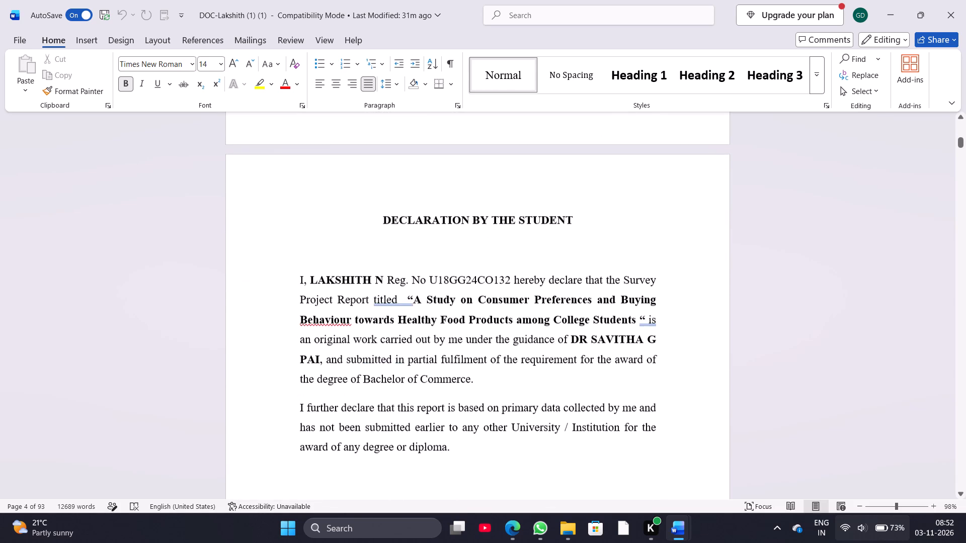
Remove the extra space before the quoted study title in the student declaration.
{"action": "scroll", "coordinate": [398, 355], "scroll_direction": "down", "scroll_amount": 1}
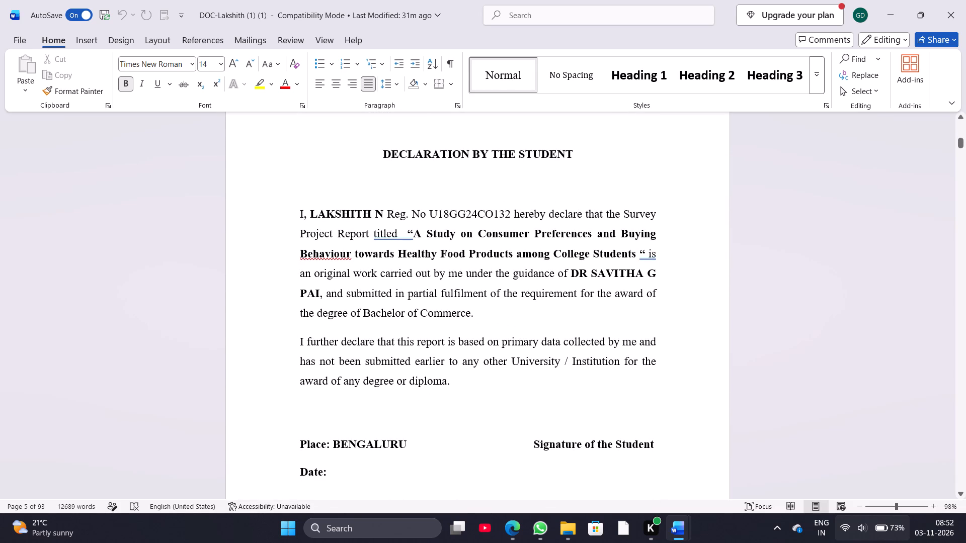
{"action": "left_click", "coordinate": [401, 235]}
{"action": "key", "text": "BackSpace"}
Add a period after "DR" in the guide's name in the student declaration.
{"action": "scroll", "coordinate": [401, 235], "scroll_direction": "down", "scroll_amount": 1}
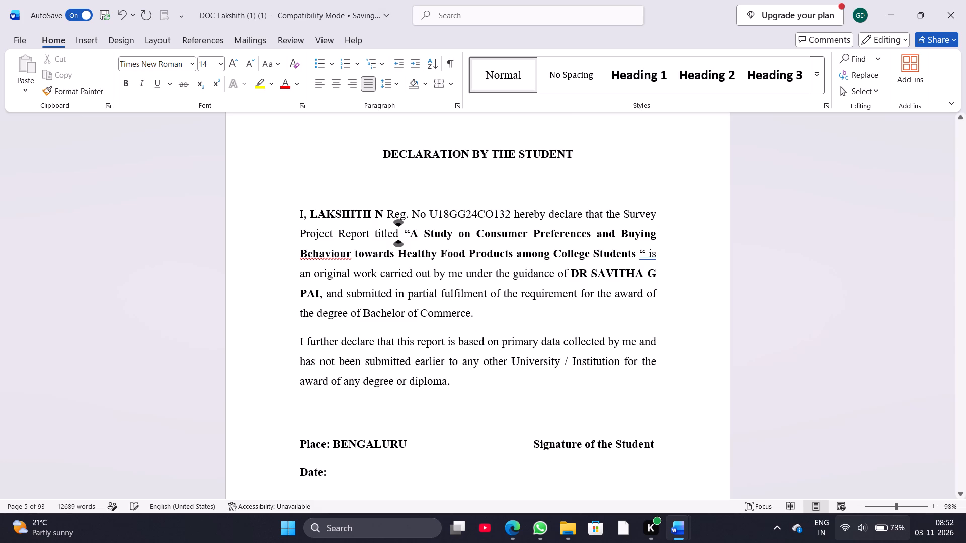
{"action": "scroll", "coordinate": [401, 235], "scroll_direction": "down", "scroll_amount": 1}
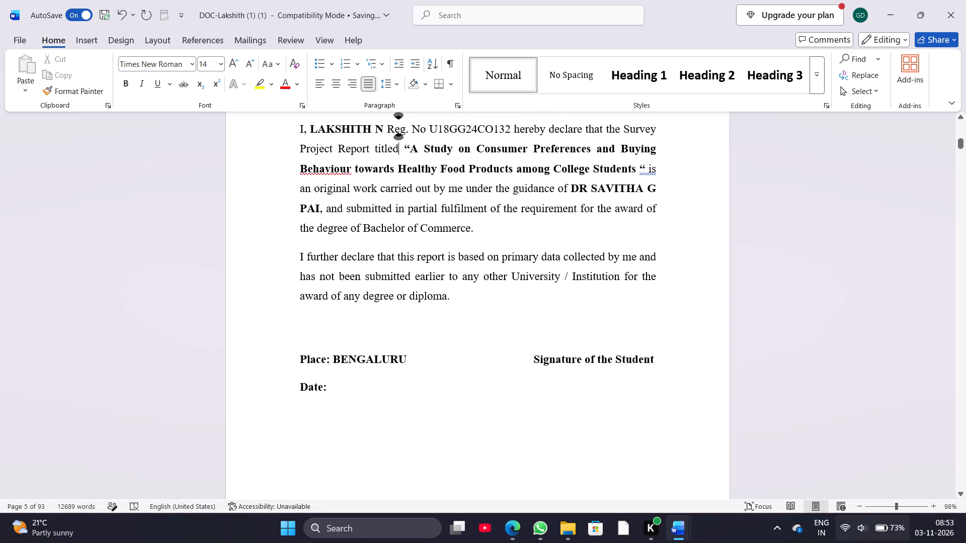
{"action": "left_click", "coordinate": [587, 191]}
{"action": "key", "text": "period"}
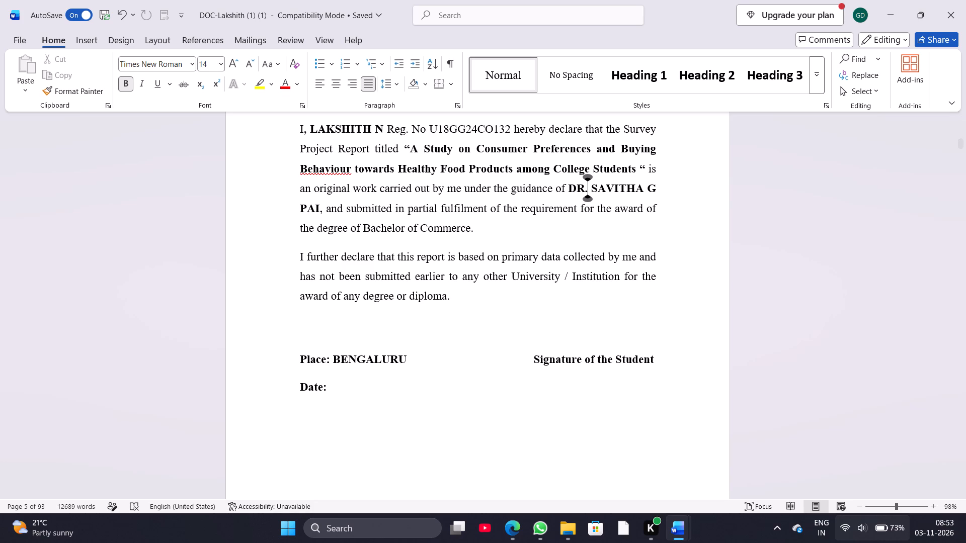
Make the project guide's name, including the DR title, bold in the first paragraph of the acknowledgement.
{"action": "scroll", "coordinate": [620, 174], "scroll_direction": "down", "scroll_amount": 3}
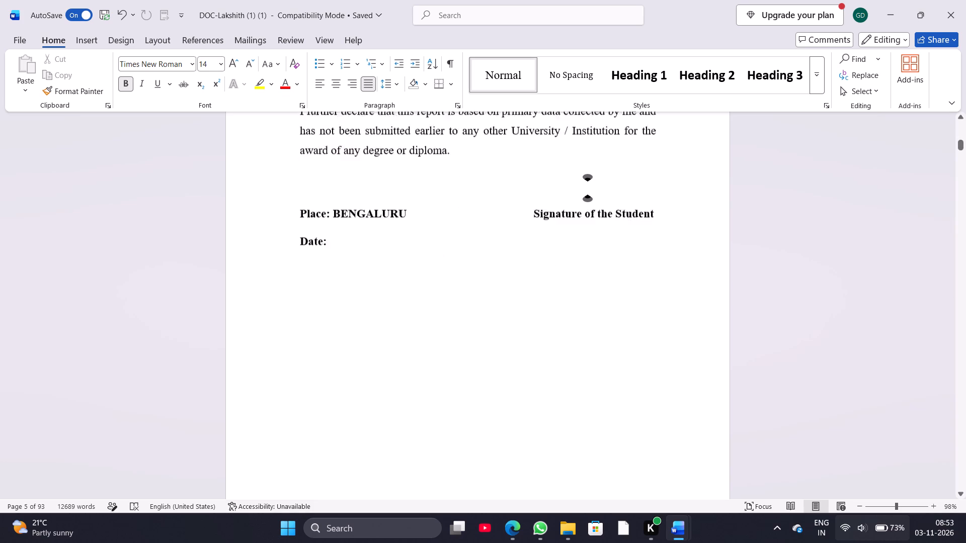
{"action": "scroll", "coordinate": [620, 174], "scroll_direction": "down", "scroll_amount": 2}
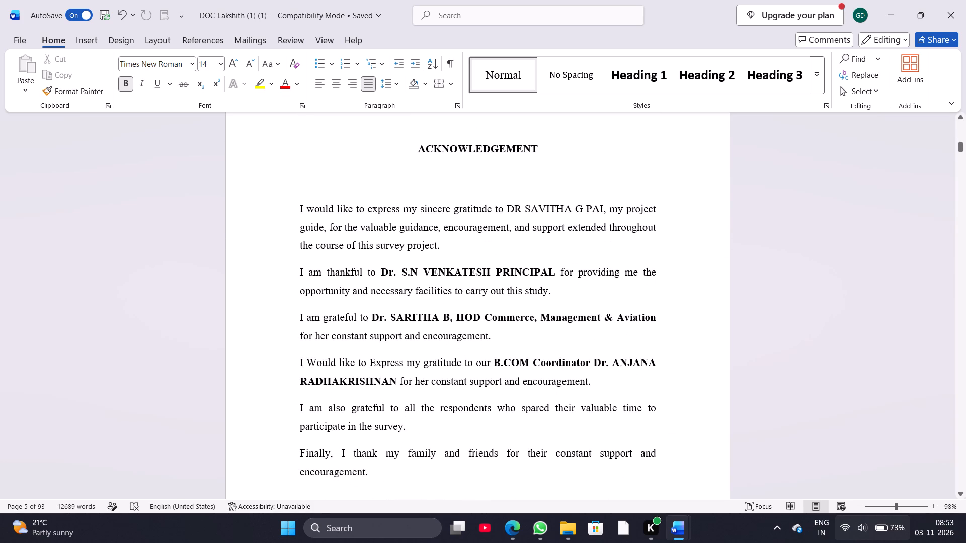
{"action": "left_click_drag", "start_coordinate": [507, 205], "coordinate": [529, 211]}
{"action": "left_click_drag", "start_coordinate": [529, 211], "coordinate": [596, 206]}
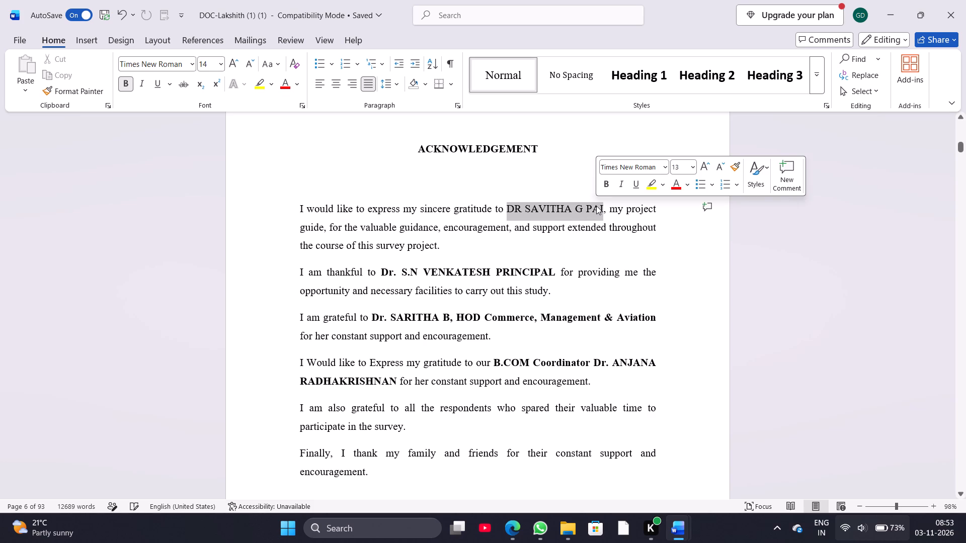
{"action": "left_click", "coordinate": [608, 183]}
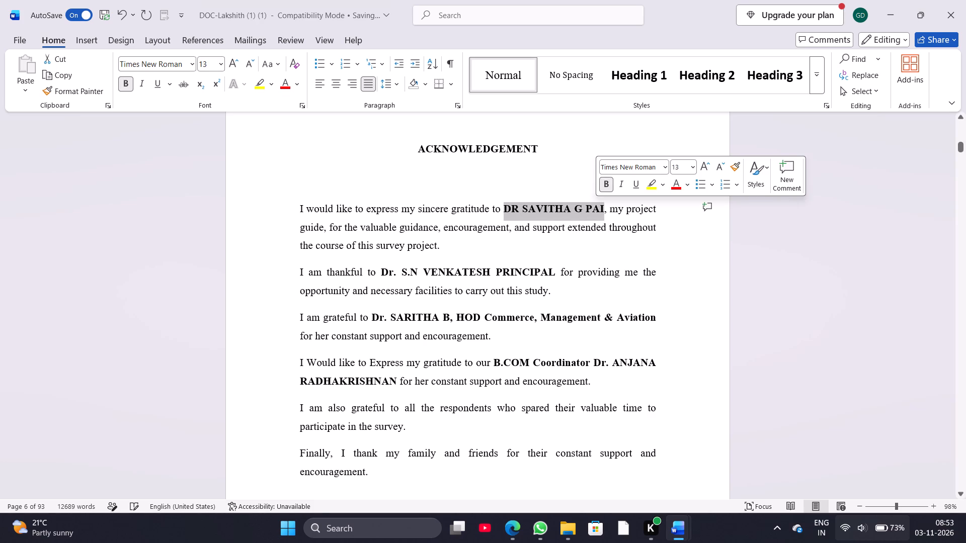
Place the text cursor directly before the guide's DR title in the first paragraph of the acknowledgement.
{"action": "scroll", "coordinate": [552, 311], "scroll_direction": "down", "scroll_amount": 2}
{"action": "scroll", "coordinate": [552, 311], "scroll_direction": "up", "scroll_amount": 1}
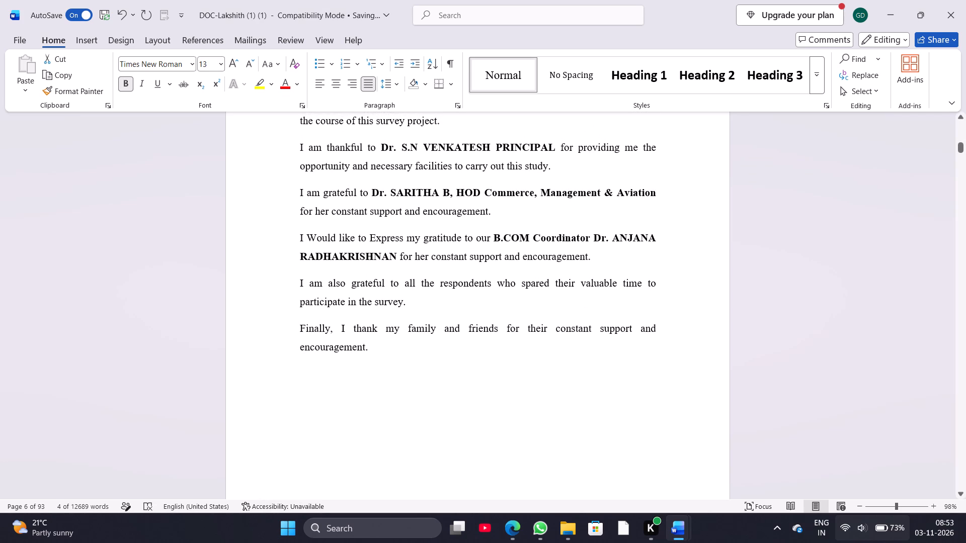
{"action": "scroll", "coordinate": [495, 414], "scroll_direction": "down", "scroll_amount": 1}
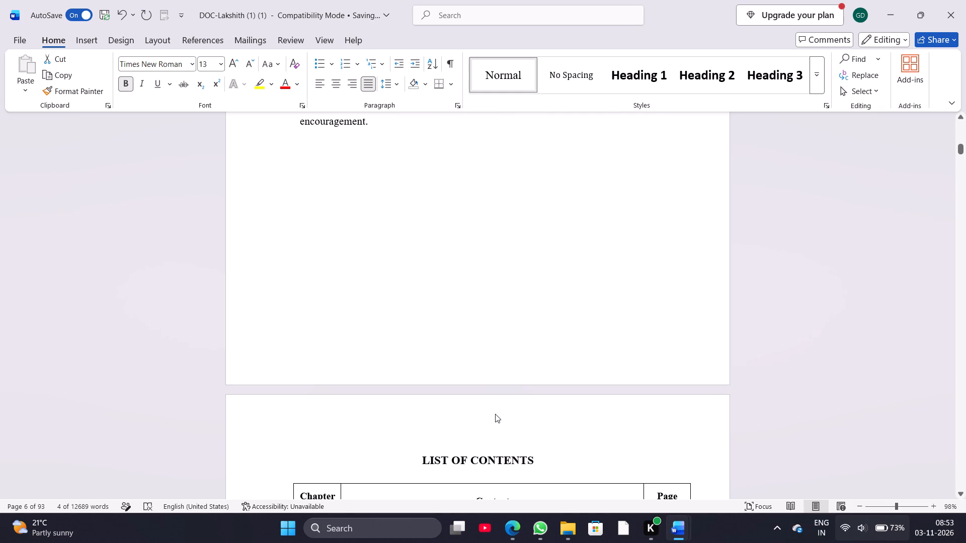
{"action": "scroll", "coordinate": [495, 414], "scroll_direction": "up", "scroll_amount": 4}
{"action": "scroll", "coordinate": [495, 414], "scroll_direction": "down", "scroll_amount": 2}
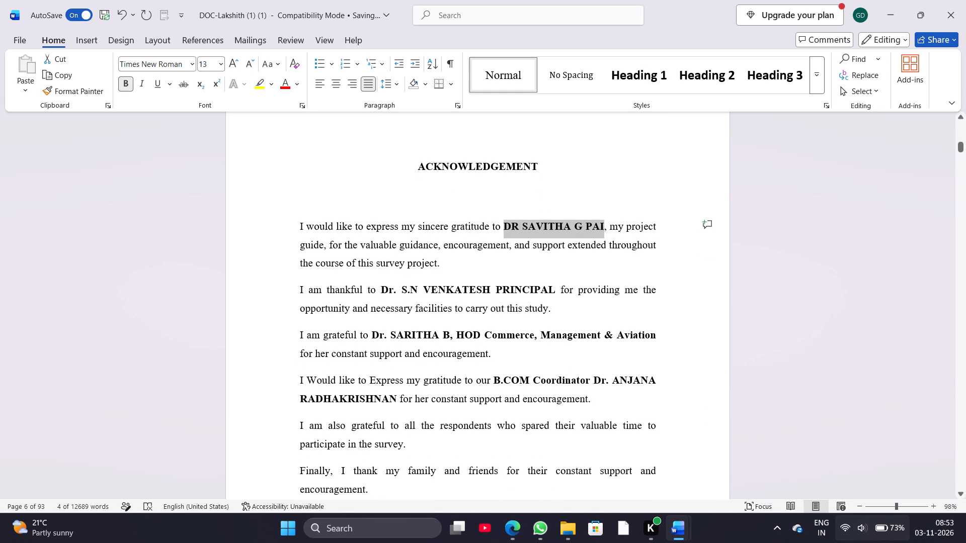
{"action": "left_click", "coordinate": [503, 224]}
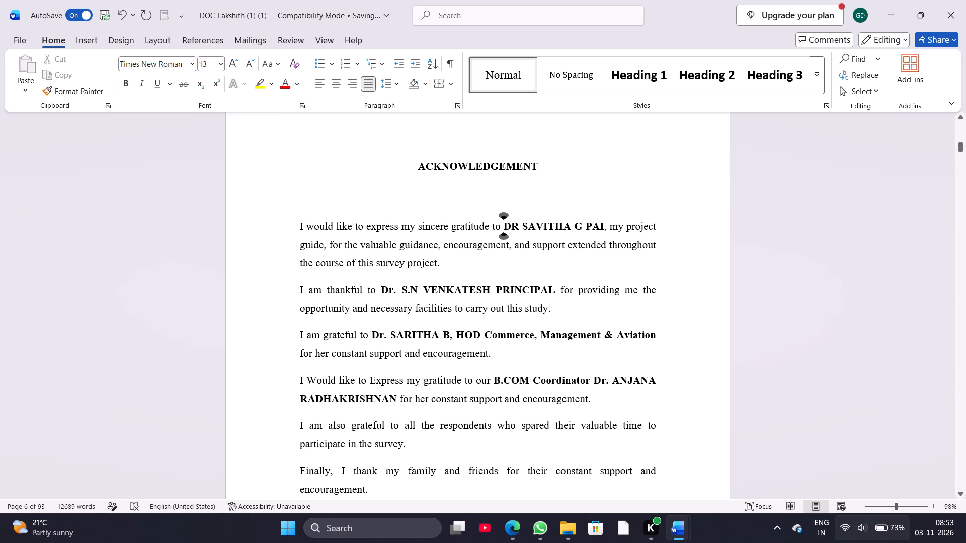
Examine the acknowledgement, the contents table and the project work log sheet at the end of the report.
{"action": "scroll", "coordinate": [503, 224], "scroll_direction": "up", "scroll_amount": 3}
{"action": "scroll", "coordinate": [503, 224], "scroll_direction": "down", "scroll_amount": 20}
{"action": "scroll", "coordinate": [503, 224], "scroll_direction": "down", "scroll_amount": 20}
{"action": "scroll", "coordinate": [503, 224], "scroll_direction": "down", "scroll_amount": 20}
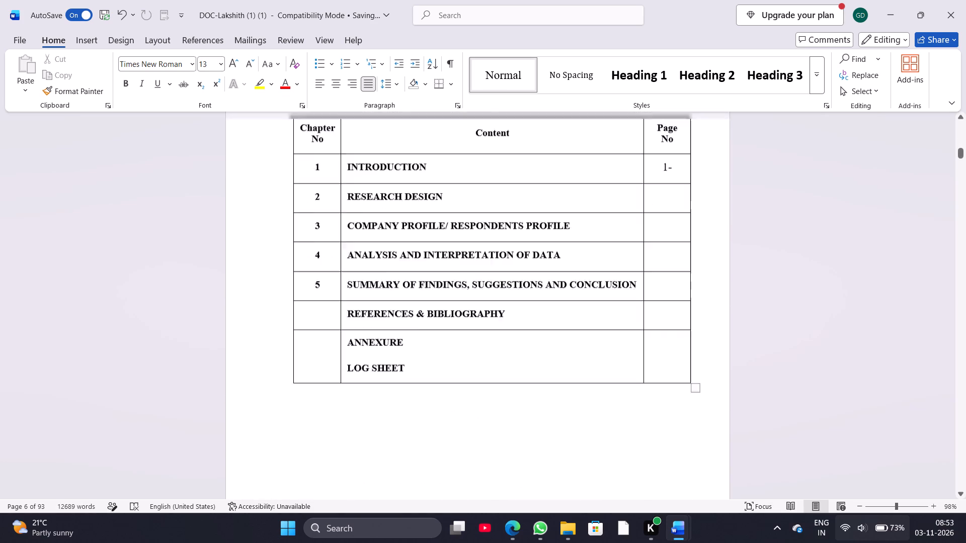
{"action": "scroll", "coordinate": [503, 224], "scroll_direction": "down", "scroll_amount": 20}
{"action": "scroll", "coordinate": [503, 224], "scroll_direction": "down", "scroll_amount": 20}
{"action": "scroll", "coordinate": [503, 224], "scroll_direction": "down", "scroll_amount": 20}
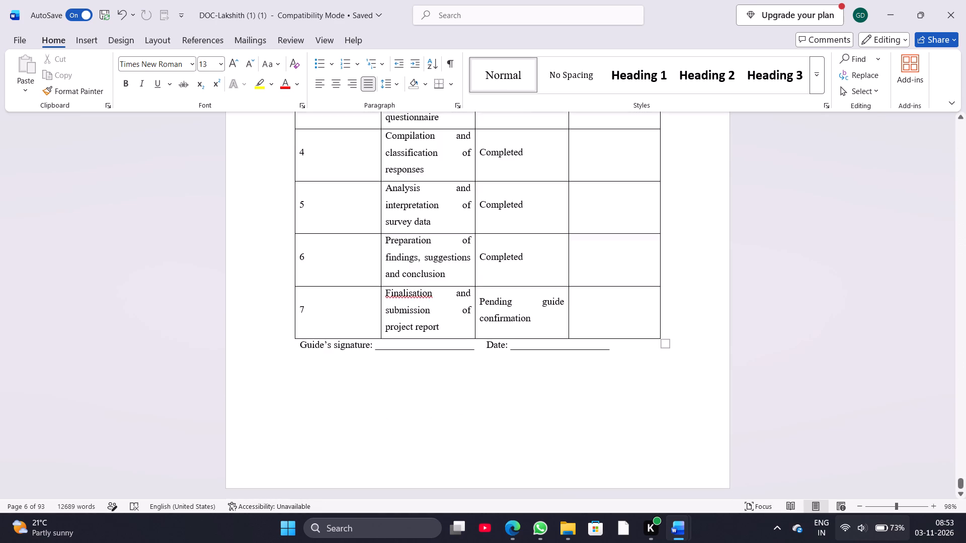
{"action": "scroll", "coordinate": [503, 224], "scroll_direction": "up", "scroll_amount": 3}
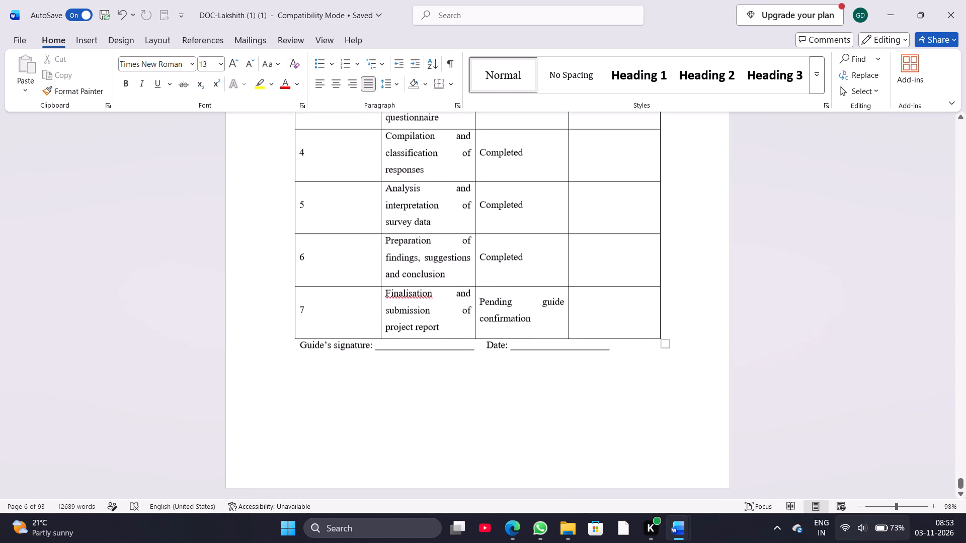
{"action": "scroll", "coordinate": [503, 224], "scroll_direction": "up", "scroll_amount": 3}
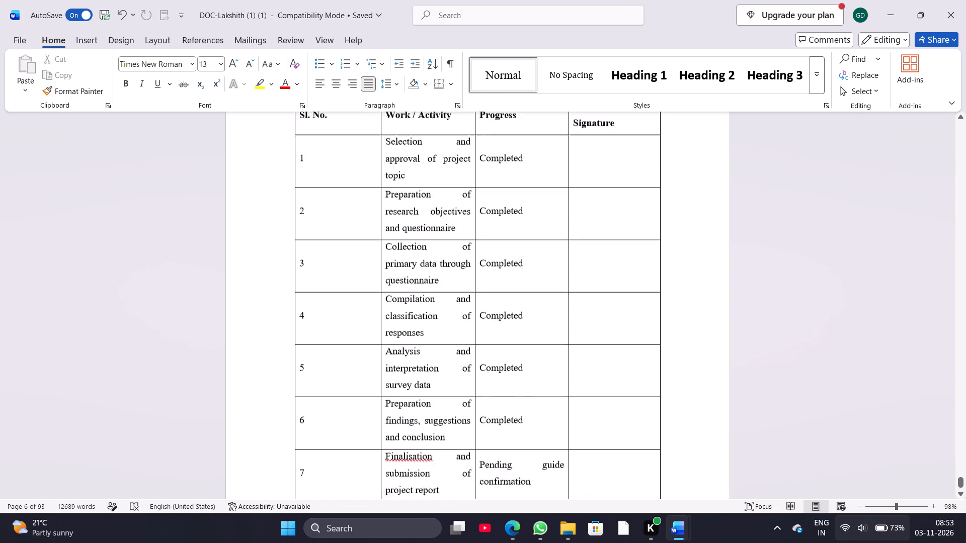
{"action": "scroll", "coordinate": [503, 224], "scroll_direction": "up", "scroll_amount": 6}
{"action": "scroll", "coordinate": [503, 224], "scroll_direction": "down", "scroll_amount": 1}
{"action": "scroll", "coordinate": [503, 224], "scroll_direction": "left", "scroll_amount": 1}
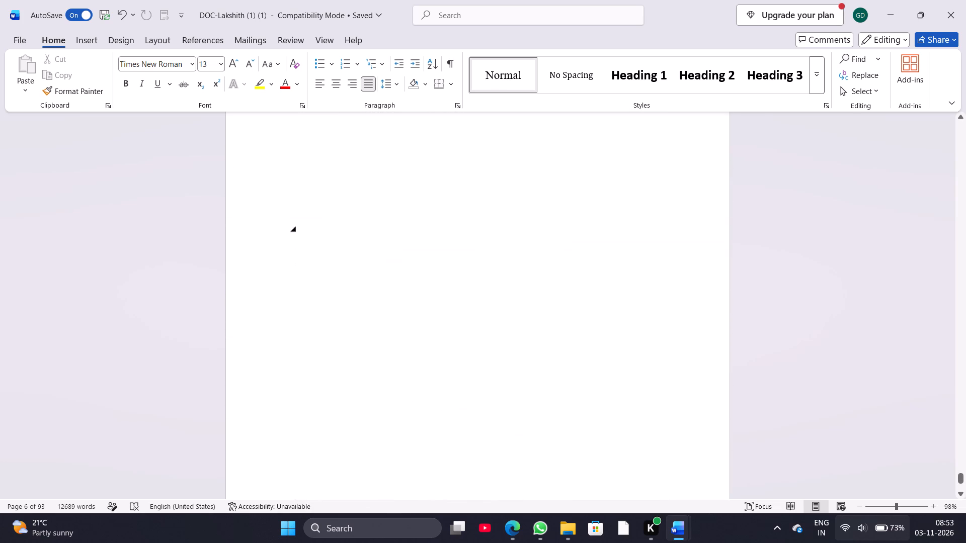
Delete empty paragraphs on the blank area above the PROJECT WORK LOG SHEET heading to pull the log sheet up.
{"action": "scroll", "coordinate": [503, 224], "scroll_direction": "down", "scroll_amount": 2}
{"action": "double_click", "coordinate": [472, 225]}
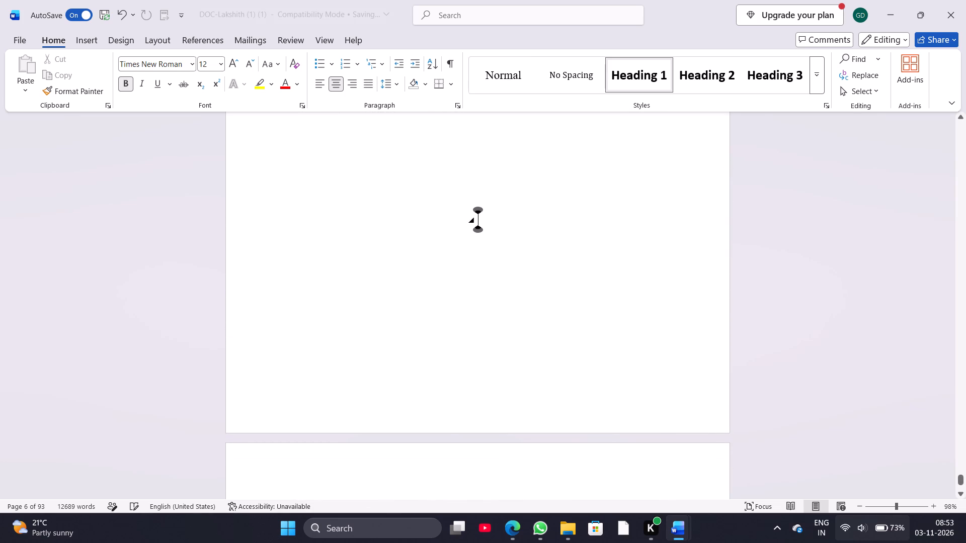
{"action": "key", "text": "BackSpace"}
{"action": "key", "text": "BackSpace"}
{"action": "key", "text": "BackSpace"}
{"action": "key", "text": "BackSpace"}
{"action": "key", "text": "BackSpace"}
{"action": "key", "text": "BackSpace"}
{"action": "key", "text": "BackSpace"}
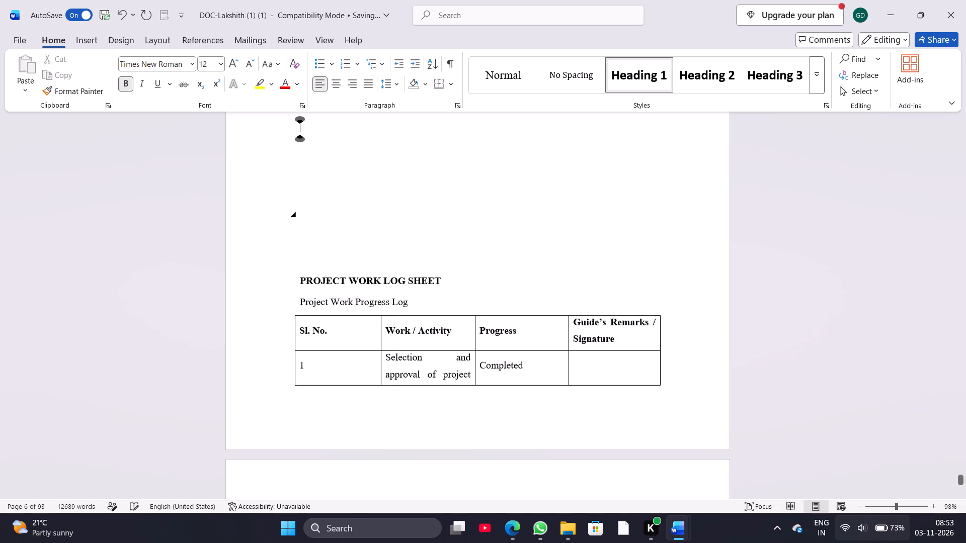
{"action": "key", "text": "BackSpace"}
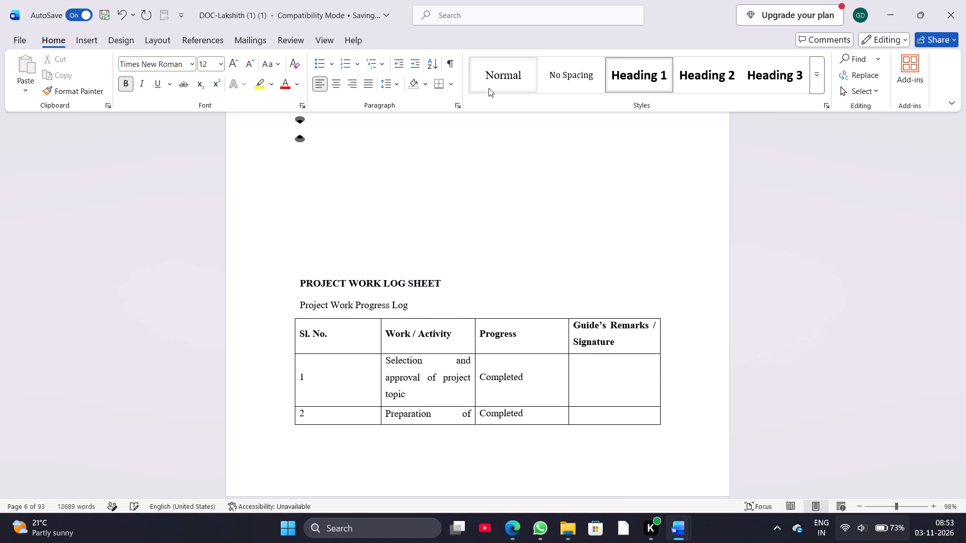
Apply the Normal style to the empty paragraph above the log sheet.
{"action": "left_click", "coordinate": [489, 88]}
Delete more empty paragraphs above the log sheet, back to the last answer line of question 31.
{"action": "scroll", "coordinate": [443, 257], "scroll_direction": "down", "scroll_amount": 4}
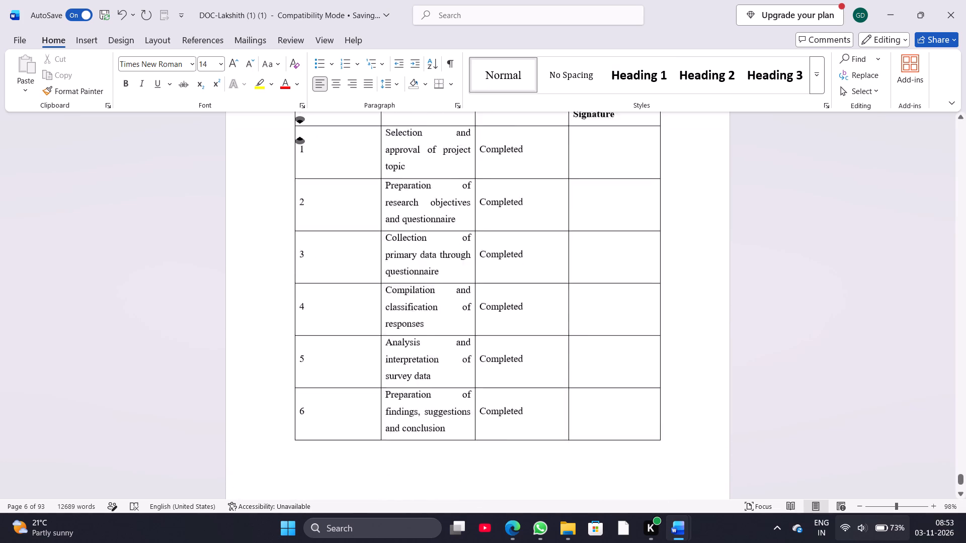
{"action": "scroll", "coordinate": [443, 257], "scroll_direction": "down", "scroll_amount": 1}
{"action": "scroll", "coordinate": [443, 257], "scroll_direction": "up", "scroll_amount": 3}
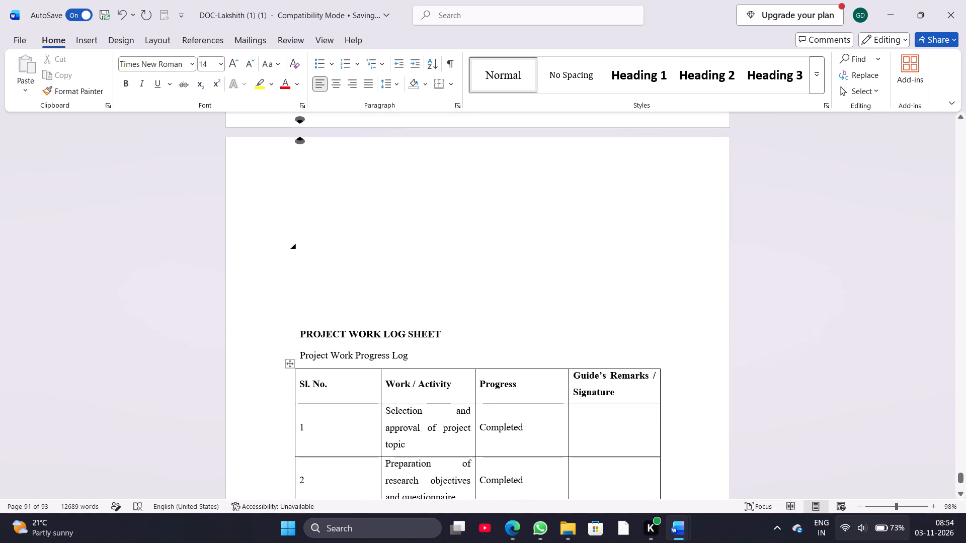
{"action": "key", "text": "BackSpace"}
{"action": "key", "text": "BackSpace"}
{"action": "key", "text": "BackSpace"}
{"action": "key", "text": "BackSpace"}
{"action": "key", "text": "BackSpace"}
{"action": "key", "text": "BackSpace"}
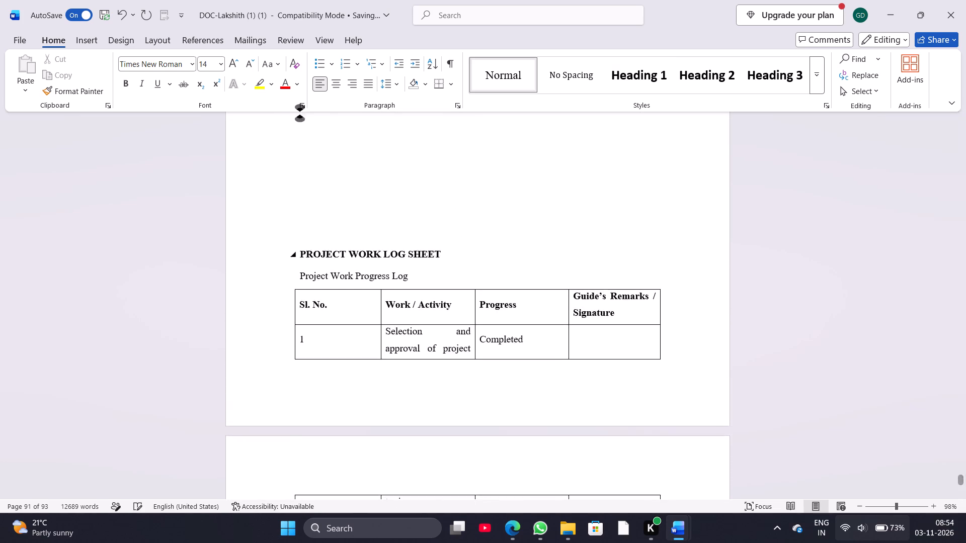
{"action": "key", "text": "BackSpace"}
{"action": "key", "text": "BackSpace"}
{"action": "key", "text": "BackSpace"}
{"action": "key", "text": "BackSpace"}
{"action": "key", "text": "BackSpace"}
{"action": "key", "text": "BackSpace"}
{"action": "key", "text": "BackSpace"}
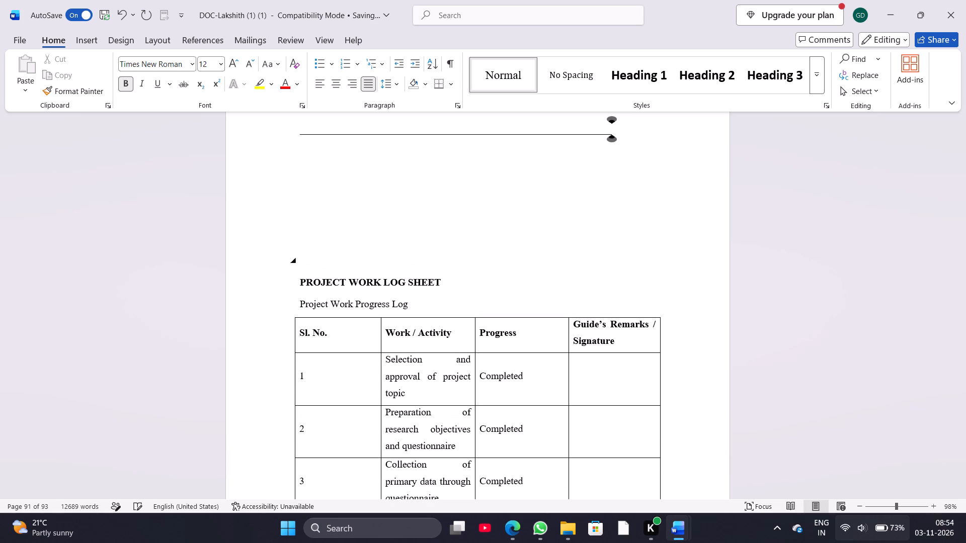
{"action": "key", "text": "BackSpace"}
{"action": "key", "text": "BackSpace"}
Insert about a dozen empty paragraphs after the last answer line of question 31 to push the project work log sheet down.
{"action": "scroll", "coordinate": [443, 257], "scroll_direction": "up", "scroll_amount": 1}
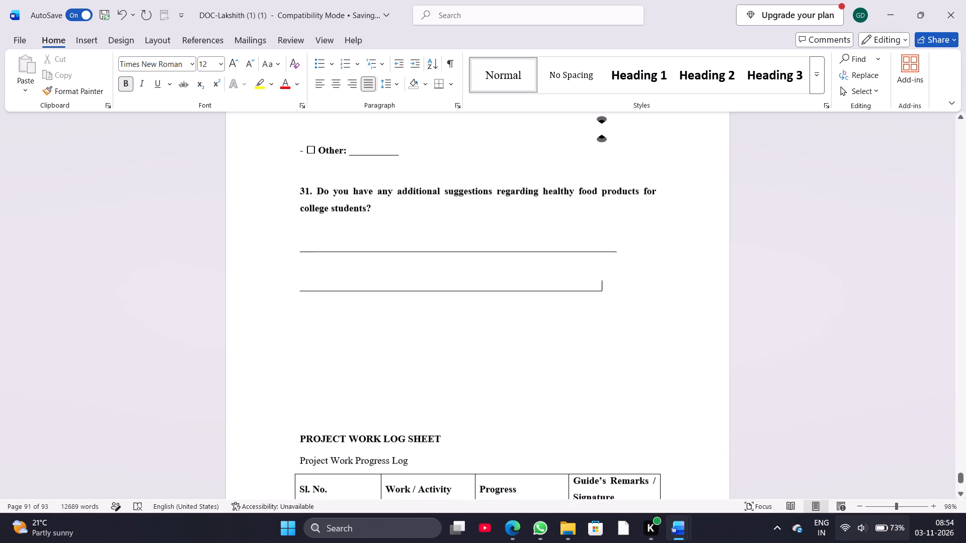
{"action": "scroll", "coordinate": [443, 257], "scroll_direction": "up", "scroll_amount": 1}
{"action": "key", "text": "Return"}
{"action": "key", "text": "Return"}
{"action": "key", "text": "Return"}
{"action": "key", "text": "Return"}
{"action": "key", "text": "Return"}
{"action": "key", "text": "Return"}
{"action": "key", "text": "Return"}
{"action": "key", "text": "Return"}
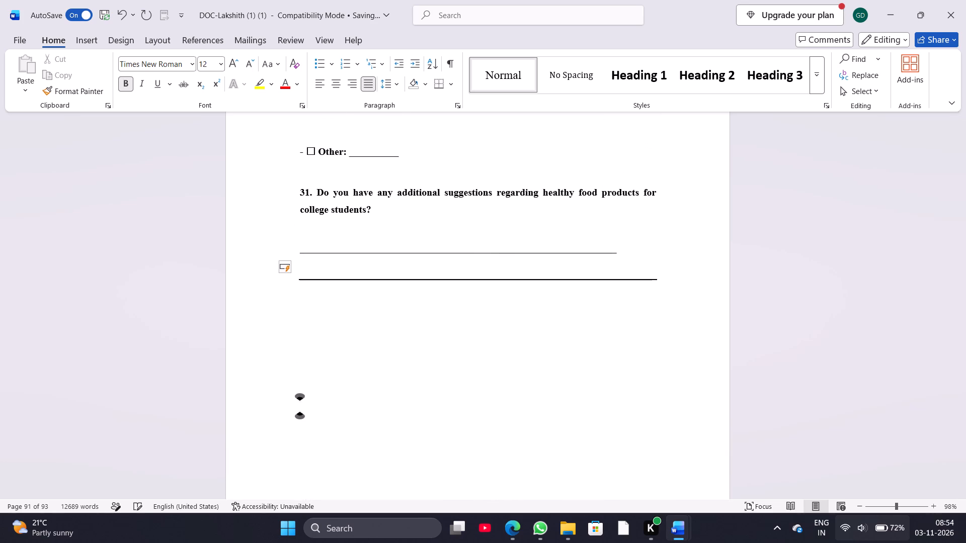
{"action": "key", "text": "Return"}
{"action": "scroll", "coordinate": [443, 257], "scroll_direction": "down", "scroll_amount": 3}
{"action": "key", "text": "Return"}
{"action": "key", "text": "Return"}
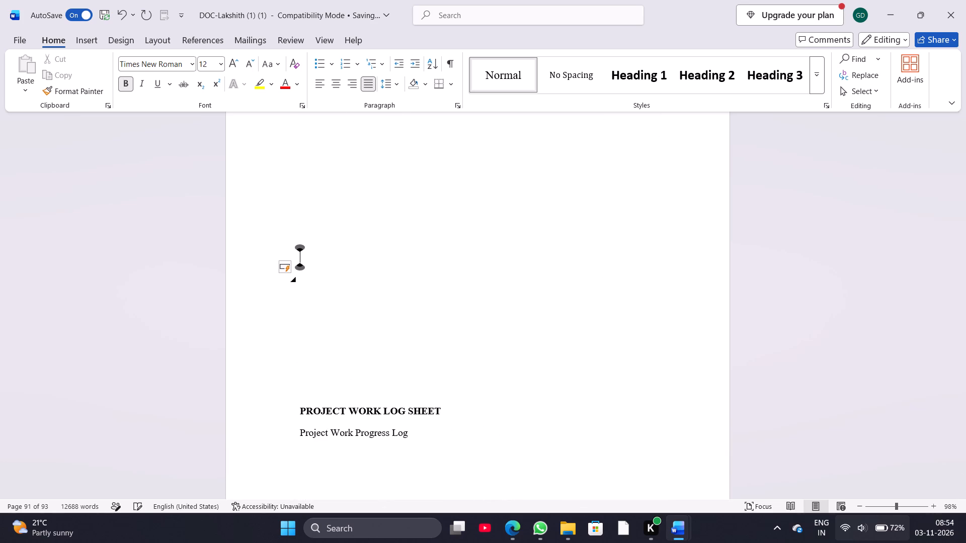
{"action": "key", "text": "Return"}
Apply the Normal style to the PROJECT WORK LOG SHEET heading and insert an empty paragraph before it so it starts the next page.
{"action": "scroll", "coordinate": [443, 257], "scroll_direction": "down", "scroll_amount": 2}
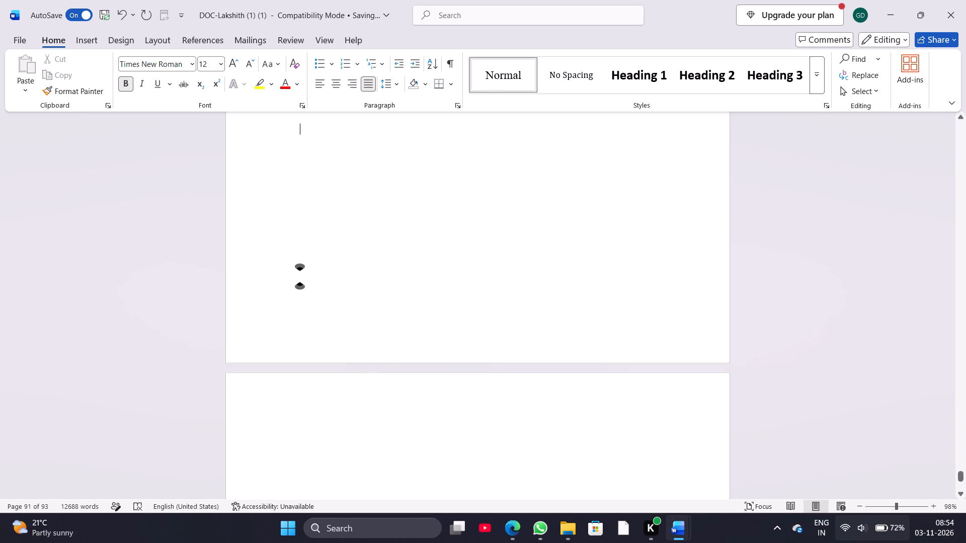
{"action": "scroll", "coordinate": [443, 257], "scroll_direction": "down", "scroll_amount": 3}
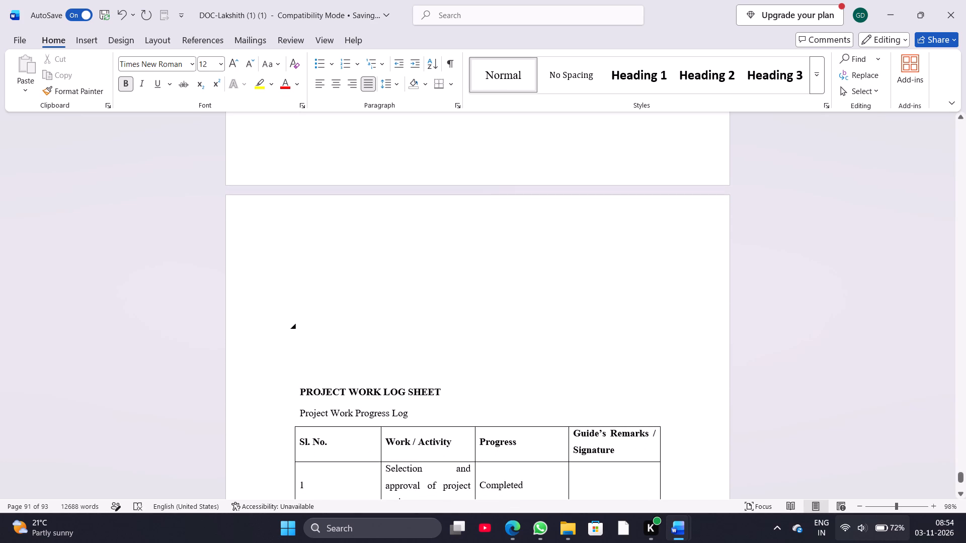
{"action": "left_click", "coordinate": [299, 393]}
{"action": "left_click", "coordinate": [484, 67]}
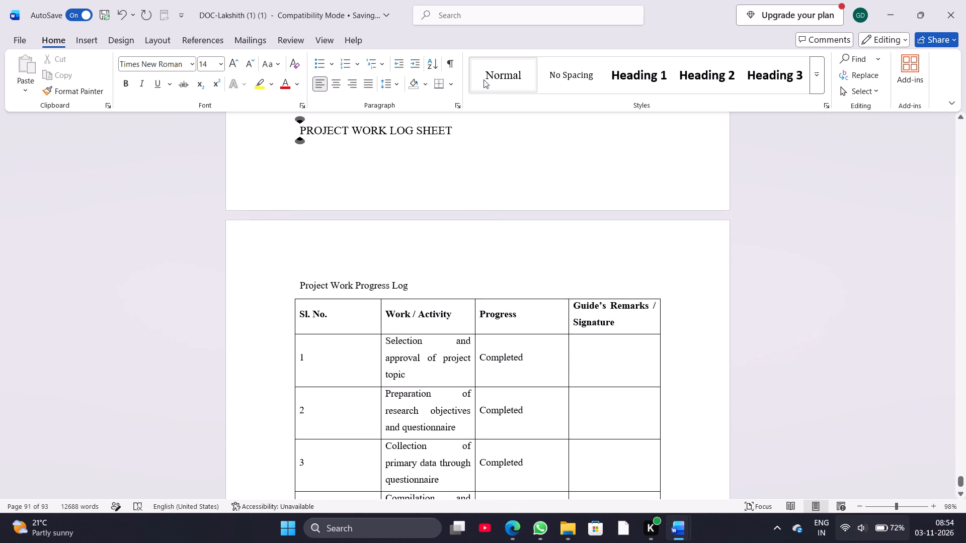
{"action": "key", "text": "Return"}
Delete the full-width horizontal line below the first answer line of question 31.
{"action": "scroll", "coordinate": [471, 195], "scroll_direction": "up", "scroll_amount": 2}
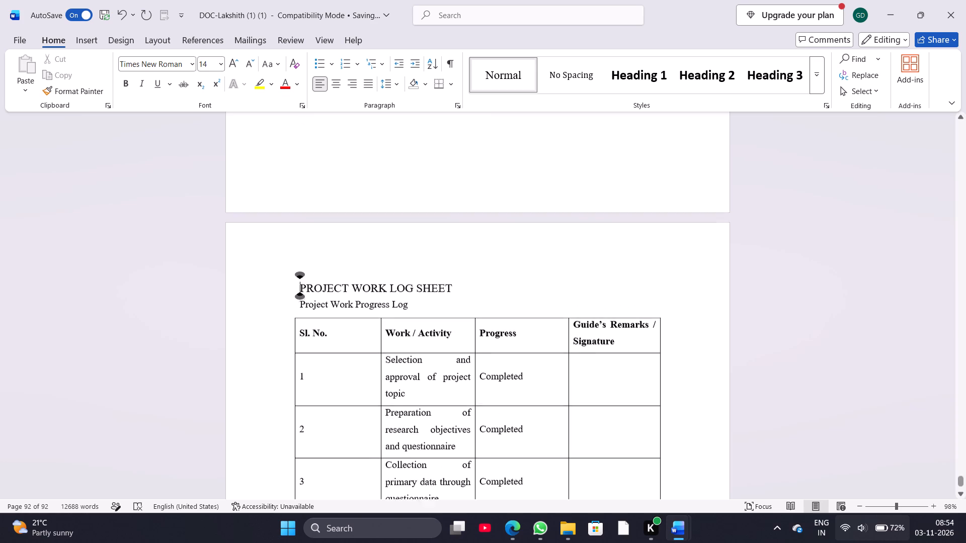
{"action": "scroll", "coordinate": [471, 195], "scroll_direction": "up", "scroll_amount": 6}
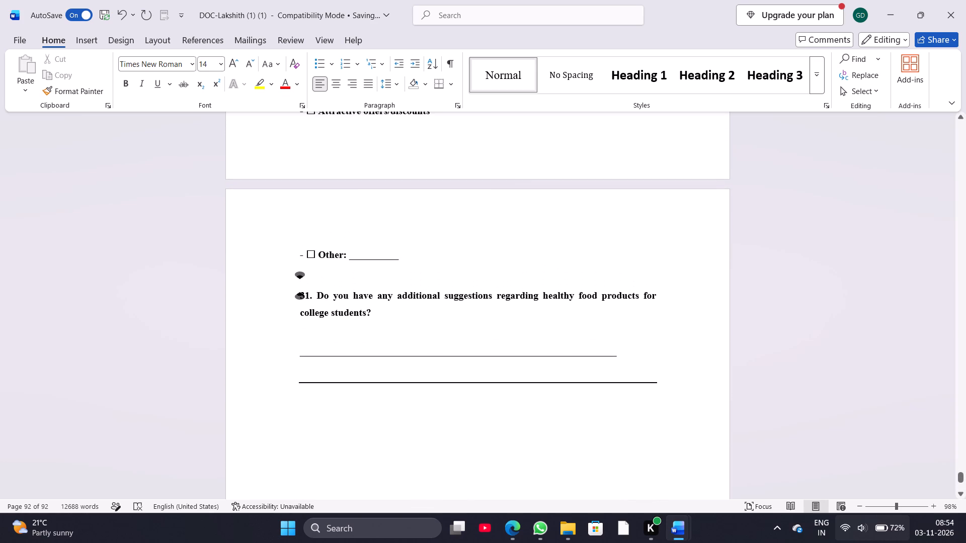
{"action": "left_click", "coordinate": [427, 382]}
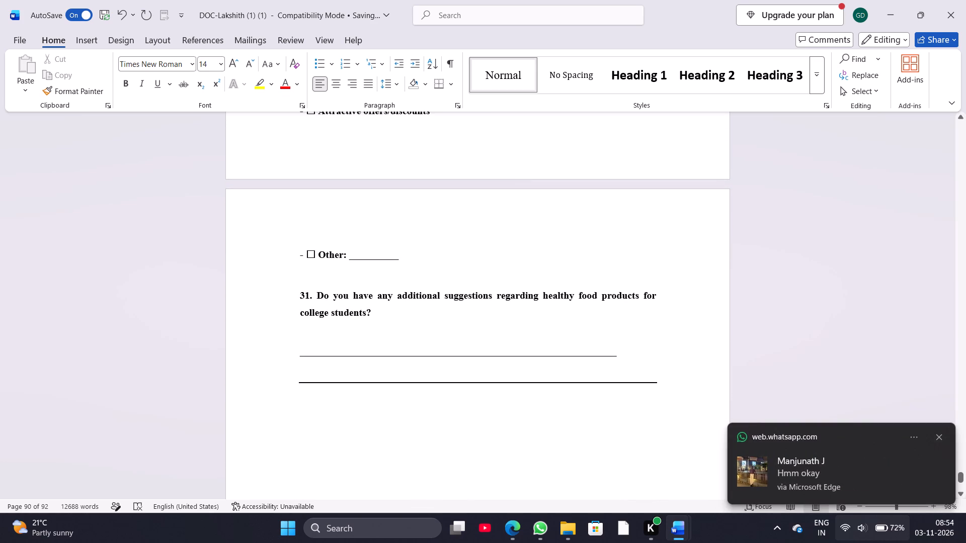
{"action": "left_click_drag", "start_coordinate": [296, 383], "coordinate": [484, 391]}
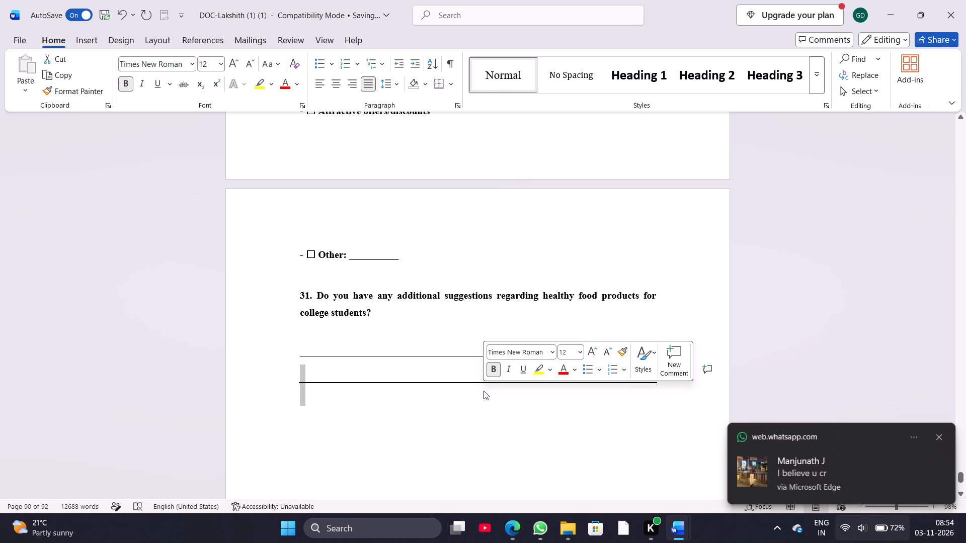
{"action": "key", "text": "Delete"}
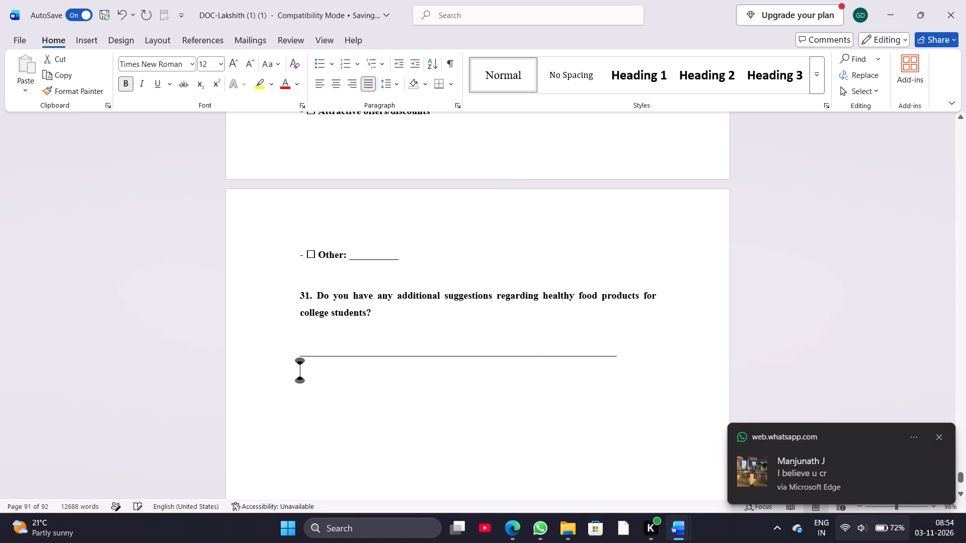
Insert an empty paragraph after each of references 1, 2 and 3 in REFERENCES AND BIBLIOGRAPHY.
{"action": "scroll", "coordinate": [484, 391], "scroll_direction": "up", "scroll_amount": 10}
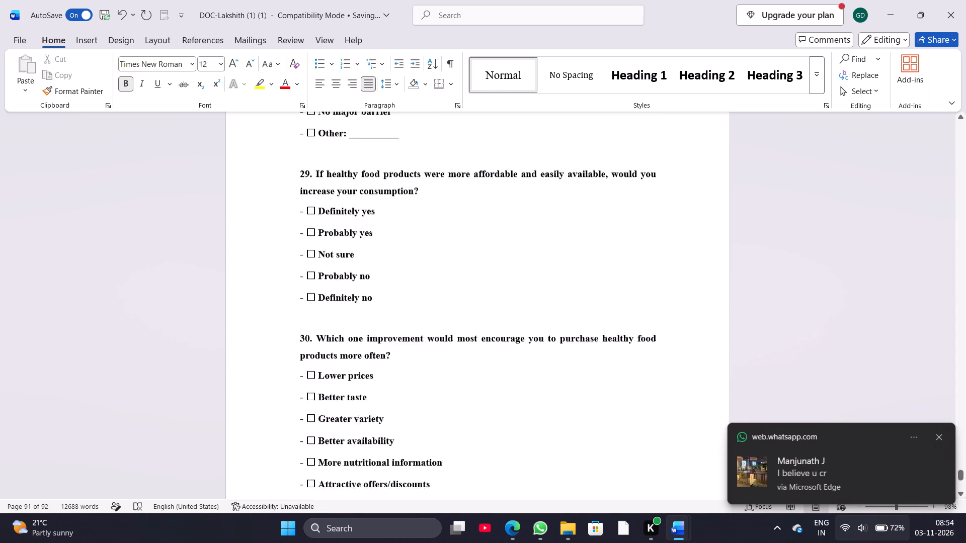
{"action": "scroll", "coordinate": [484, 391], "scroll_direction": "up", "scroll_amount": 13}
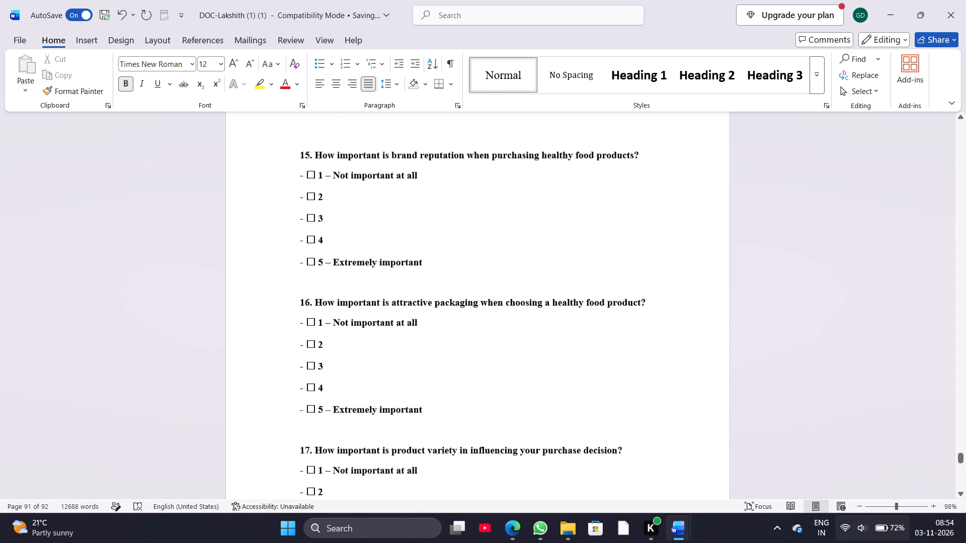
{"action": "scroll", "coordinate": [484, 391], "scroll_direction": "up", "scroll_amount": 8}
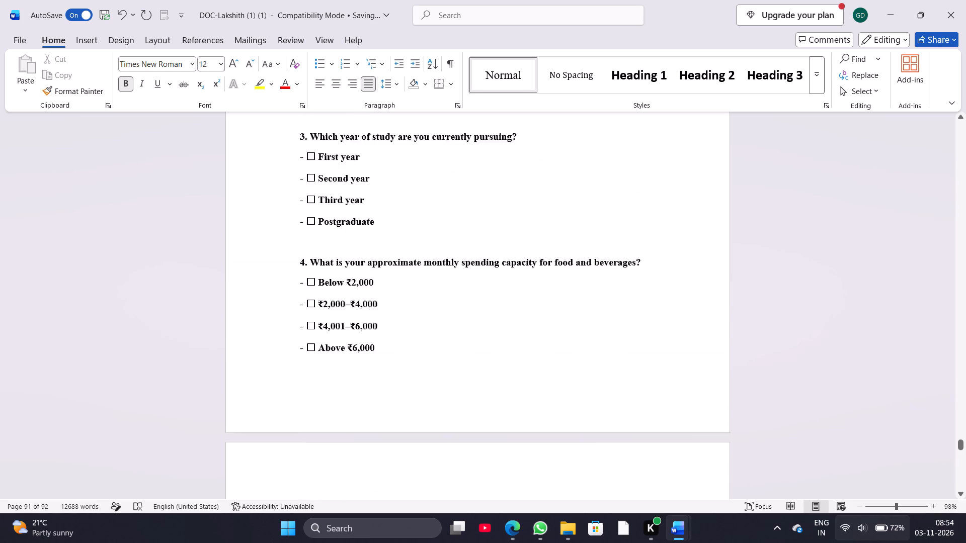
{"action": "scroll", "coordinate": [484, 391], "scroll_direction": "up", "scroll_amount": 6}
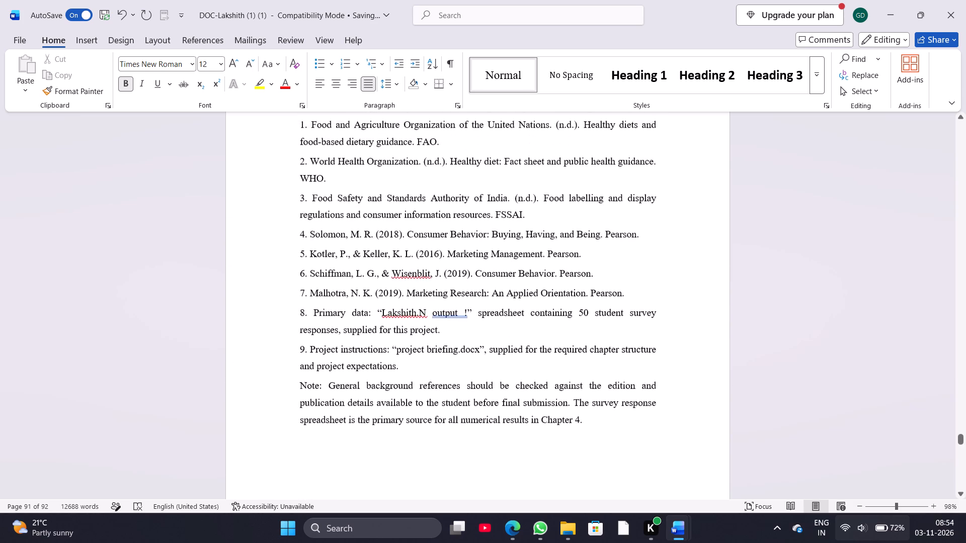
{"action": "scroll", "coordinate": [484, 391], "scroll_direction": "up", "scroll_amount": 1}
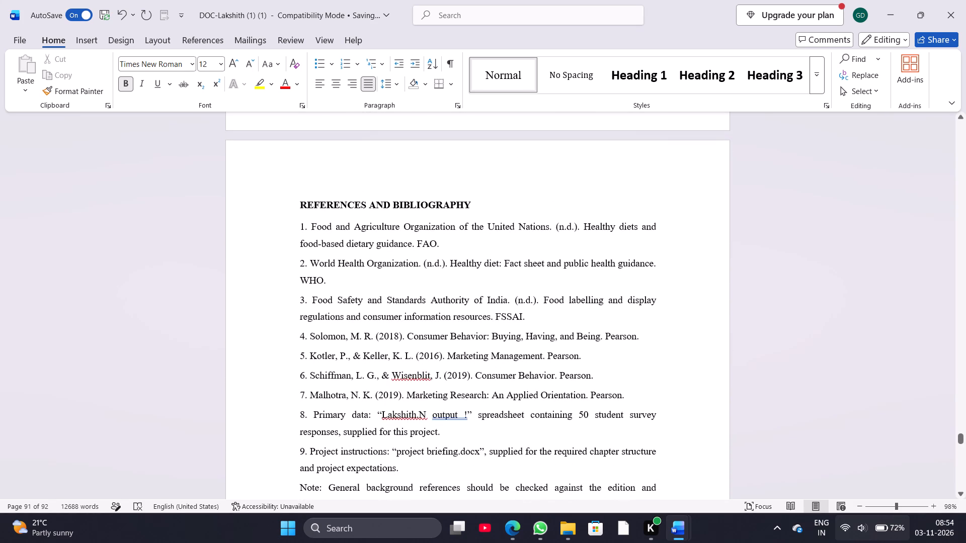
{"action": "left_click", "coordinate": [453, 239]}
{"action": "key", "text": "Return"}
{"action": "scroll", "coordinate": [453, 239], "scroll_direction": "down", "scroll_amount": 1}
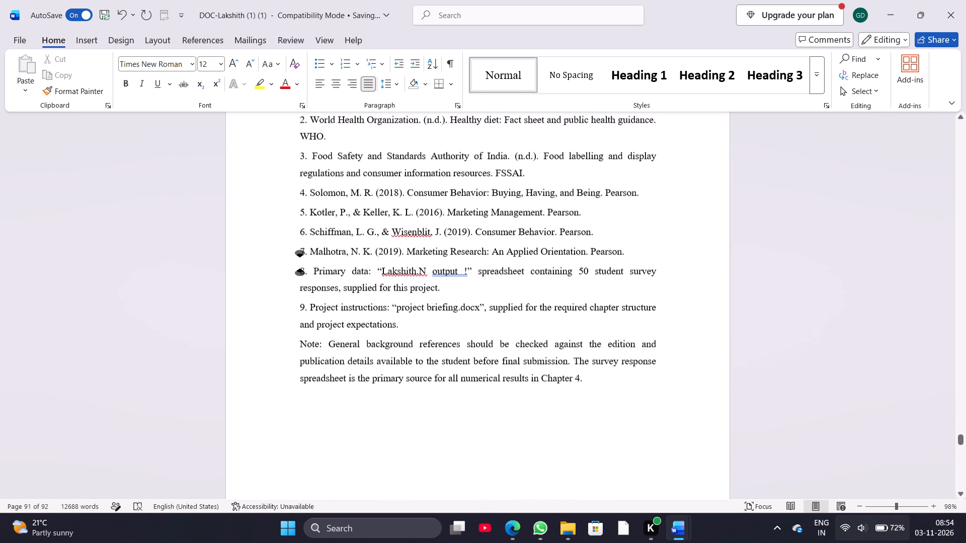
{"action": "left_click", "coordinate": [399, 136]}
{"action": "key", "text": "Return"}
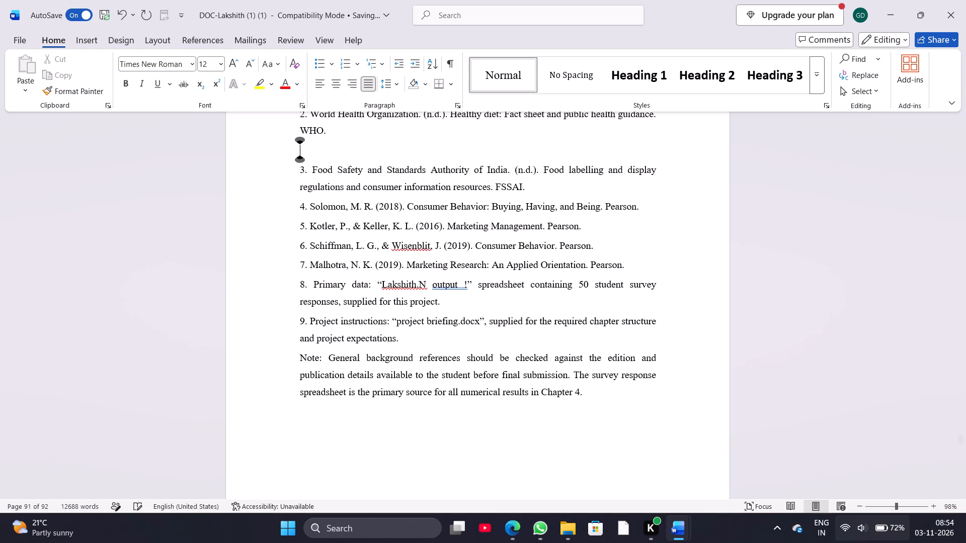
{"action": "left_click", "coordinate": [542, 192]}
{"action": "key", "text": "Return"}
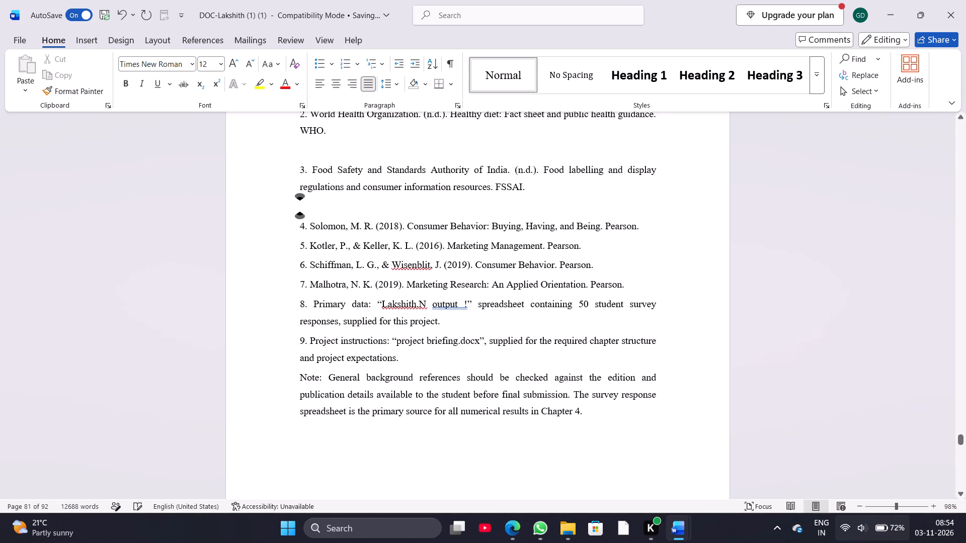
Insert an empty paragraph between reference 9 and the note about general background references.
{"action": "left_click", "coordinate": [415, 359]}
{"action": "key", "text": "Return"}
Apply the Normal style to the ANNEXURE – QUESTIONNAIRE heading, replacing the surplus empty paragraphs above it with a single new one.
{"action": "scroll", "coordinate": [415, 359], "scroll_direction": "down", "scroll_amount": 1}
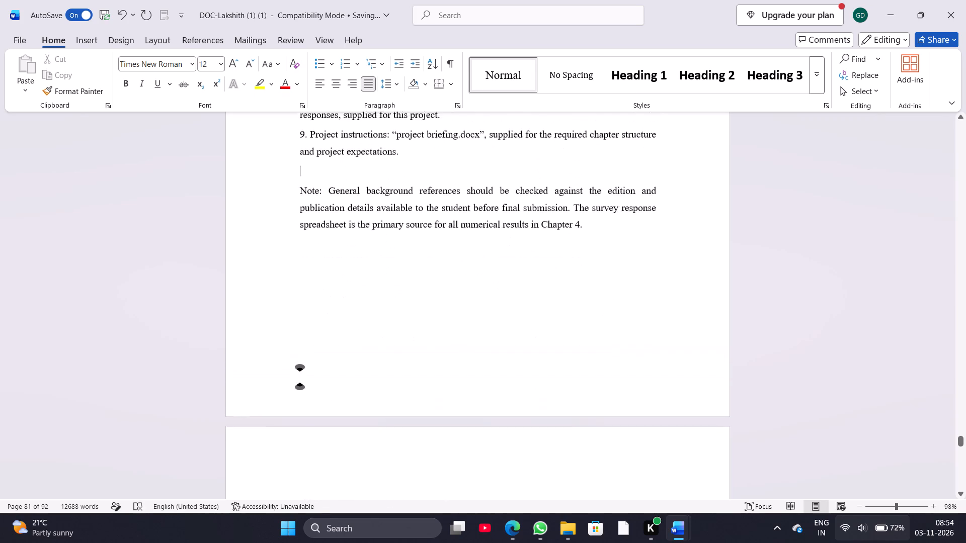
{"action": "scroll", "coordinate": [415, 359], "scroll_direction": "down", "scroll_amount": 1}
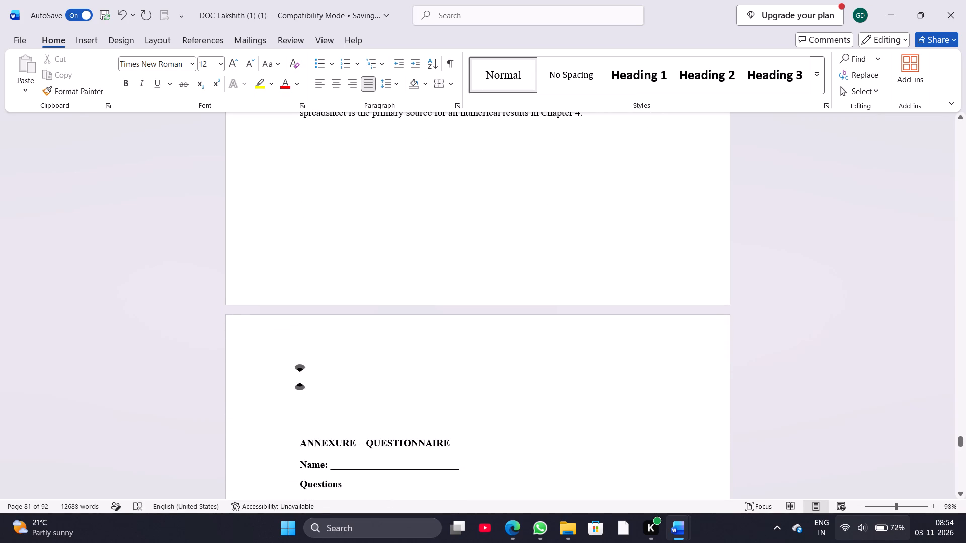
{"action": "left_click", "coordinate": [300, 444]}
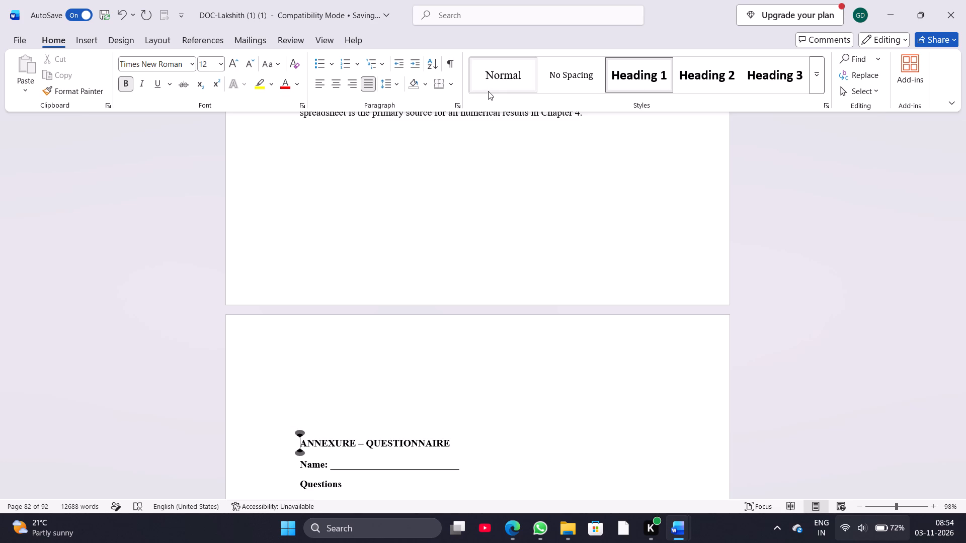
{"action": "left_click", "coordinate": [488, 91]}
{"action": "key", "text": "BackSpace"}
{"action": "key", "text": "BackSpace"}
{"action": "key", "text": "BackSpace"}
{"action": "key", "text": "BackSpace"}
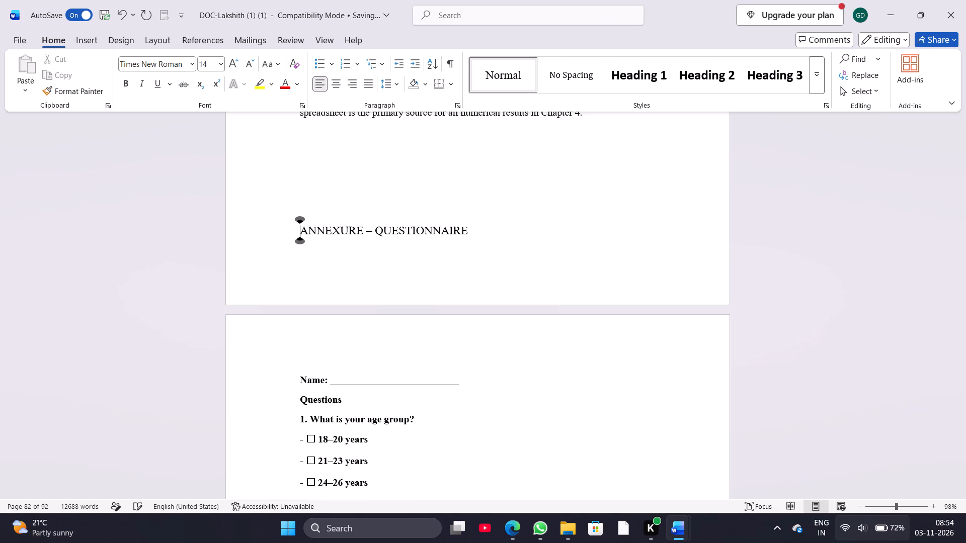
{"action": "key", "text": "Return"}
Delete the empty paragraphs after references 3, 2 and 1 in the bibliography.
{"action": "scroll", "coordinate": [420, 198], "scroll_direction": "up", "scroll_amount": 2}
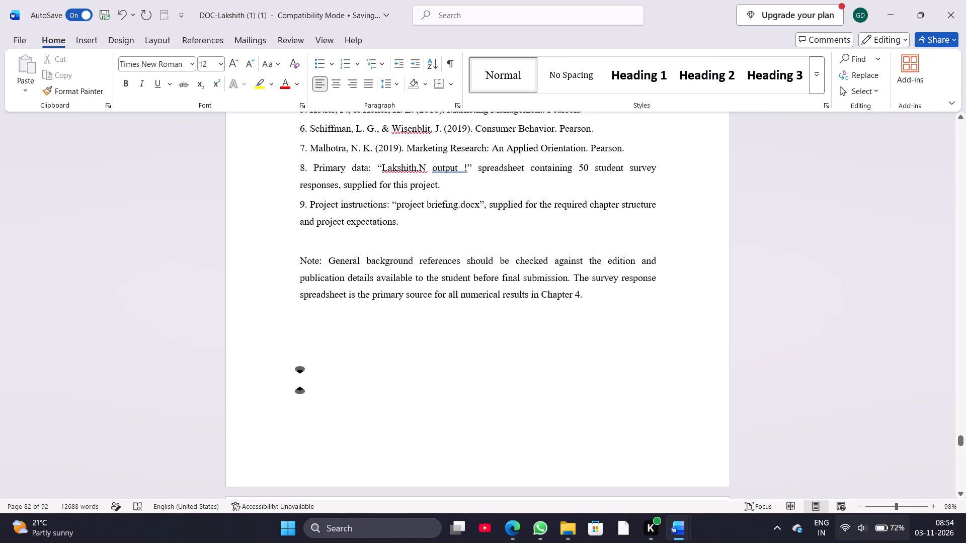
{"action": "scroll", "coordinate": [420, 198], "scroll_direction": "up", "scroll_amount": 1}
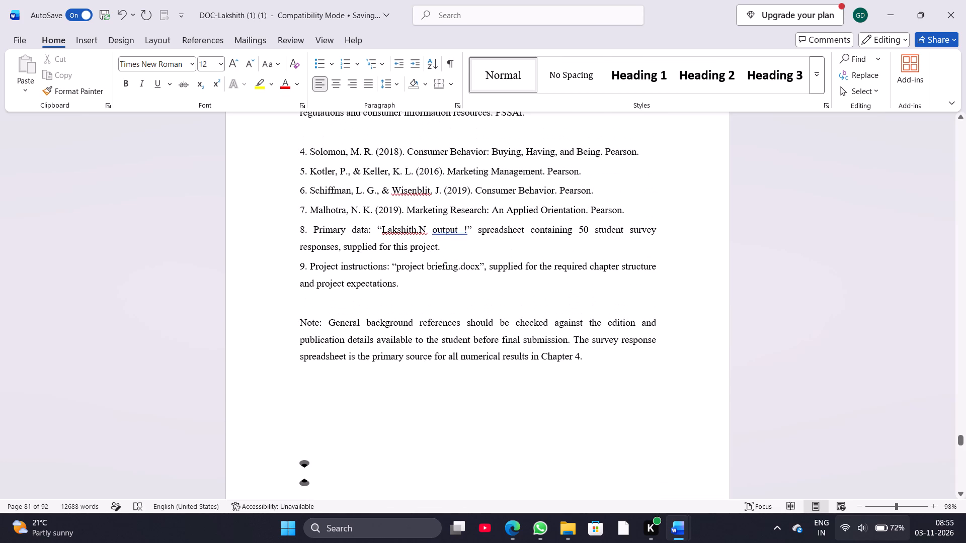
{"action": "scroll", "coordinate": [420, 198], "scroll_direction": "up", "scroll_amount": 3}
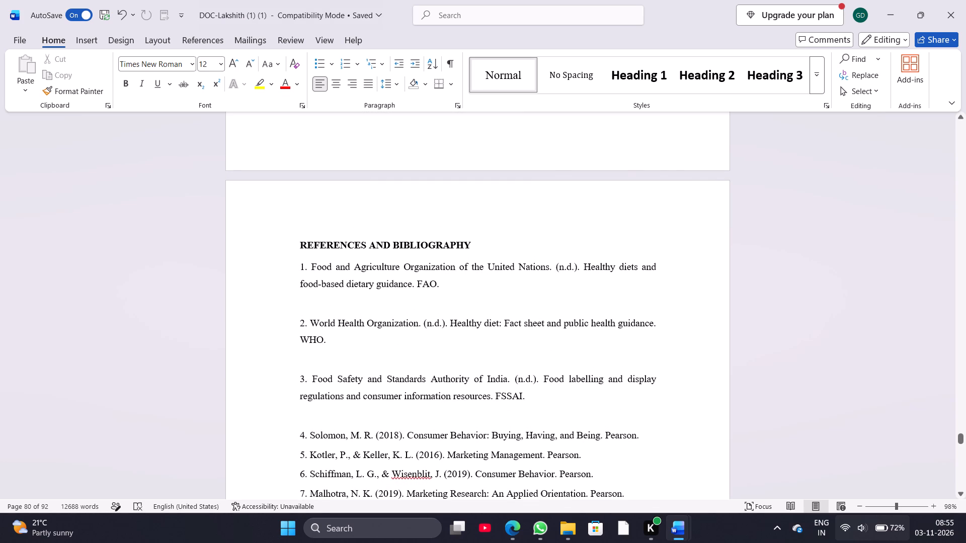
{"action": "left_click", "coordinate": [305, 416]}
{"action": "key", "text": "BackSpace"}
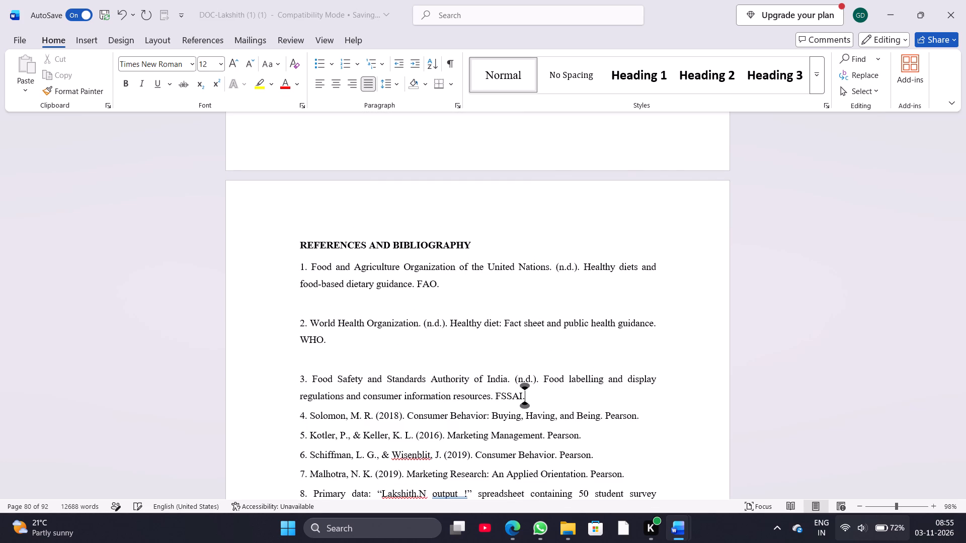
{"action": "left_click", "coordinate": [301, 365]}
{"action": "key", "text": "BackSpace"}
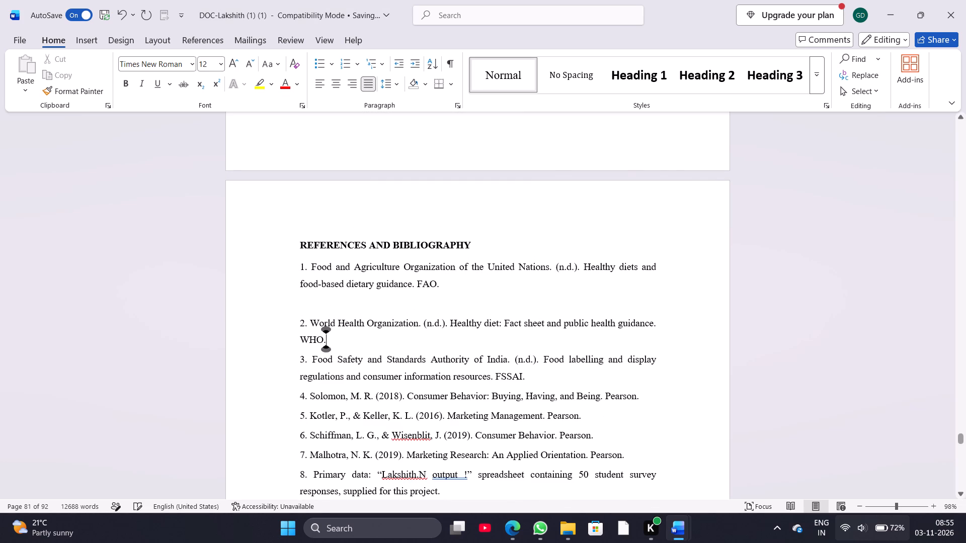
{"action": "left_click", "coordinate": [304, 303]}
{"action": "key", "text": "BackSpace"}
Examine the conclusion, suggestions and major findings sections of chapter 5 for layout problems.
{"action": "scroll", "coordinate": [304, 303], "scroll_direction": "up", "scroll_amount": 3}
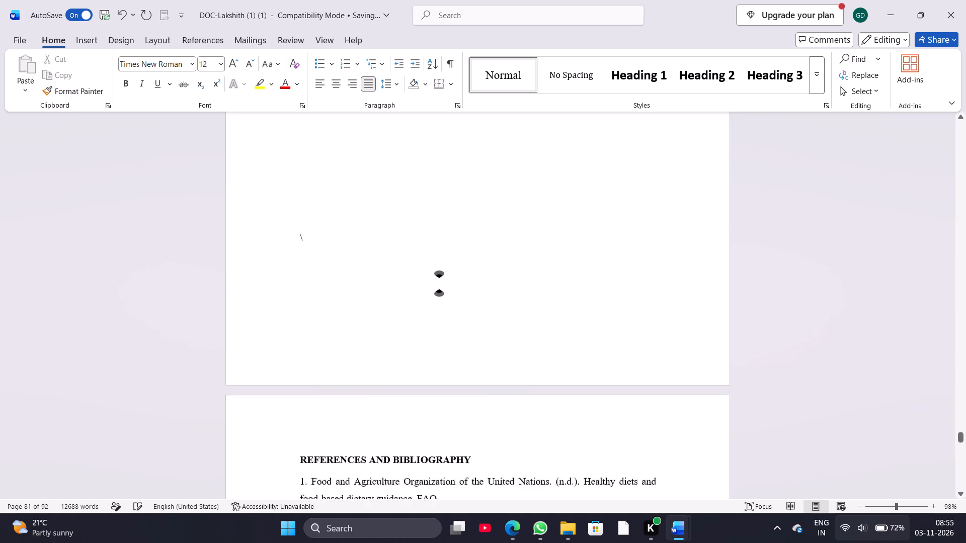
{"action": "scroll", "coordinate": [304, 303], "scroll_direction": "up", "scroll_amount": 10}
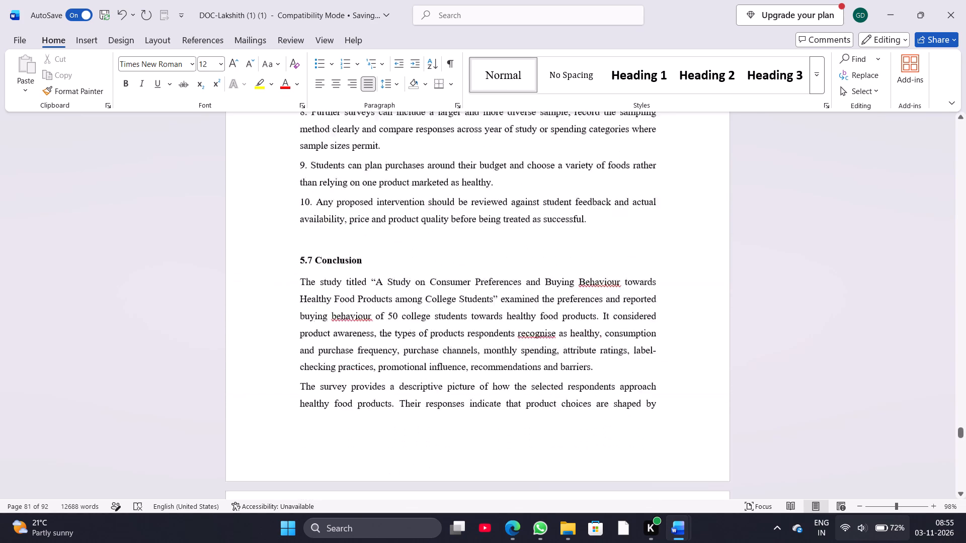
{"action": "scroll", "coordinate": [304, 303], "scroll_direction": "up", "scroll_amount": 5}
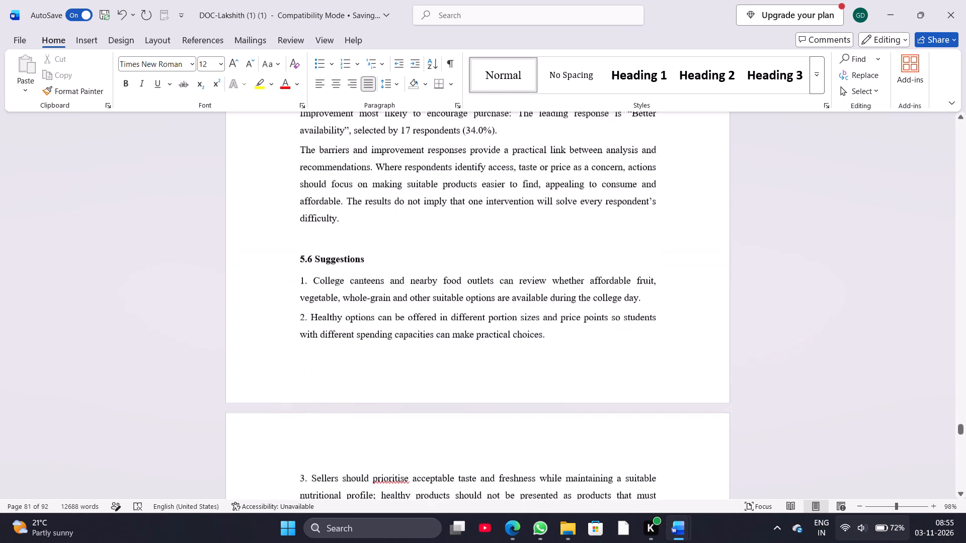
{"action": "scroll", "coordinate": [304, 303], "scroll_direction": "up", "scroll_amount": 5}
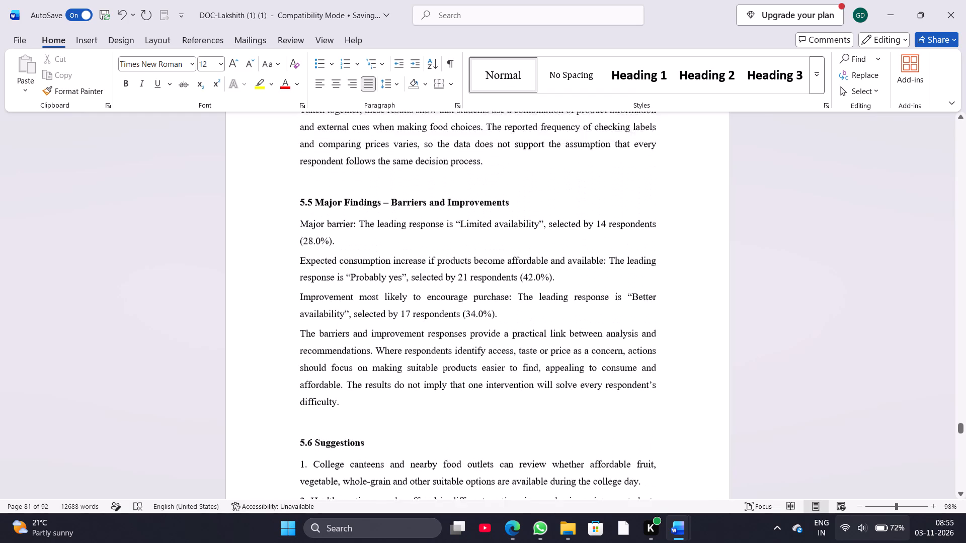
{"action": "scroll", "coordinate": [304, 303], "scroll_direction": "up", "scroll_amount": 1}
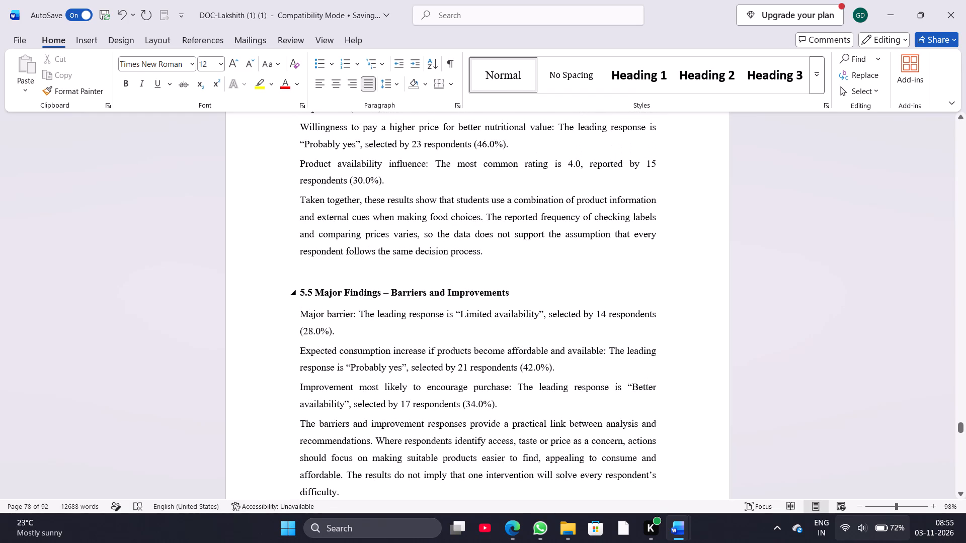
{"action": "scroll", "coordinate": [304, 303], "scroll_direction": "up", "scroll_amount": 1}
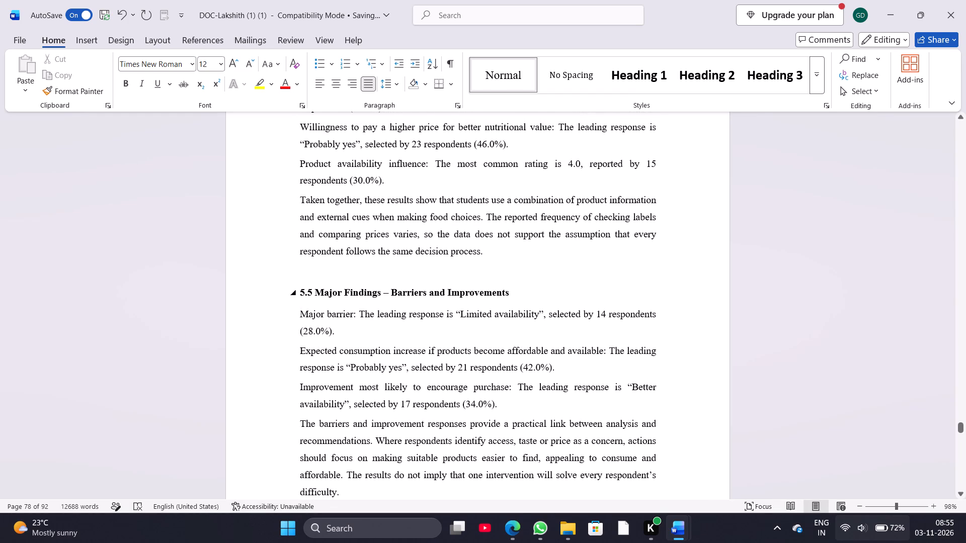
Apply the Normal style to the four Major Findings headings of chapter 5: 5.5, 5.4, 5.3 and 5.2.
{"action": "left_click", "coordinate": [298, 293]}
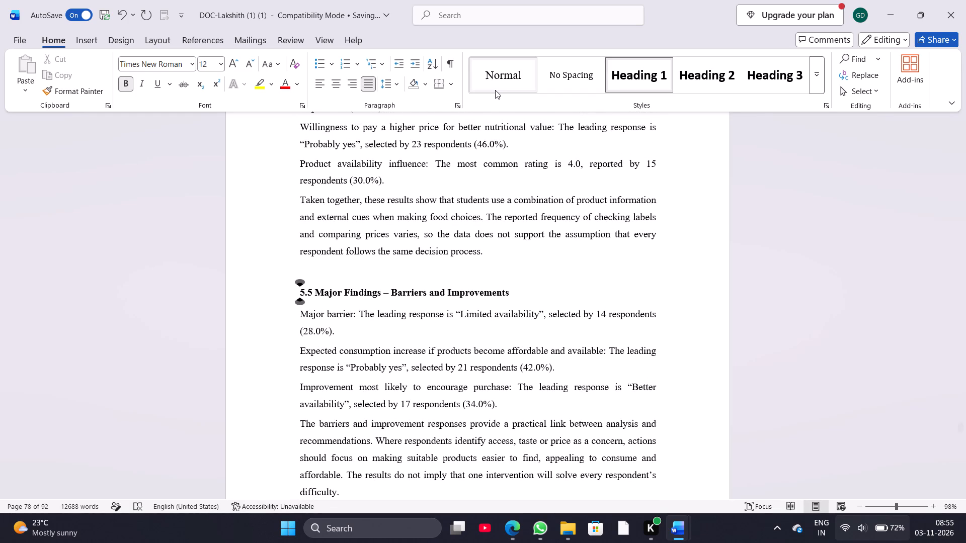
{"action": "left_click", "coordinate": [495, 90]}
{"action": "scroll", "coordinate": [412, 256], "scroll_direction": "up", "scroll_amount": 5}
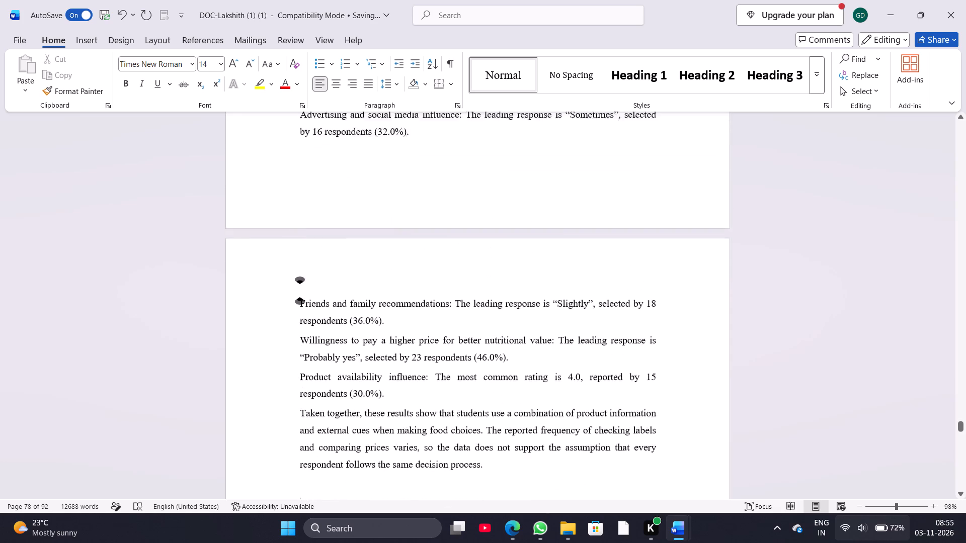
{"action": "scroll", "coordinate": [412, 256], "scroll_direction": "up", "scroll_amount": 1}
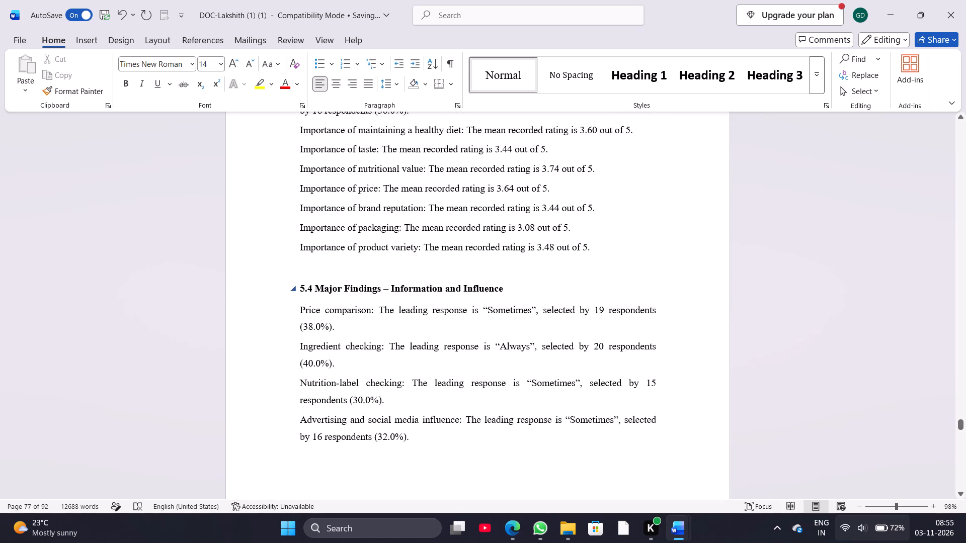
{"action": "left_click", "coordinate": [300, 288]}
{"action": "left_click", "coordinate": [479, 78]}
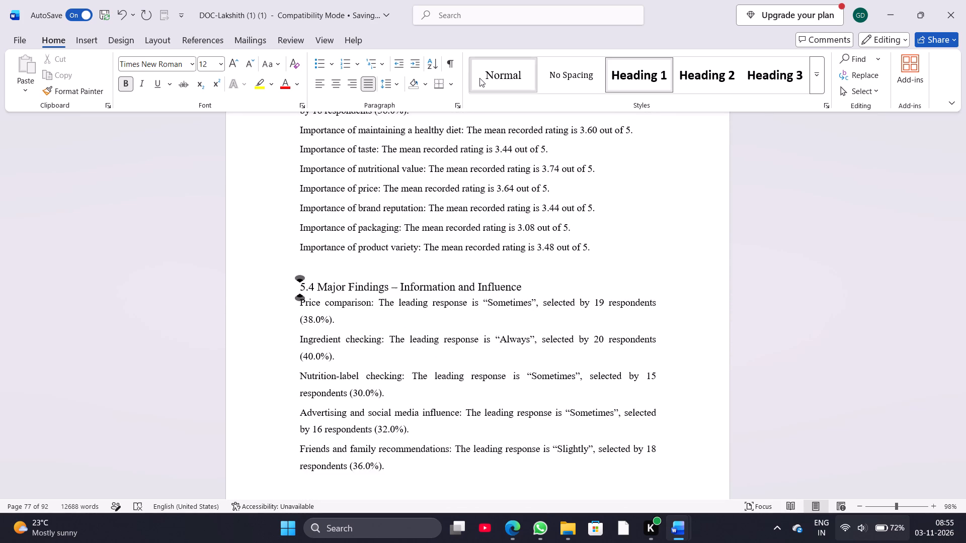
{"action": "scroll", "coordinate": [241, 364], "scroll_direction": "up", "scroll_amount": 6}
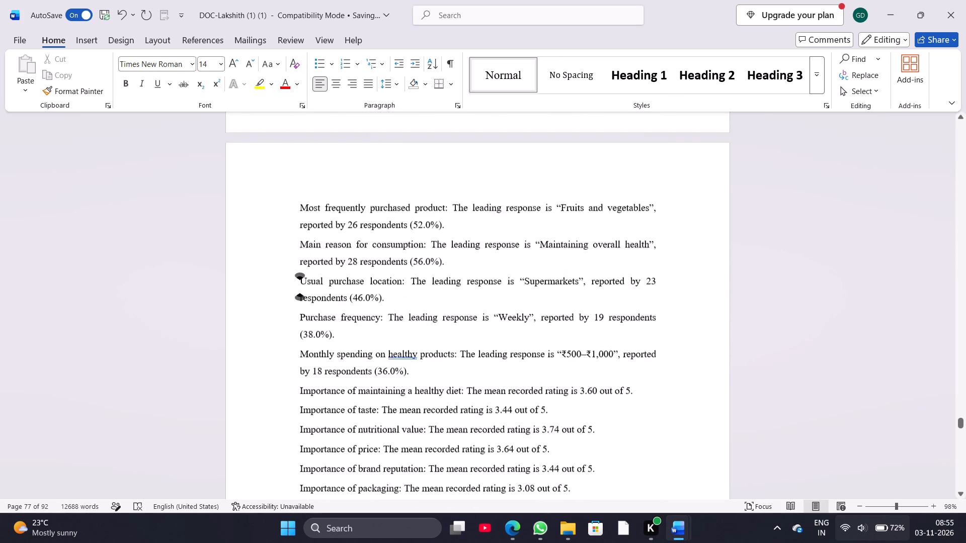
{"action": "scroll", "coordinate": [241, 364], "scroll_direction": "up", "scroll_amount": 2}
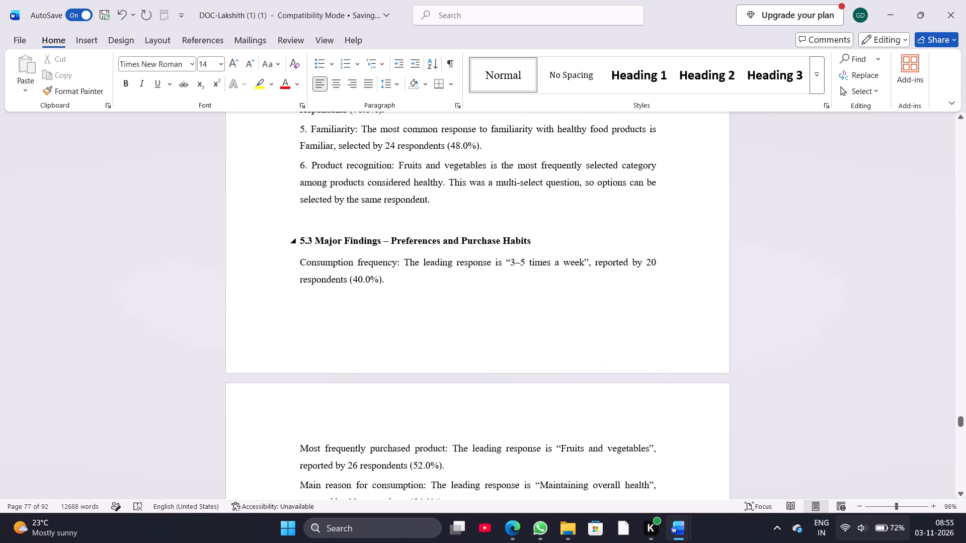
{"action": "left_click", "coordinate": [300, 239]}
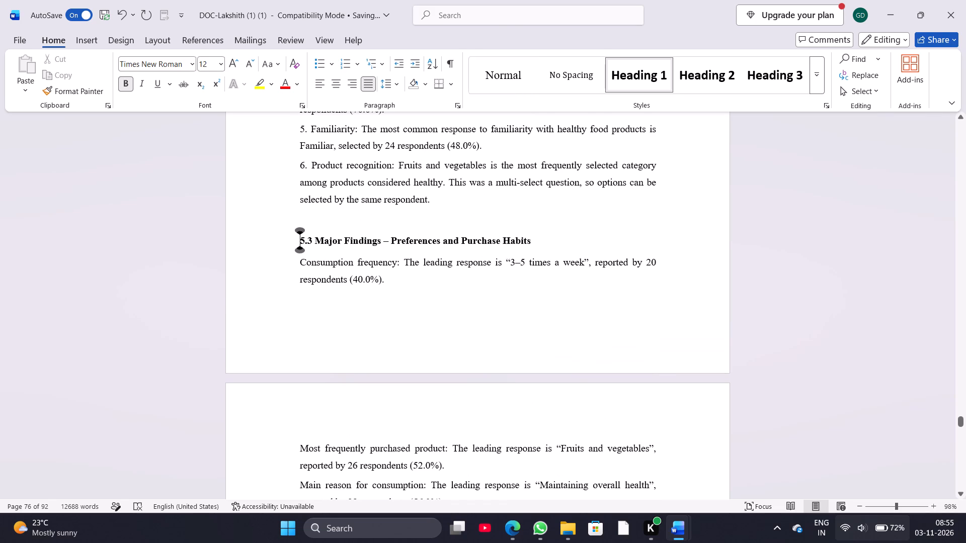
{"action": "left_click", "coordinate": [495, 69]}
{"action": "scroll", "coordinate": [404, 206], "scroll_direction": "up", "scroll_amount": 1}
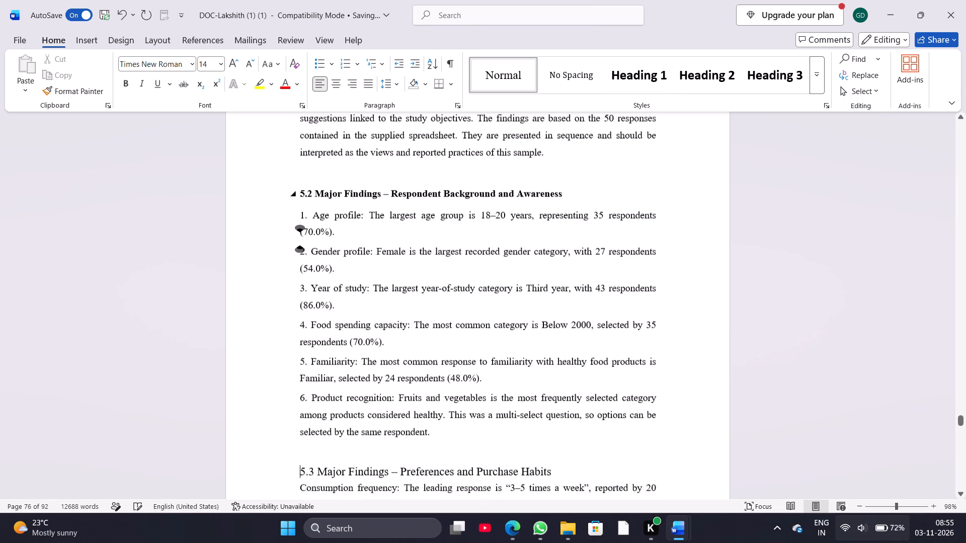
{"action": "scroll", "coordinate": [404, 206], "scroll_direction": "up", "scroll_amount": 1}
{"action": "left_click", "coordinate": [299, 204]}
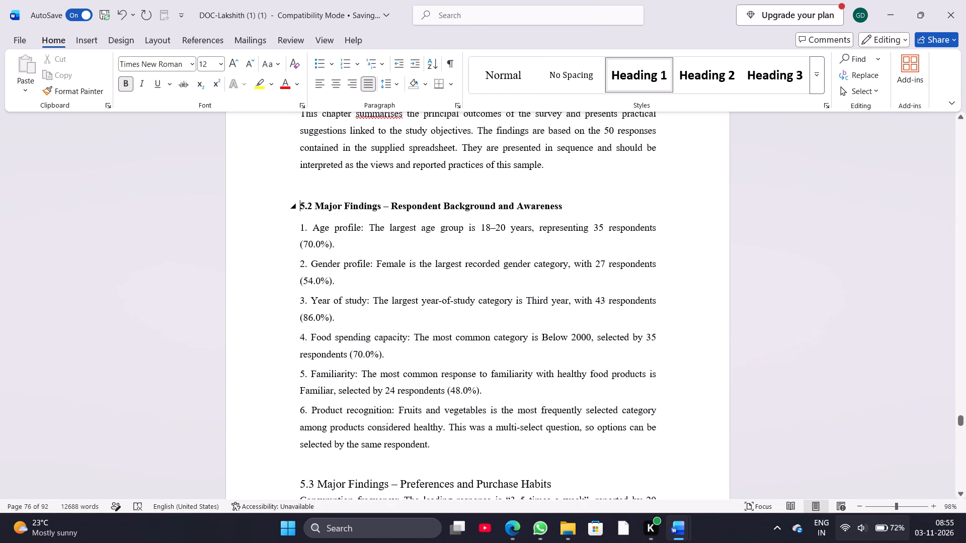
{"action": "left_click", "coordinate": [494, 61]}
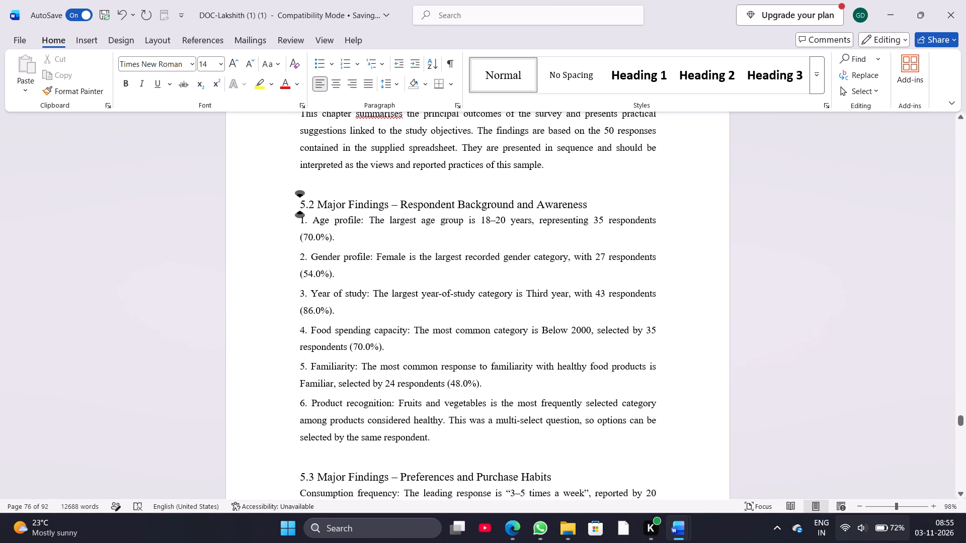
Examine chapter 5 from its introduction down to the suggestions section to check the heading and page layout.
{"action": "scroll", "coordinate": [315, 248], "scroll_direction": "up", "scroll_amount": 3}
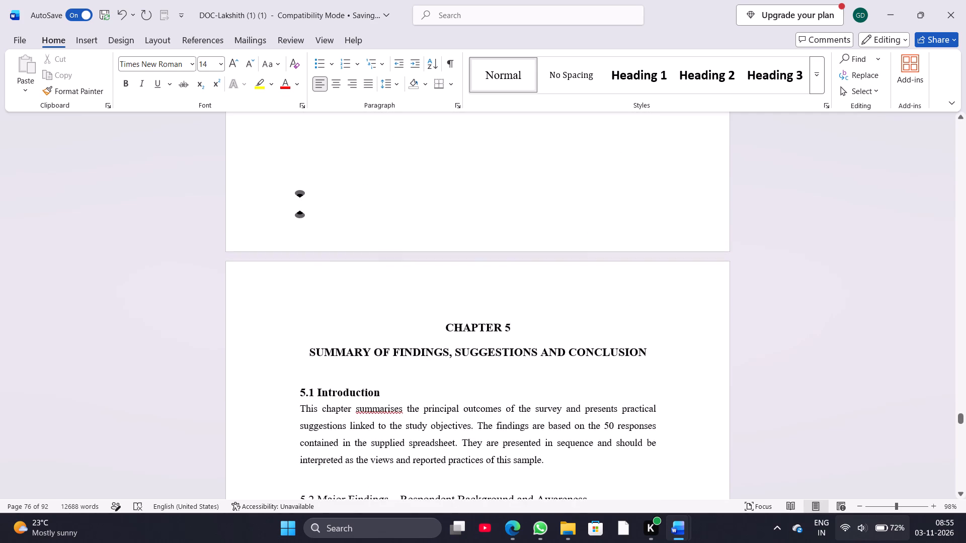
{"action": "scroll", "coordinate": [315, 248], "scroll_direction": "down", "scroll_amount": 2}
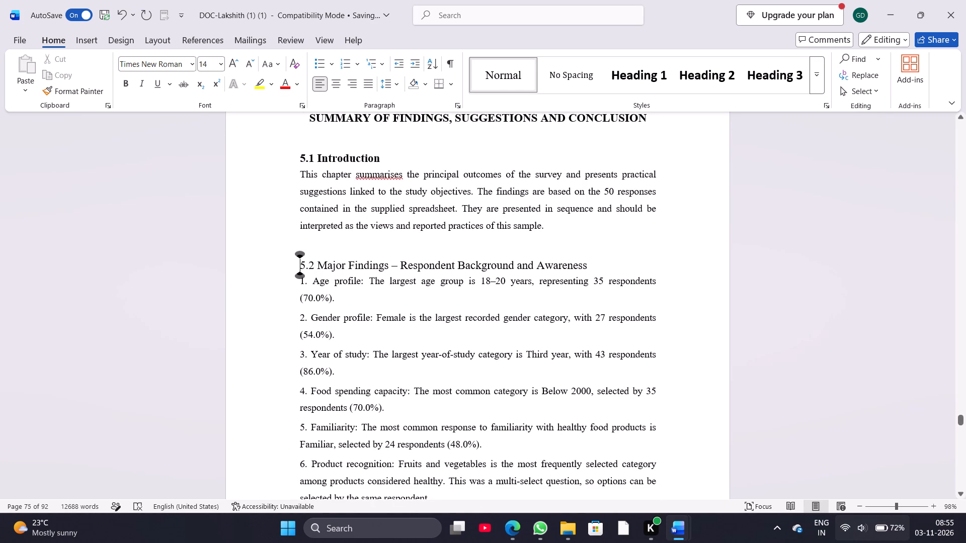
{"action": "scroll", "coordinate": [315, 248], "scroll_direction": "down", "scroll_amount": 1}
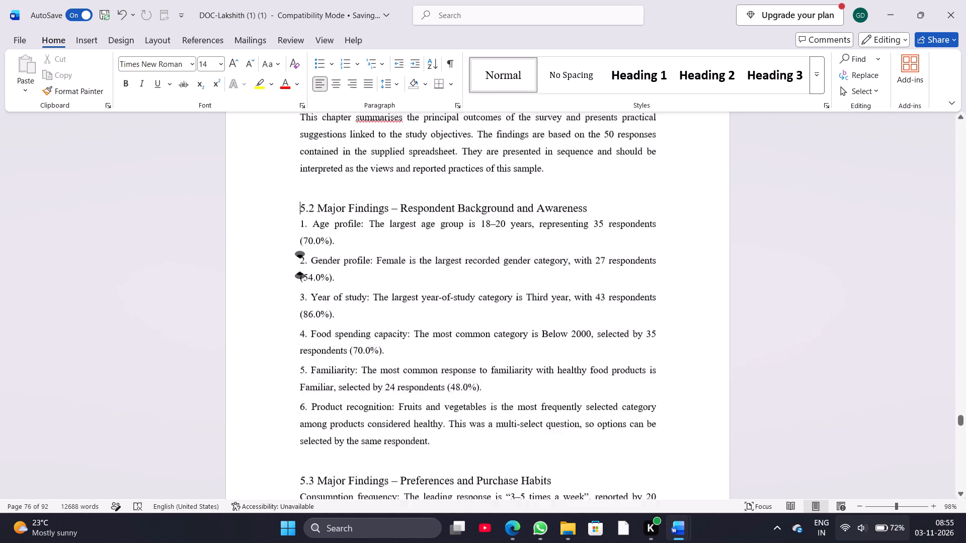
{"action": "scroll", "coordinate": [315, 248], "scroll_direction": "down", "scroll_amount": 3}
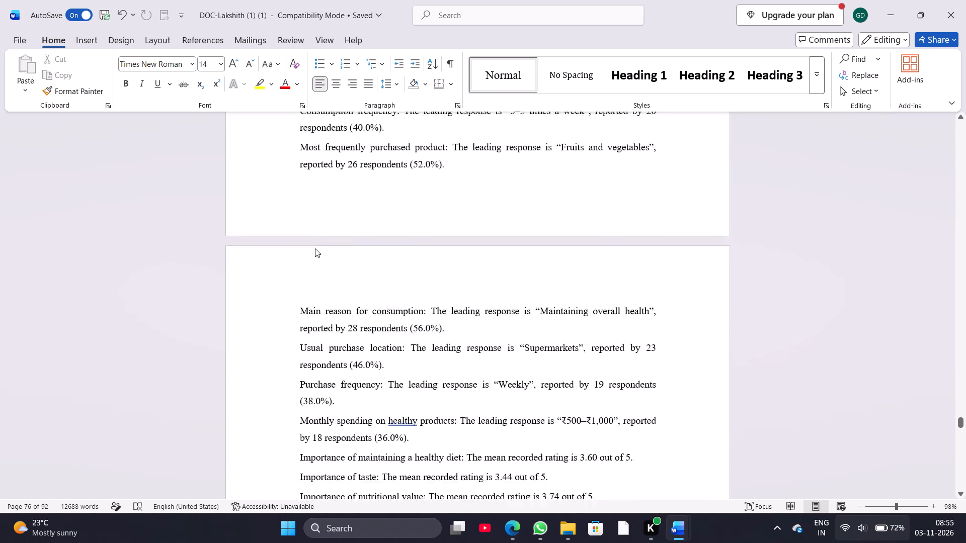
{"action": "scroll", "coordinate": [315, 248], "scroll_direction": "down", "scroll_amount": 3}
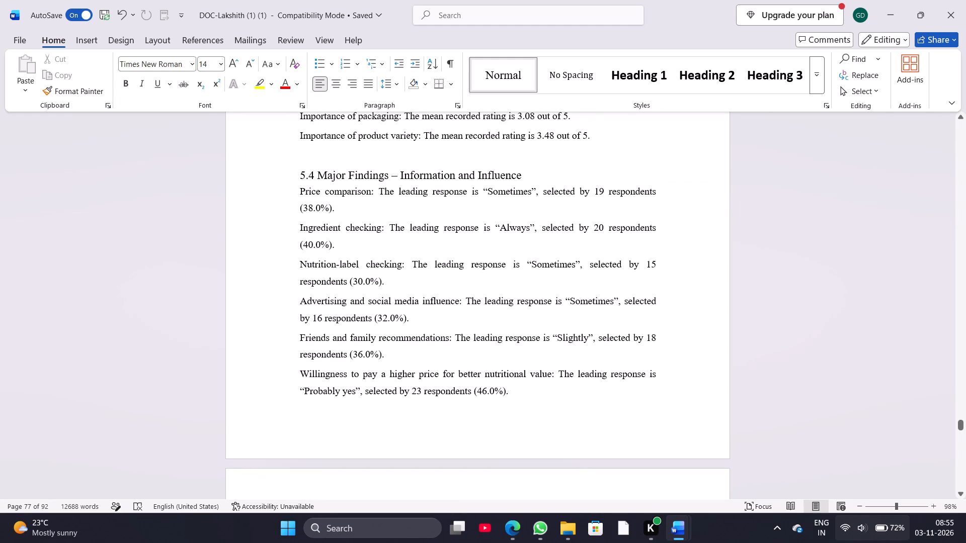
{"action": "scroll", "coordinate": [315, 248], "scroll_direction": "down", "scroll_amount": 3}
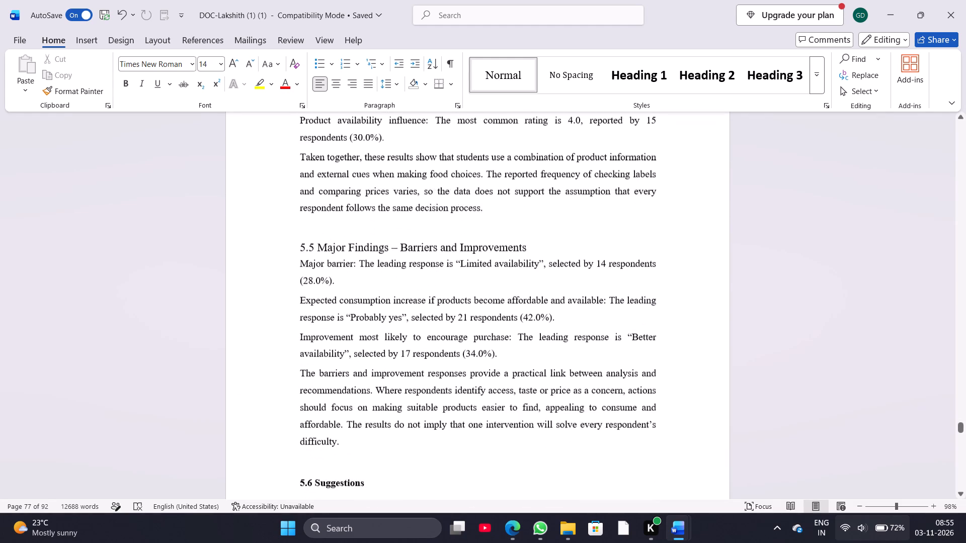
{"action": "scroll", "coordinate": [315, 248], "scroll_direction": "down", "scroll_amount": 3}
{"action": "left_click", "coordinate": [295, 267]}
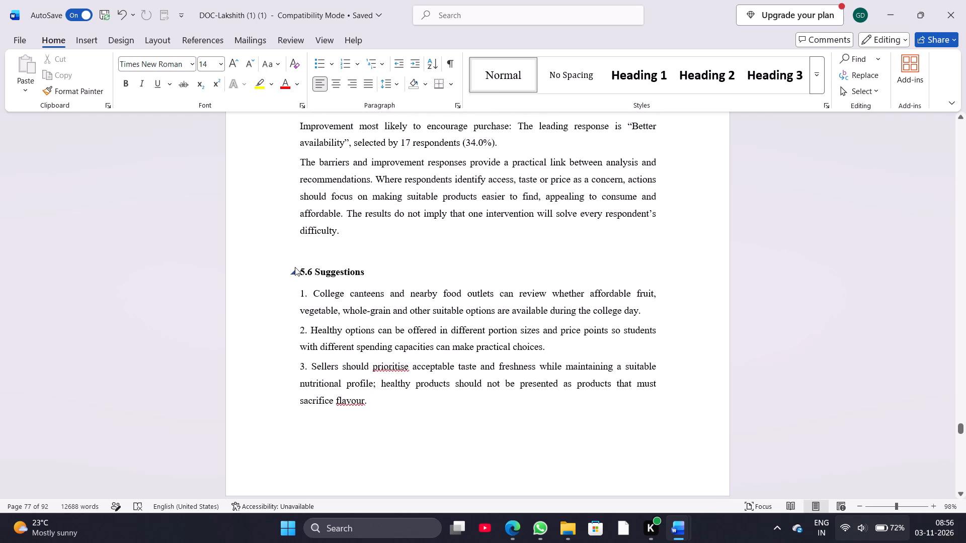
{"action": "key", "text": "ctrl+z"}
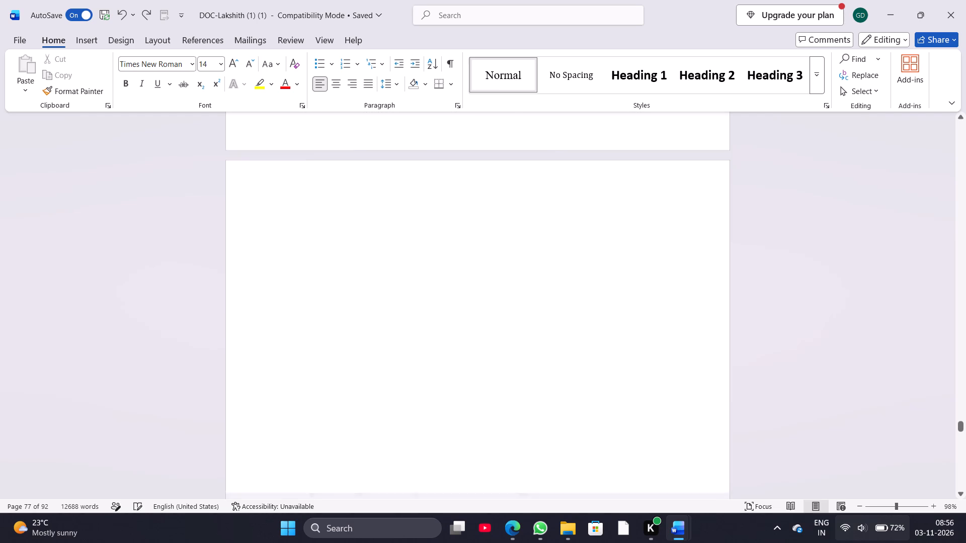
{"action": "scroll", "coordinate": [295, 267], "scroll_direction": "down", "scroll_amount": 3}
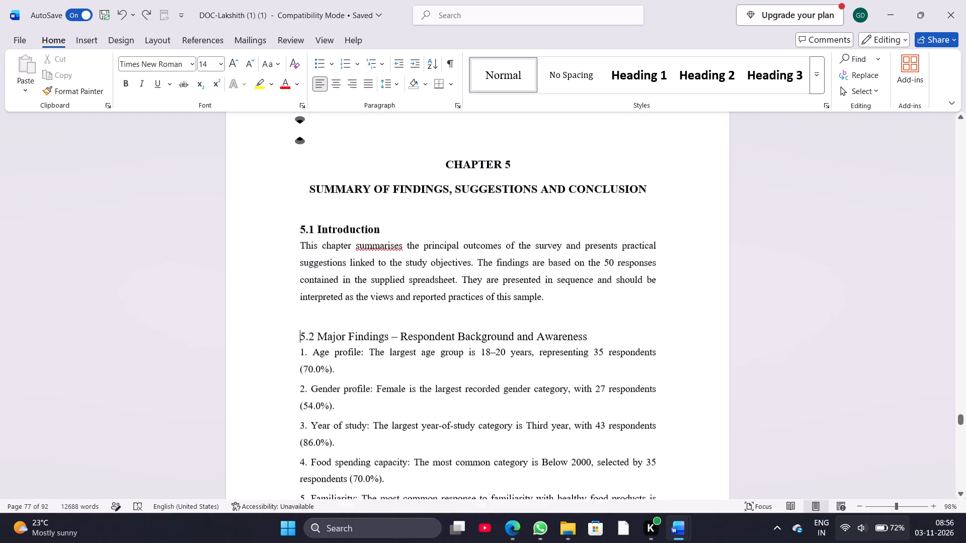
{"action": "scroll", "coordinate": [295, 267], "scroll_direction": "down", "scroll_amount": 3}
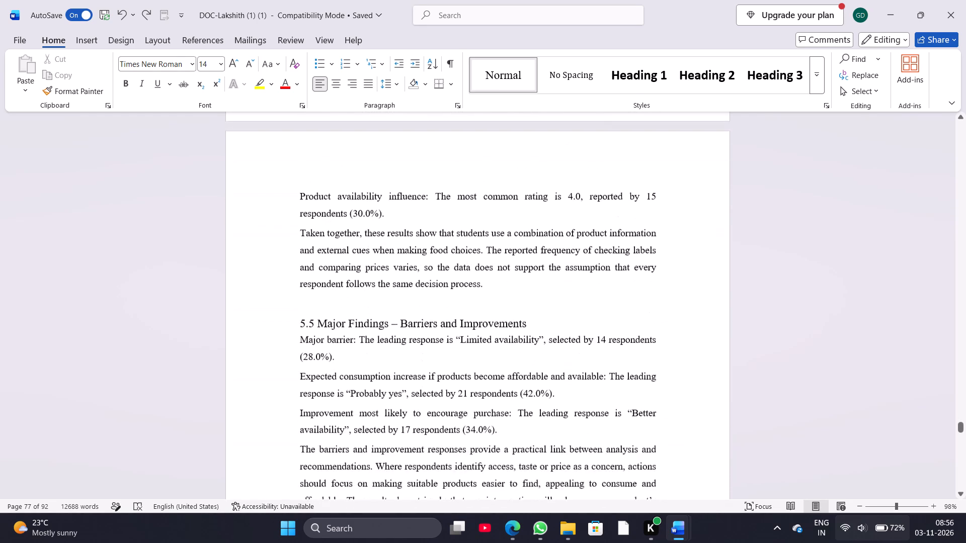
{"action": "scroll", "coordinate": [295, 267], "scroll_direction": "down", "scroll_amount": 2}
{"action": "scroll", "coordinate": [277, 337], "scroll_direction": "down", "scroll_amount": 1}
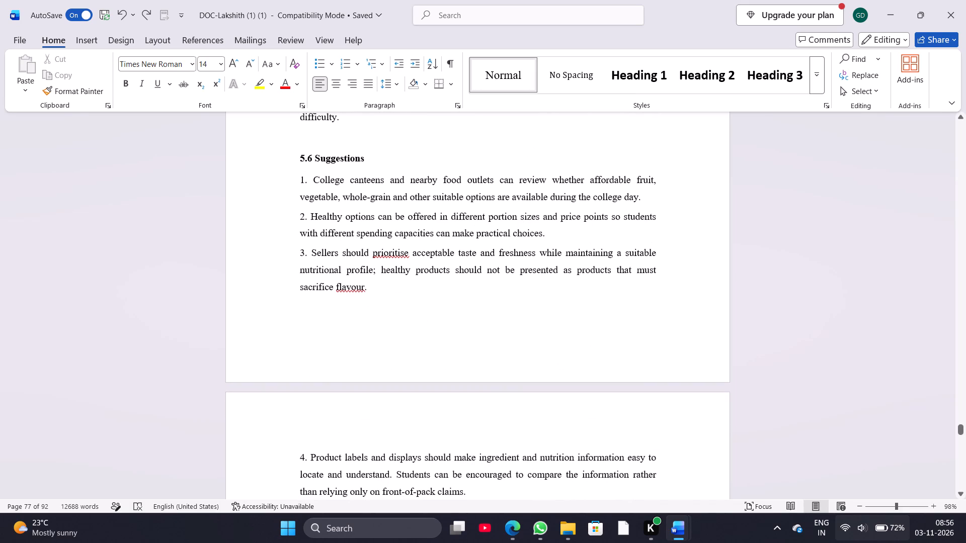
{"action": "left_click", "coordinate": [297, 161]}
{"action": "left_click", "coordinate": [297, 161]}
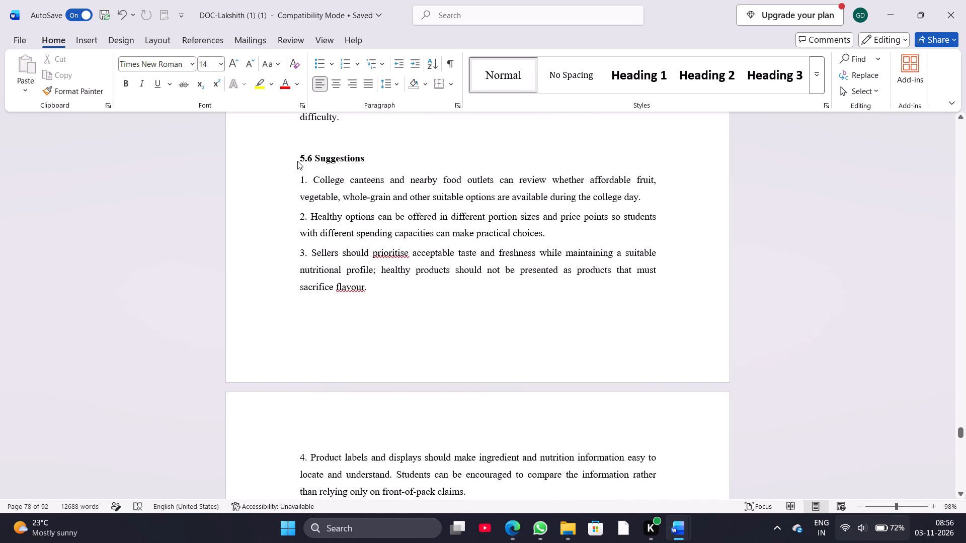
Apply the Normal style to the 5.6 Suggestions heading and insert ten empty paragraphs above it to push it to a new page.
{"action": "left_click", "coordinate": [299, 159]}
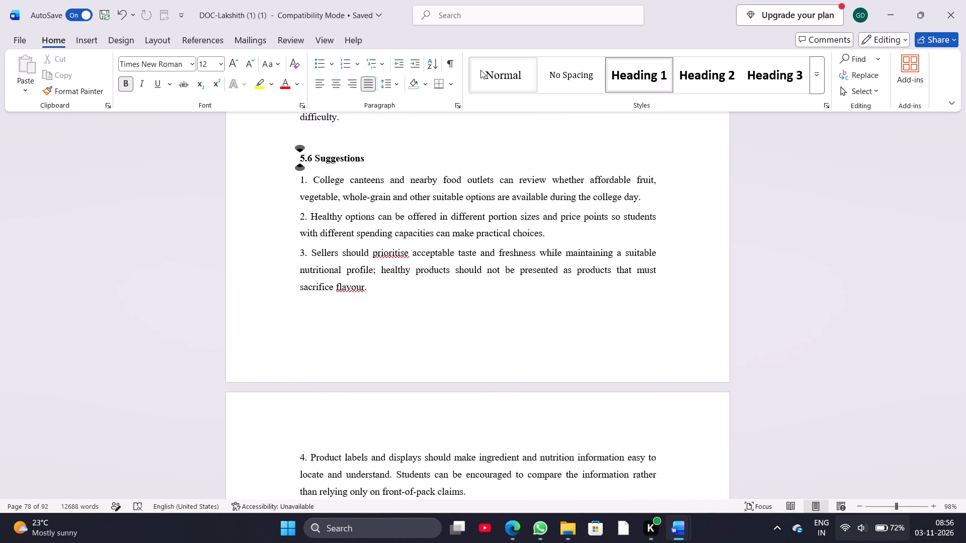
{"action": "left_click", "coordinate": [480, 70]}
{"action": "key", "text": "Return"}
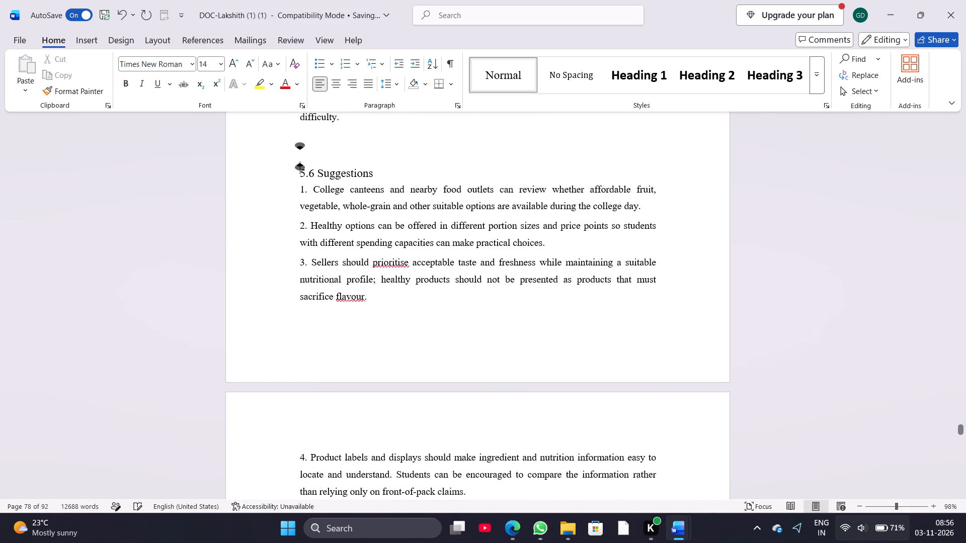
{"action": "key", "text": "Return"}
{"action": "key", "text": "Return"}
{"action": "key", "text": "Return"}
{"action": "key", "text": "Return"}
{"action": "key", "text": "Return"}
{"action": "key", "text": "Return"}
{"action": "key", "text": "Return"}
{"action": "key", "text": "Return"}
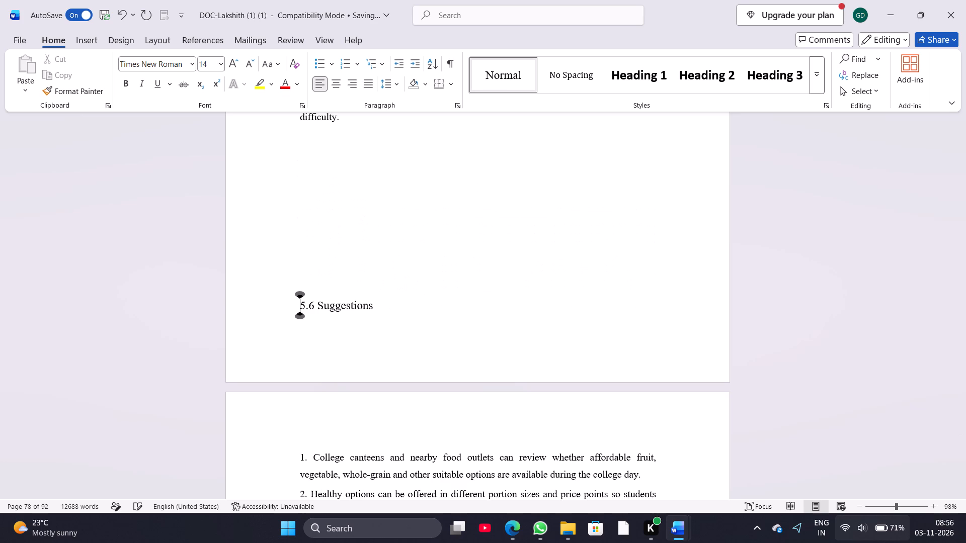
{"action": "key", "text": "Return"}
Apply the Normal style to the 5.7 Conclusion heading and insert five empty paragraphs above it to move it to a new page.
{"action": "scroll", "coordinate": [396, 142], "scroll_direction": "down", "scroll_amount": 3}
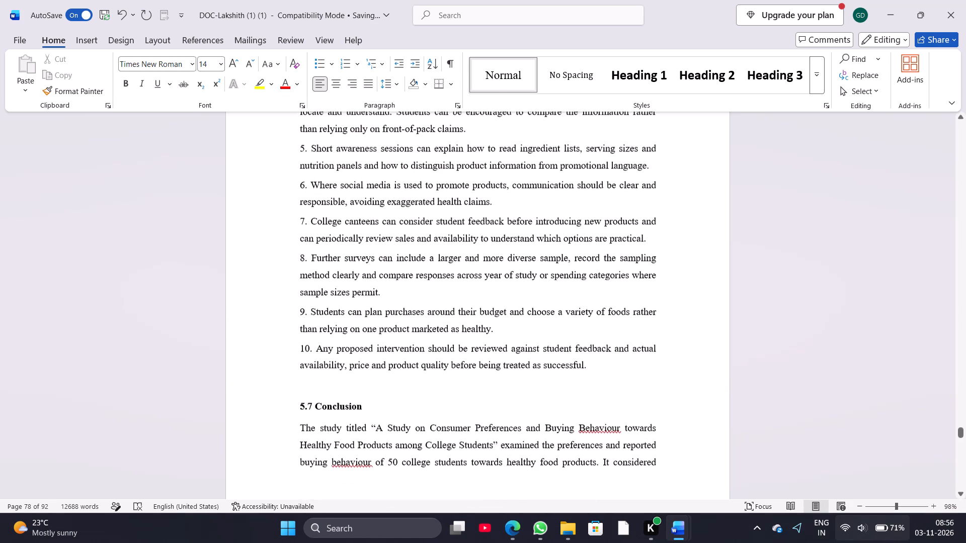
{"action": "left_click", "coordinate": [301, 408]}
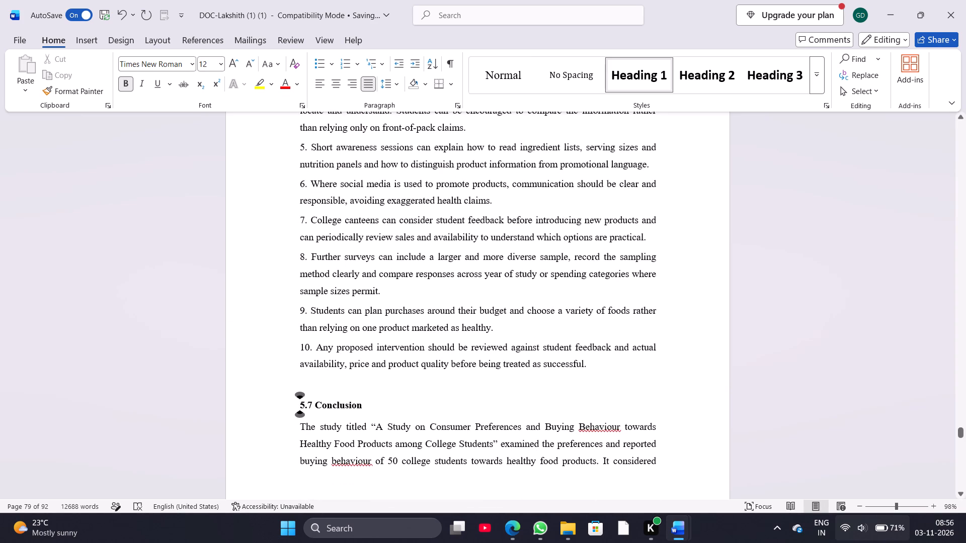
{"action": "left_click", "coordinate": [511, 57]}
{"action": "key", "text": "Return"}
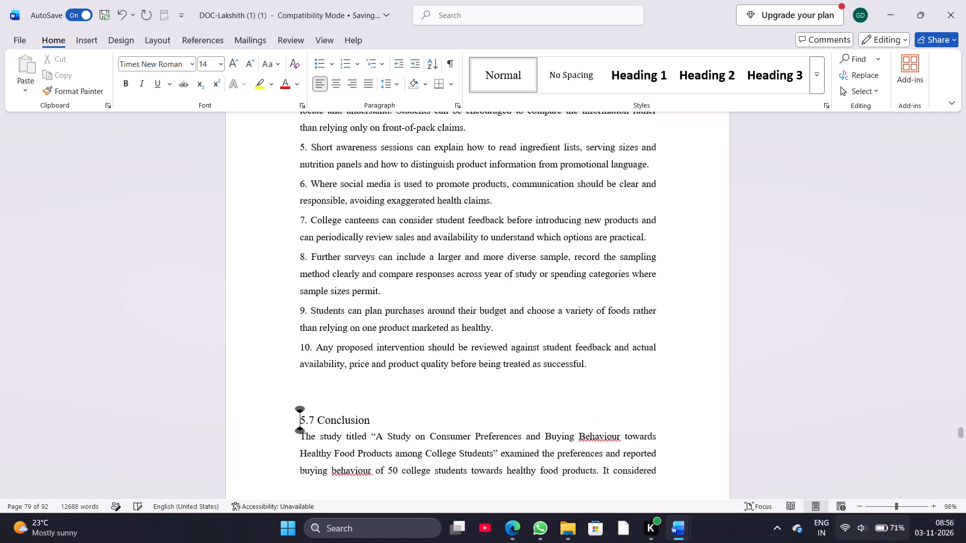
{"action": "key", "text": "Return"}
{"action": "key", "text": "Return"}
{"action": "key", "text": "Return"}
{"action": "key", "text": "Return"}
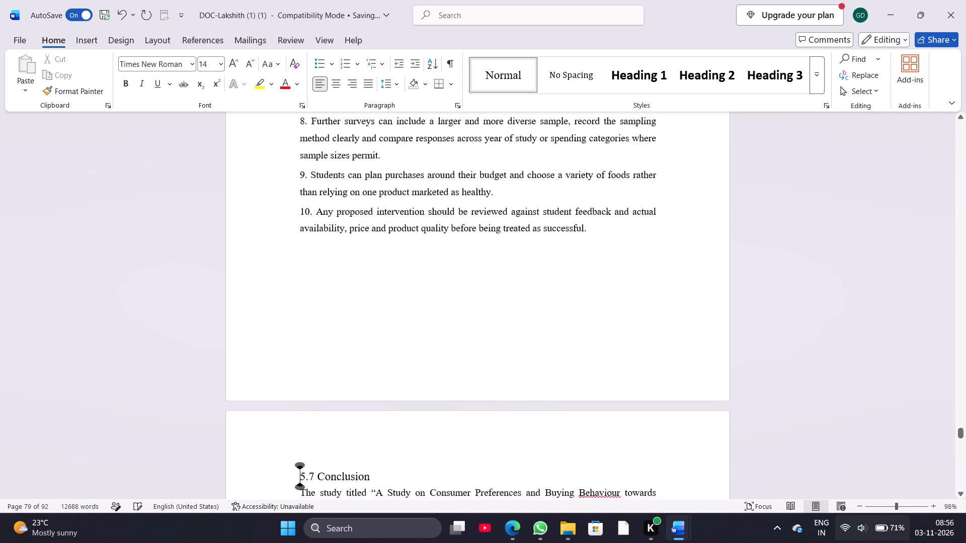
Apply the Normal style to the REFERENCES AND BIBLIOGRAPHY heading and remove the stray backslash and surplus empty paragraphs above it.
{"action": "scroll", "coordinate": [483, 153], "scroll_direction": "down", "scroll_amount": 7}
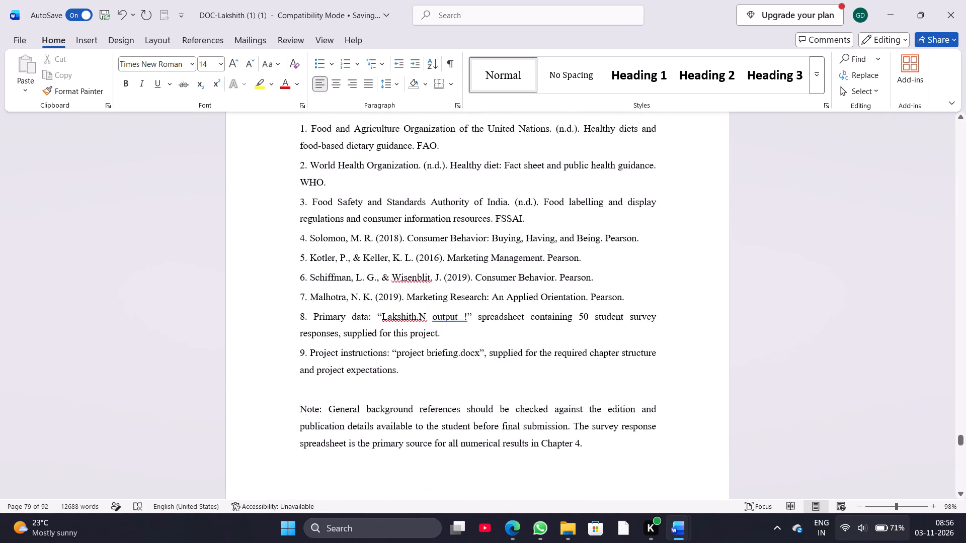
{"action": "scroll", "coordinate": [483, 153], "scroll_direction": "up", "scroll_amount": 1}
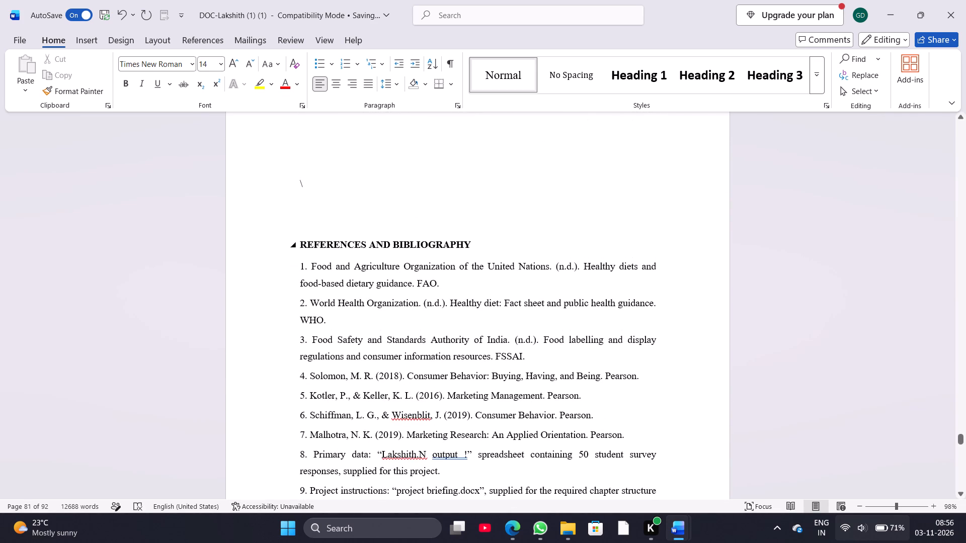
{"action": "left_click", "coordinate": [300, 242]}
{"action": "left_click", "coordinate": [513, 65]}
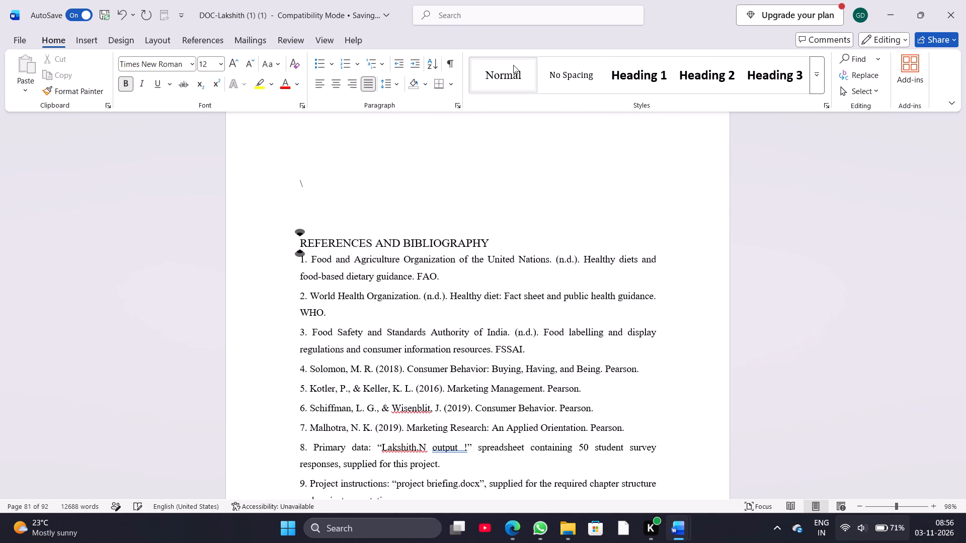
{"action": "key", "text": "BackSpace"}
{"action": "key", "text": "BackSpace"}
{"action": "key", "text": "BackSpace"}
{"action": "key", "text": "BackSpace"}
{"action": "scroll", "coordinate": [513, 65], "scroll_direction": "up", "scroll_amount": 2}
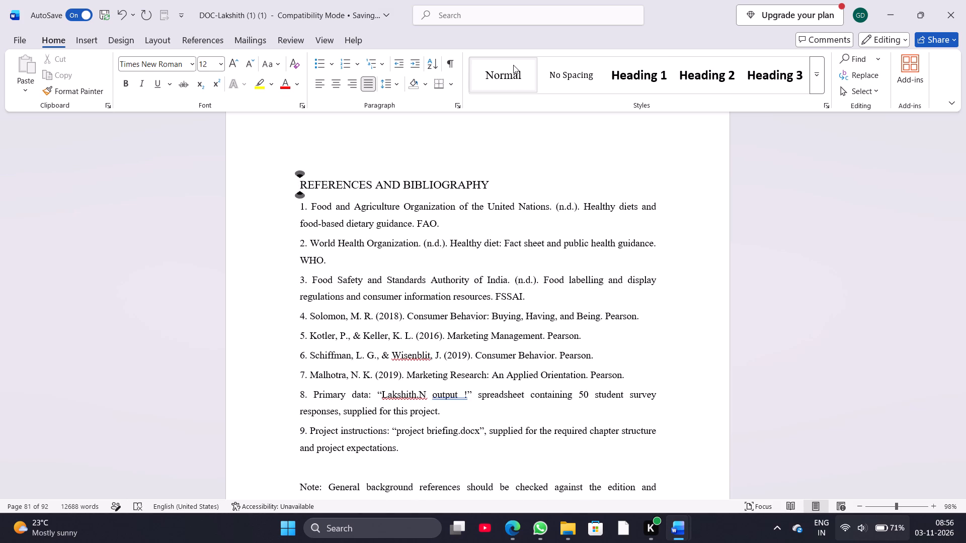
{"action": "scroll", "coordinate": [476, 137], "scroll_direction": "up", "scroll_amount": 1}
{"action": "key", "text": "BackSpace"}
{"action": "key", "text": "BackSpace"}
{"action": "key", "text": "BackSpace"}
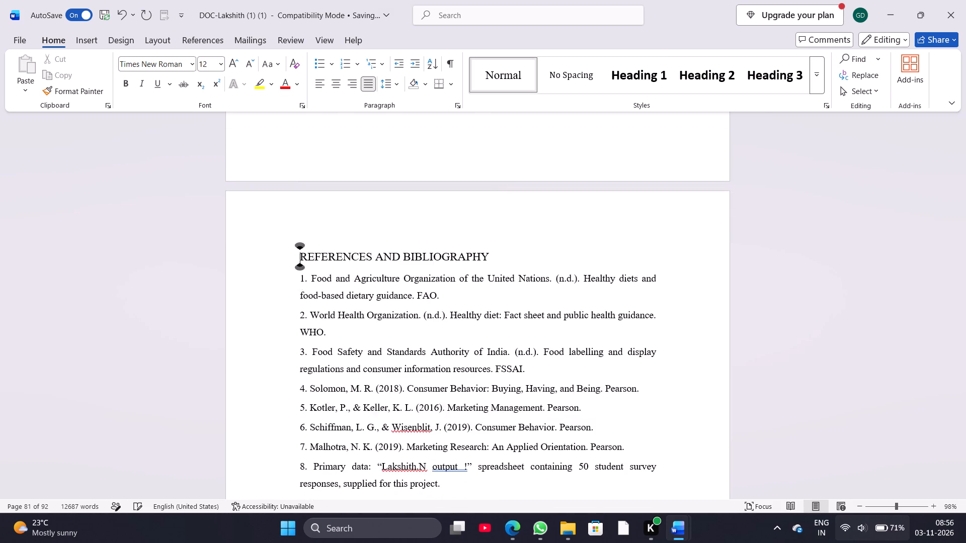
{"action": "key", "text": "BackSpace"}
{"action": "key", "text": "Return"}
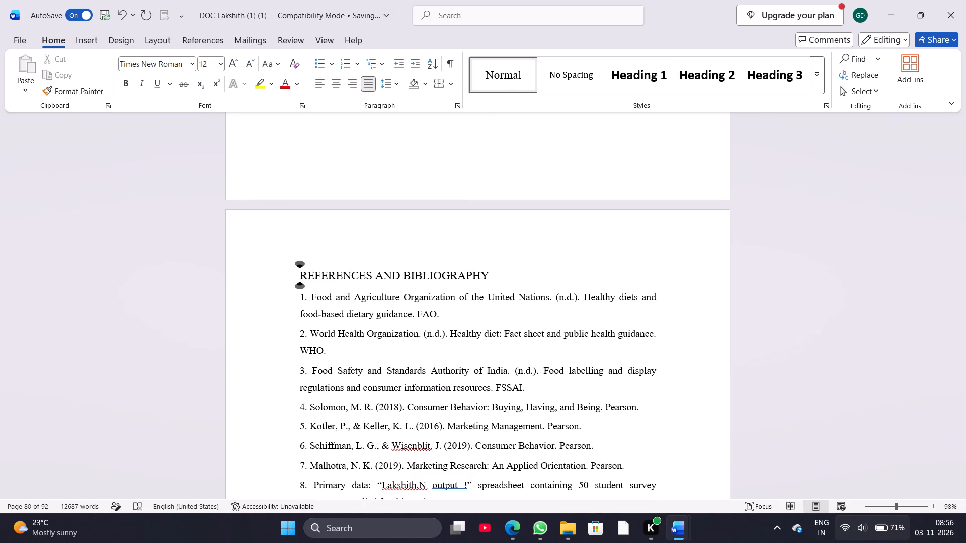
Insert four empty paragraphs above the ANNEXURE – QUESTIONNAIRE heading to move it to the top of a new page.
{"action": "scroll", "coordinate": [476, 137], "scroll_direction": "down", "scroll_amount": 2}
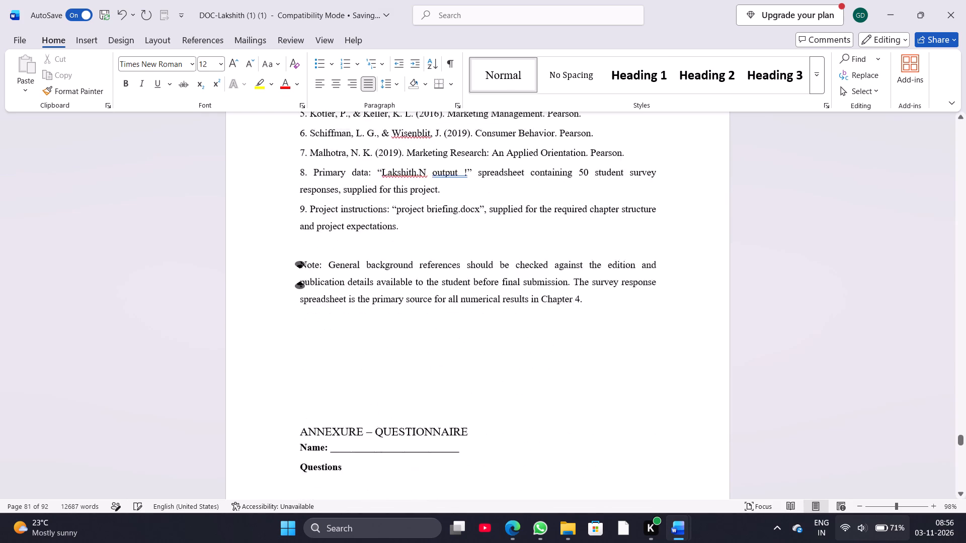
{"action": "scroll", "coordinate": [476, 137], "scroll_direction": "down", "scroll_amount": 3}
{"action": "scroll", "coordinate": [476, 137], "scroll_direction": "up", "scroll_amount": 3}
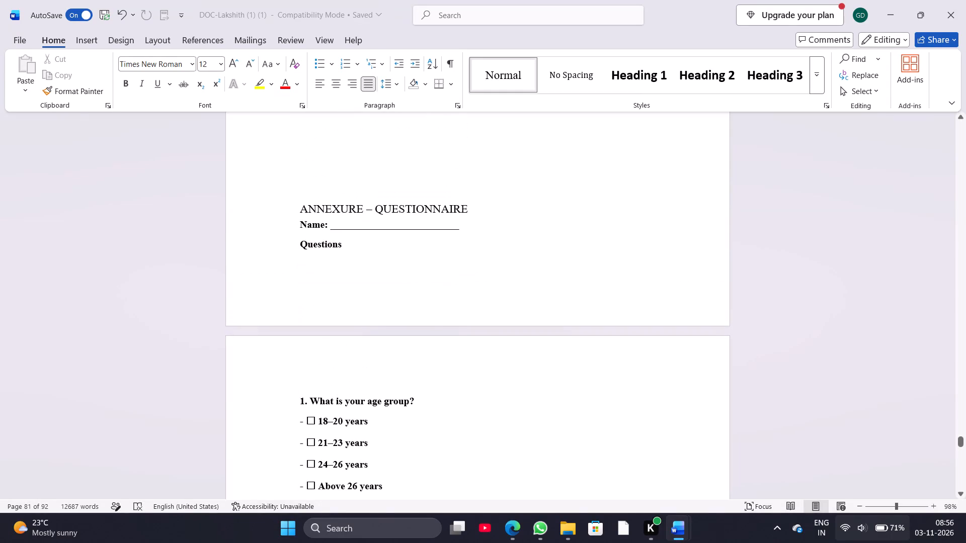
{"action": "left_click", "coordinate": [299, 208]}
{"action": "key", "text": "Return"}
{"action": "key", "text": "Return"}
{"action": "key", "text": "Return"}
{"action": "key", "text": "Return"}
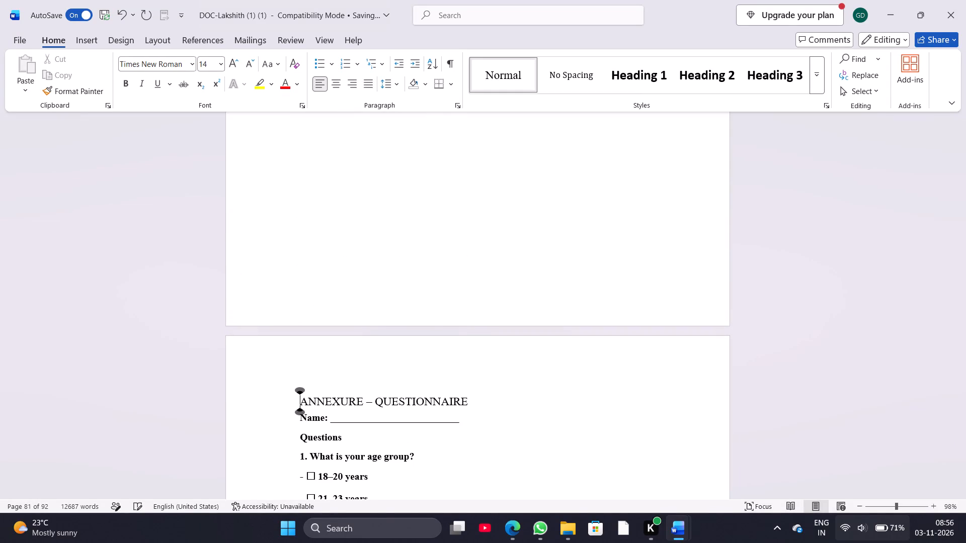
Remove five surplus empty paragraphs above question 8 of the questionnaire so its answer options stay together on one page.
{"action": "scroll", "coordinate": [299, 208], "scroll_direction": "down", "scroll_amount": 10}
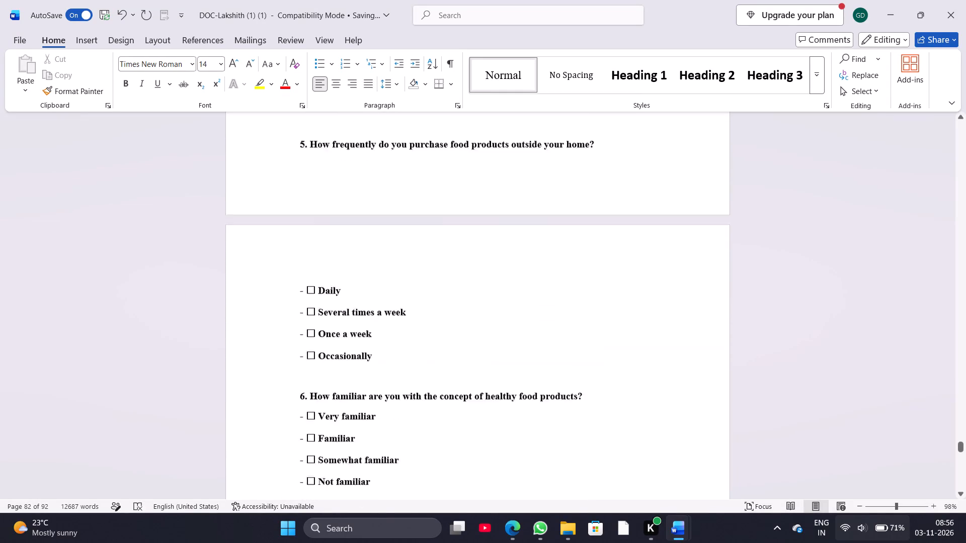
{"action": "scroll", "coordinate": [299, 208], "scroll_direction": "down", "scroll_amount": 2}
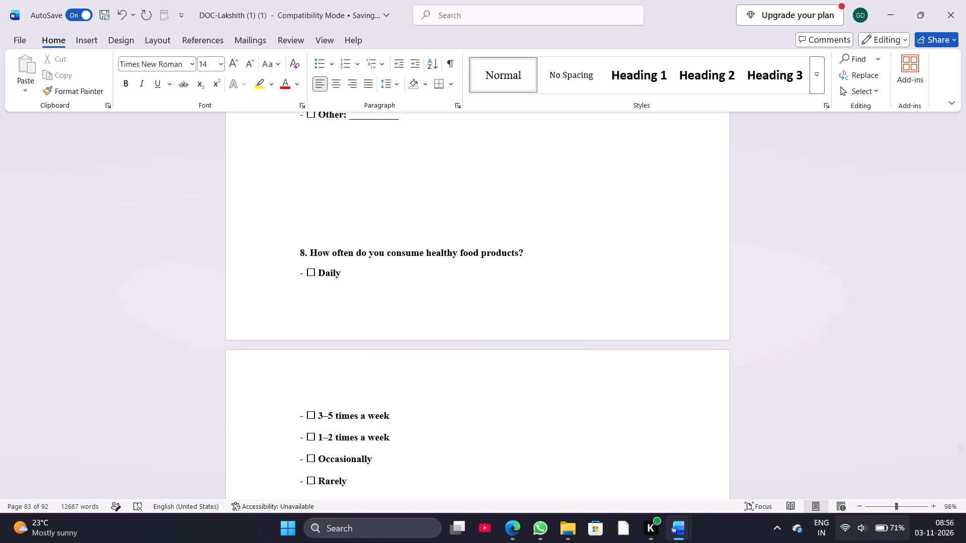
{"action": "scroll", "coordinate": [299, 208], "scroll_direction": "up", "scroll_amount": 1}
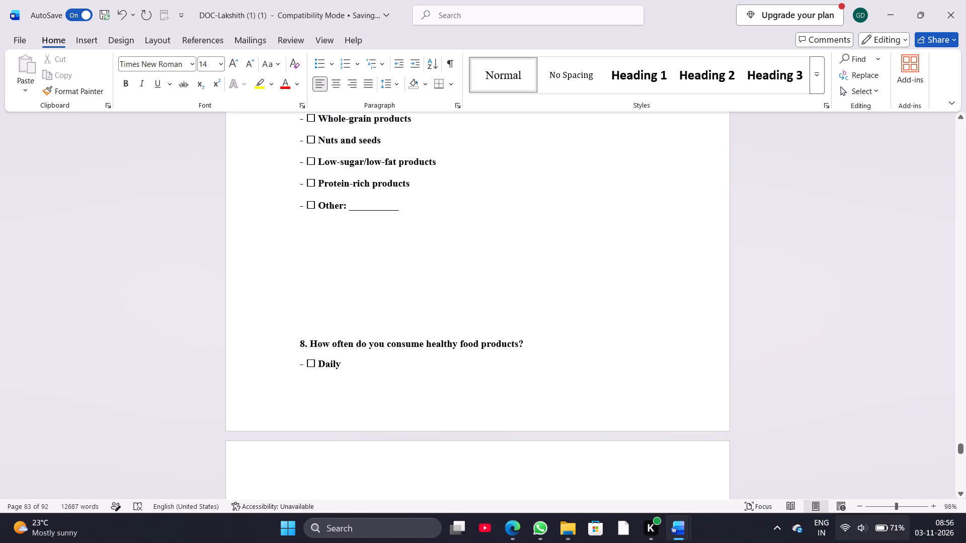
{"action": "left_click", "coordinate": [298, 345]}
{"action": "key", "text": "BackSpace"}
{"action": "key", "text": "BackSpace"}
{"action": "key", "text": "BackSpace"}
{"action": "key", "text": "BackSpace"}
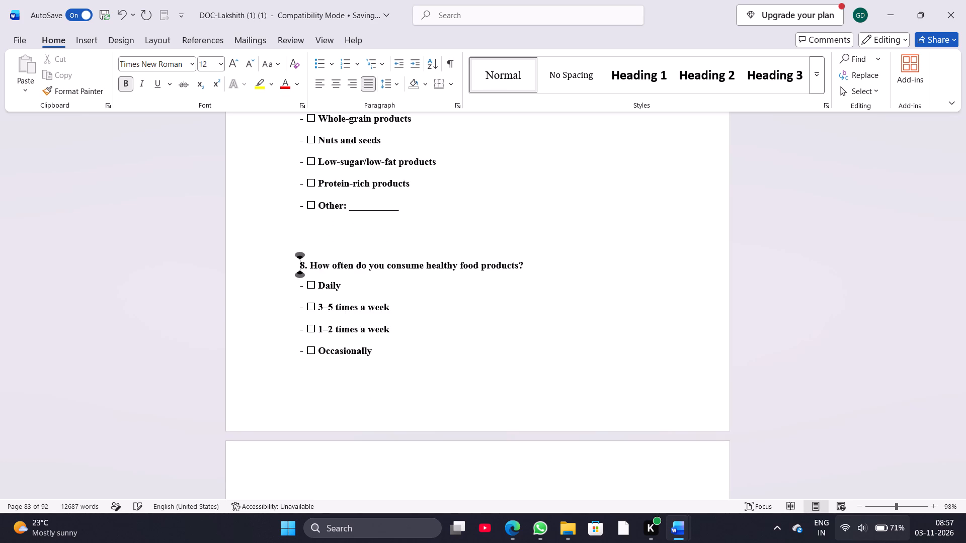
{"action": "key", "text": "BackSpace"}
Remove the empty paragraph above question 9, keeping the question on its own line at the top of the page.
{"action": "scroll", "coordinate": [298, 345], "scroll_direction": "down", "scroll_amount": 1}
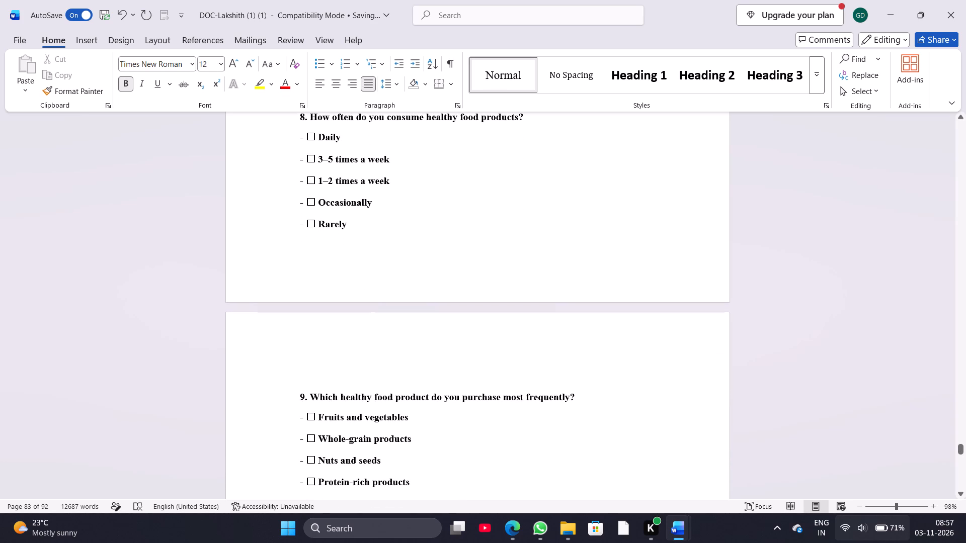
{"action": "left_click", "coordinate": [296, 400]}
{"action": "key", "text": "BackSpace"}
{"action": "key", "text": "BackSpace"}
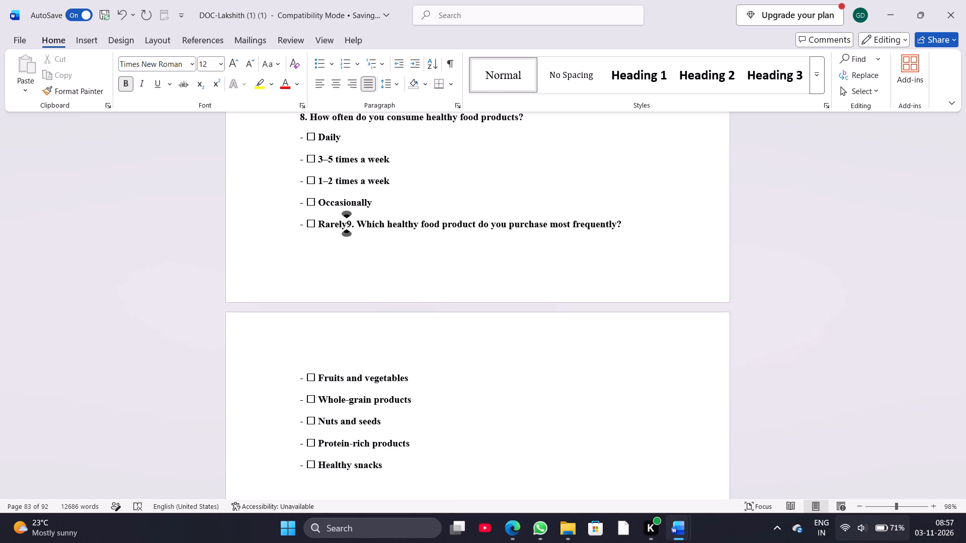
{"action": "key", "text": "Return"}
Remove the empty paragraph above question 12 to bring its last answer option onto the same page.
{"action": "scroll", "coordinate": [296, 400], "scroll_direction": "down", "scroll_amount": 4}
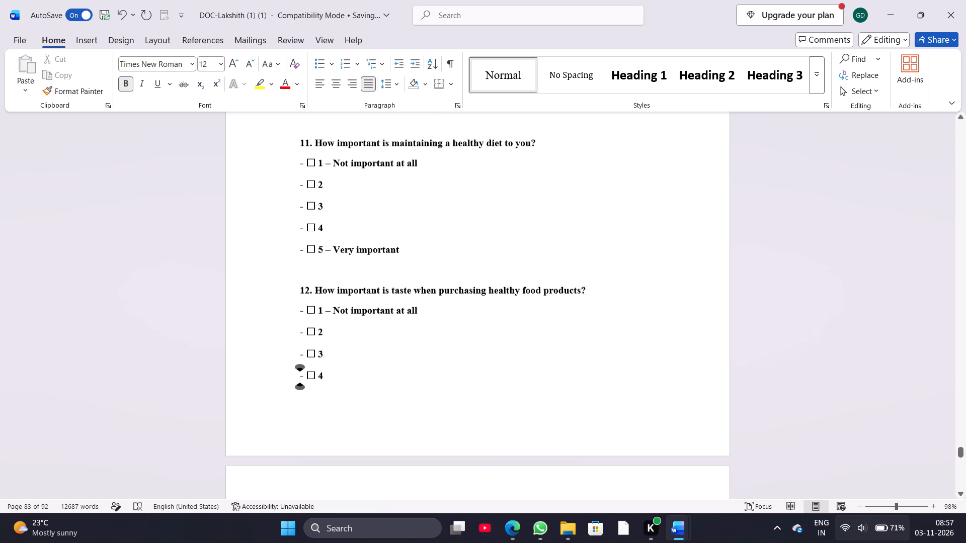
{"action": "scroll", "coordinate": [296, 400], "scroll_direction": "down", "scroll_amount": 3}
{"action": "scroll", "coordinate": [286, 424], "scroll_direction": "up", "scroll_amount": 1}
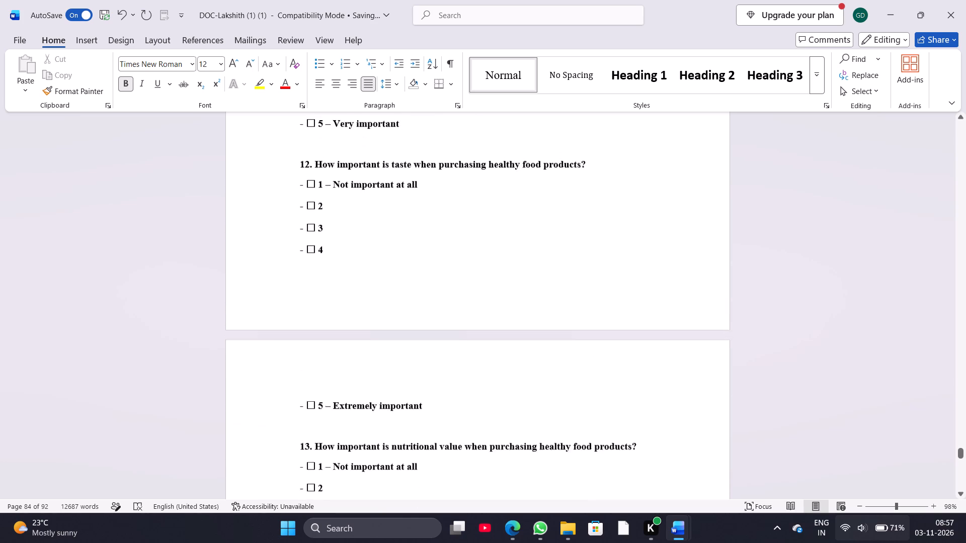
{"action": "scroll", "coordinate": [286, 424], "scroll_direction": "up", "scroll_amount": 1}
{"action": "left_click", "coordinate": [302, 204]}
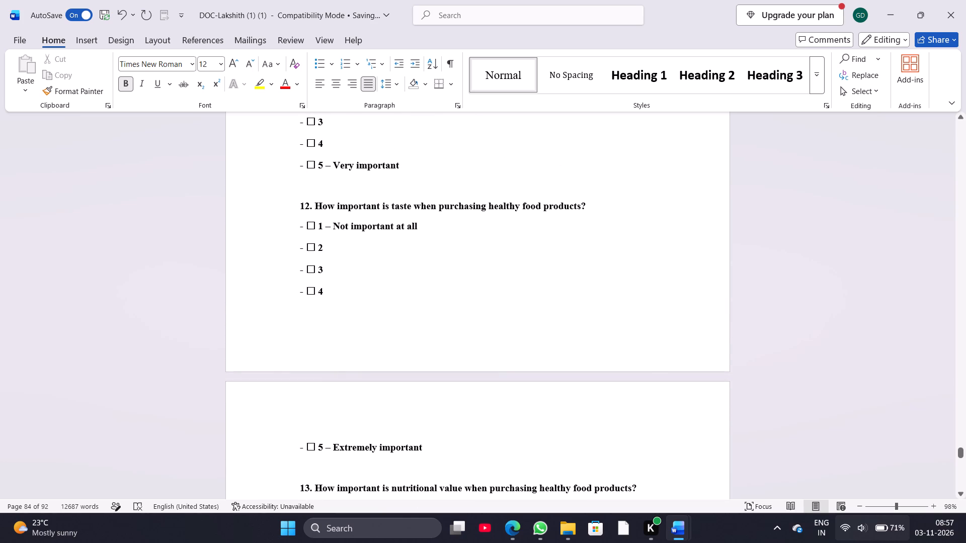
{"action": "key", "text": "BackSpace"}
Insert two empty paragraphs above question 16 on attractive packaging to push the whole question to the following page.
{"action": "scroll", "coordinate": [302, 204], "scroll_direction": "up", "scroll_amount": 1}
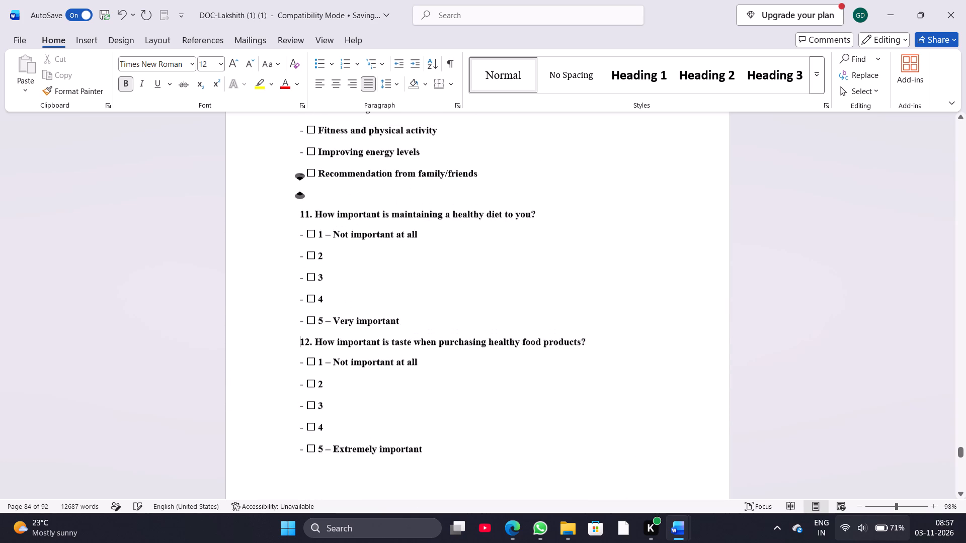
{"action": "scroll", "coordinate": [302, 204], "scroll_direction": "up", "scroll_amount": 3}
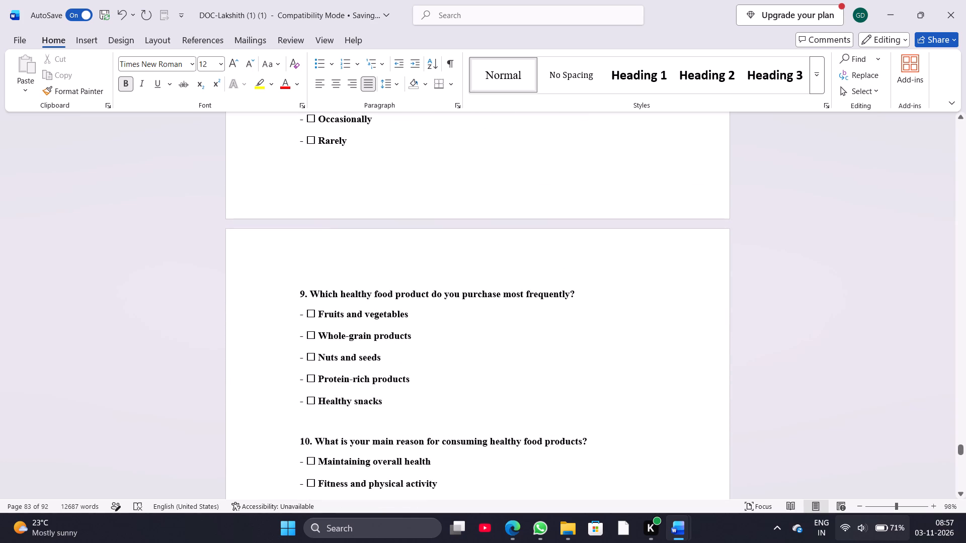
{"action": "scroll", "coordinate": [302, 204], "scroll_direction": "up", "scroll_amount": 1}
{"action": "scroll", "coordinate": [302, 204], "scroll_direction": "down", "scroll_amount": 4}
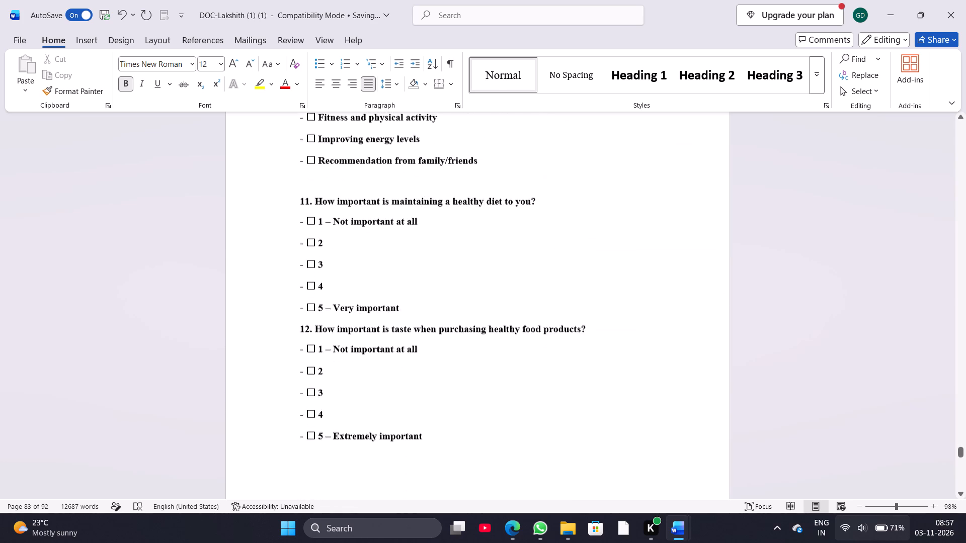
{"action": "scroll", "coordinate": [302, 204], "scroll_direction": "down", "scroll_amount": 3}
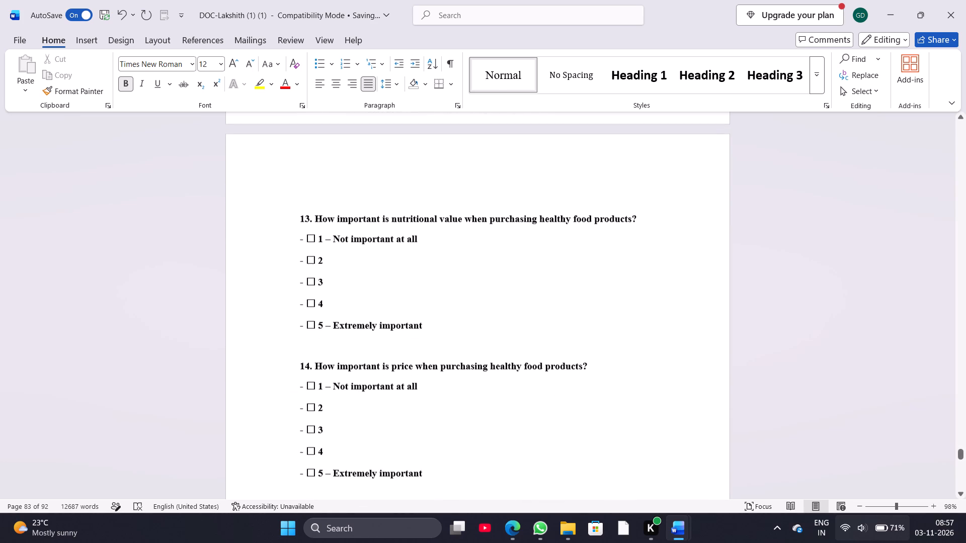
{"action": "scroll", "coordinate": [302, 204], "scroll_direction": "down", "scroll_amount": 1}
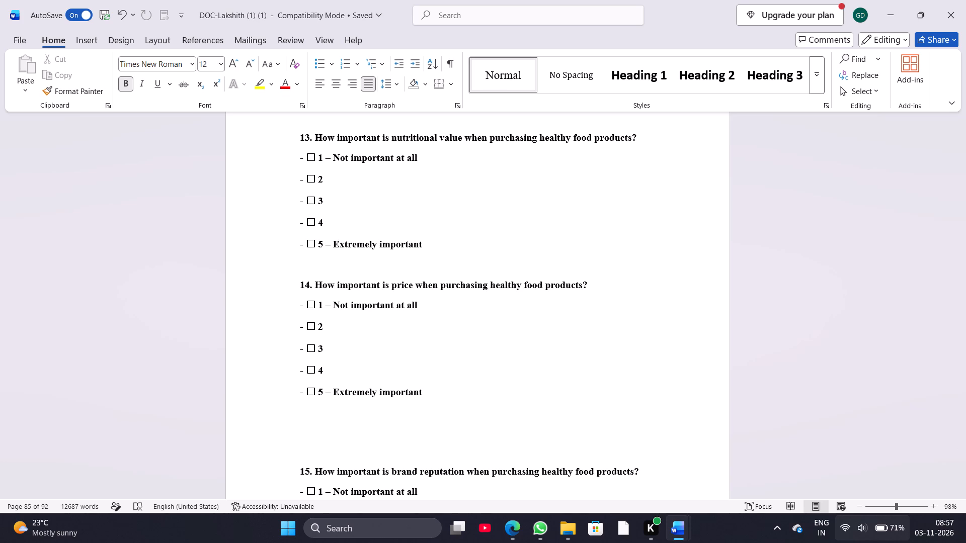
{"action": "scroll", "coordinate": [289, 260], "scroll_direction": "down", "scroll_amount": 2}
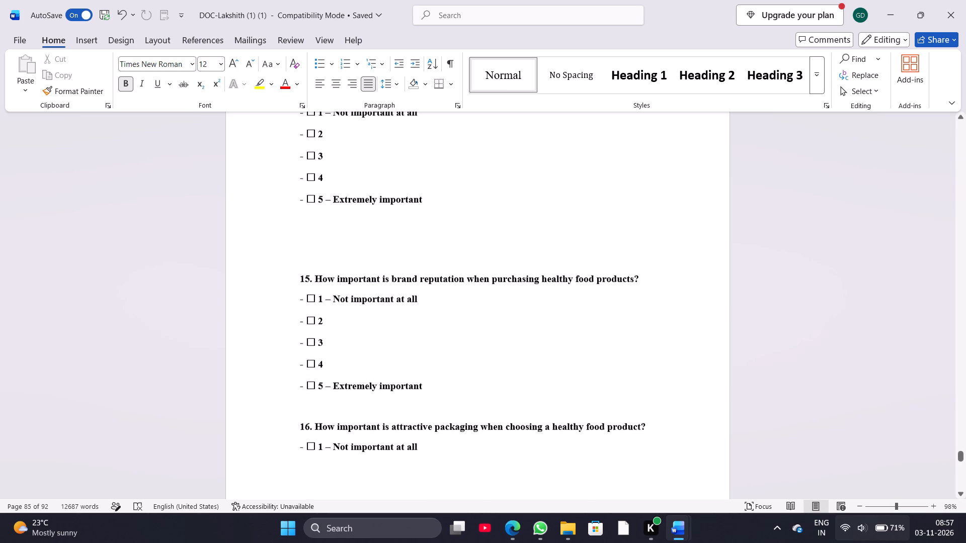
{"action": "scroll", "coordinate": [289, 260], "scroll_direction": "down", "scroll_amount": 2}
{"action": "left_click", "coordinate": [298, 255]}
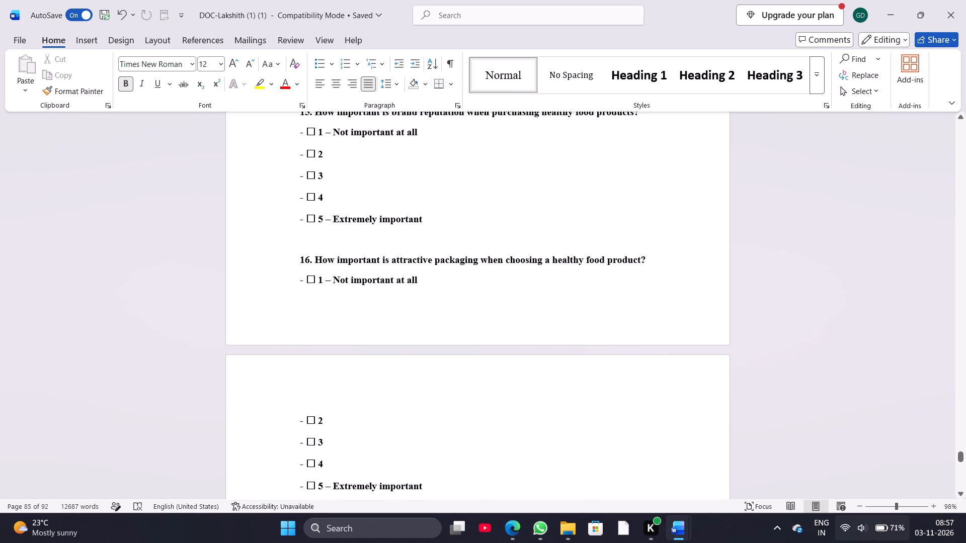
{"action": "key", "text": "Return"}
{"action": "key", "text": "Return"}
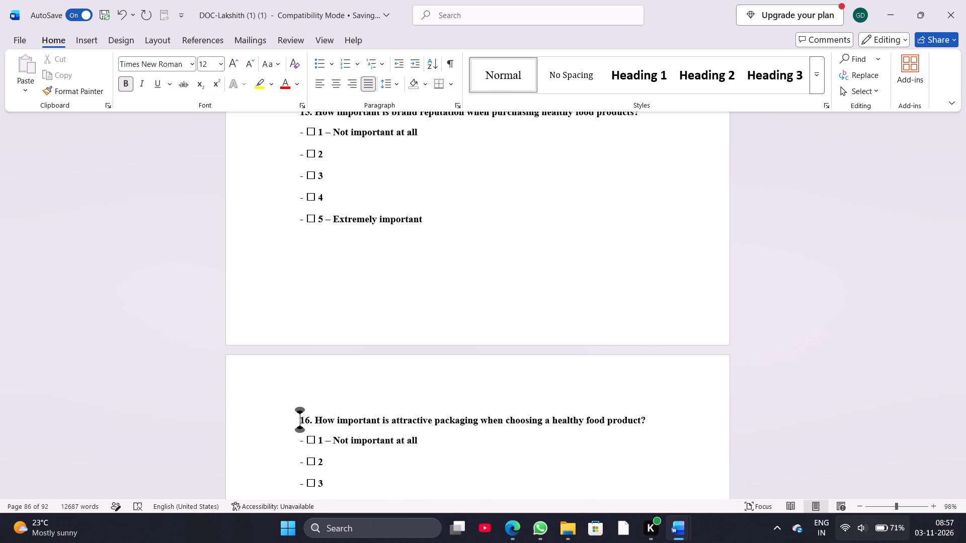
Remove five surplus empty paragraphs above question 18 on where healthy food products are purchased.
{"action": "scroll", "coordinate": [298, 255], "scroll_direction": "down", "scroll_amount": 1}
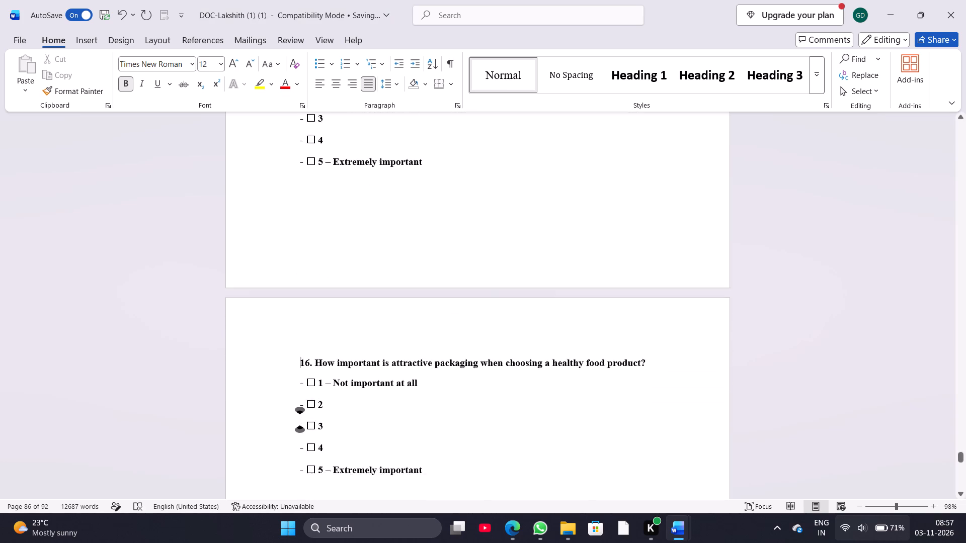
{"action": "scroll", "coordinate": [298, 255], "scroll_direction": "down", "scroll_amount": 4}
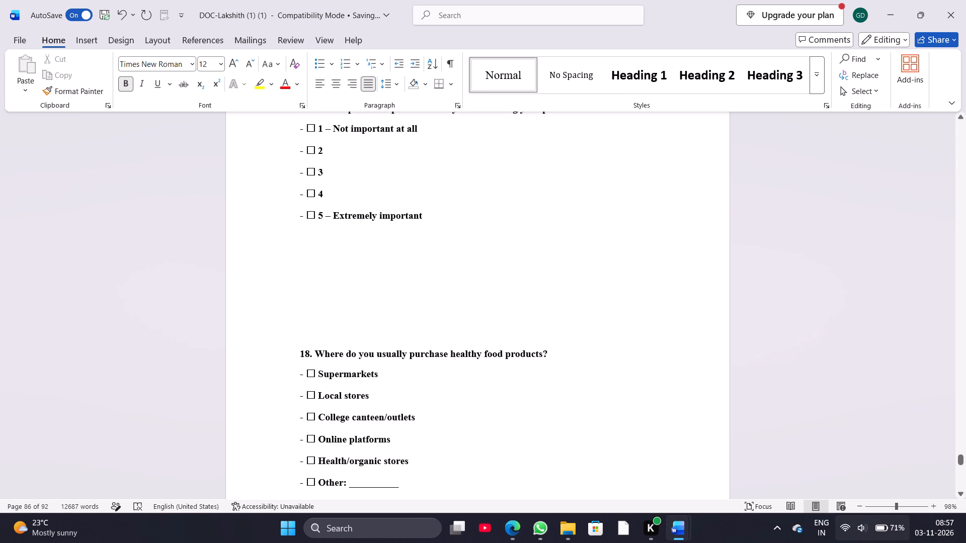
{"action": "left_click", "coordinate": [299, 358]}
{"action": "key", "text": "BackSpace"}
{"action": "key", "text": "BackSpace"}
{"action": "key", "text": "BackSpace"}
{"action": "key", "text": "BackSpace"}
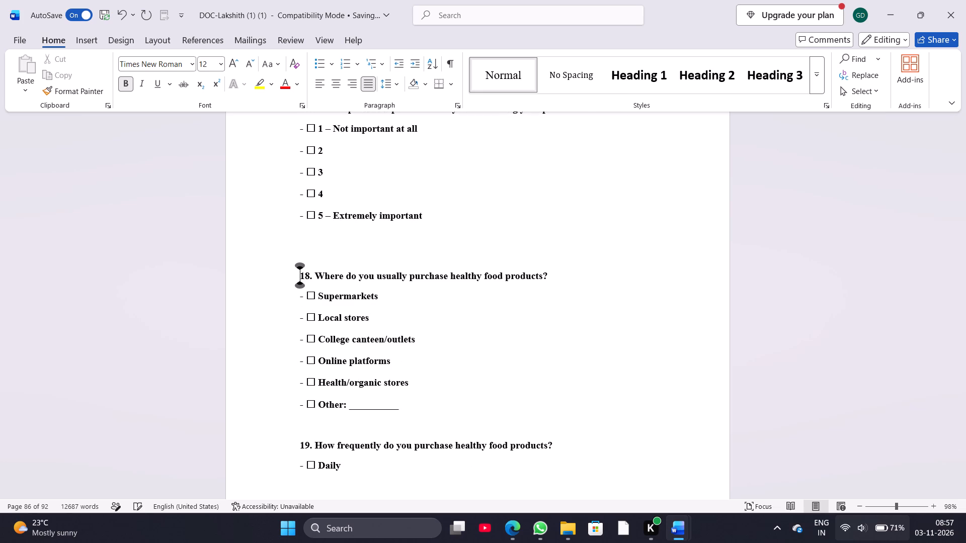
{"action": "key", "text": "BackSpace"}
Insert one empty paragraph above question 23 to move it onto the page with its answer options.
{"action": "scroll", "coordinate": [299, 358], "scroll_direction": "down", "scroll_amount": 3}
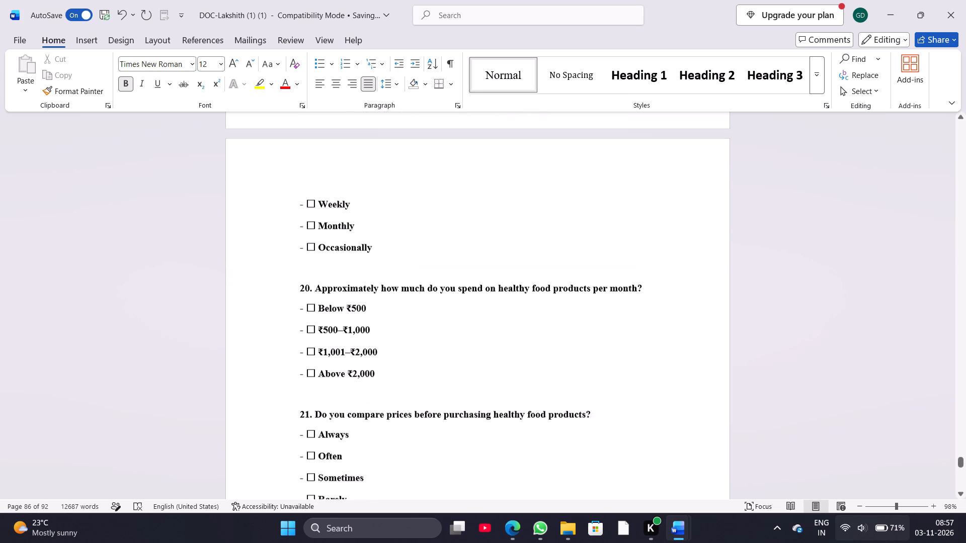
{"action": "scroll", "coordinate": [299, 358], "scroll_direction": "down", "scroll_amount": 3}
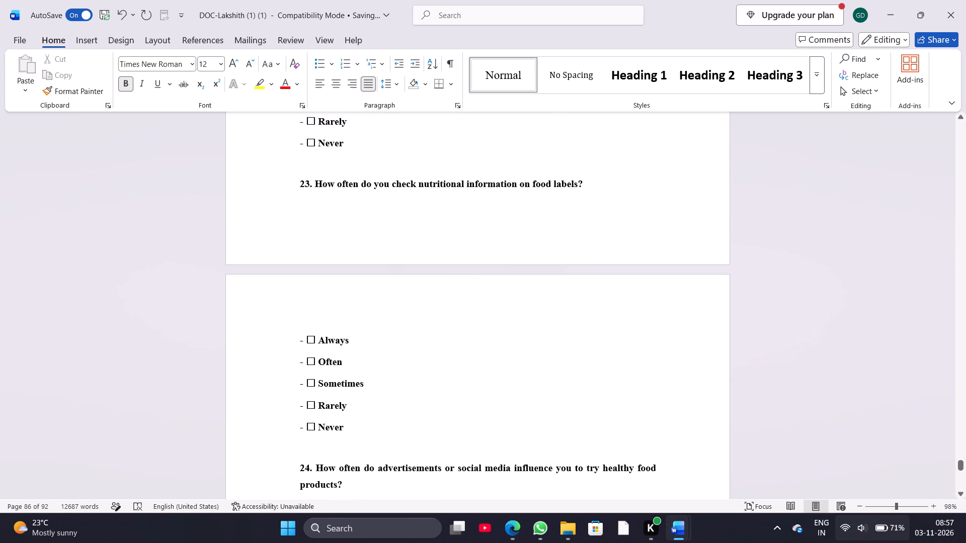
{"action": "left_click", "coordinate": [298, 181]}
{"action": "key", "text": "Return"}
Remove two surplus empty paragraphs above question 28 on the major barrier to purchasing healthy food products.
{"action": "scroll", "coordinate": [298, 181], "scroll_direction": "down", "scroll_amount": 2}
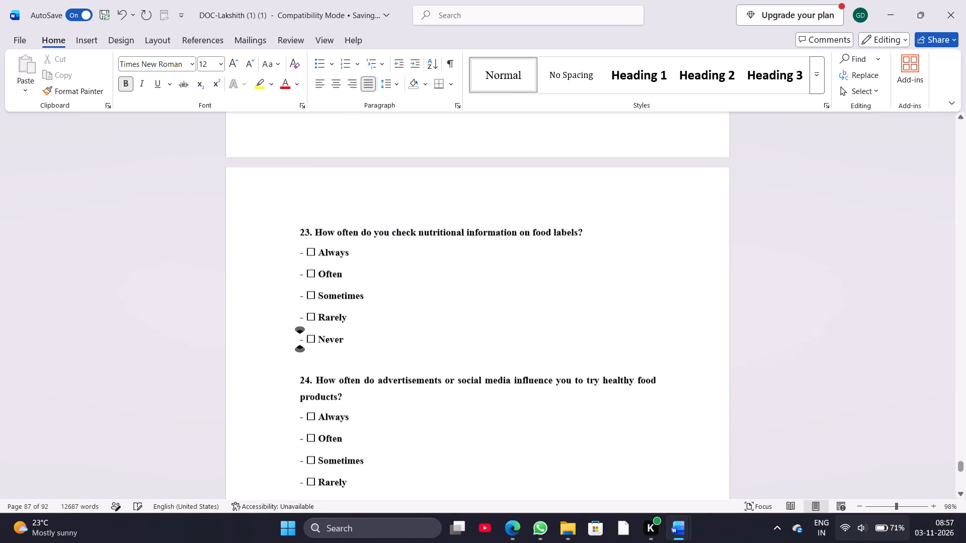
{"action": "scroll", "coordinate": [298, 181], "scroll_direction": "down", "scroll_amount": 8}
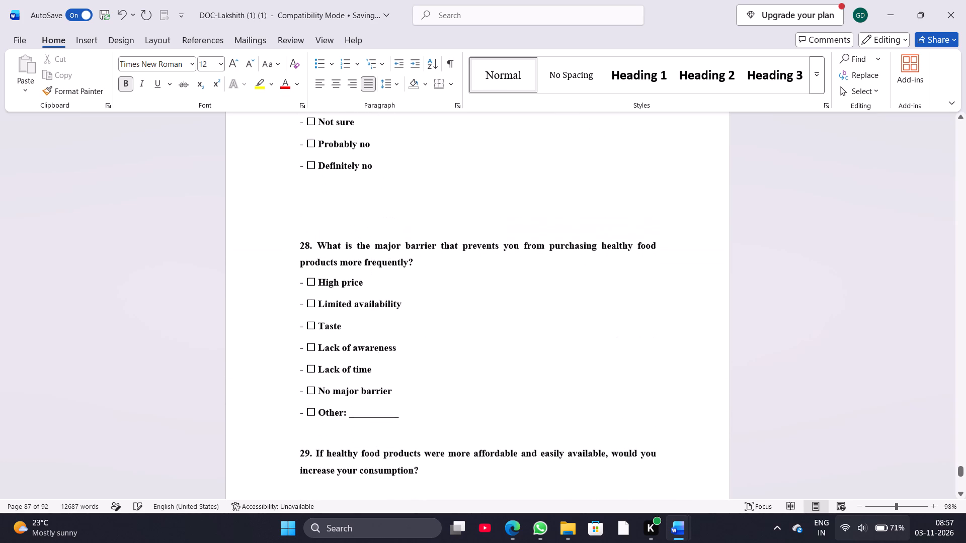
{"action": "left_click", "coordinate": [296, 245]}
{"action": "key", "text": "BackSpace"}
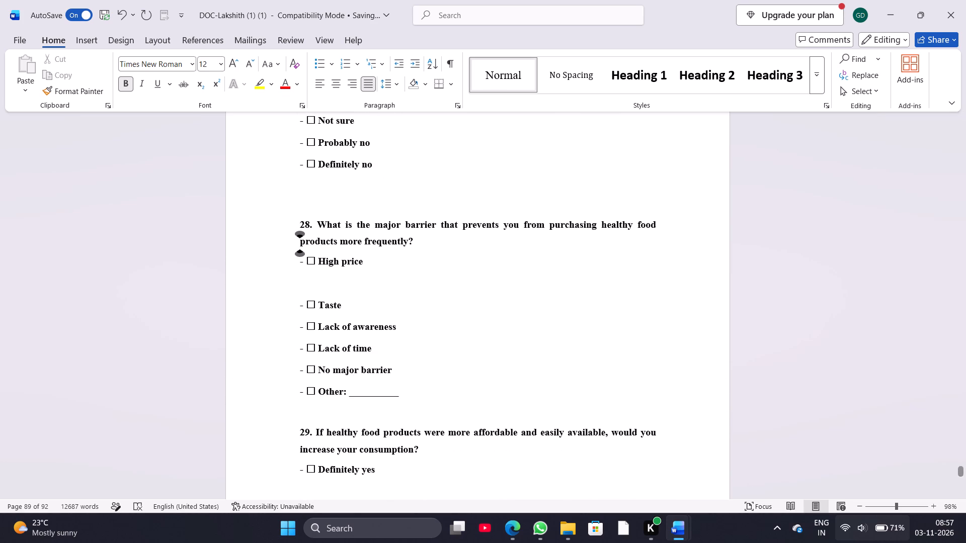
{"action": "key", "text": "BackSpace"}
Remove the surplus empty paragraphs above the PROJECT WORK LOG SHEET heading so it starts at the top of its page.
{"action": "scroll", "coordinate": [296, 245], "scroll_direction": "down", "scroll_amount": 2}
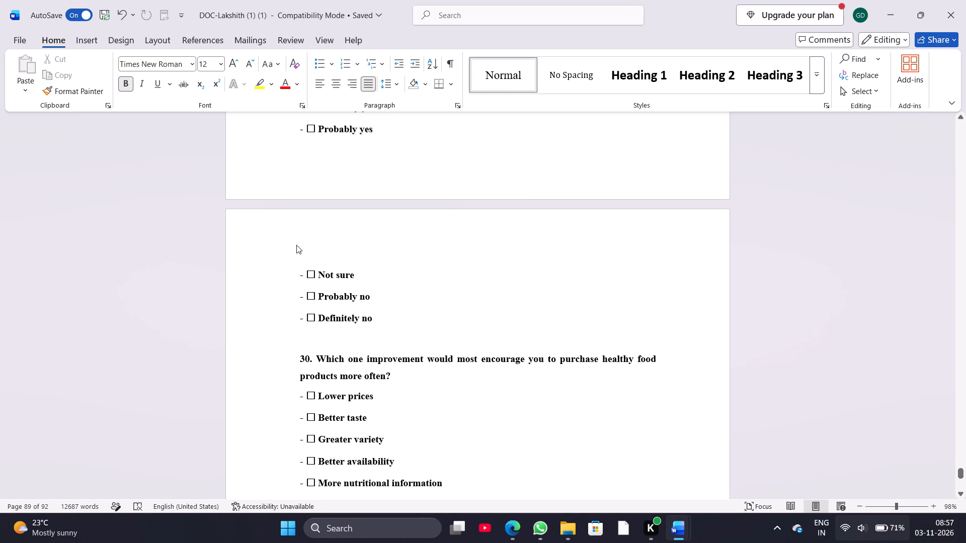
{"action": "scroll", "coordinate": [296, 245], "scroll_direction": "down", "scroll_amount": 2}
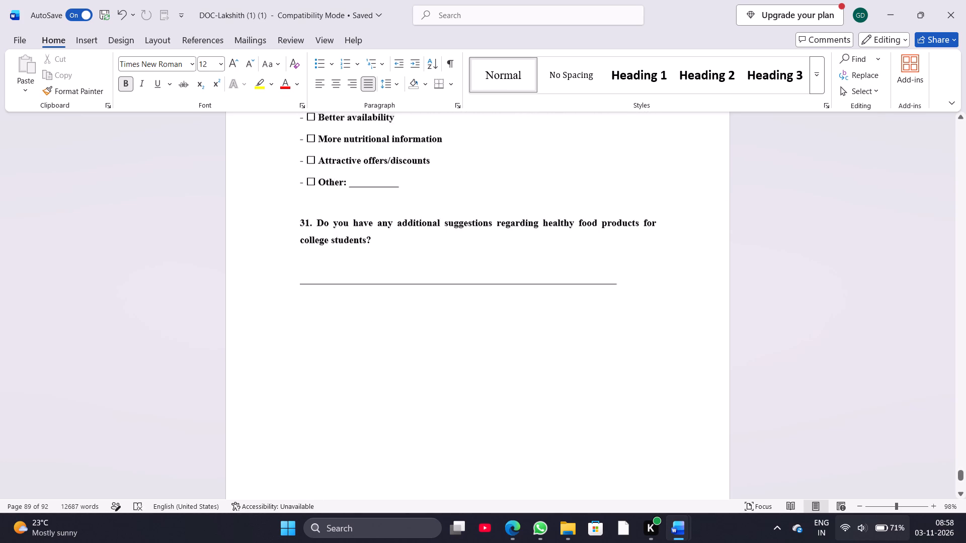
{"action": "scroll", "coordinate": [296, 245], "scroll_direction": "down", "scroll_amount": 5}
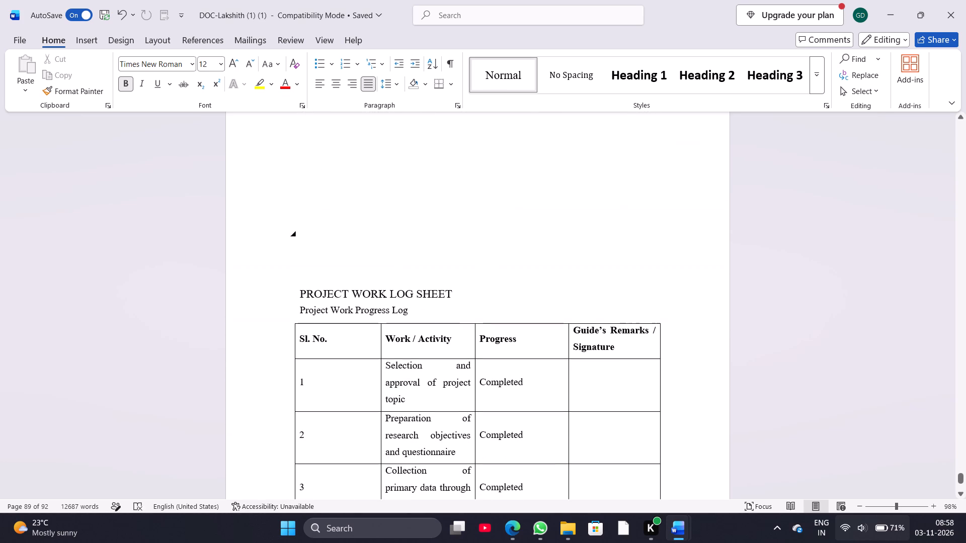
{"action": "left_click", "coordinate": [295, 293]}
{"action": "key", "text": "BackSpace"}
{"action": "key", "text": "BackSpace"}
{"action": "key", "text": "BackSpace"}
{"action": "key", "text": "BackSpace"}
{"action": "key", "text": "BackSpace"}
{"action": "key", "text": "BackSpace"}
{"action": "key", "text": "BackSpace"}
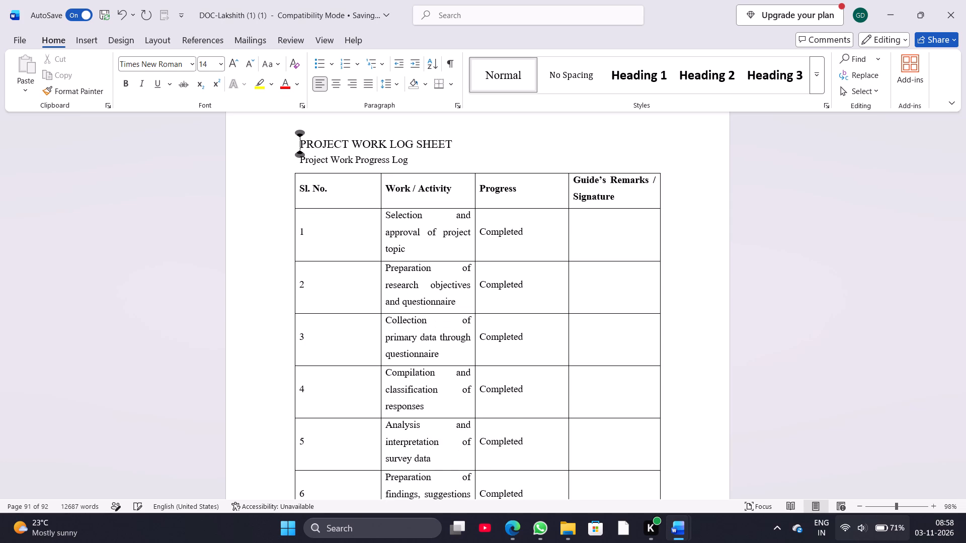
{"action": "scroll", "coordinate": [295, 293], "scroll_direction": "up", "scroll_amount": 2}
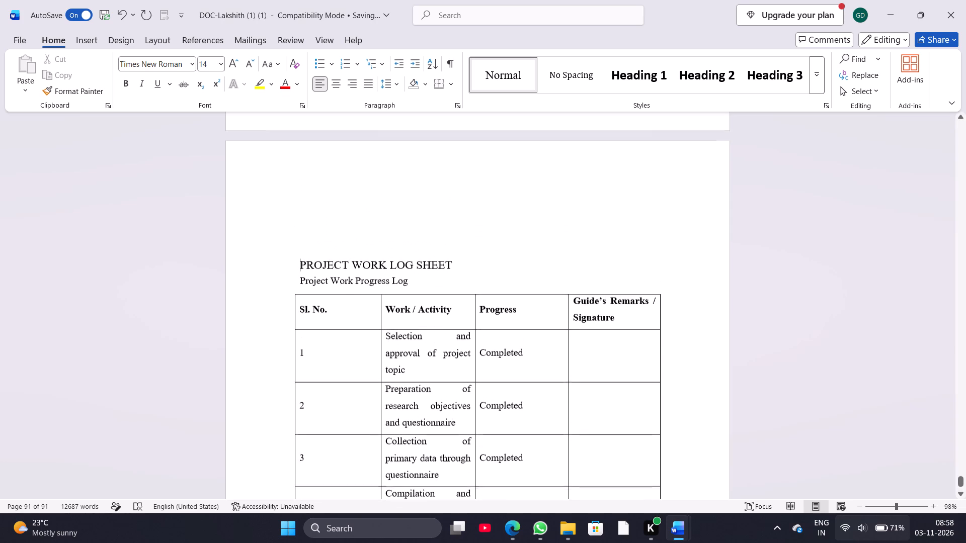
{"action": "scroll", "coordinate": [295, 293], "scroll_direction": "up", "scroll_amount": 1}
{"action": "key", "text": "BackSpace"}
{"action": "key", "text": "BackSpace"}
{"action": "key", "text": "BackSpace"}
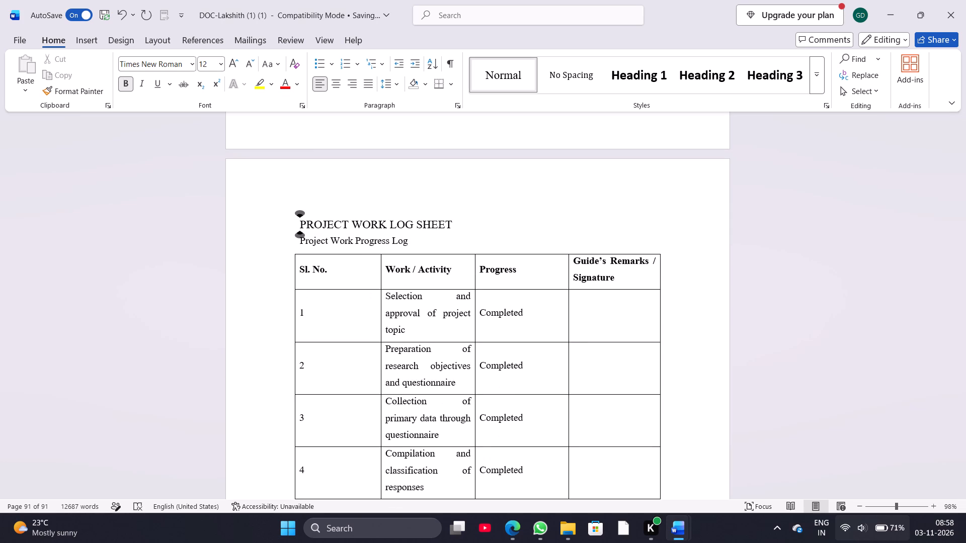
Readjust the spacing directly above the PROJECT WORK LOG SHEET heading by deleting one paragraph mark and inserting two empty paragraphs.
{"action": "key", "text": "BackSpace"}
{"action": "key", "text": "Return"}
{"action": "key", "text": "Return"}
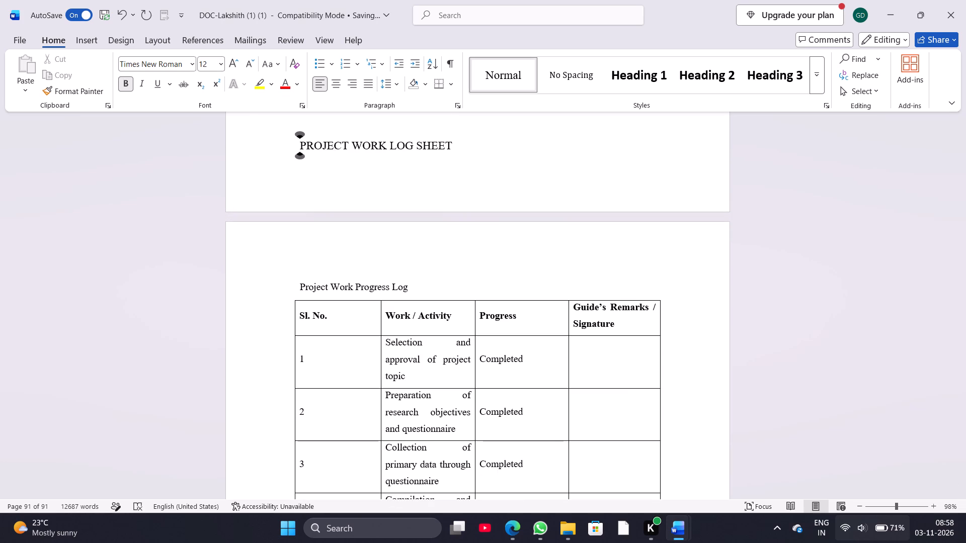
Review the report backwards from the work log through the questionnaire and analysis charts to the title, evaluation and certificate pages.
{"action": "scroll", "coordinate": [295, 293], "scroll_direction": "up", "scroll_amount": 17}
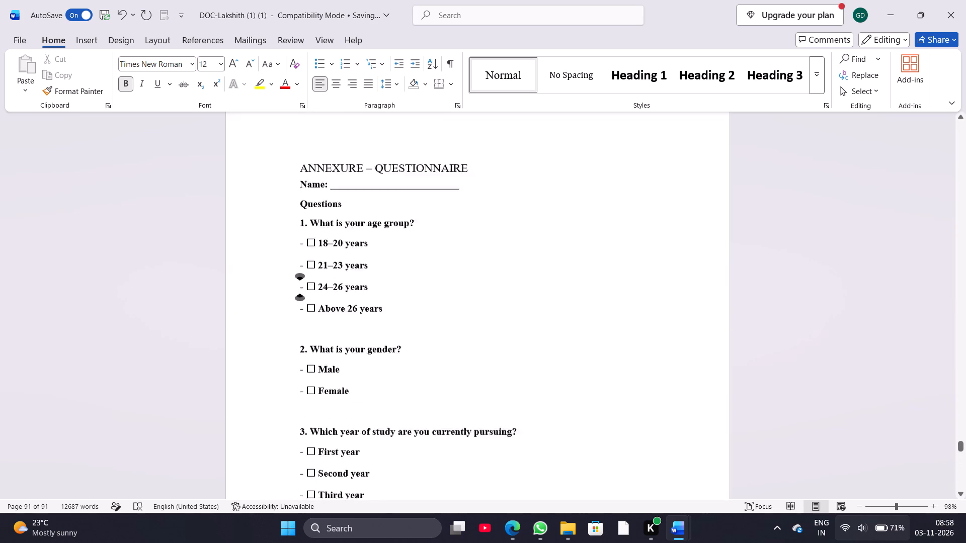
{"action": "scroll", "coordinate": [295, 293], "scroll_direction": "up", "scroll_amount": 9}
{"action": "scroll", "coordinate": [295, 293], "scroll_direction": "up", "scroll_amount": 20}
{"action": "scroll", "coordinate": [295, 293], "scroll_direction": "down", "scroll_amount": 1}
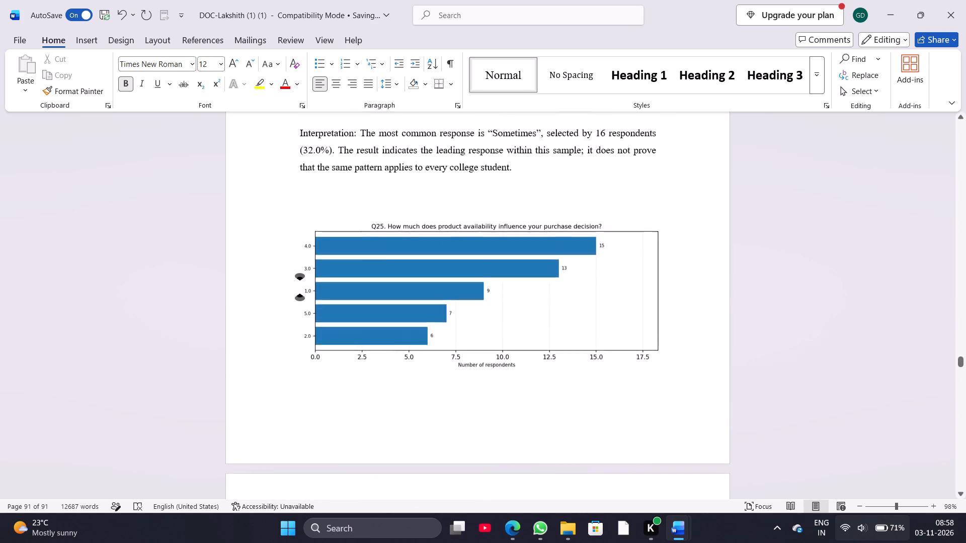
{"action": "scroll", "coordinate": [295, 293], "scroll_direction": "down", "scroll_amount": 2}
{"action": "scroll", "coordinate": [295, 293], "scroll_direction": "up", "scroll_amount": 5}
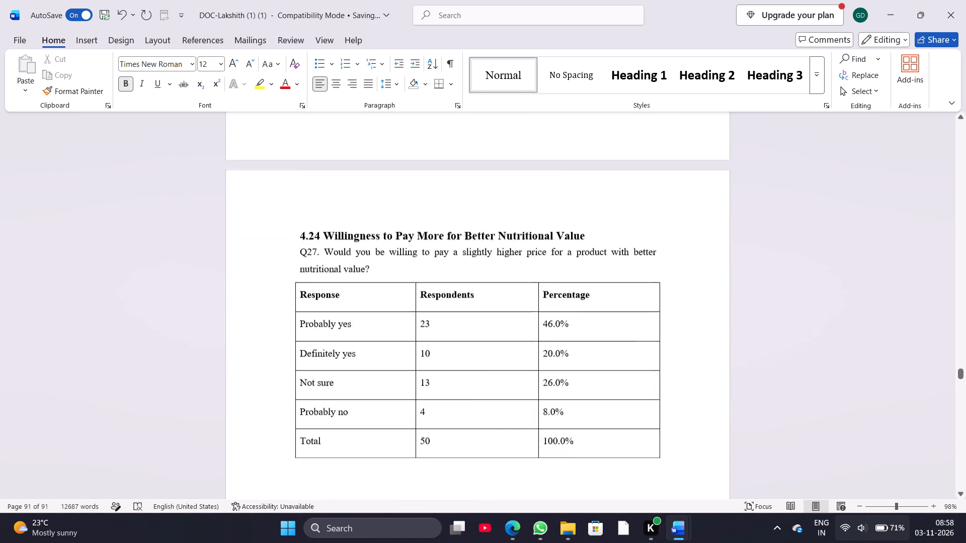
{"action": "scroll", "coordinate": [295, 293], "scroll_direction": "up", "scroll_amount": 4}
{"action": "scroll", "coordinate": [295, 293], "scroll_direction": "down", "scroll_amount": 2, "text": "ctrl"}
{"action": "scroll", "coordinate": [295, 293], "scroll_direction": "up", "scroll_amount": 6}
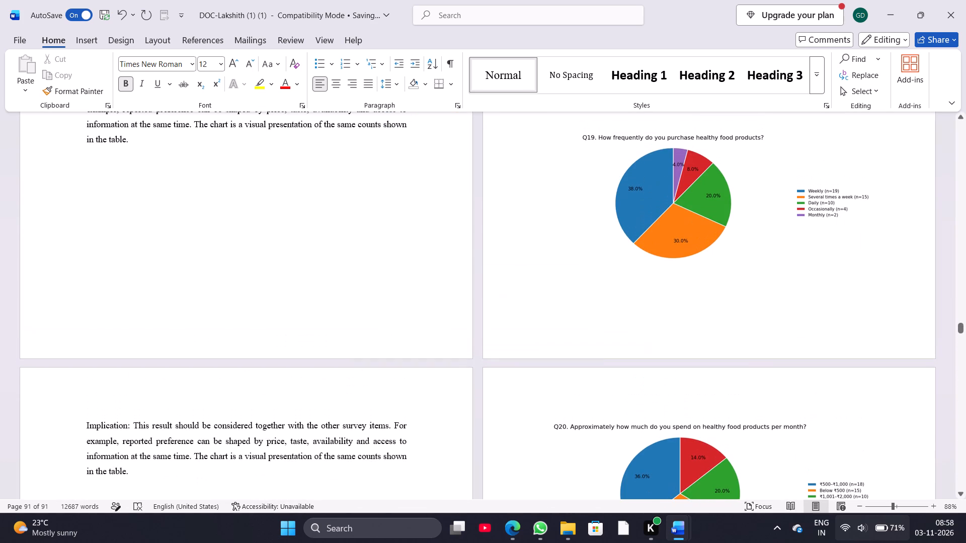
{"action": "scroll", "coordinate": [285, 542], "scroll_direction": "up", "scroll_amount": 6}
{"action": "scroll", "coordinate": [376, 338], "scroll_direction": "up", "scroll_amount": 15}
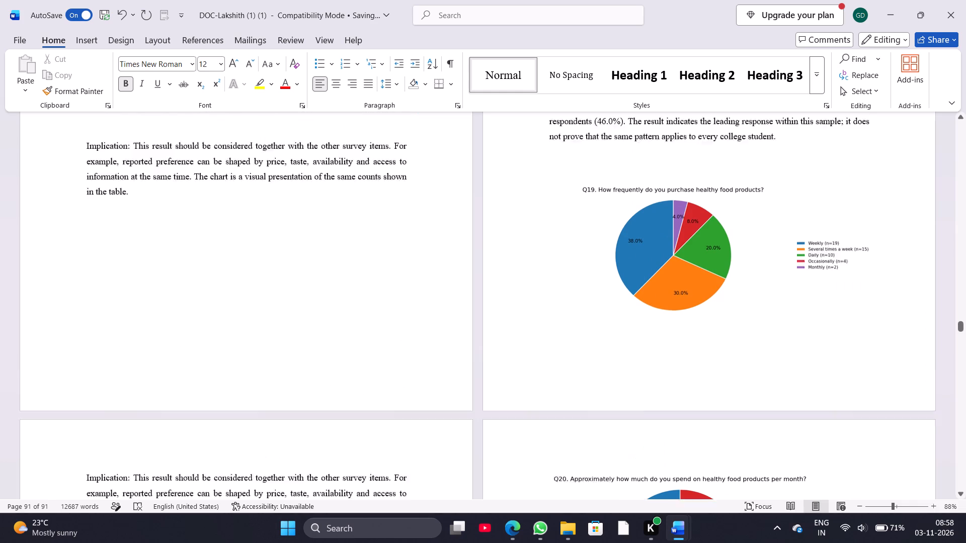
{"action": "scroll", "coordinate": [376, 338], "scroll_direction": "up", "scroll_amount": 20}
{"action": "scroll", "coordinate": [376, 338], "scroll_direction": "up", "scroll_amount": 20}
{"action": "scroll", "coordinate": [376, 338], "scroll_direction": "up", "scroll_amount": 20}
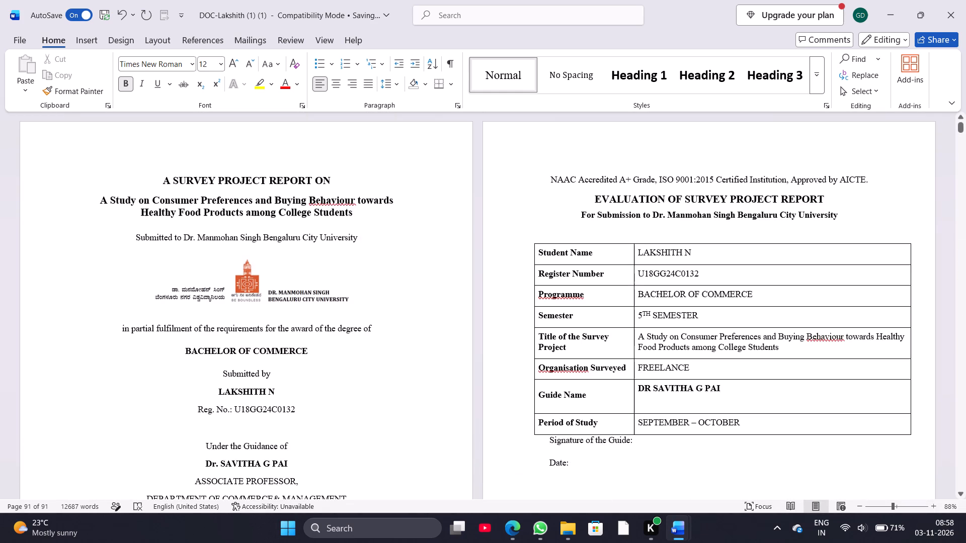
{"action": "scroll", "coordinate": [376, 338], "scroll_direction": "down", "scroll_amount": 2}
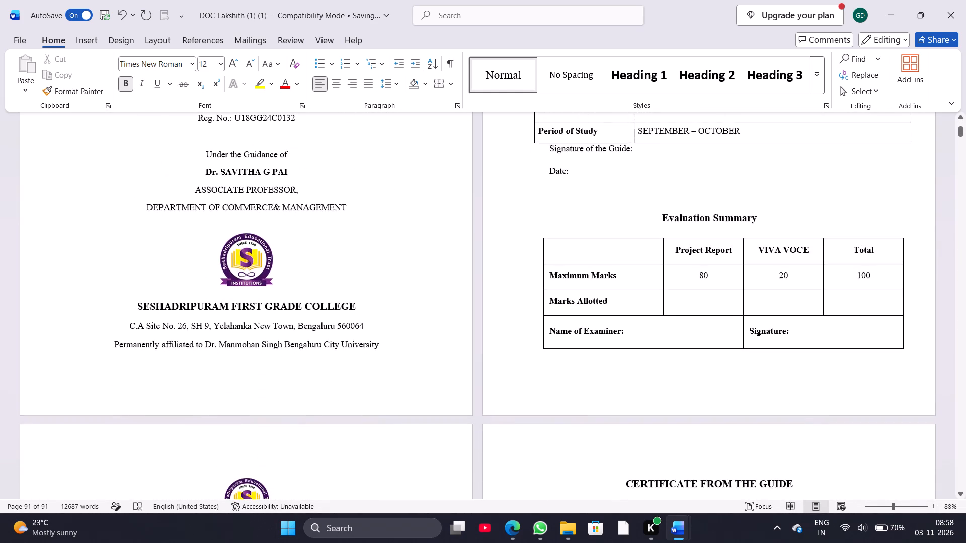
{"action": "scroll", "coordinate": [376, 338], "scroll_direction": "up", "scroll_amount": 7}
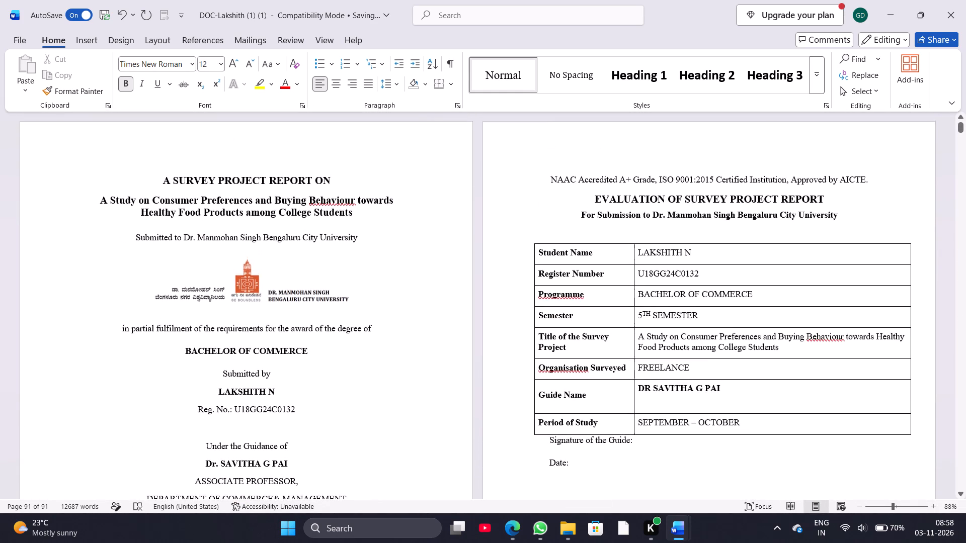
{"action": "scroll", "coordinate": [376, 338], "scroll_direction": "up", "scroll_amount": 1}
{"action": "scroll", "coordinate": [376, 338], "scroll_direction": "down", "scroll_amount": 3}
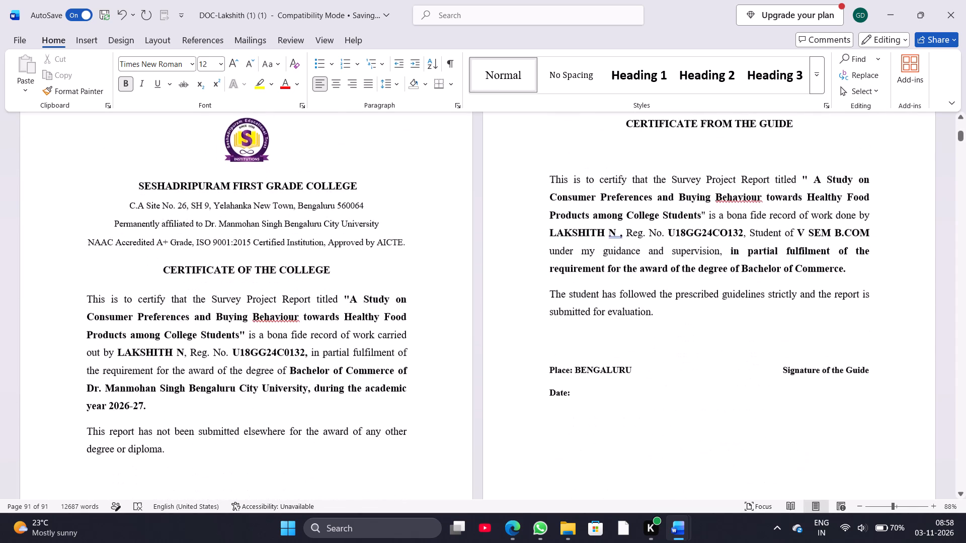
Clear the page number entry for the INTRODUCTION chapter in the LIST OF CONTENTS table.
{"action": "scroll", "coordinate": [376, 338], "scroll_direction": "down", "scroll_amount": 9}
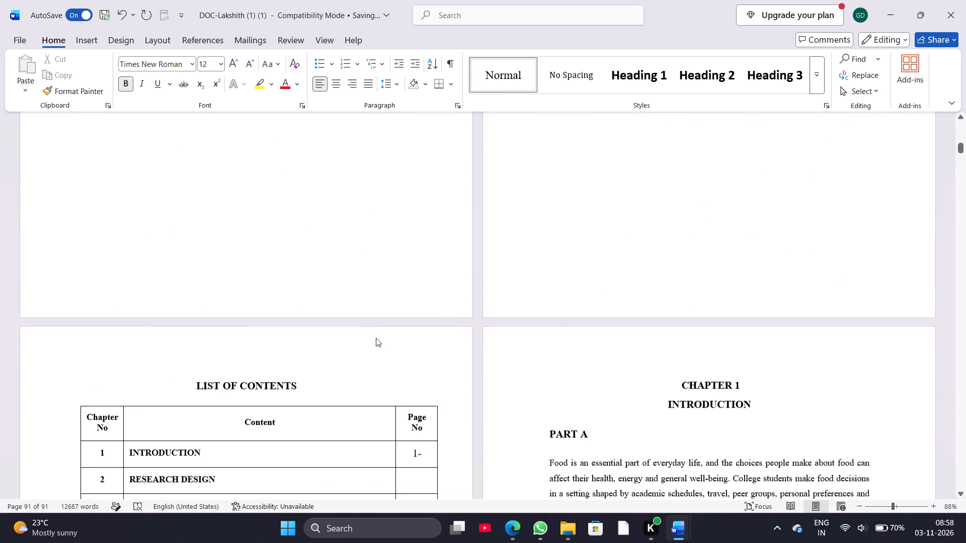
{"action": "scroll", "coordinate": [376, 338], "scroll_direction": "down", "scroll_amount": 1}
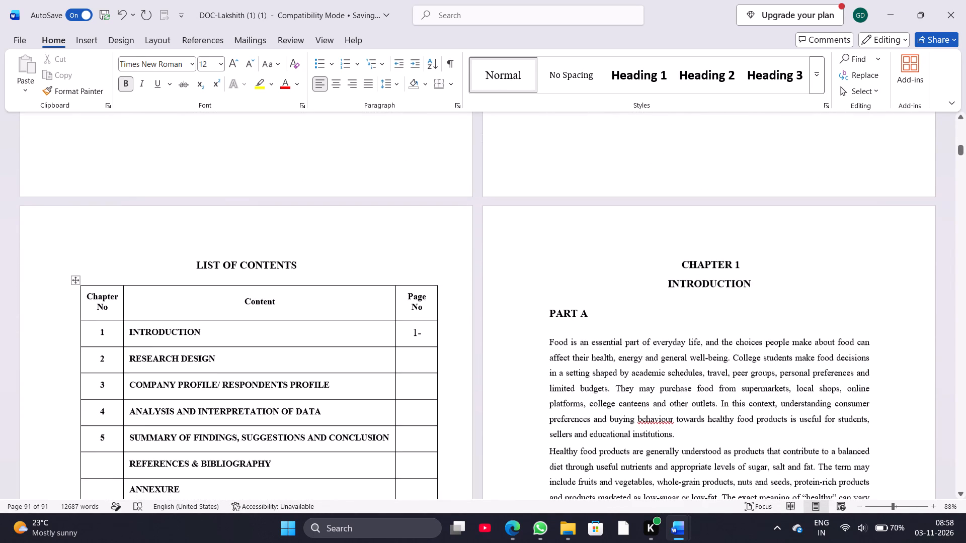
{"action": "left_click", "coordinate": [419, 335]}
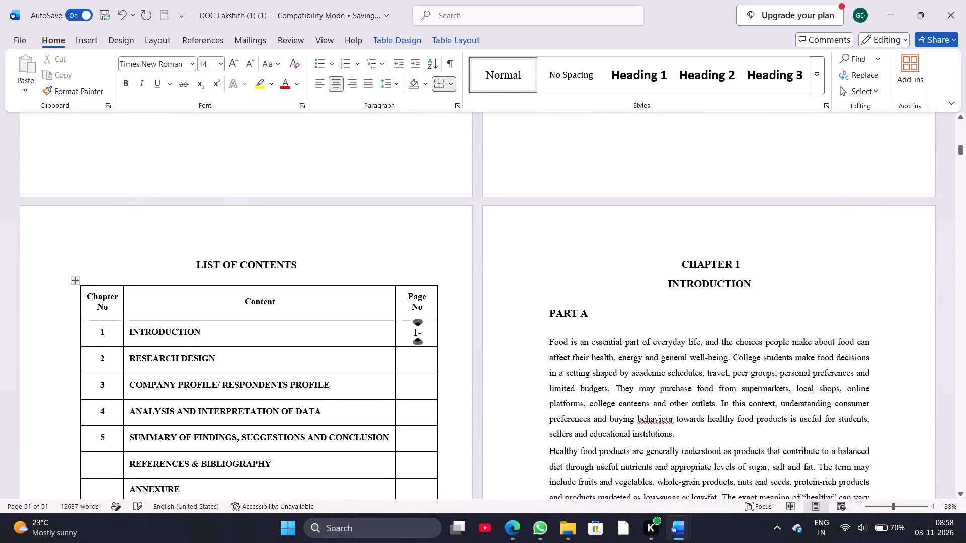
{"action": "left_click", "coordinate": [424, 335]}
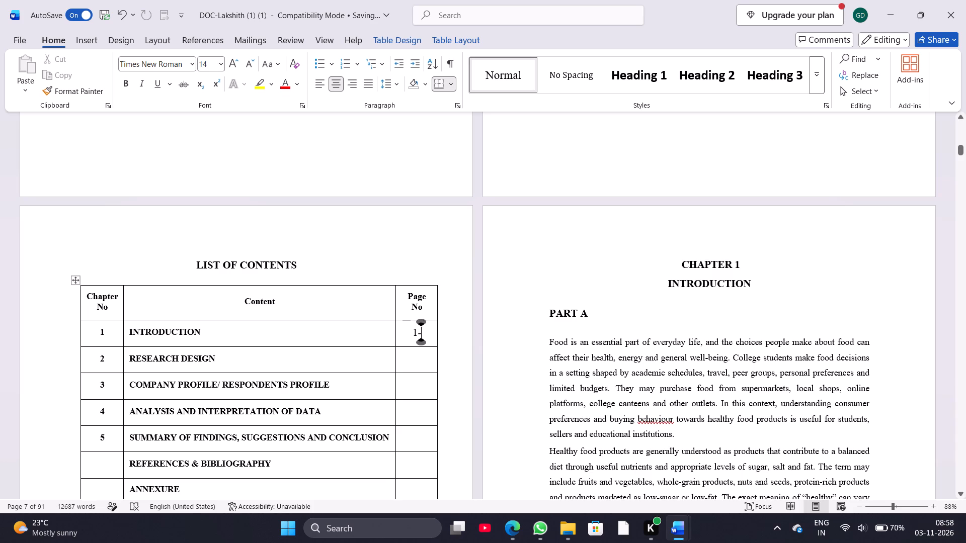
{"action": "key", "text": "BackSpace"}
{"action": "key", "text": "BackSpace"}
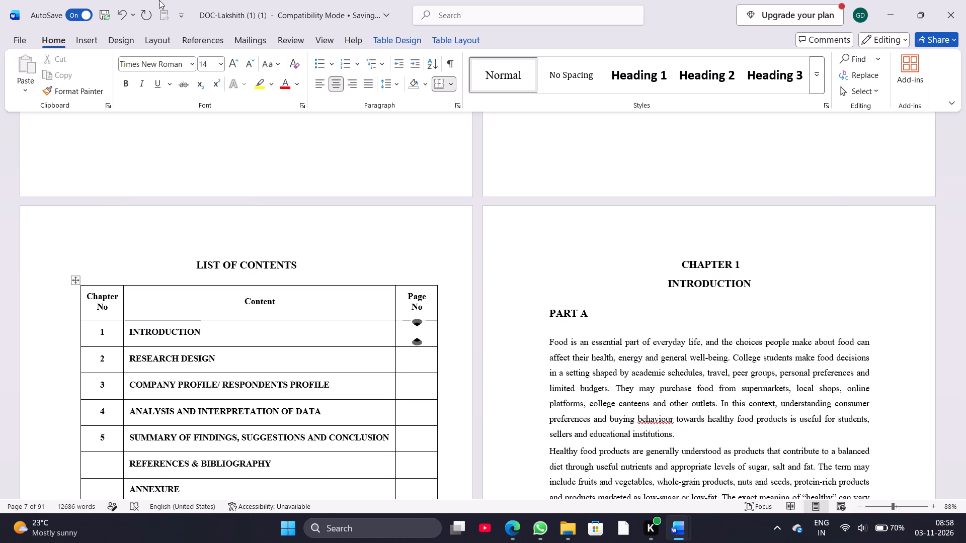
Open the recent document Research Project Guidelines- 30.09.2026 (3).
{"action": "left_click", "coordinate": [19, 45]}
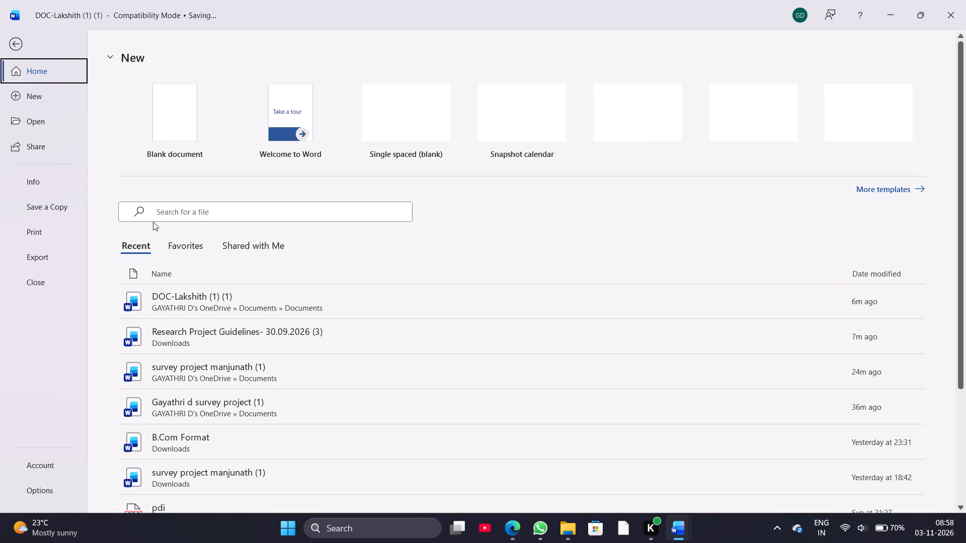
{"action": "left_click", "coordinate": [198, 342]}
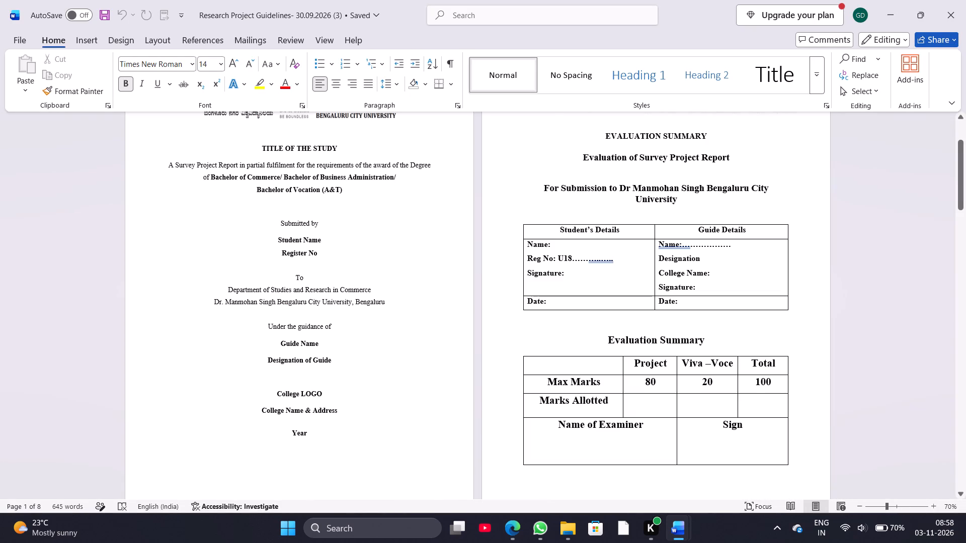
Examine the layout of the title page and the Evaluation Summary page in the guidelines document.
{"action": "scroll", "coordinate": [613, 183], "scroll_direction": "up", "scroll_amount": 1}
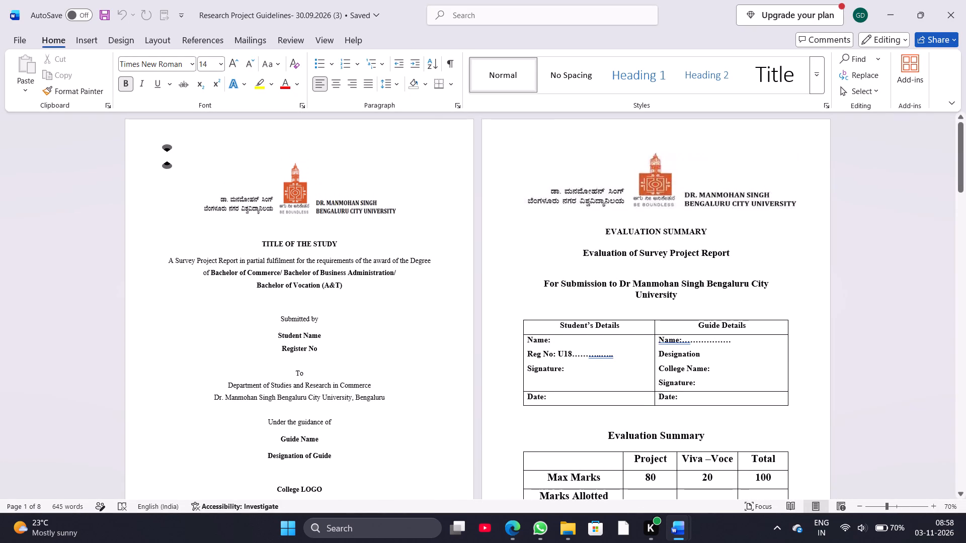
{"action": "key", "text": "ctrl+a"}
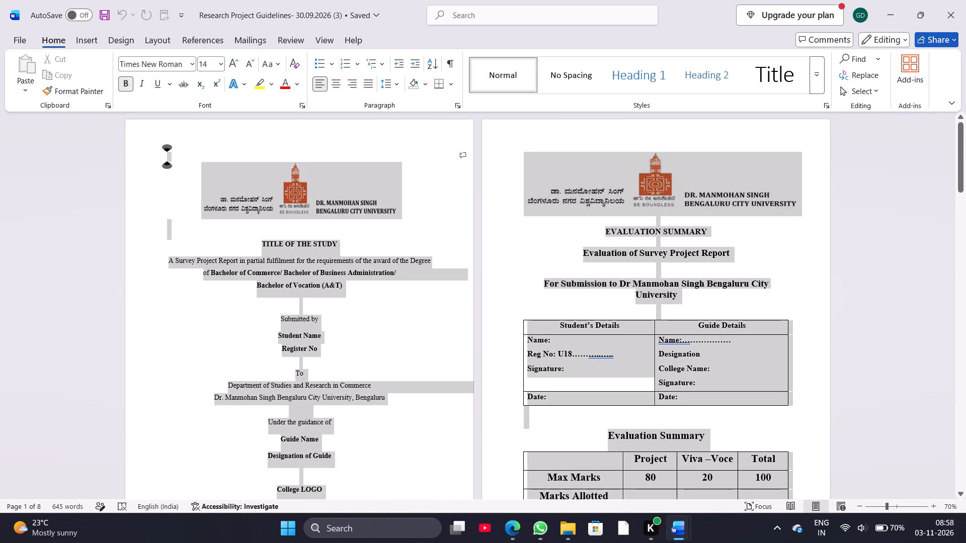
{"action": "scroll", "coordinate": [547, 156], "scroll_direction": "down", "scroll_amount": 4}
{"action": "scroll", "coordinate": [547, 156], "scroll_direction": "up", "scroll_amount": 1}
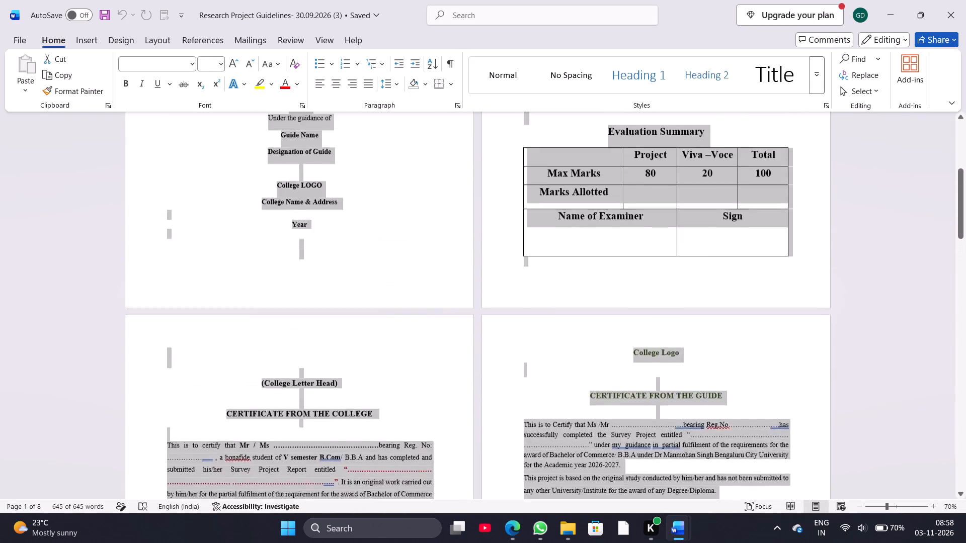
{"action": "scroll", "coordinate": [547, 156], "scroll_direction": "up", "scroll_amount": 1}
{"action": "left_click", "coordinate": [520, 238]}
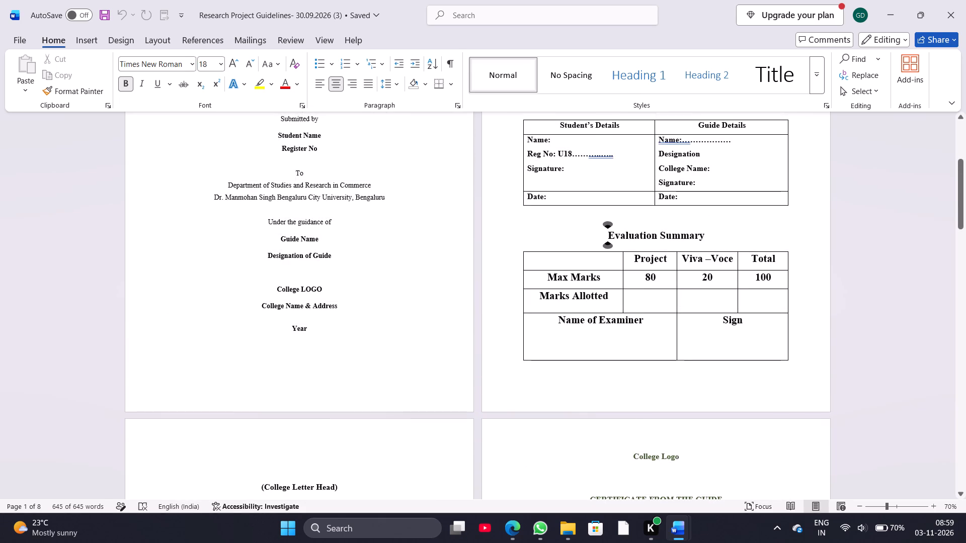
{"action": "scroll", "coordinate": [547, 248], "scroll_direction": "up", "scroll_amount": 2}
{"action": "scroll", "coordinate": [546, 184], "scroll_direction": "up", "scroll_amount": 1}
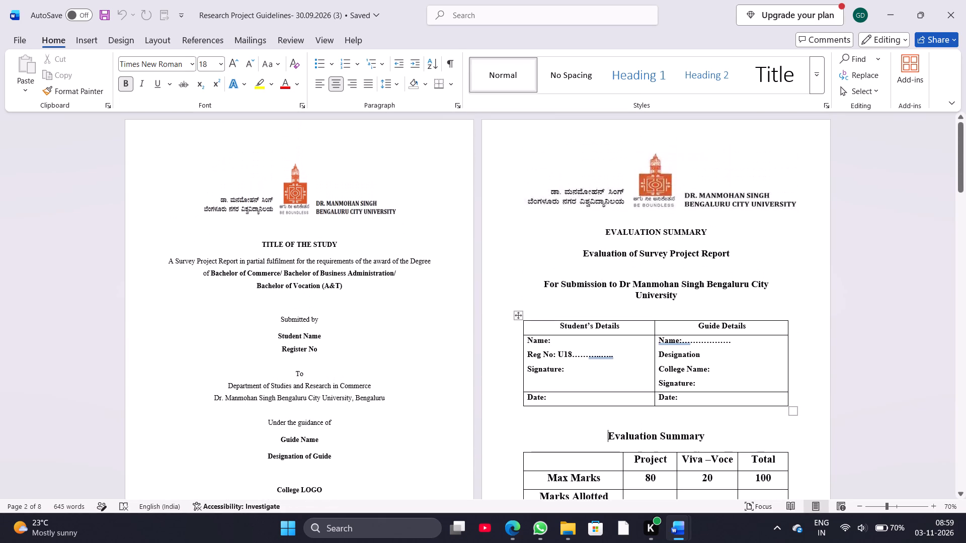
{"action": "scroll", "coordinate": [546, 184], "scroll_direction": "up", "scroll_amount": 1}
{"action": "double_click", "coordinate": [544, 166]}
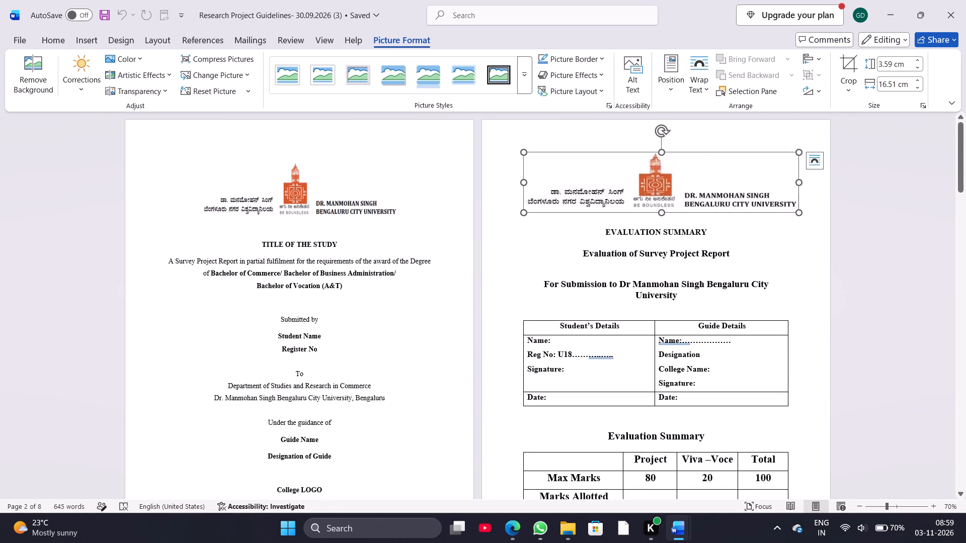
{"action": "left_click", "coordinate": [570, 251]}
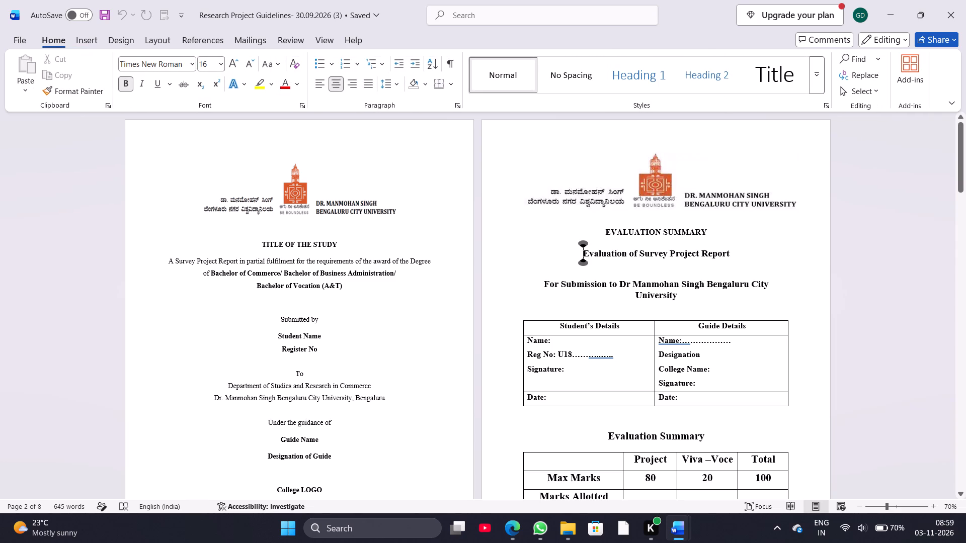
{"action": "scroll", "coordinate": [600, 228], "scroll_direction": "down", "scroll_amount": 1}
{"action": "scroll", "coordinate": [600, 228], "scroll_direction": "up", "scroll_amount": 1}
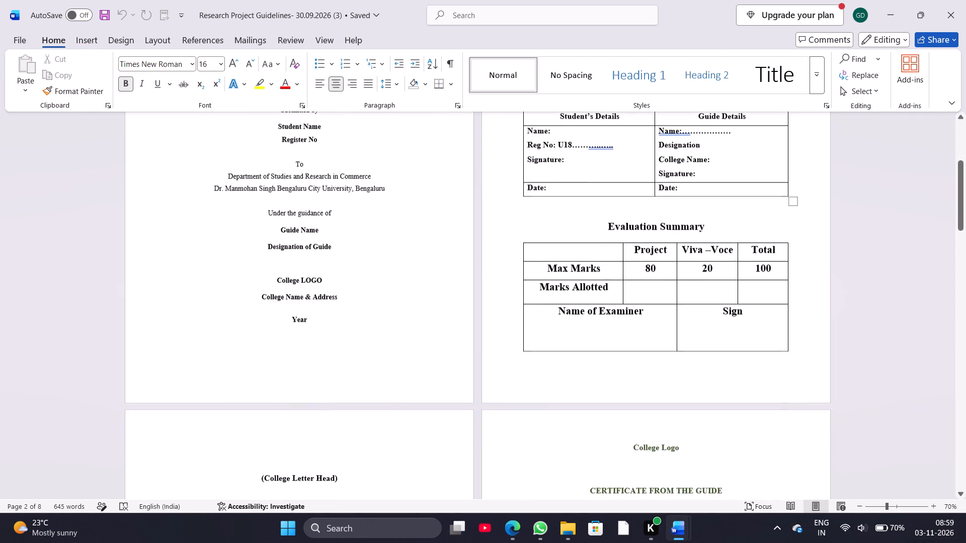
{"action": "scroll", "coordinate": [600, 228], "scroll_direction": "up", "scroll_amount": 1}
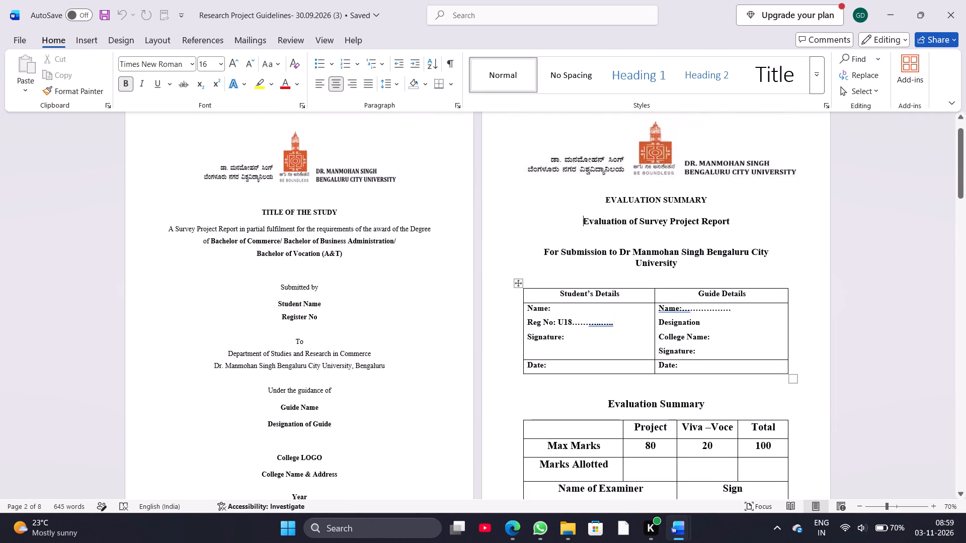
{"action": "scroll", "coordinate": [593, 208], "scroll_direction": "up", "scroll_amount": 2}
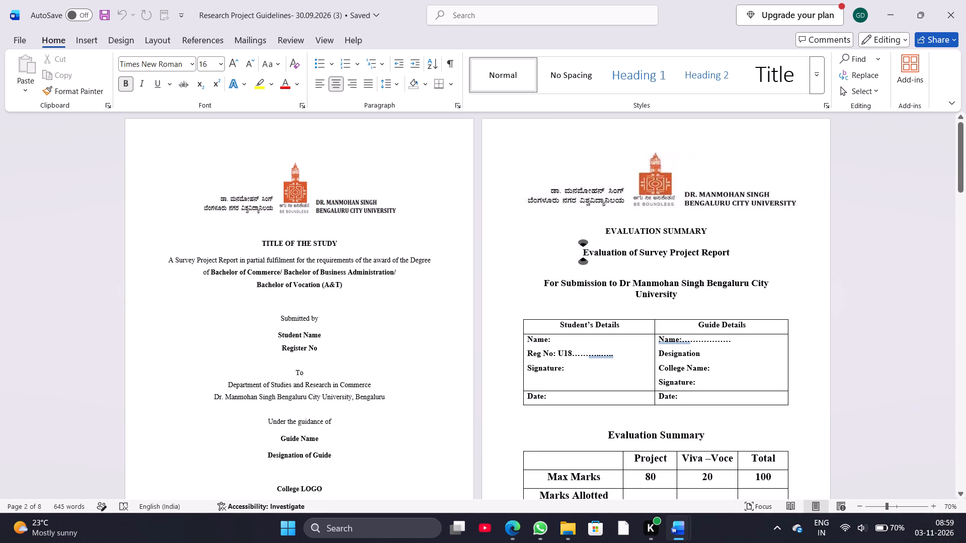
Copy the university logo picture above the EVALUATION SUMMARY heading in the guidelines document.
{"action": "left_click", "coordinate": [609, 179]}
{"action": "key", "text": "ctrl+c"}
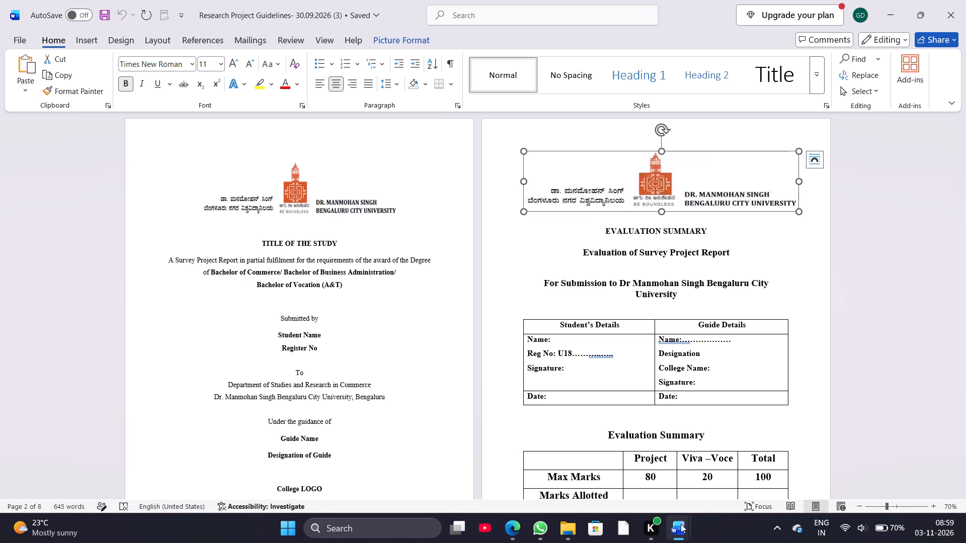
In the healthy food report, delete the evaluation page's content from the NAAC accreditation line through the examiner's name and signature row.
{"action": "left_click", "coordinate": [705, 471]}
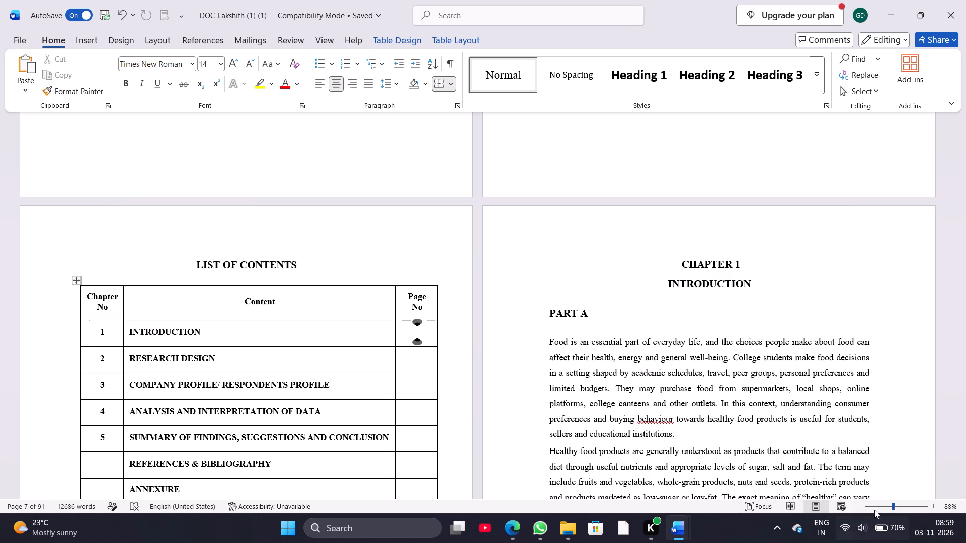
{"action": "left_click", "coordinate": [930, 505]}
{"action": "left_click", "coordinate": [930, 505]}
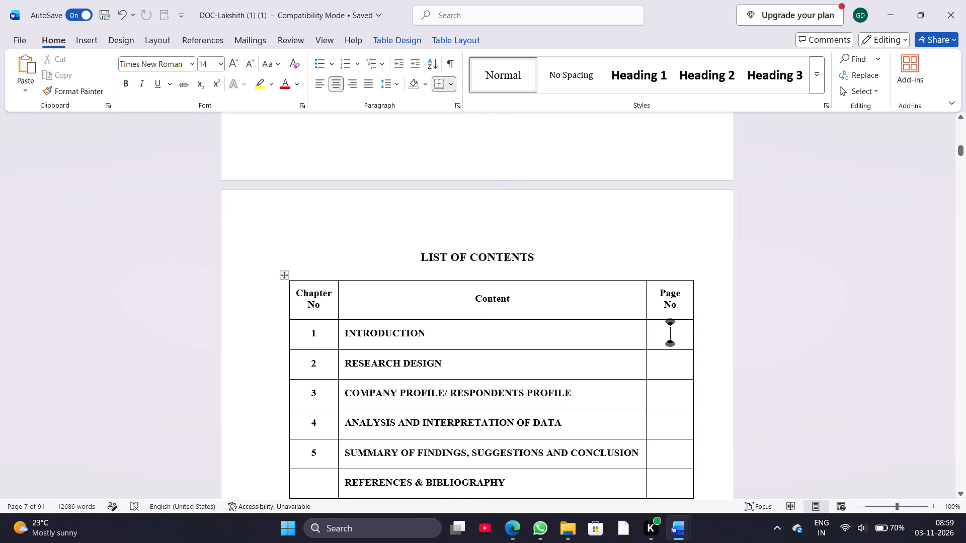
{"action": "scroll", "coordinate": [691, 331], "scroll_direction": "up", "scroll_amount": 17}
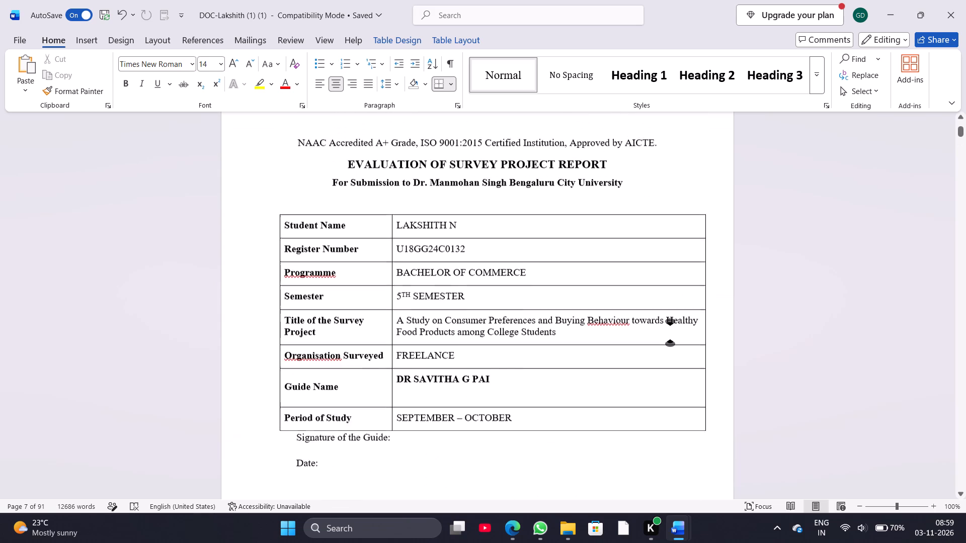
{"action": "scroll", "coordinate": [691, 331], "scroll_direction": "up", "scroll_amount": 1}
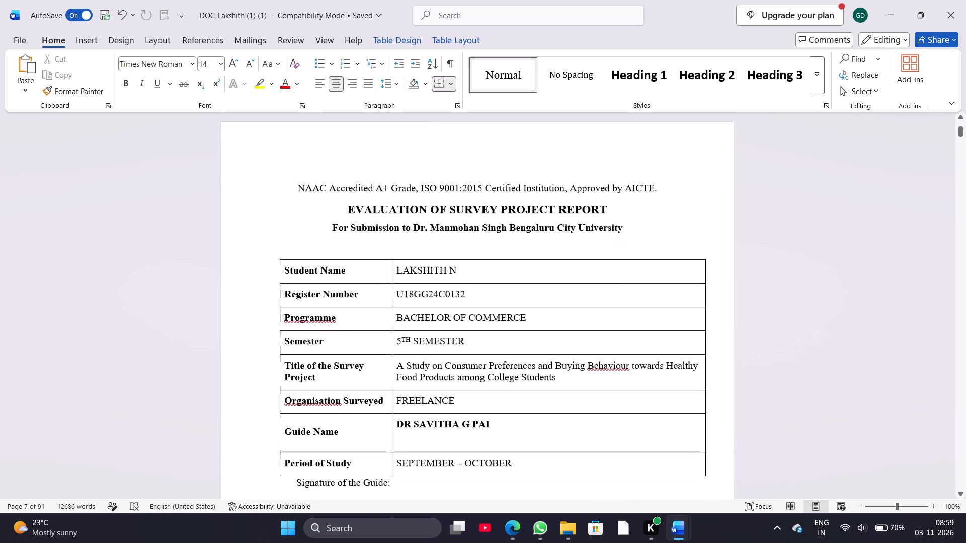
{"action": "left_click_drag", "start_coordinate": [293, 182], "coordinate": [422, 375]}
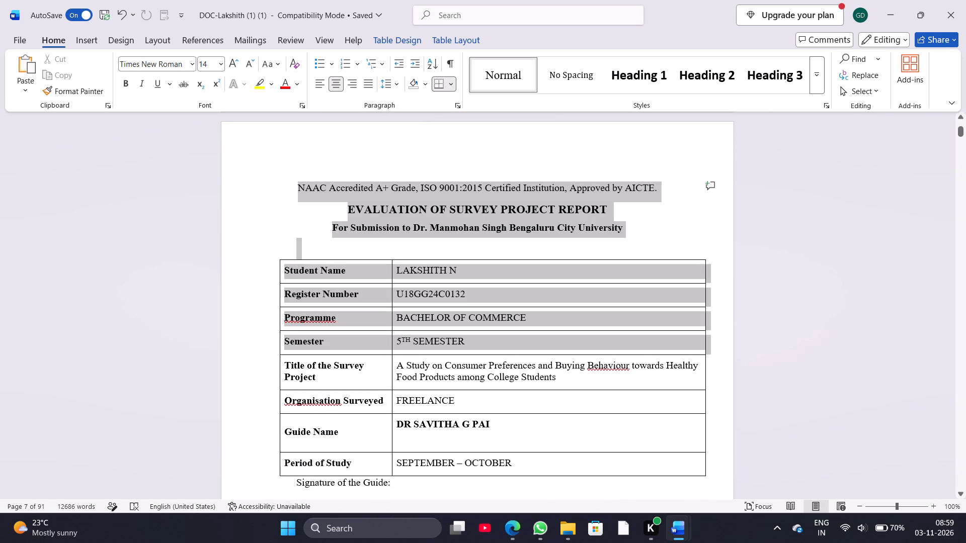
{"action": "left_click_drag", "start_coordinate": [422, 375], "coordinate": [605, 529]}
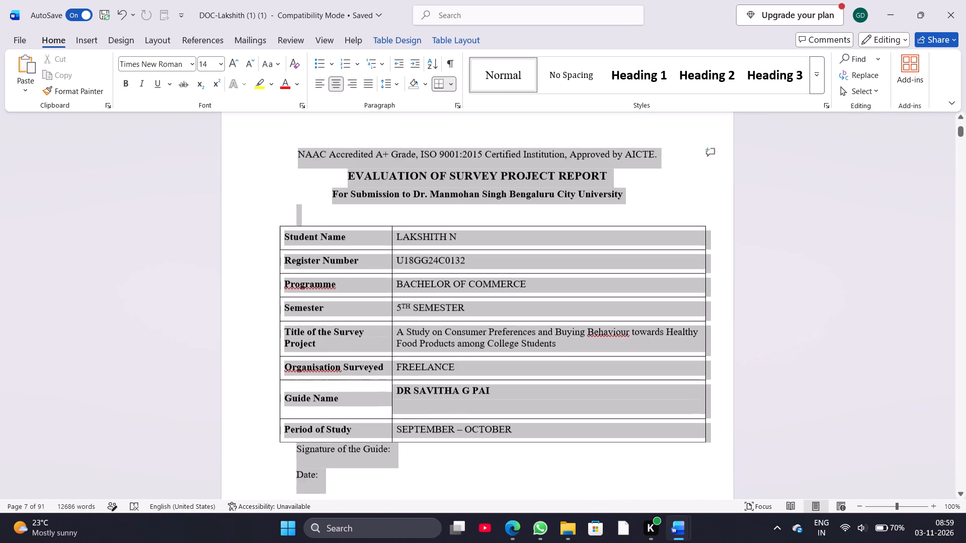
{"action": "left_click_drag", "start_coordinate": [605, 529], "coordinate": [627, 241]}
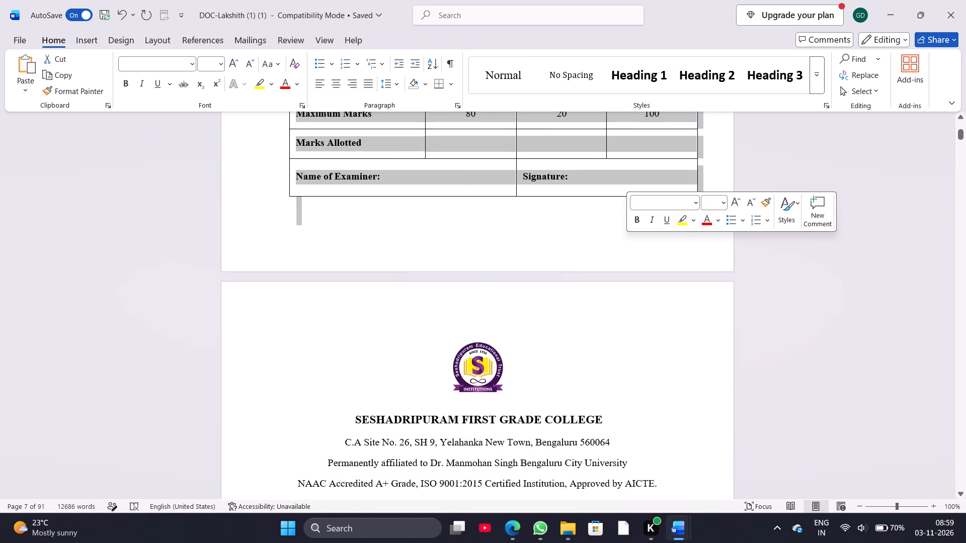
{"action": "key", "text": "Delete"}
{"action": "scroll", "coordinate": [627, 241], "scroll_direction": "up", "scroll_amount": 4}
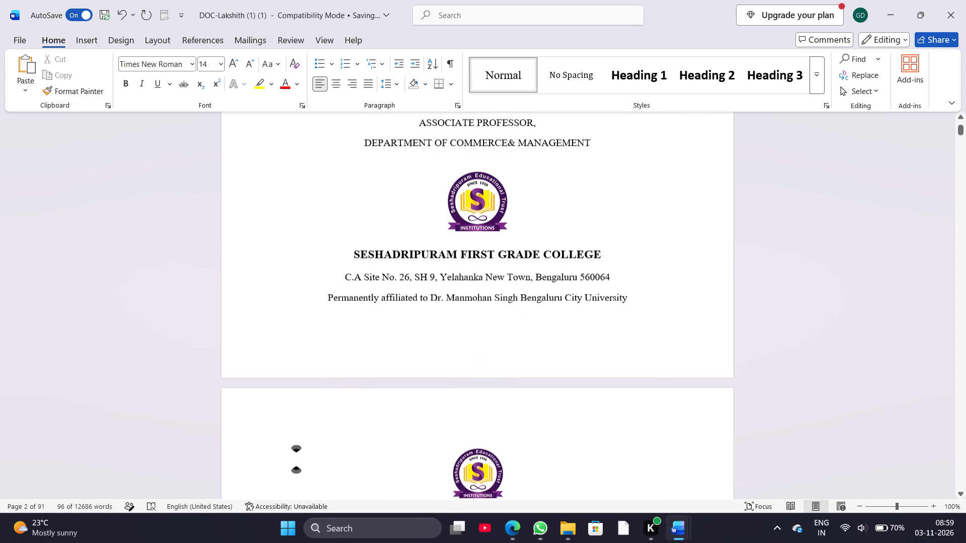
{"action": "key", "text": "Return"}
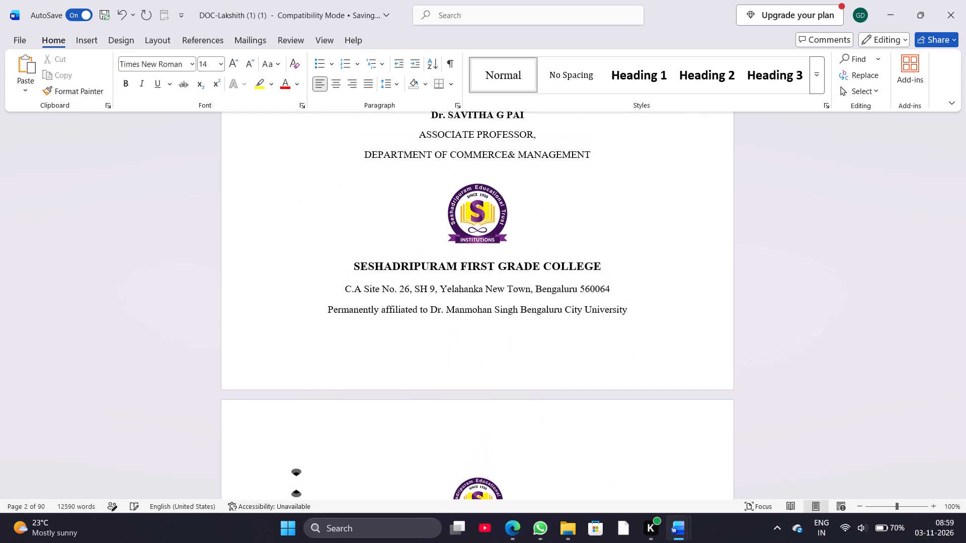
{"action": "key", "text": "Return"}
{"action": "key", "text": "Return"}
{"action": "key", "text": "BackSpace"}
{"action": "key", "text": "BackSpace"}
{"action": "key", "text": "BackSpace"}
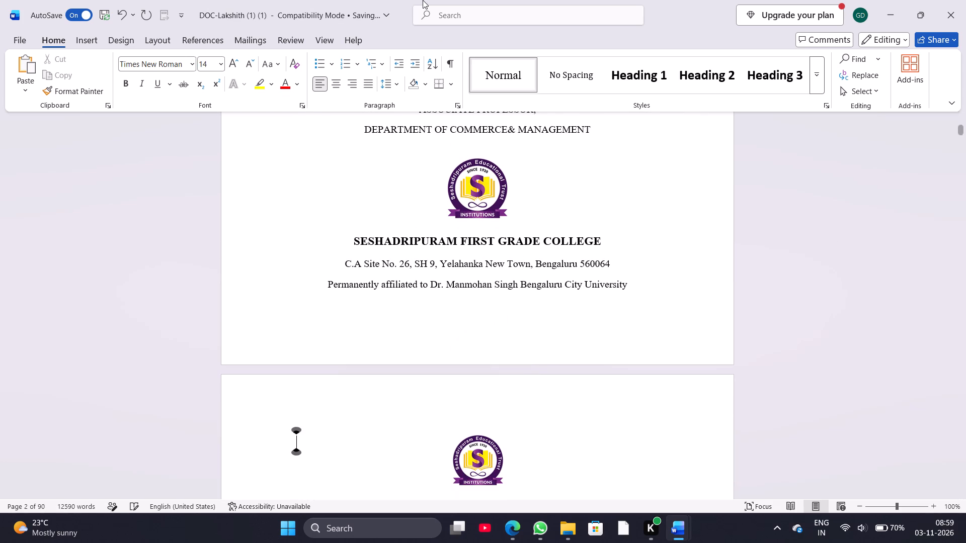
Insert a blank page before the page starting with the college logo, where the evaluation content was removed.
{"action": "left_click", "coordinate": [83, 44]}
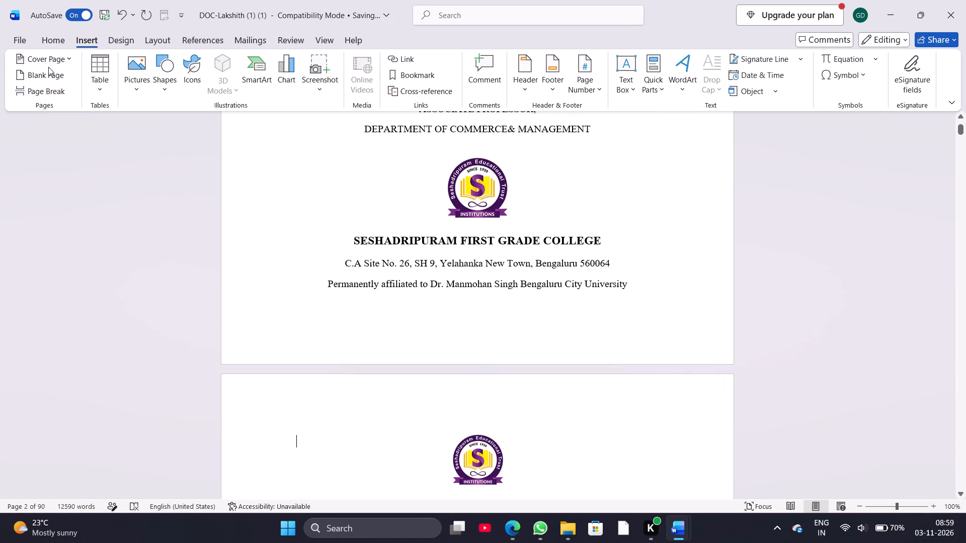
{"action": "left_click", "coordinate": [48, 69]}
Paste the copied university logo picture at the start of the new blank page after the title page.
{"action": "scroll", "coordinate": [282, 200], "scroll_direction": "up", "scroll_amount": 4}
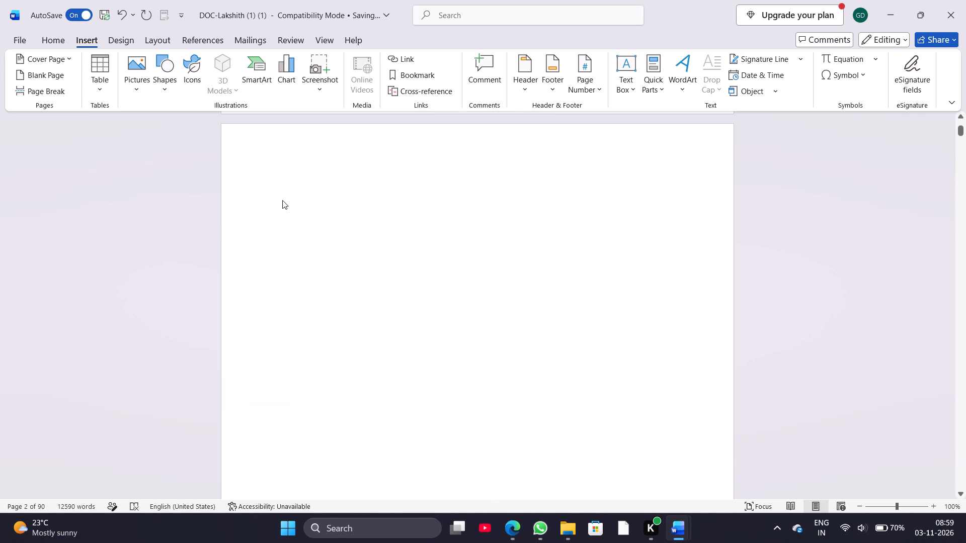
{"action": "scroll", "coordinate": [282, 200], "scroll_direction": "up", "scroll_amount": 2}
{"action": "scroll", "coordinate": [282, 200], "scroll_direction": "down", "scroll_amount": 1}
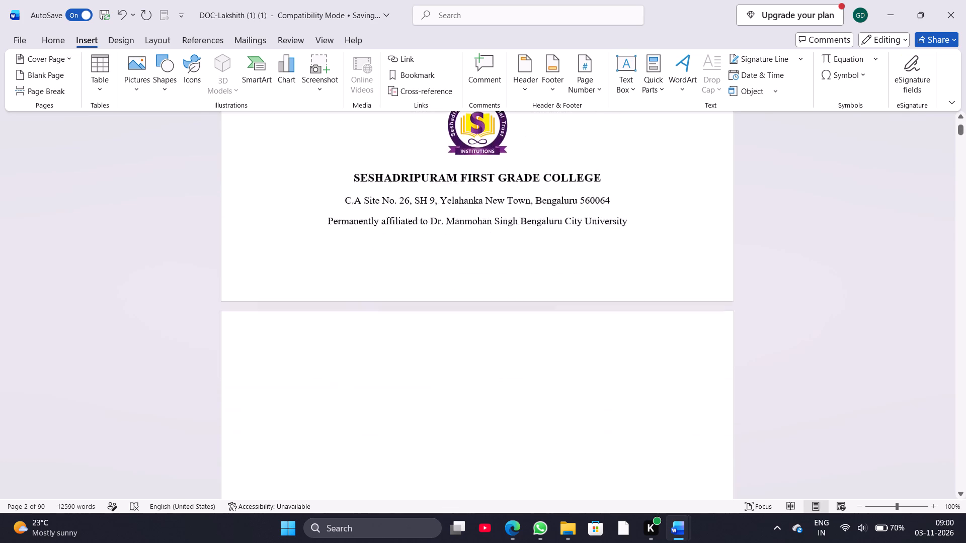
{"action": "scroll", "coordinate": [282, 200], "scroll_direction": "down", "scroll_amount": 1}
{"action": "left_click", "coordinate": [399, 334]}
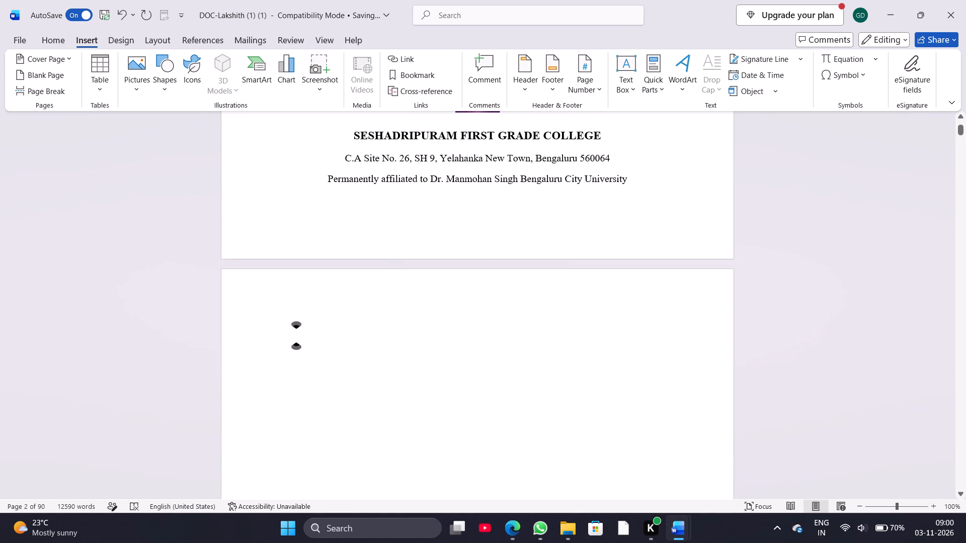
{"action": "key", "text": "ctrl+v"}
{"action": "scroll", "coordinate": [399, 334], "scroll_direction": "down", "scroll_amount": 1}
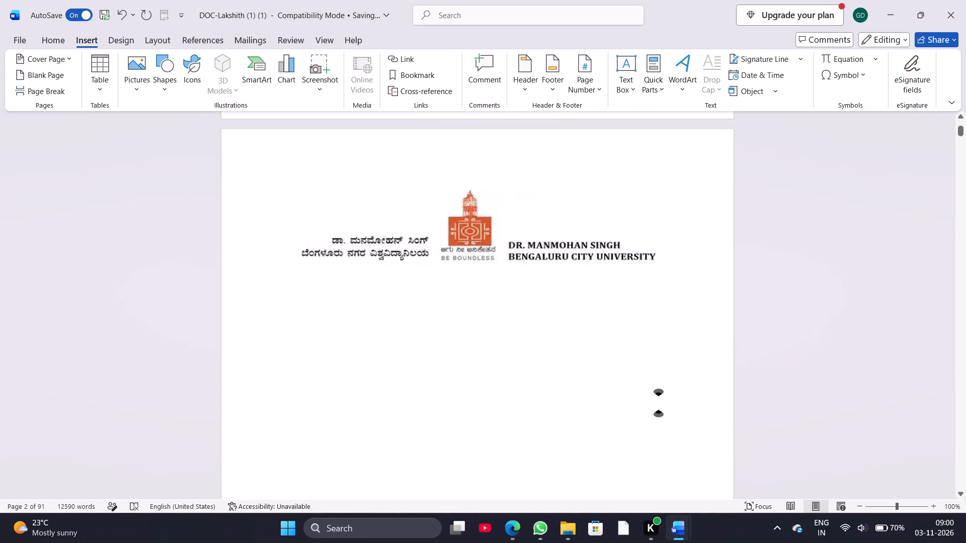
{"action": "scroll", "coordinate": [399, 334], "scroll_direction": "down", "scroll_amount": 1}
{"action": "left_click", "coordinate": [460, 225]}
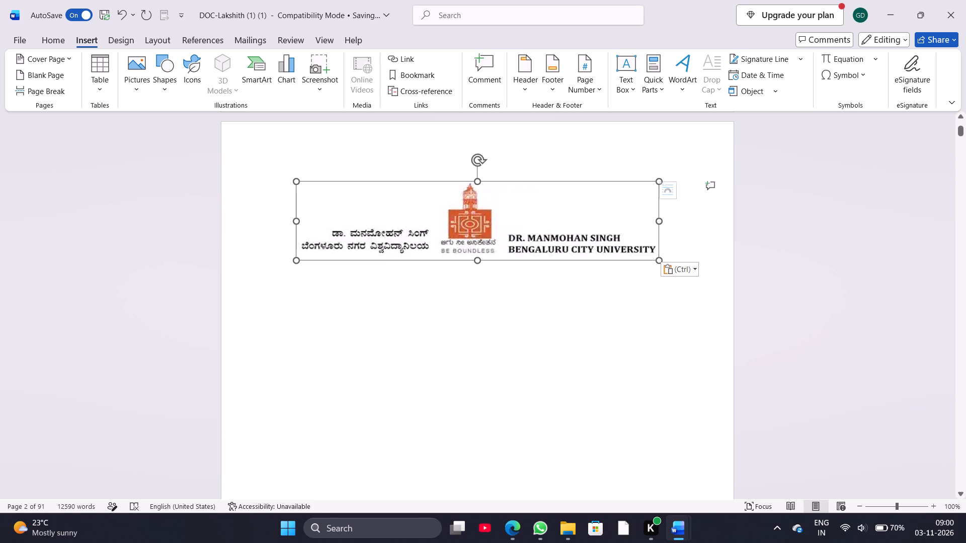
{"action": "left_click_drag", "start_coordinate": [460, 225], "coordinate": [463, 214]}
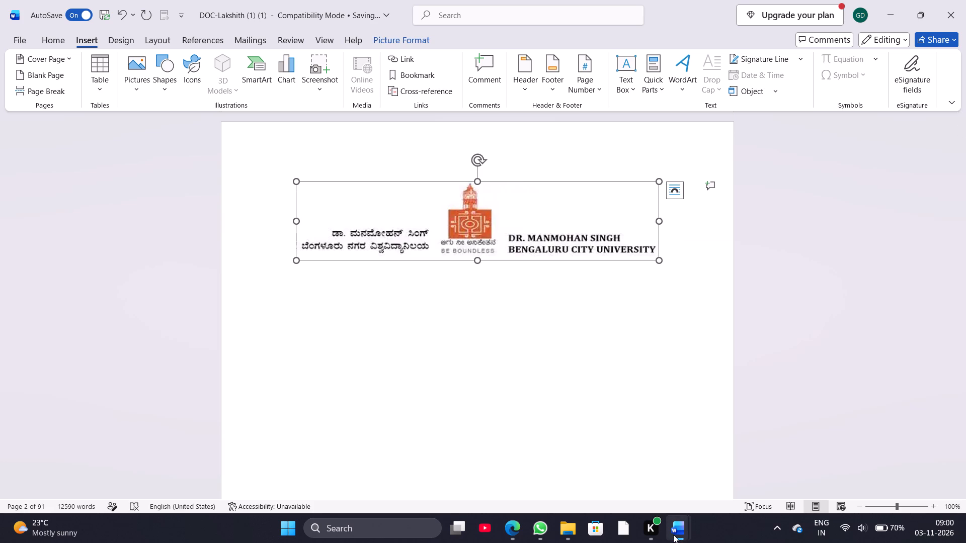
Copy the guidelines document's evaluation page content, from the EVALUATION SUMMARY heading through the Name of Examiner and Sign row.
{"action": "left_click", "coordinate": [619, 474]}
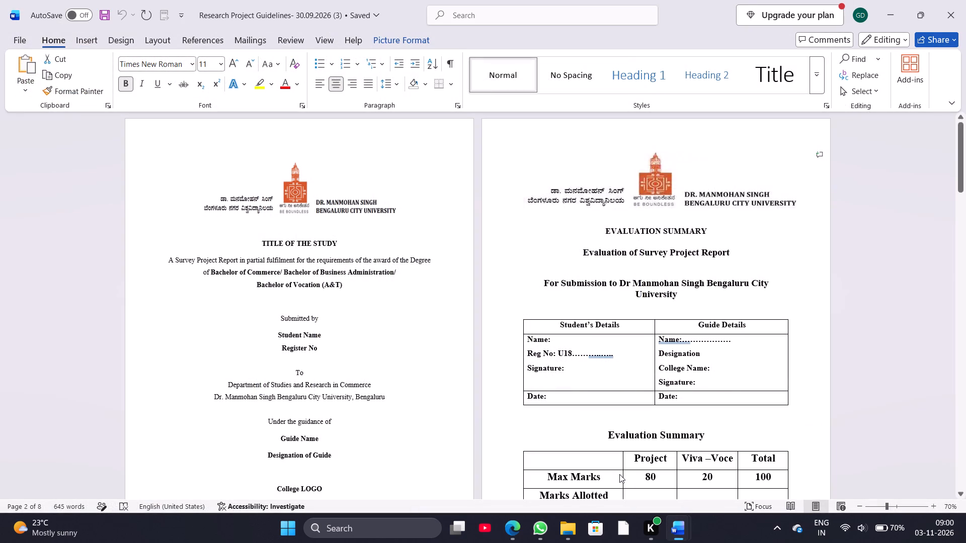
{"action": "left_click", "coordinate": [932, 503]}
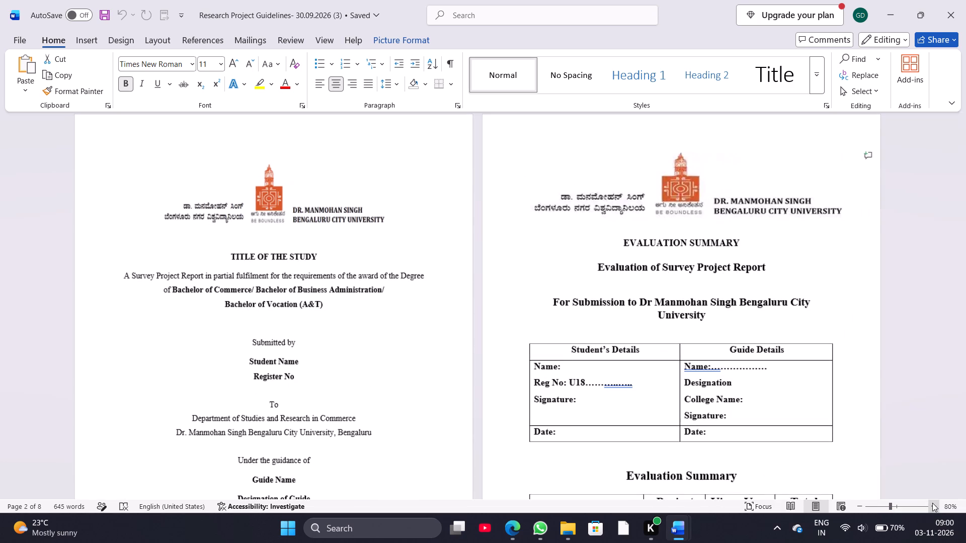
{"action": "left_click", "coordinate": [932, 503]}
{"action": "left_click", "coordinate": [932, 503]}
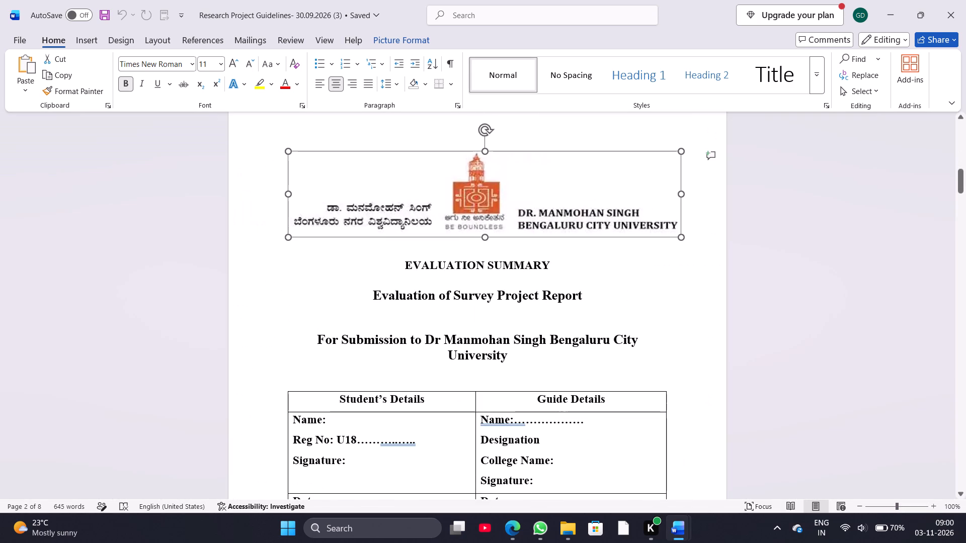
{"action": "left_click", "coordinate": [408, 264]}
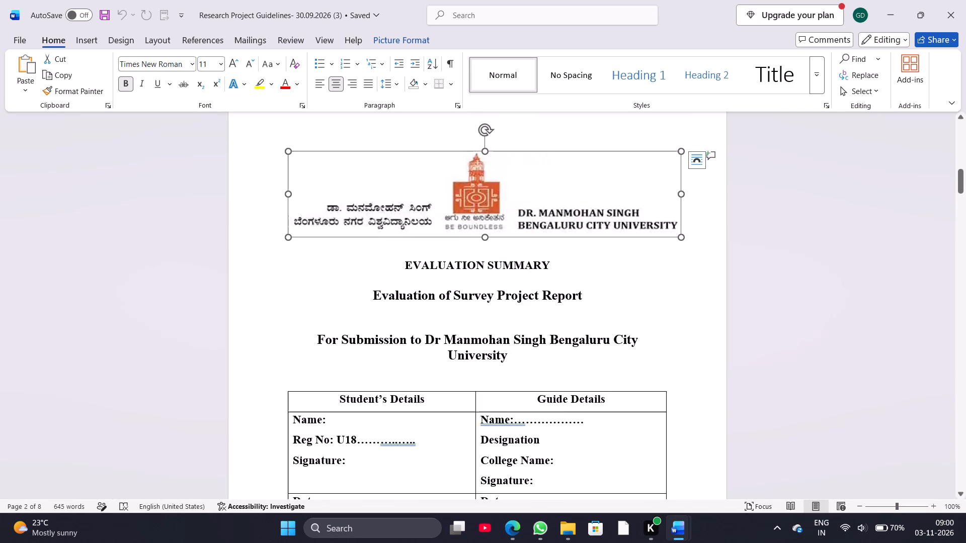
{"action": "left_click_drag", "start_coordinate": [408, 266], "coordinate": [526, 466]}
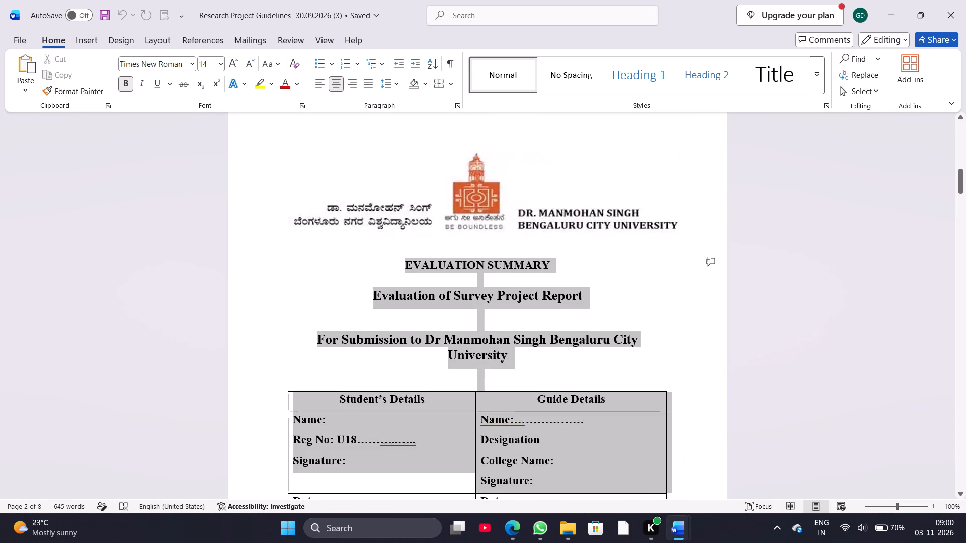
{"action": "left_click_drag", "start_coordinate": [526, 466], "coordinate": [632, 441]}
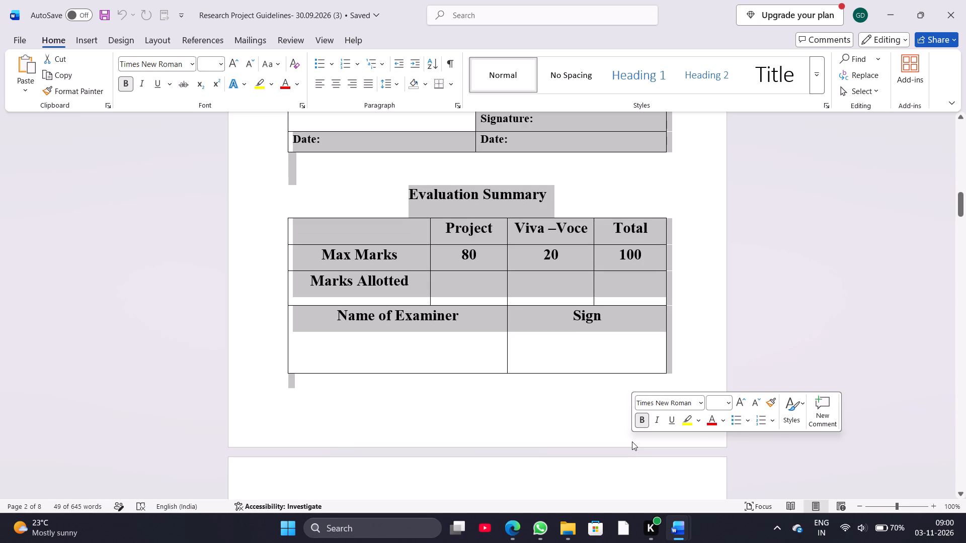
{"action": "scroll", "coordinate": [489, 176], "scroll_direction": "up", "scroll_amount": 7}
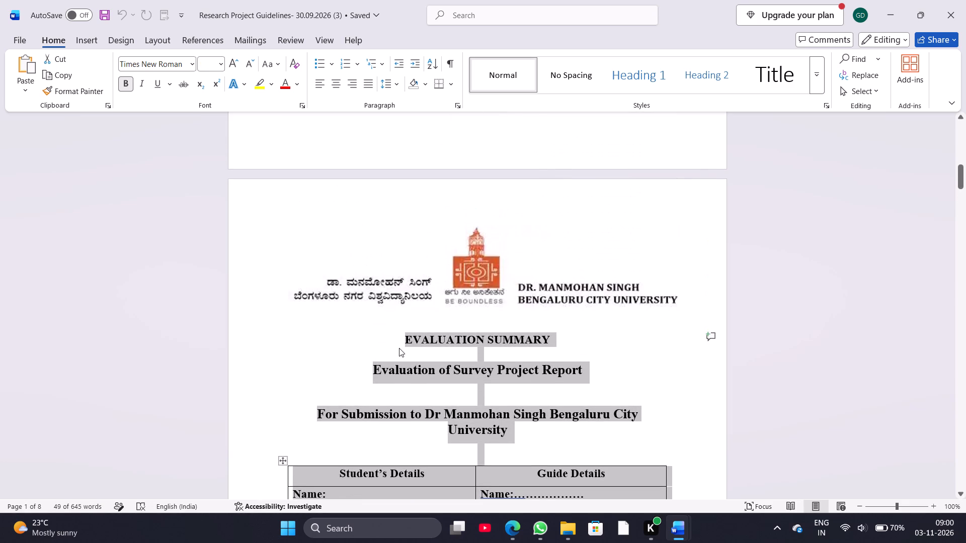
{"action": "left_click", "coordinate": [409, 330]}
{"action": "scroll", "coordinate": [409, 330], "scroll_direction": "down", "scroll_amount": 1}
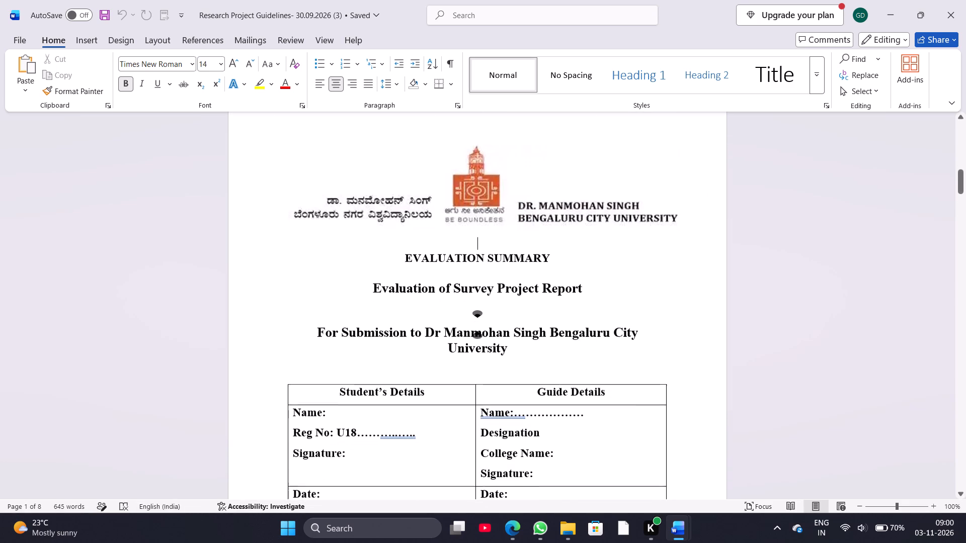
{"action": "left_click", "coordinate": [404, 256]}
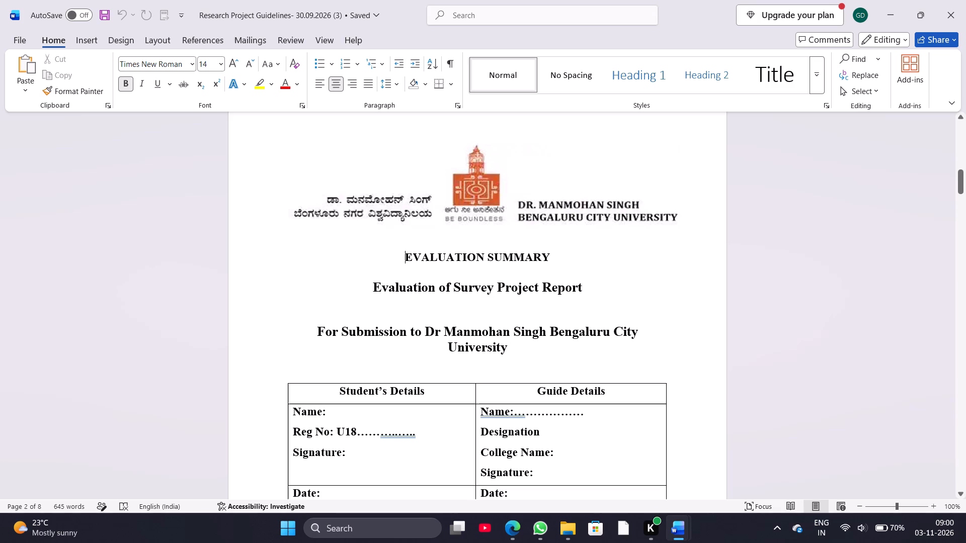
{"action": "left_click_drag", "start_coordinate": [404, 256], "coordinate": [598, 506]}
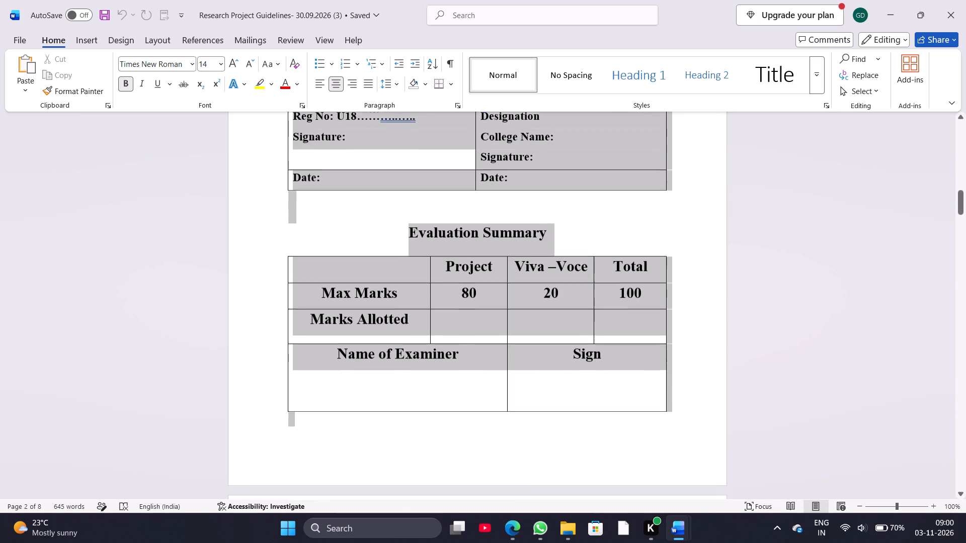
{"action": "left_click_drag", "start_coordinate": [598, 506], "coordinate": [503, 429]}
{"action": "key", "text": "ctrl+c"}
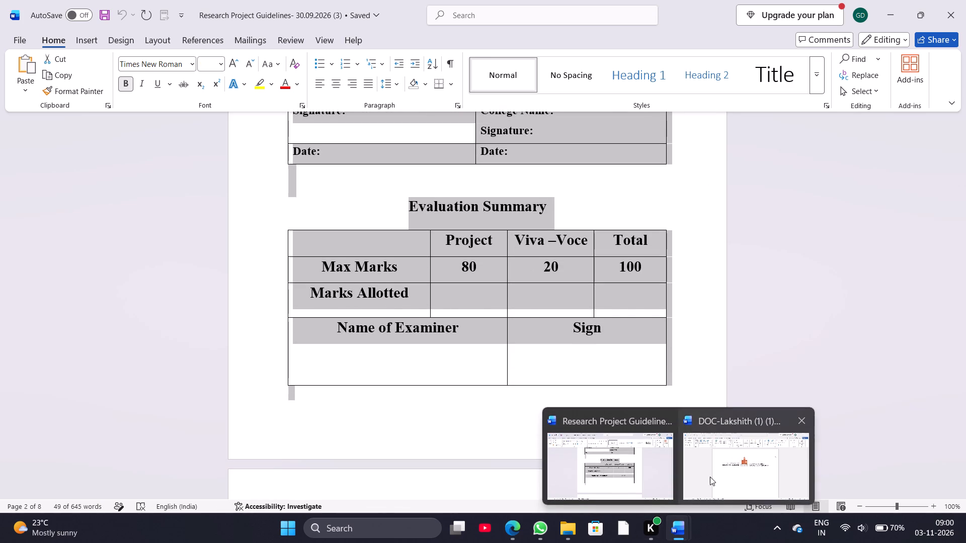
Switch from the guidelines document to the healthy food report.
{"action": "left_click", "coordinate": [710, 476]}
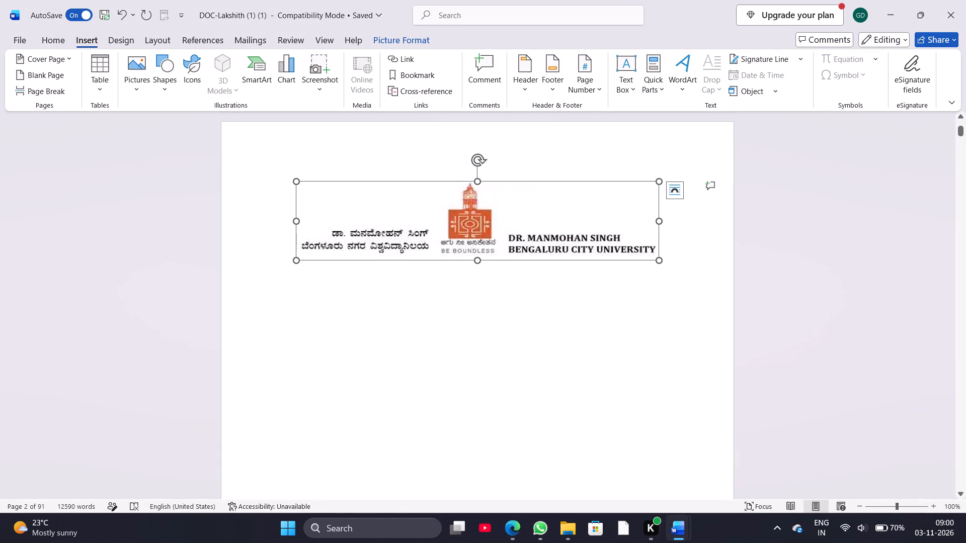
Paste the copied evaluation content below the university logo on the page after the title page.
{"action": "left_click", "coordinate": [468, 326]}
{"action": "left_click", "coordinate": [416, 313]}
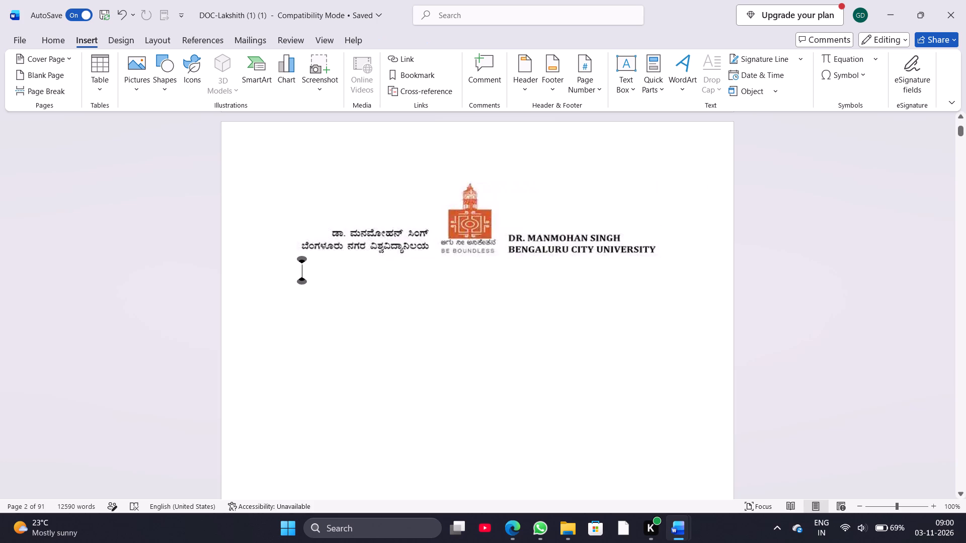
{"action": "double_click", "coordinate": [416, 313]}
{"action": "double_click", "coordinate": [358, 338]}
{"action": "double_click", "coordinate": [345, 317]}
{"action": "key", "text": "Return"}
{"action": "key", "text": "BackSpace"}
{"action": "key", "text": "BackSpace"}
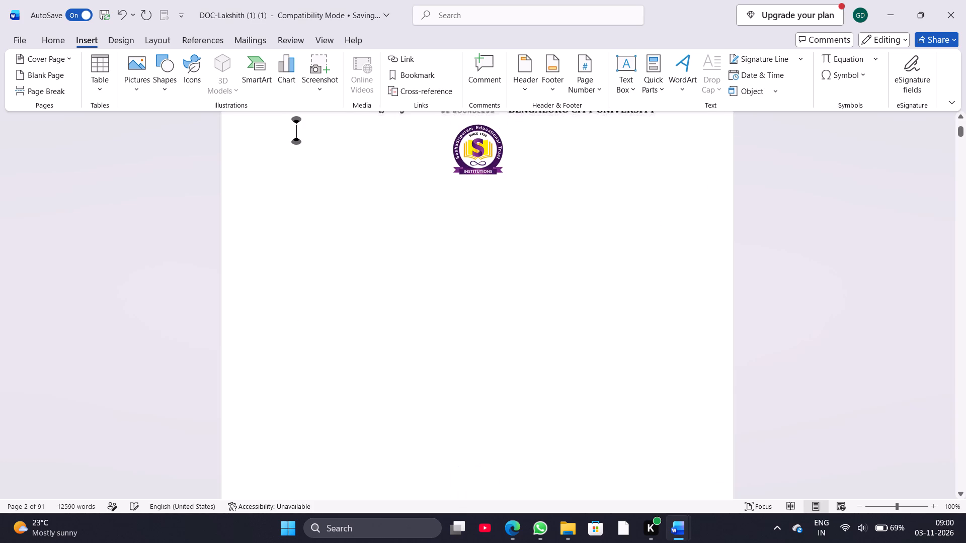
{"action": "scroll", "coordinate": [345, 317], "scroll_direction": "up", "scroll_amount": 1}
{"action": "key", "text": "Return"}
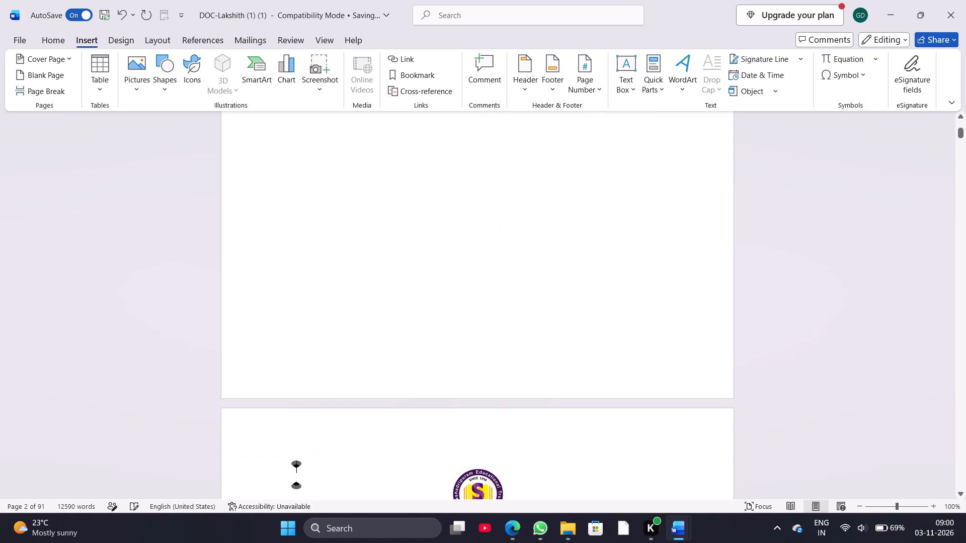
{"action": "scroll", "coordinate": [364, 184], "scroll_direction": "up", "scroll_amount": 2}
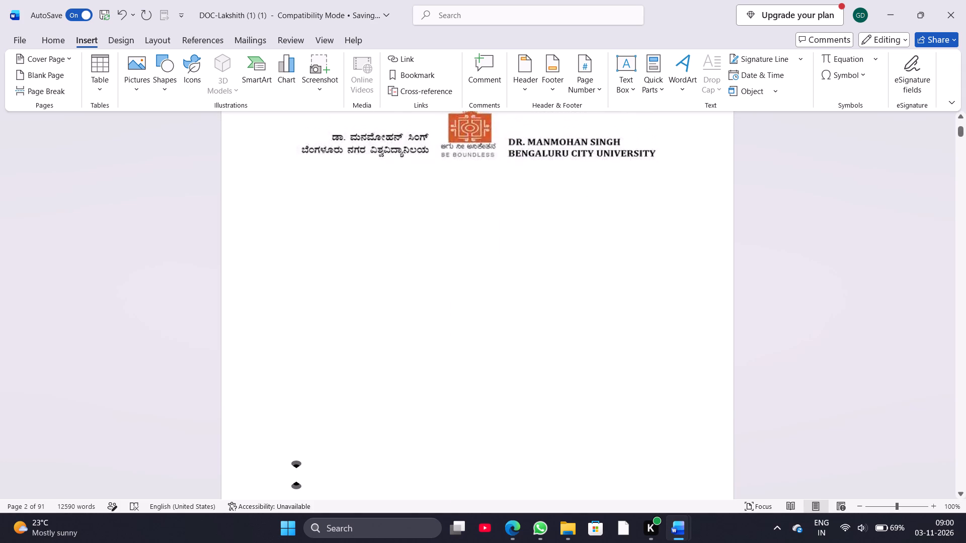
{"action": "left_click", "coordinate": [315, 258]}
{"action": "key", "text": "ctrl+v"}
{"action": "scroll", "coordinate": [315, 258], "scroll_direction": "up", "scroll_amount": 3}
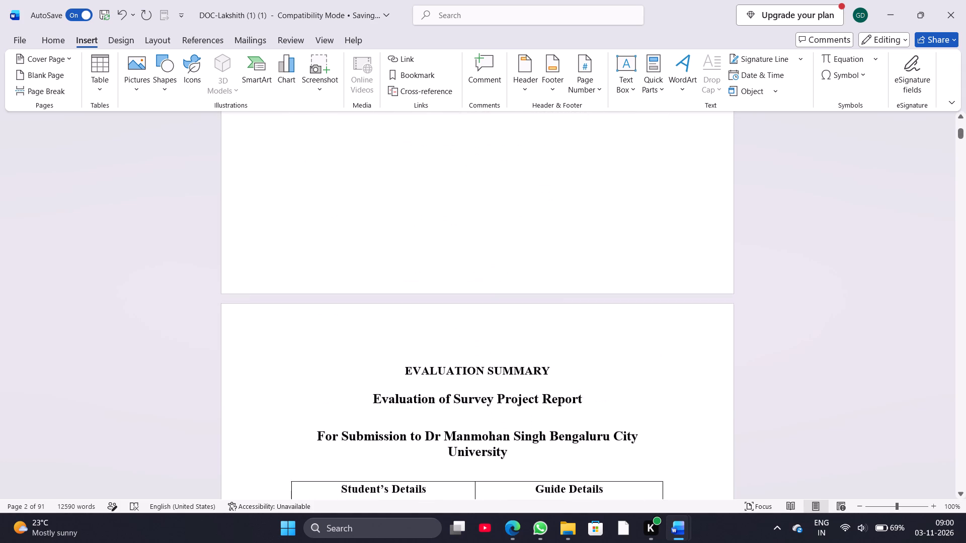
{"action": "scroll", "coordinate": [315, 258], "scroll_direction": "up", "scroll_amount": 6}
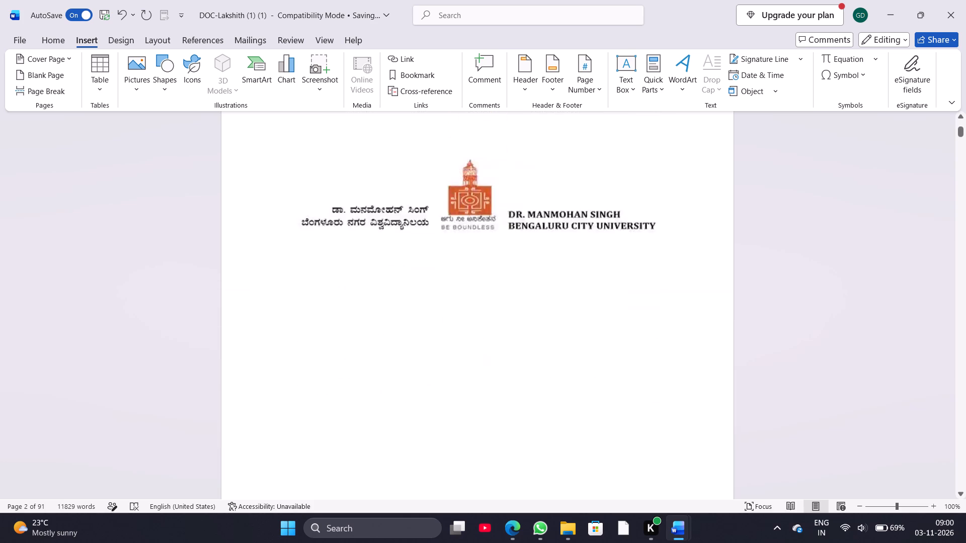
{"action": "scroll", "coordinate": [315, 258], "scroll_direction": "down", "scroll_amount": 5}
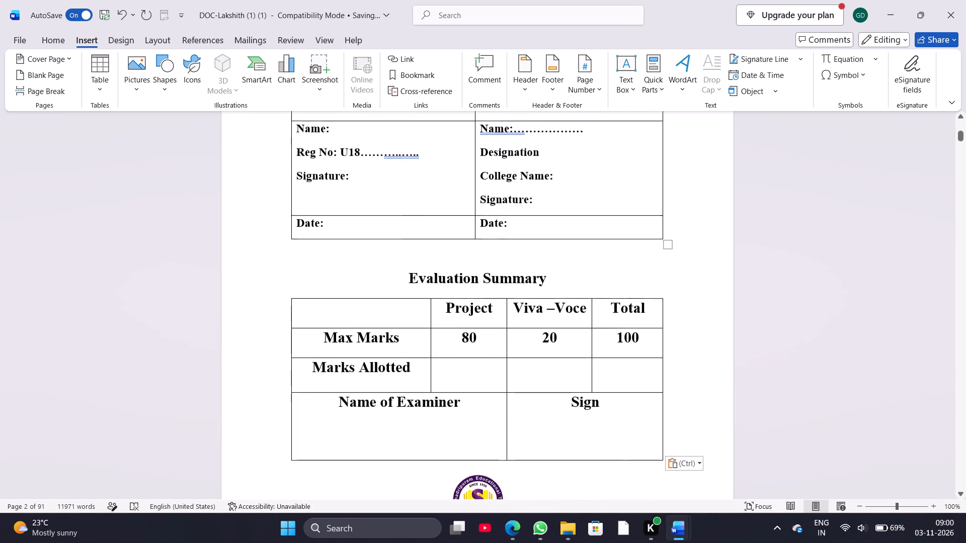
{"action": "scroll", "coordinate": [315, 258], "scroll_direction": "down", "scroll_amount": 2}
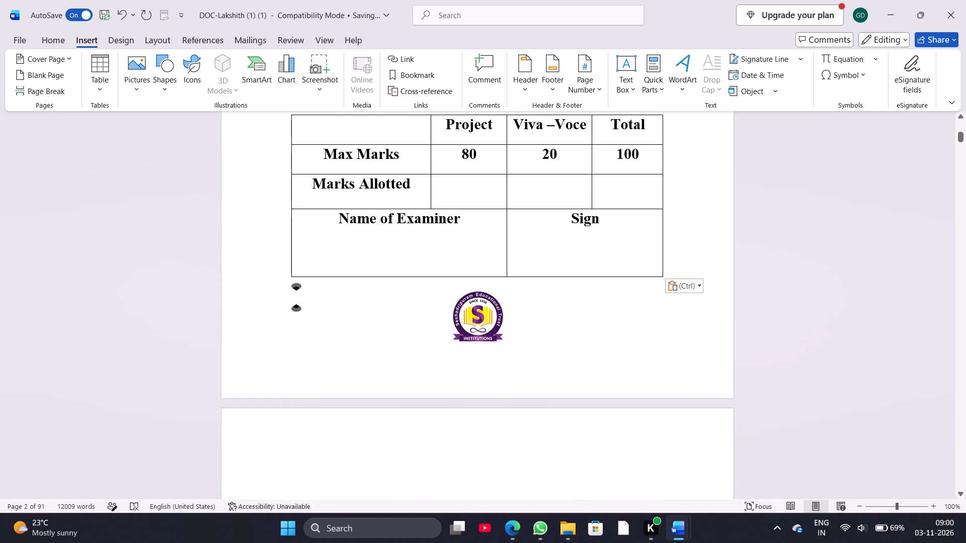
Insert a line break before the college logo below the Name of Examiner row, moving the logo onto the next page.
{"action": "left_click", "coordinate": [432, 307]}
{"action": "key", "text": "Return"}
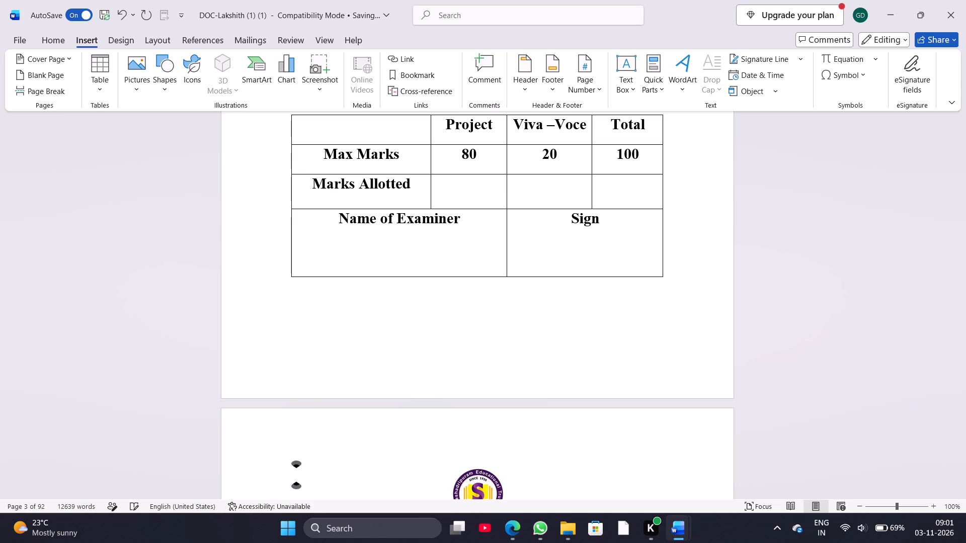
Examine how the pasted evaluation content is laid out across the university logo page and the page following it.
{"action": "scroll", "coordinate": [432, 307], "scroll_direction": "up", "scroll_amount": 2}
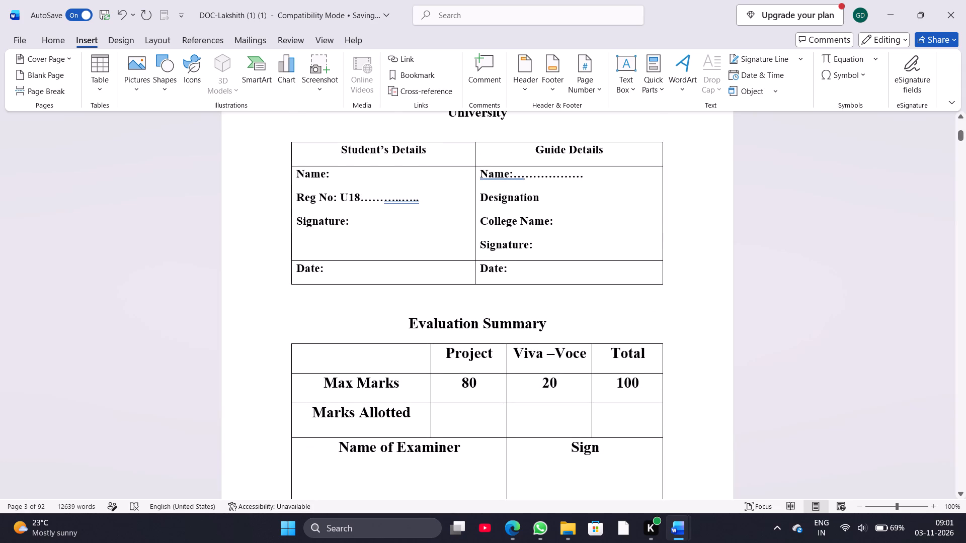
{"action": "scroll", "coordinate": [432, 307], "scroll_direction": "up", "scroll_amount": 1}
{"action": "left_click", "coordinate": [436, 289]}
{"action": "scroll", "coordinate": [436, 289], "scroll_direction": "up", "scroll_amount": 1}
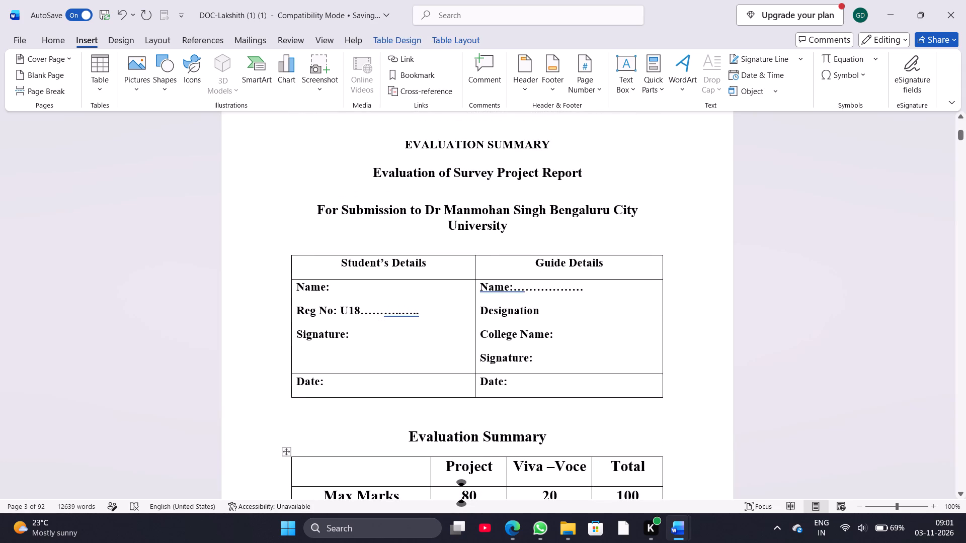
{"action": "left_click", "coordinate": [638, 353]}
{"action": "scroll", "coordinate": [638, 353], "scroll_direction": "down", "scroll_amount": 1}
{"action": "scroll", "coordinate": [638, 353], "scroll_direction": "up", "scroll_amount": 3}
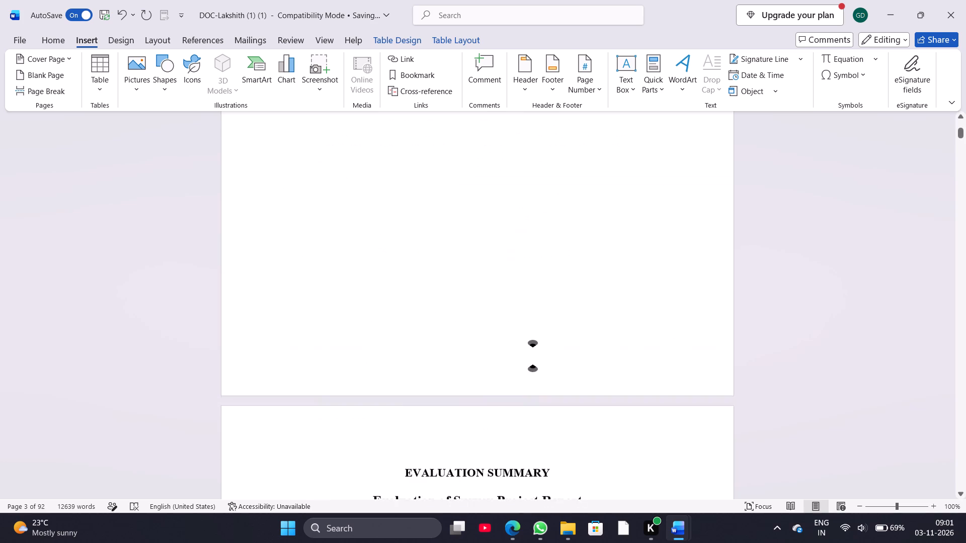
{"action": "scroll", "coordinate": [638, 353], "scroll_direction": "up", "scroll_amount": 5}
{"action": "scroll", "coordinate": [638, 353], "scroll_direction": "down", "scroll_amount": 1}
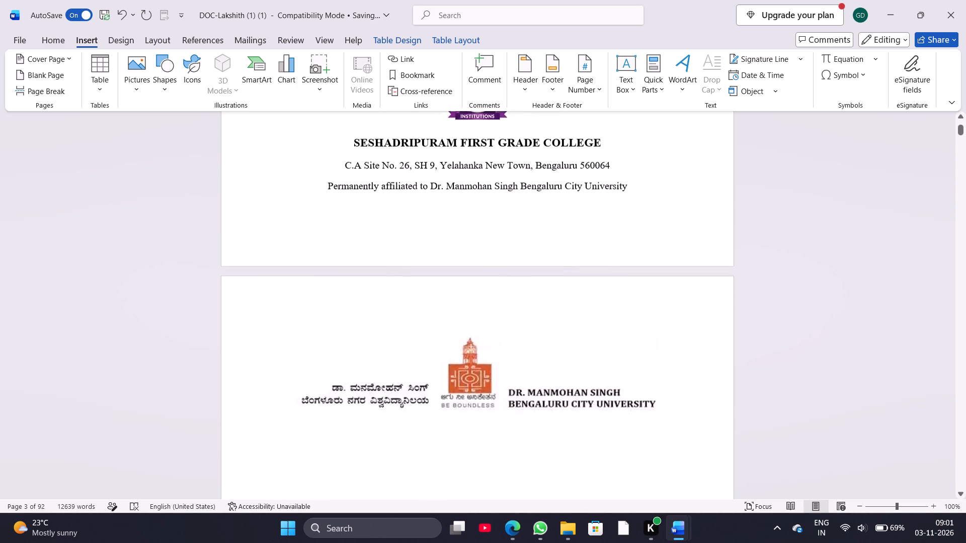
{"action": "scroll", "coordinate": [638, 353], "scroll_direction": "down", "scroll_amount": 2}
{"action": "scroll", "coordinate": [638, 353], "scroll_direction": "up", "scroll_amount": 2}
{"action": "scroll", "coordinate": [638, 353], "scroll_direction": "down", "scroll_amount": 1}
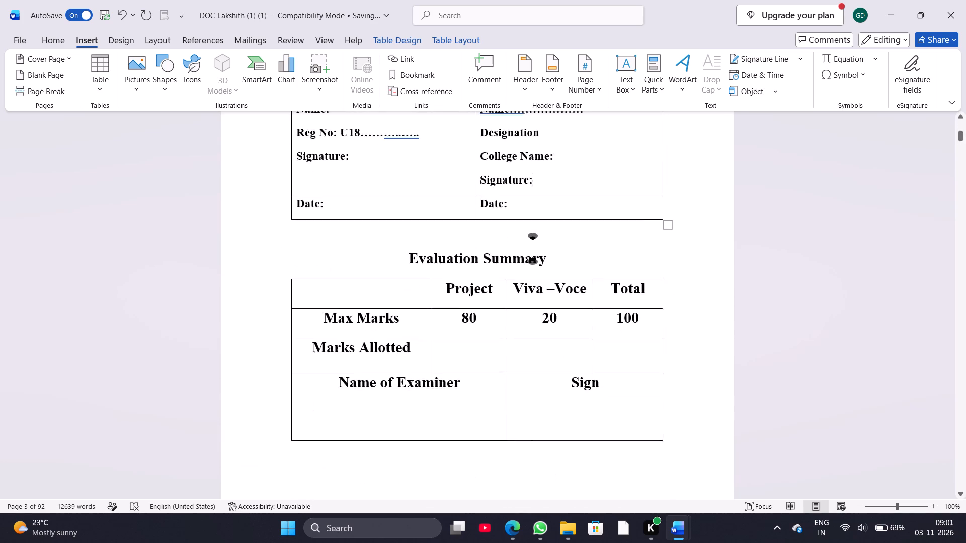
{"action": "scroll", "coordinate": [638, 353], "scroll_direction": "down", "scroll_amount": 1}
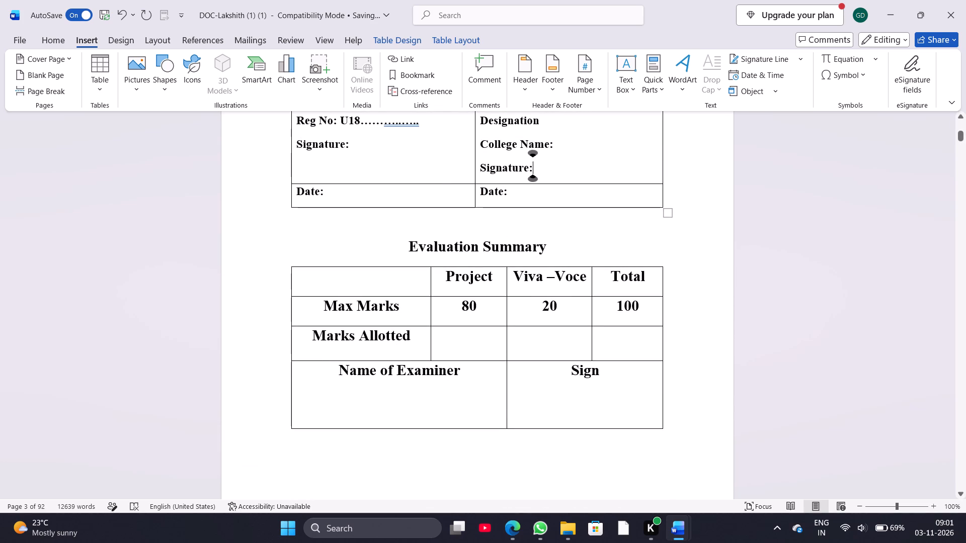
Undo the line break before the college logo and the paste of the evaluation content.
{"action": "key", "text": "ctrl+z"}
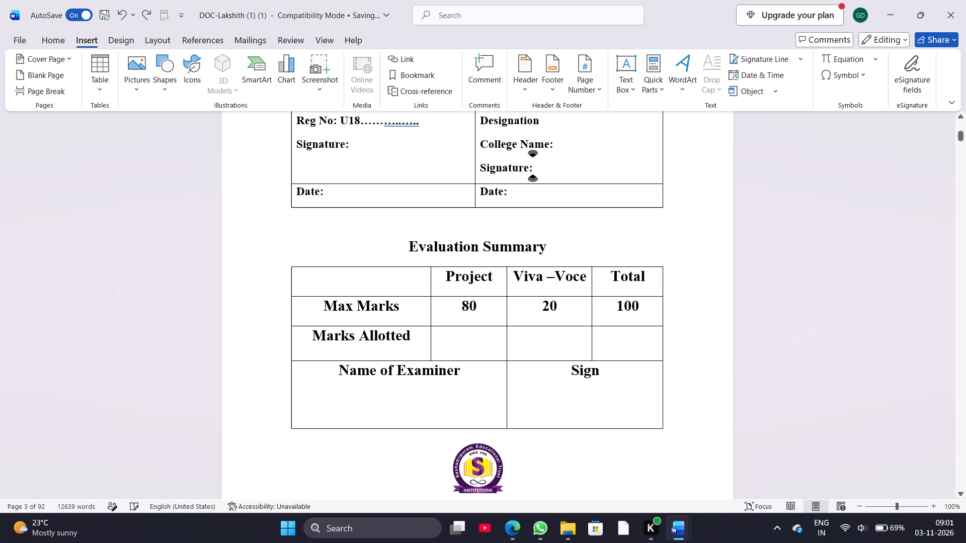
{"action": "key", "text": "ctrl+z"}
Shrink the university logo picture slightly in proportion on the page after the title page.
{"action": "scroll", "coordinate": [558, 239], "scroll_direction": "up", "scroll_amount": 4}
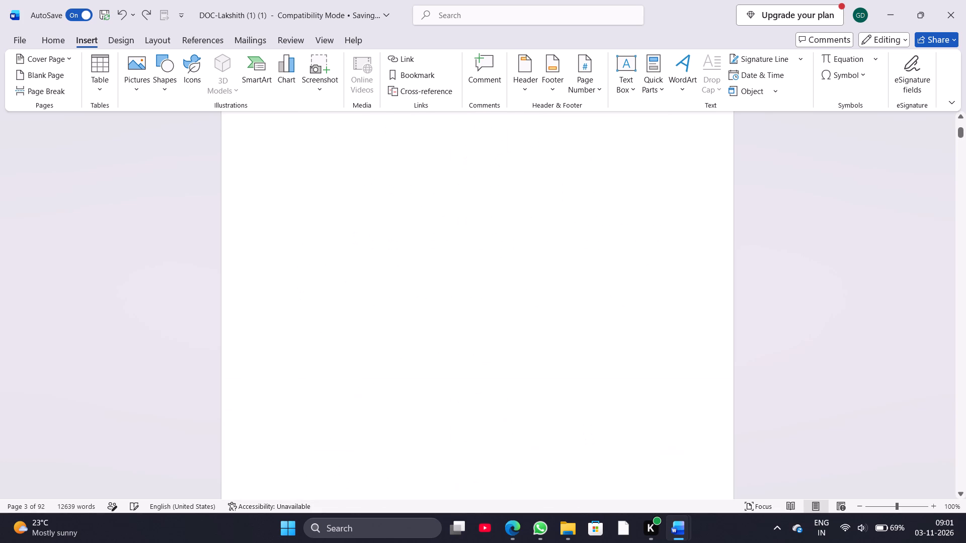
{"action": "scroll", "coordinate": [558, 239], "scroll_direction": "up", "scroll_amount": 1}
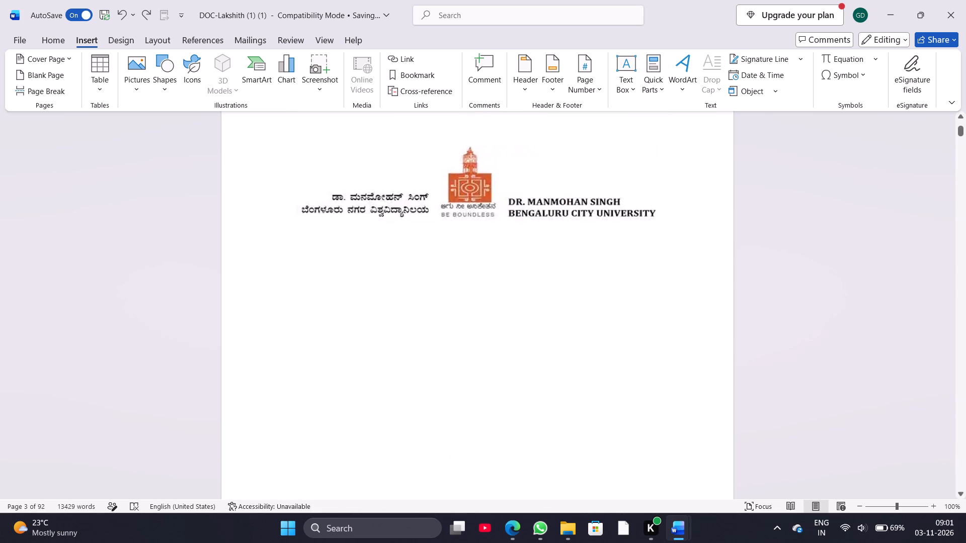
{"action": "left_click", "coordinate": [430, 206]}
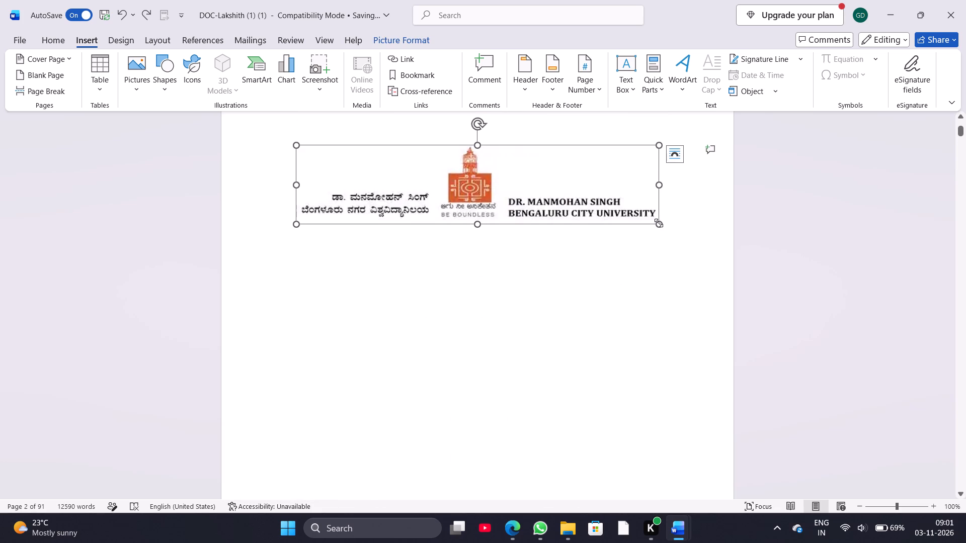
{"action": "left_click_drag", "start_coordinate": [659, 223], "coordinate": [640, 208]}
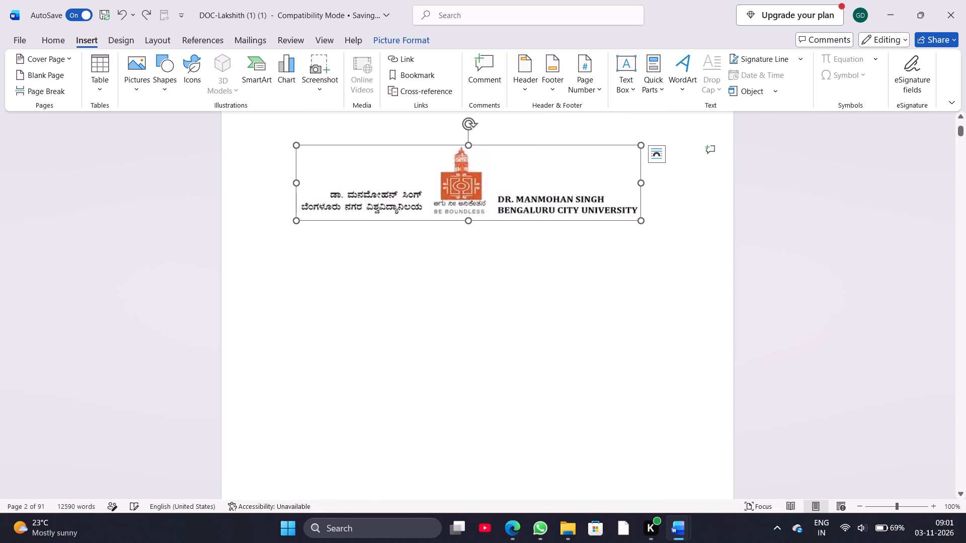
{"action": "left_click_drag", "start_coordinate": [476, 198], "coordinate": [480, 198]}
{"action": "left_click_drag", "start_coordinate": [480, 198], "coordinate": [483, 192]}
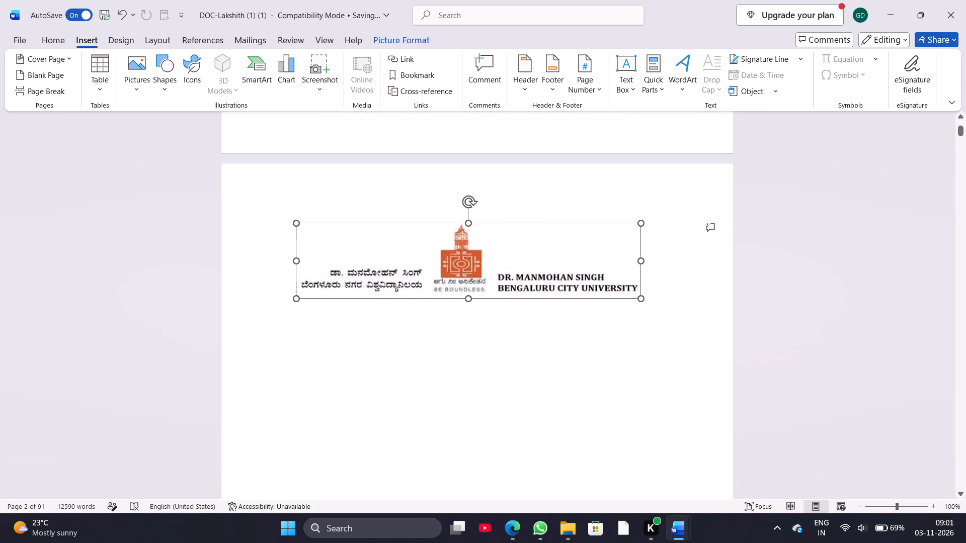
Paste the copied evaluation content on the line below the resized university logo.
{"action": "double_click", "coordinate": [291, 285]}
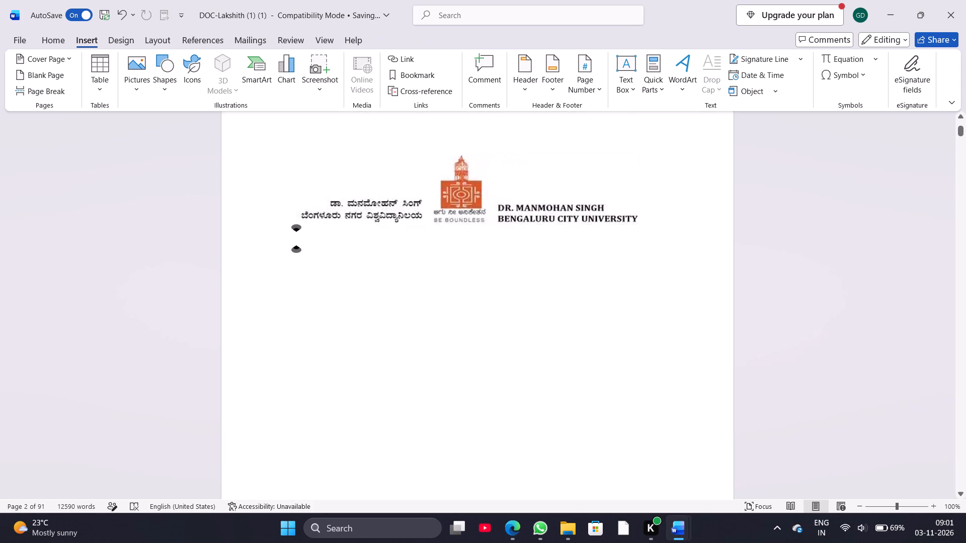
{"action": "triple_click", "coordinate": [291, 285]}
{"action": "double_click", "coordinate": [291, 285]}
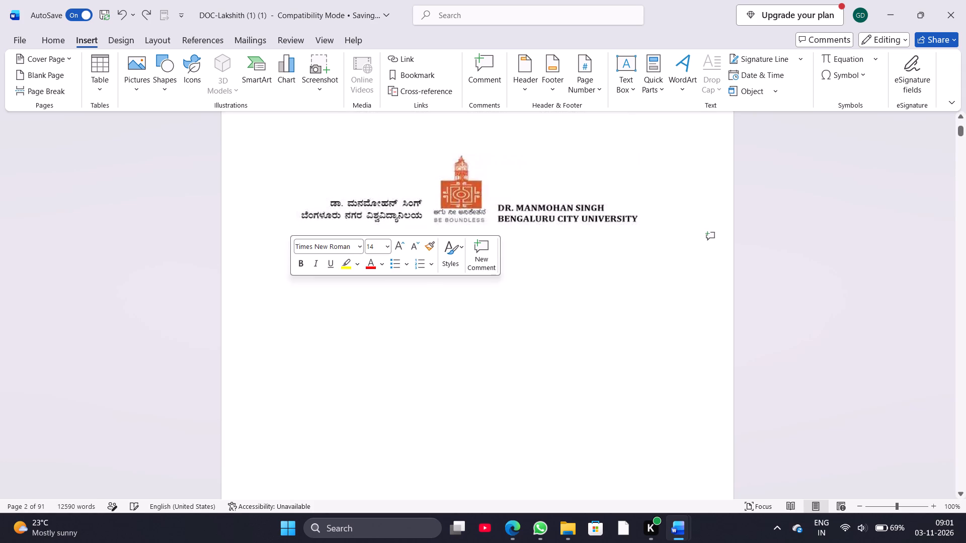
{"action": "double_click", "coordinate": [295, 287]}
{"action": "key", "text": "ctrl+v"}
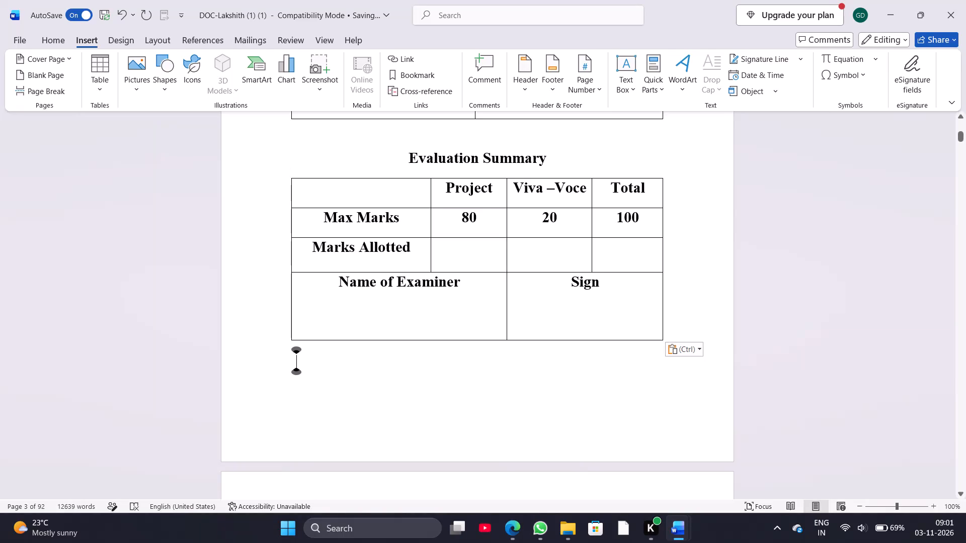
Reduce the height of the Name of Examiner and Sign row in the Evaluation Summary table.
{"action": "left_click", "coordinate": [406, 161]}
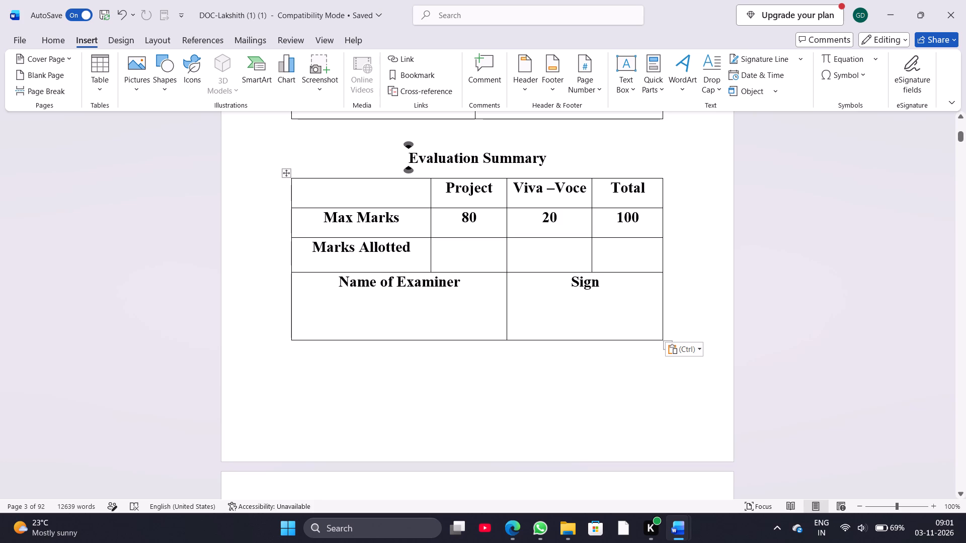
{"action": "right_click_drag", "start_coordinate": [658, 340], "coordinate": [657, 312]}
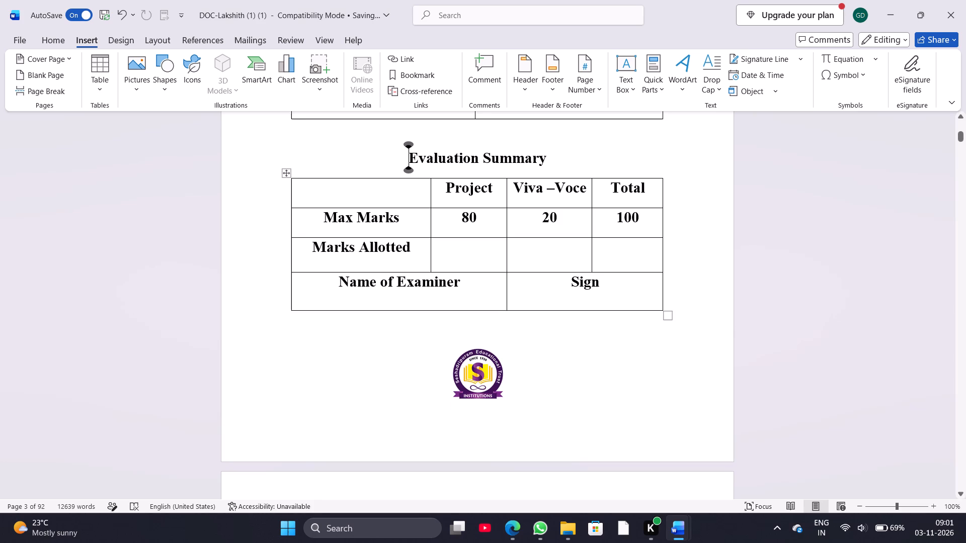
Insert two line breaks before the college logo below the evaluation table to push it down.
{"action": "left_click", "coordinate": [446, 364]}
{"action": "key", "text": "Return"}
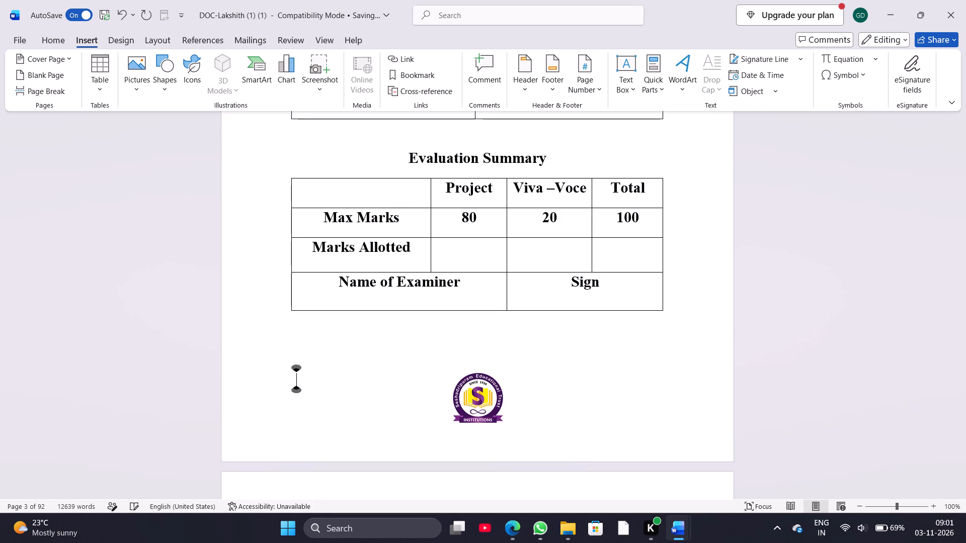
{"action": "key", "text": "Return"}
Delete the breaks before the EVALUATION SUMMARY heading so it sits directly below the university logo on the same page.
{"action": "scroll", "coordinate": [446, 364], "scroll_direction": "up", "scroll_amount": 5}
{"action": "left_click", "coordinate": [403, 373]}
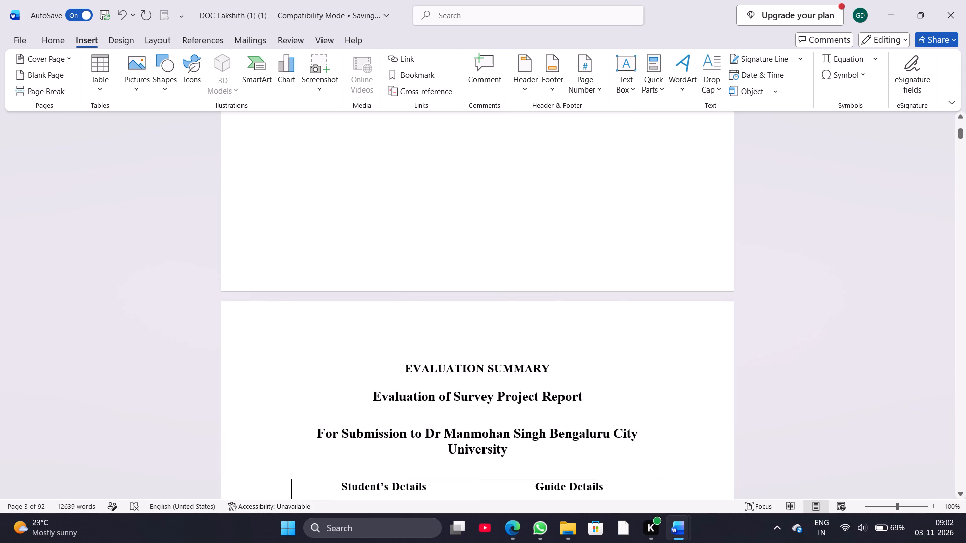
{"action": "key", "text": "BackSpace"}
{"action": "key", "text": "BackSpace"}
{"action": "key", "text": "BackSpace"}
{"action": "scroll", "coordinate": [403, 373], "scroll_direction": "up", "scroll_amount": 1}
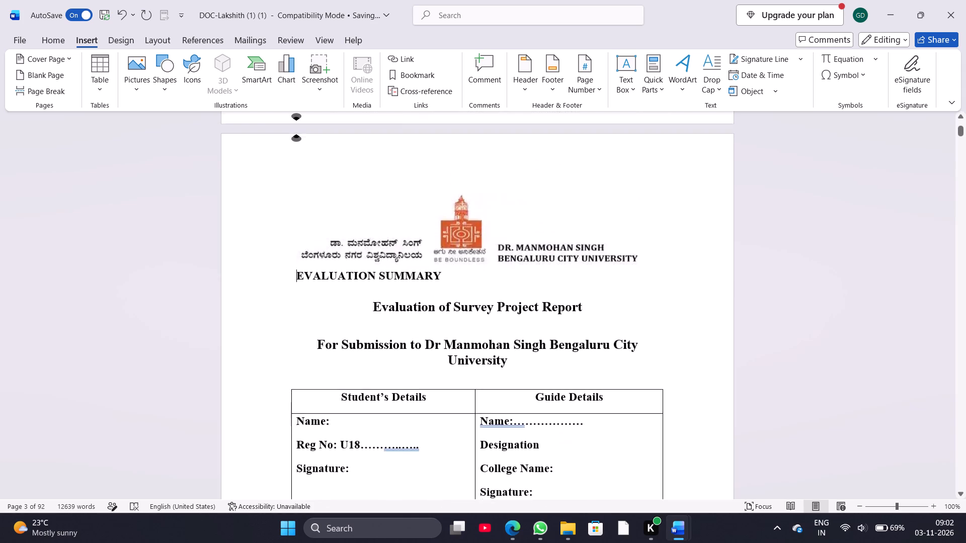
{"action": "scroll", "coordinate": [403, 373], "scroll_direction": "up", "scroll_amount": 1}
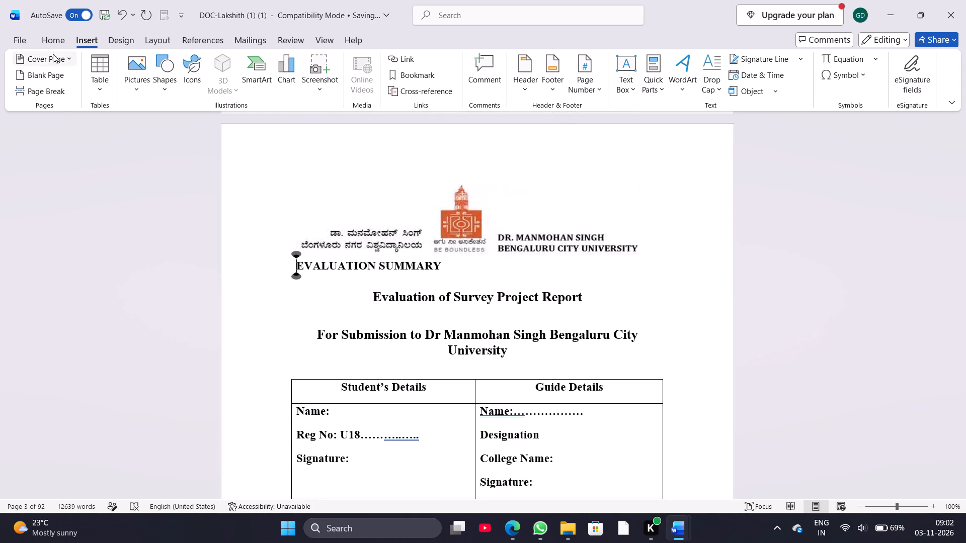
Center the EVALUATION SUMMARY heading and the university logo on the line with it.
{"action": "left_click", "coordinate": [51, 43]}
{"action": "left_click", "coordinate": [335, 85]}
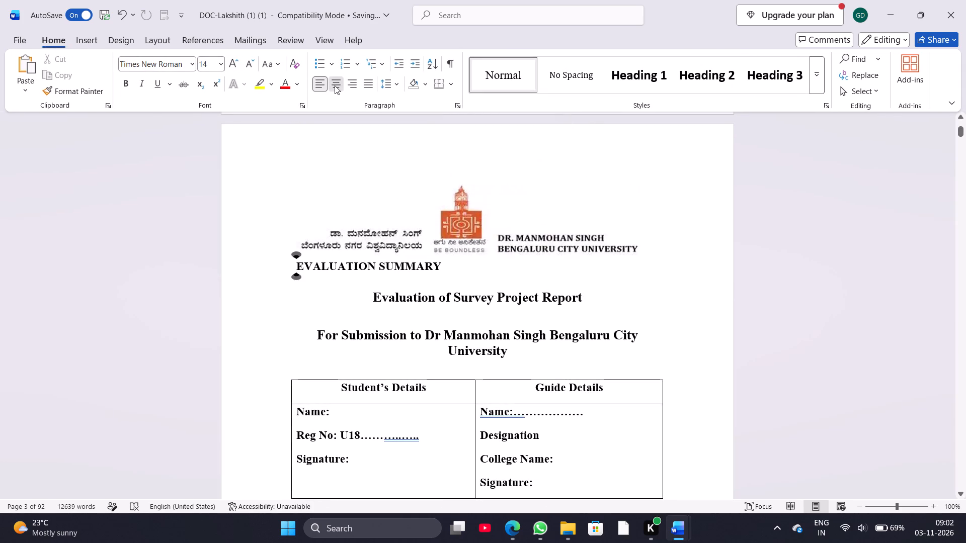
Enter the student's name in capitals, with the initial, after the Name label in the Student's Details cell.
{"action": "scroll", "coordinate": [352, 288], "scroll_direction": "down", "scroll_amount": 2}
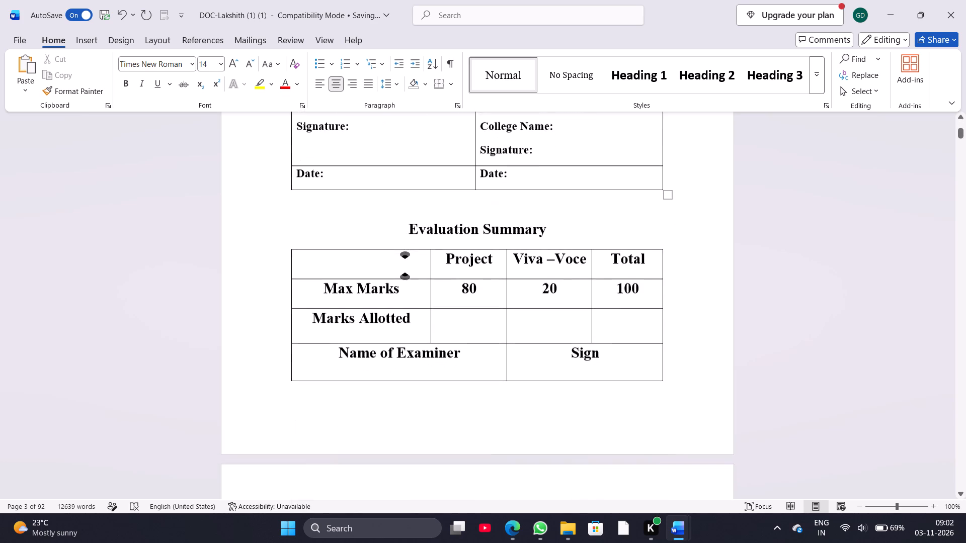
{"action": "scroll", "coordinate": [447, 267], "scroll_direction": "up", "scroll_amount": 2}
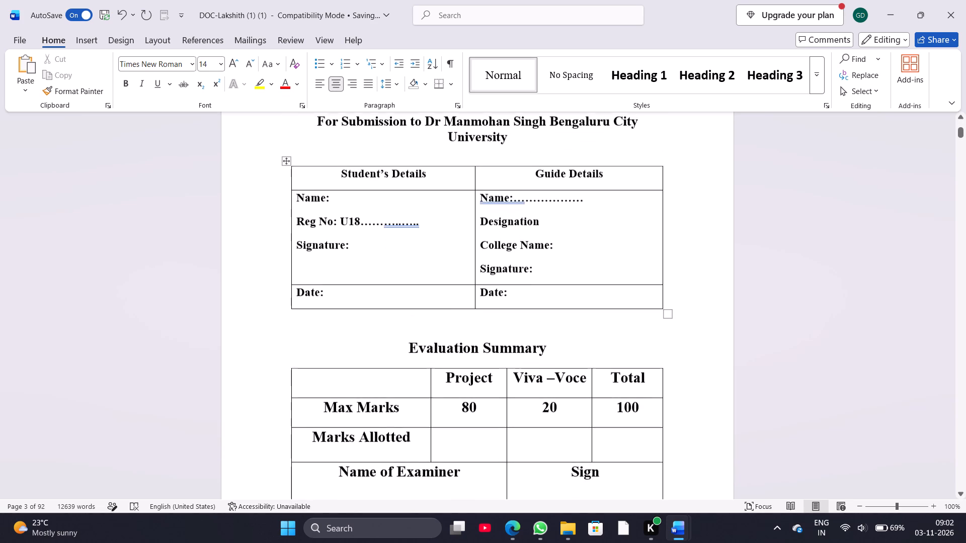
{"action": "scroll", "coordinate": [447, 267], "scroll_direction": "up", "scroll_amount": 1}
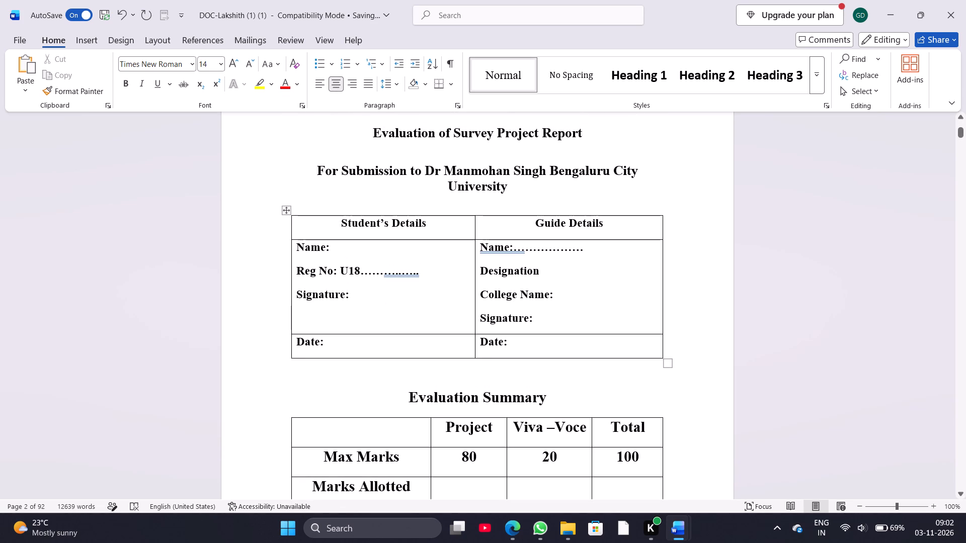
{"action": "scroll", "coordinate": [425, 276], "scroll_direction": "up", "scroll_amount": 1}
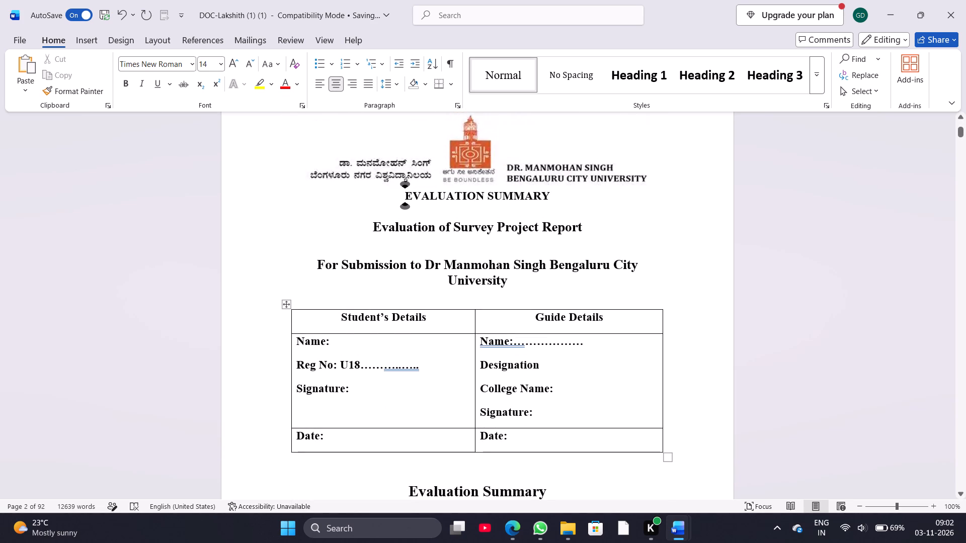
{"action": "left_click", "coordinate": [344, 342]}
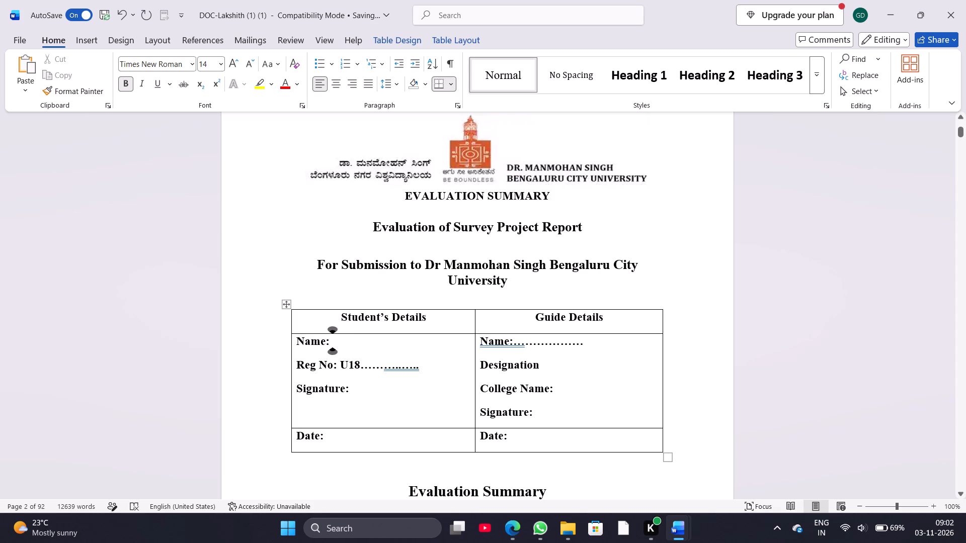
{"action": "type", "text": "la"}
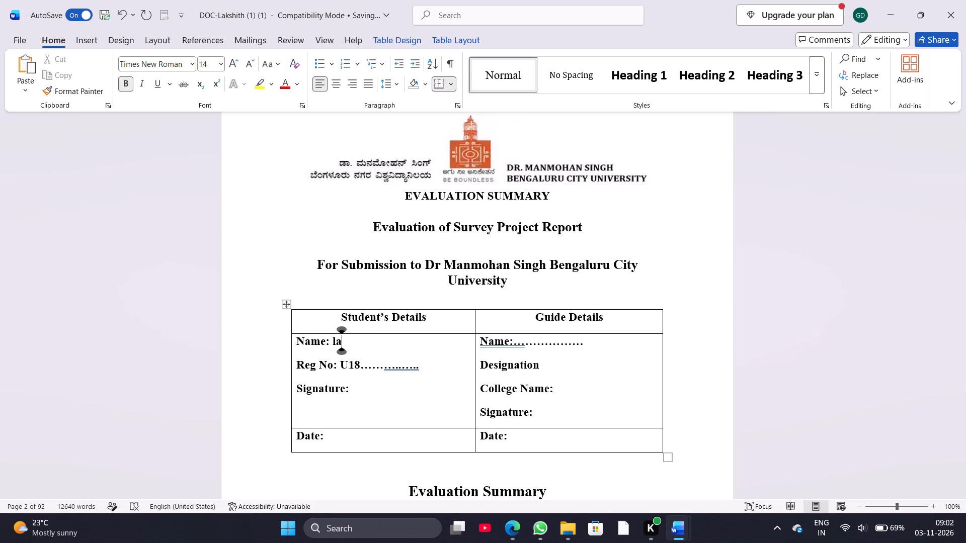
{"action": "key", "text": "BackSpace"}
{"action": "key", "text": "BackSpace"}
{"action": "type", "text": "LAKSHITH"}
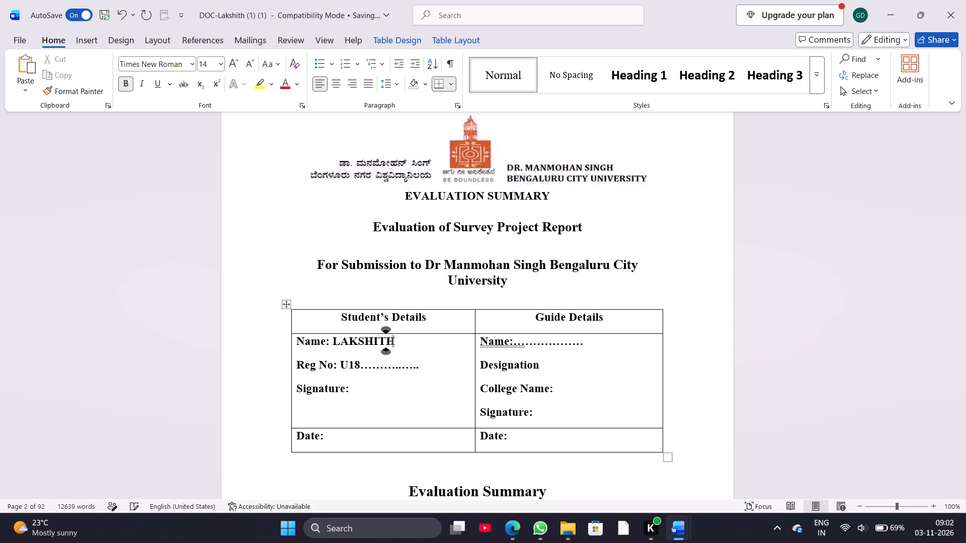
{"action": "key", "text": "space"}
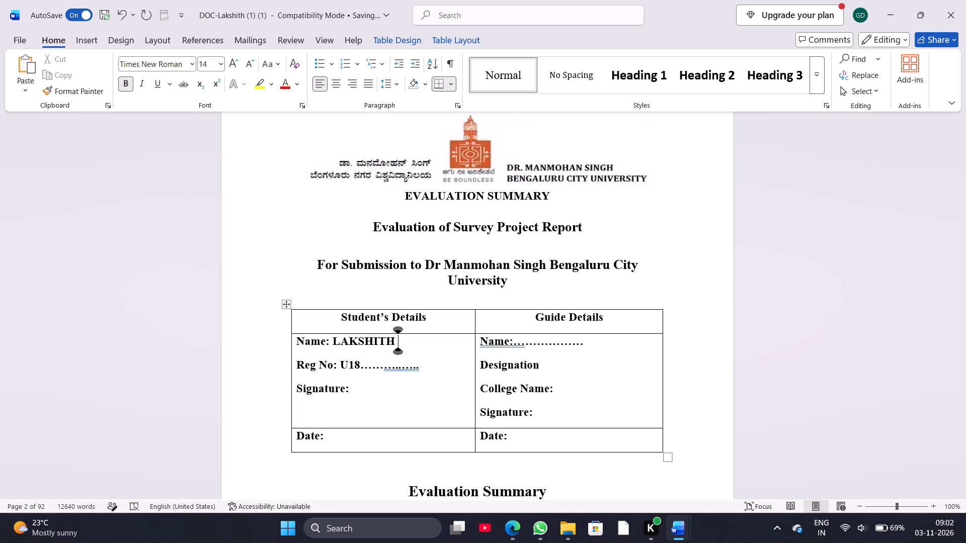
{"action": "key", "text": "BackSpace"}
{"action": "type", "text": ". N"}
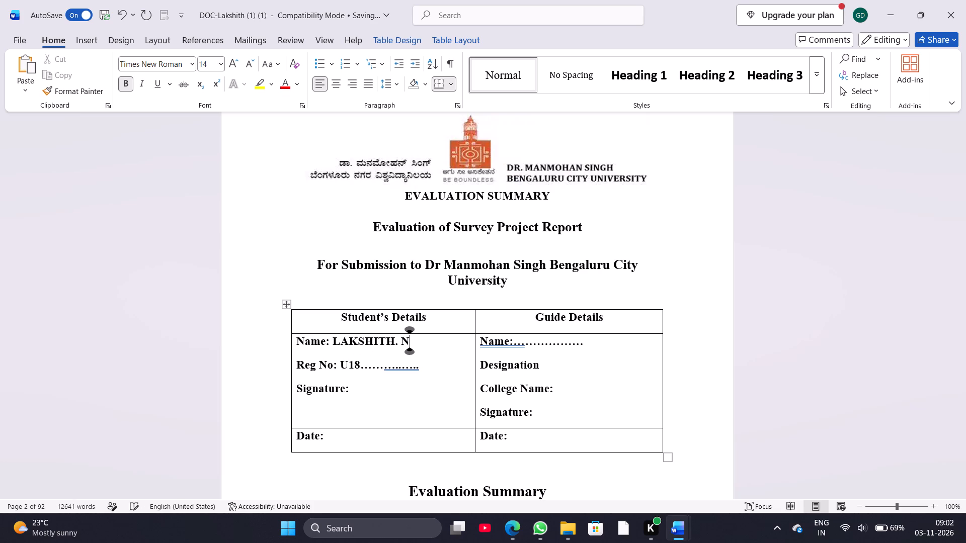
Replace the dotted placeholder after Reg No in the Student's Details cell with the student's full registration number.
{"action": "left_click", "coordinate": [422, 372]}
{"action": "key", "text": "BackSpace"}
{"action": "key", "text": "BackSpace"}
{"action": "key", "text": "BackSpace"}
{"action": "key", "text": "BackSpace"}
{"action": "key", "text": "BackSpace"}
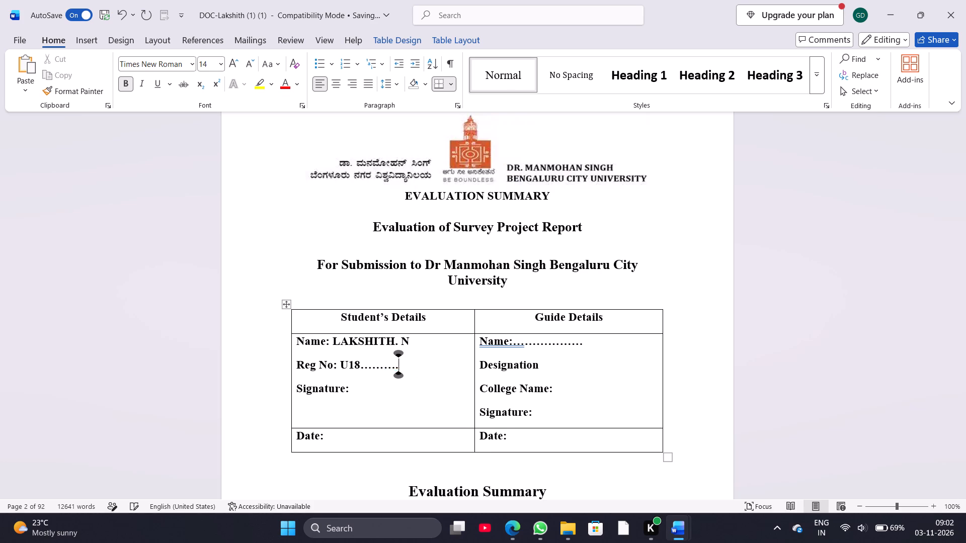
{"action": "key", "text": "BackSpace"}
{"action": "key", "text": "BackSpace"}
{"action": "key", "text": "BackSpace"}
{"action": "key", "text": "BackSpace"}
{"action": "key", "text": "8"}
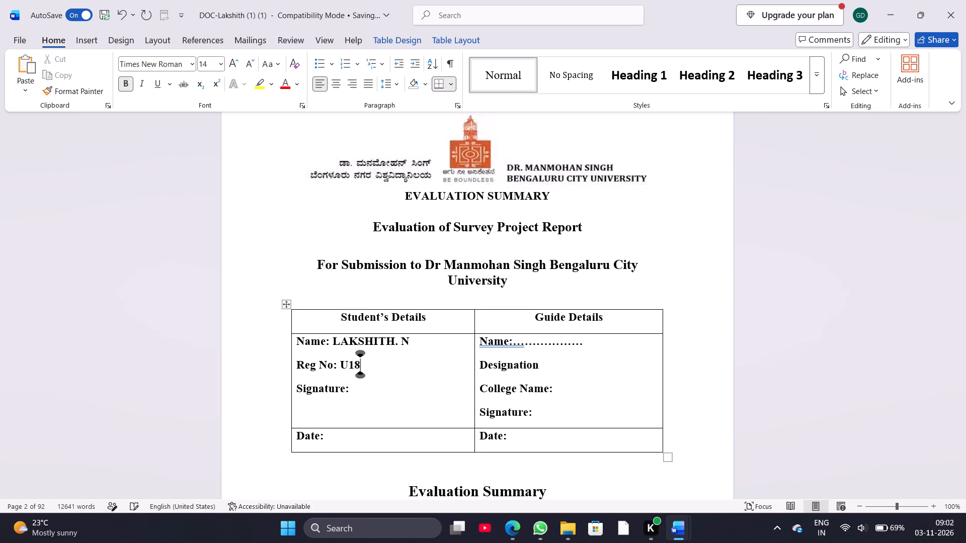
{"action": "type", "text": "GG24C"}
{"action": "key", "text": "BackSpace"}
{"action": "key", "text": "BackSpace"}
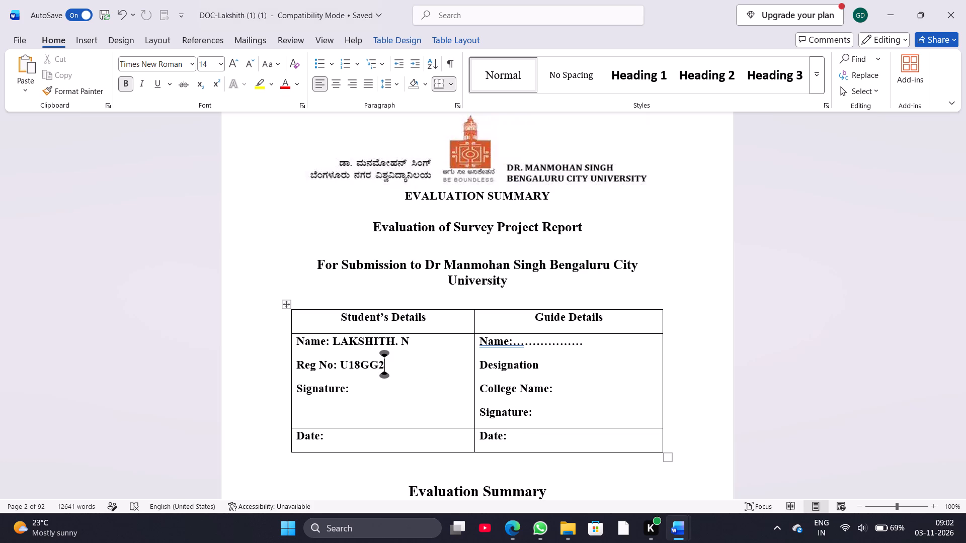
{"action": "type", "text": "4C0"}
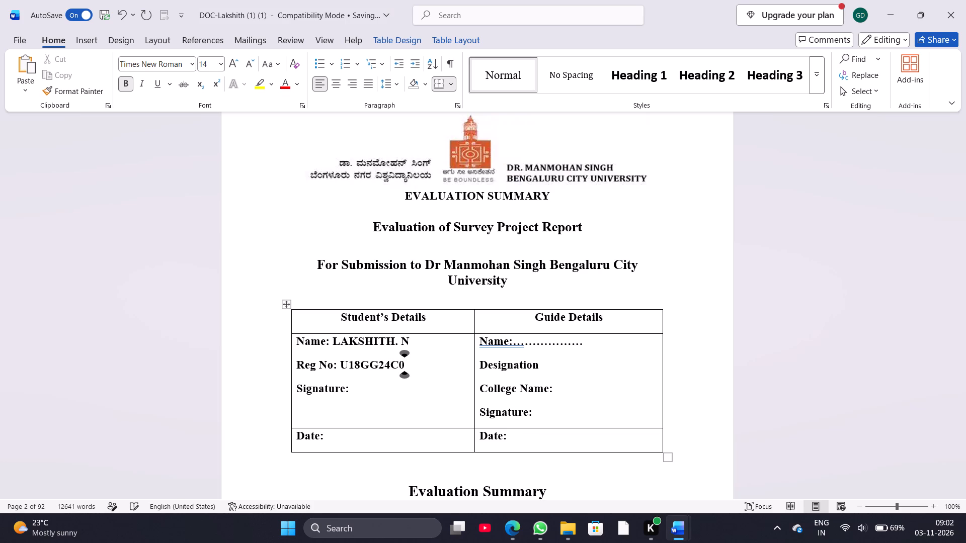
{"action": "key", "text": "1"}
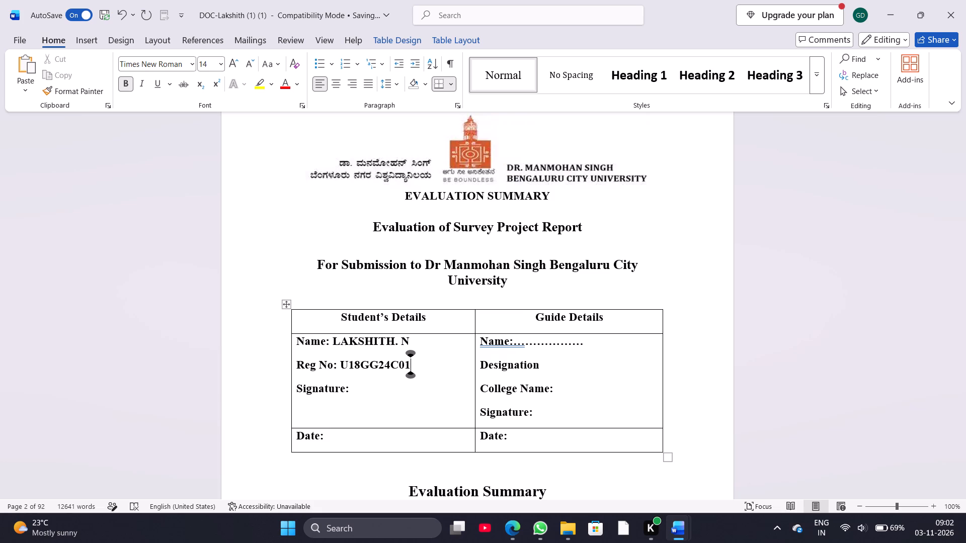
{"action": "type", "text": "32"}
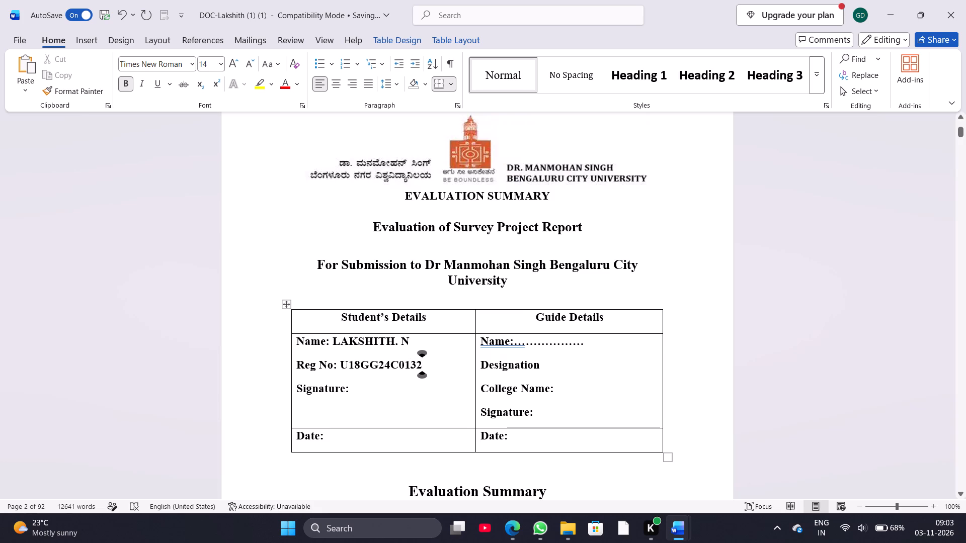
{"action": "left_click_drag", "start_coordinate": [358, 392], "coordinate": [473, 361]}
{"action": "left_click", "coordinate": [473, 361]}
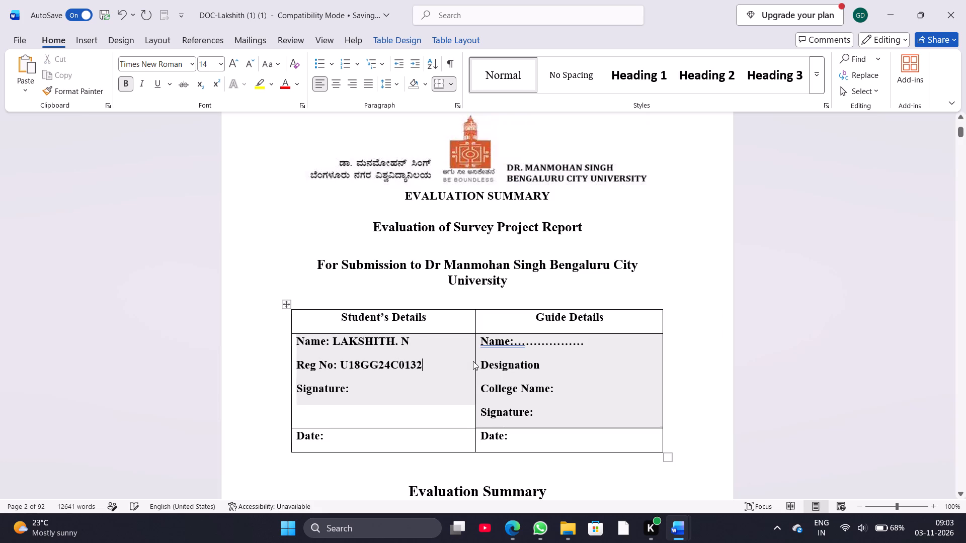
Replace the dotted placeholder after Name in the Guide Details cell with the guide's name in capitals, including the DR. title.
{"action": "left_click", "coordinate": [586, 342]}
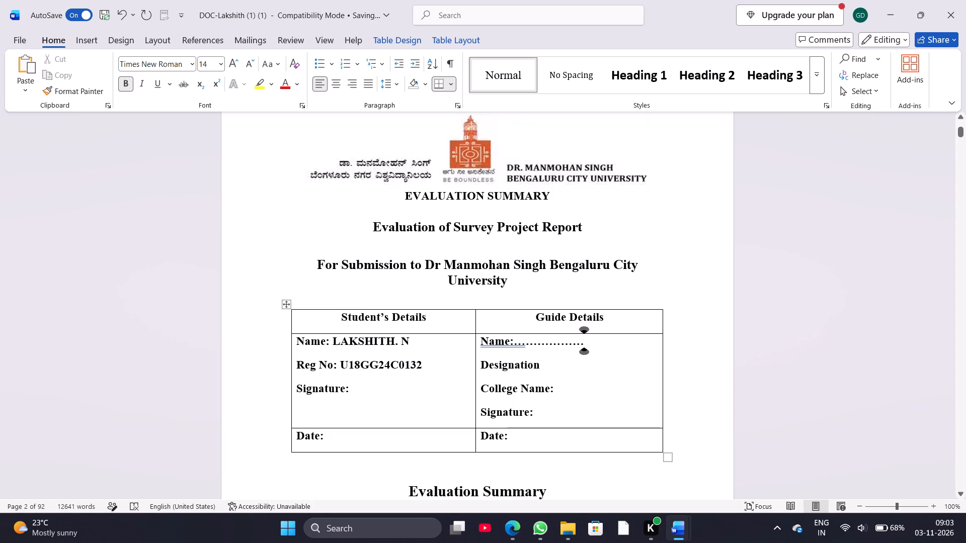
{"action": "key", "text": "BackSpace"}
{"action": "key", "text": "BackSpace"}
{"action": "key", "text": "BackSpace"}
{"action": "key", "text": "BackSpace"}
{"action": "key", "text": "BackSpace"}
{"action": "key", "text": "BackSpace"}
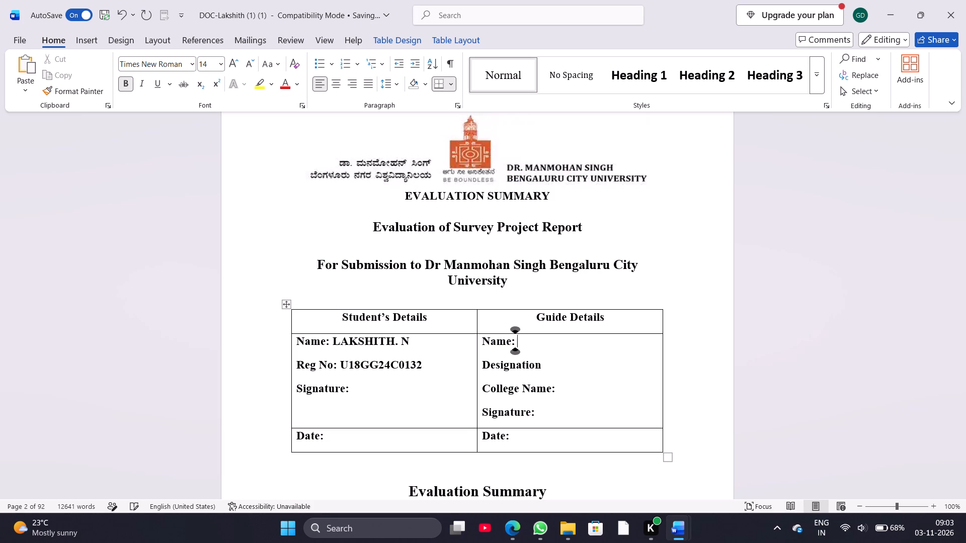
{"action": "key", "text": "BackSpace"}
{"action": "key", "text": "semicolon"}
{"action": "key", "text": "BackSpace"}
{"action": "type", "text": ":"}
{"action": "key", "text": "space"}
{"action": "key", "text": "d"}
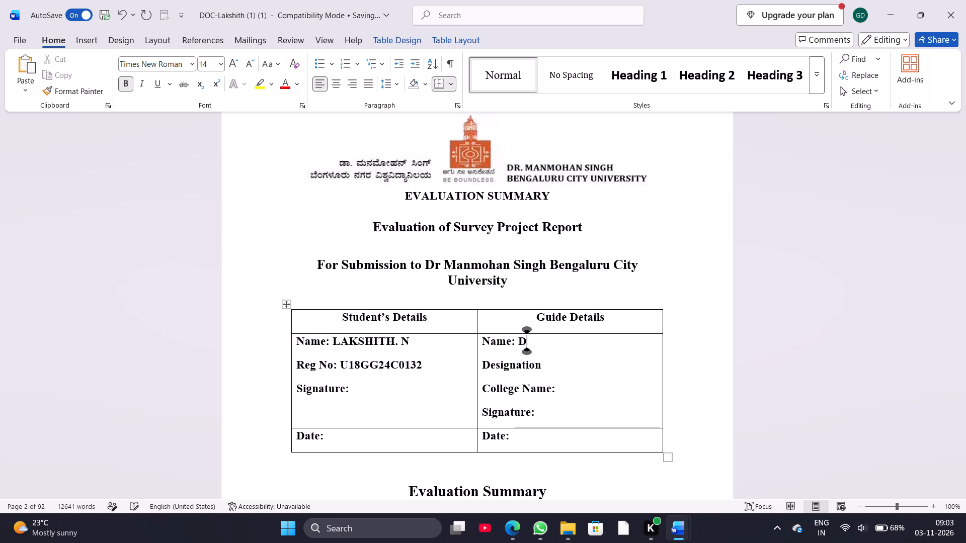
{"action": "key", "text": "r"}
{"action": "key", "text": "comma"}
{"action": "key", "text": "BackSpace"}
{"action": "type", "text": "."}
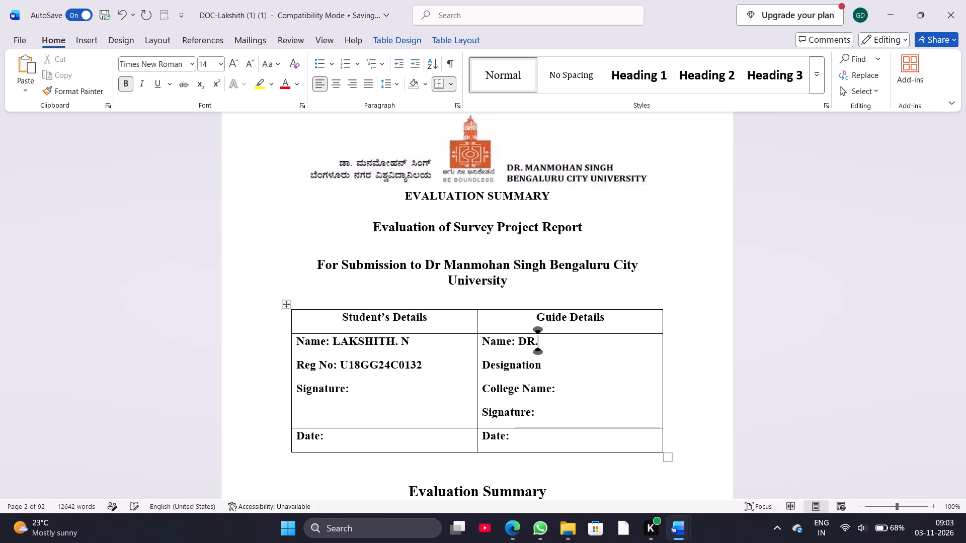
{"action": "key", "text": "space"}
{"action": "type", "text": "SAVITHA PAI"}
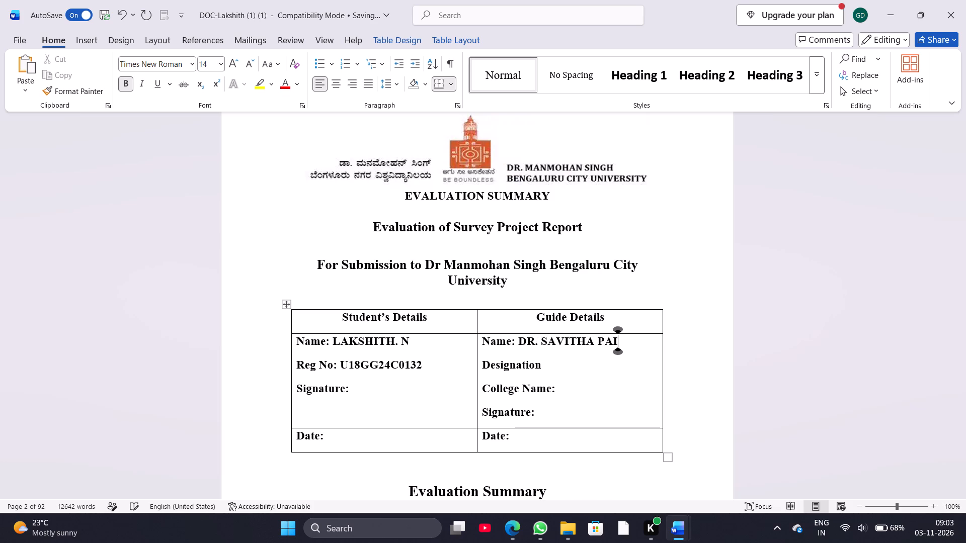
Add a colon and a space after the Designation label in the Guide Details cell.
{"action": "scroll", "coordinate": [586, 342], "scroll_direction": "down", "scroll_amount": 1}
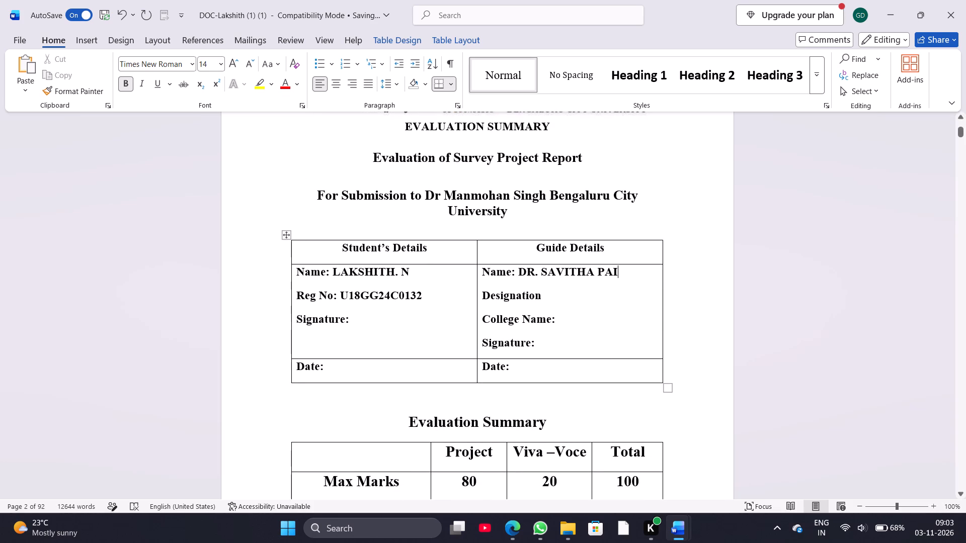
{"action": "left_click", "coordinate": [549, 298]}
{"action": "left_click", "coordinate": [549, 298]}
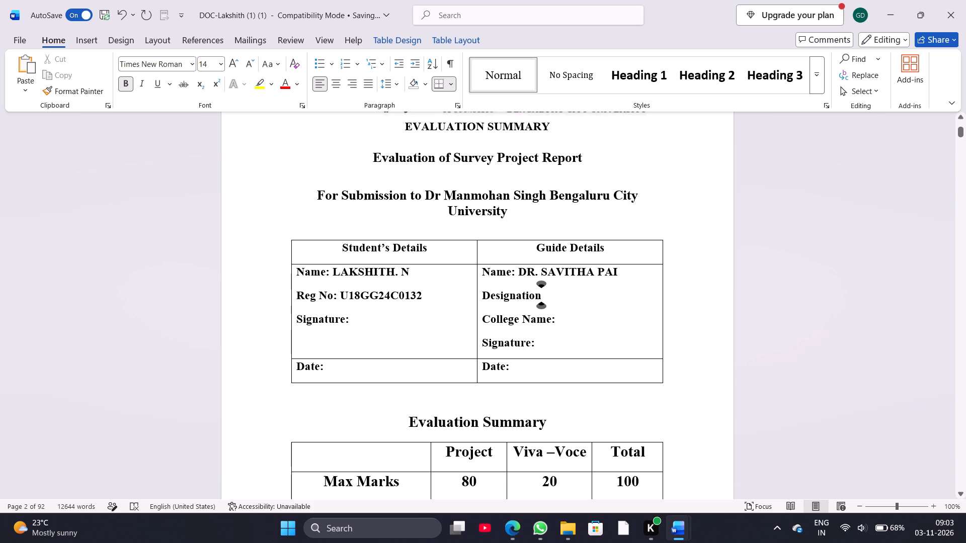
{"action": "key", "text": "semicolon"}
{"action": "key", "text": "BackSpace"}
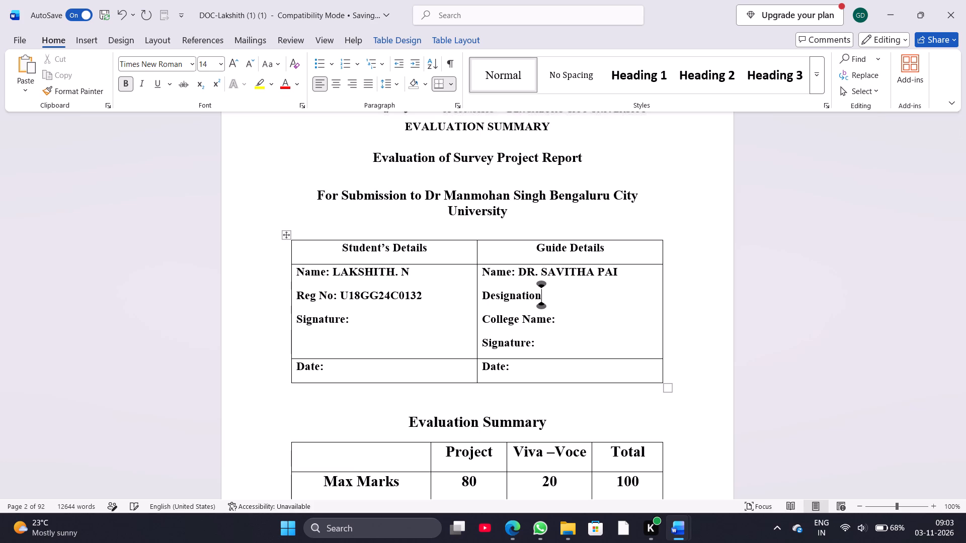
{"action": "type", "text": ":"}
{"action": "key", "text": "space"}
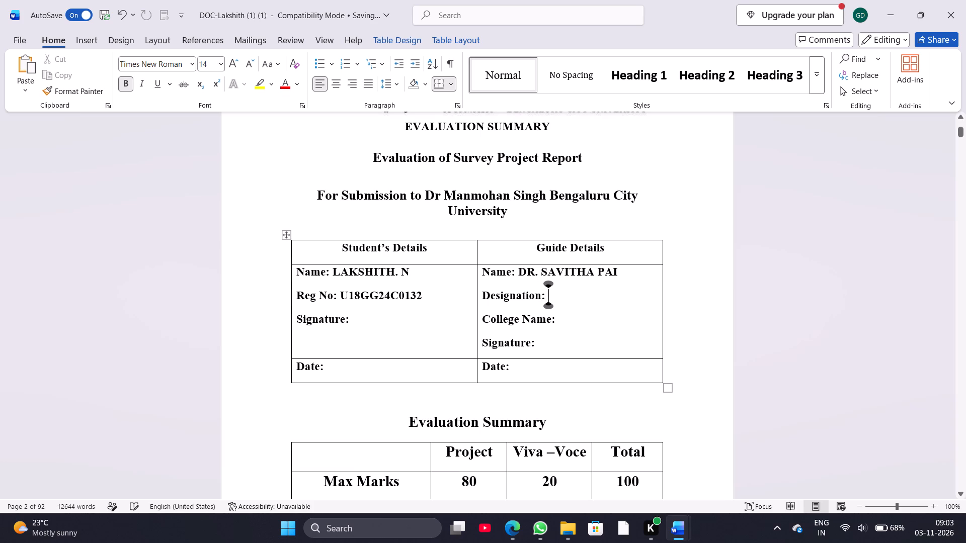
Widen the Student's Details and Guide Details table by extending its right edge towards the page edge.
{"action": "left_click_drag", "start_coordinate": [669, 388], "coordinate": [706, 383]}
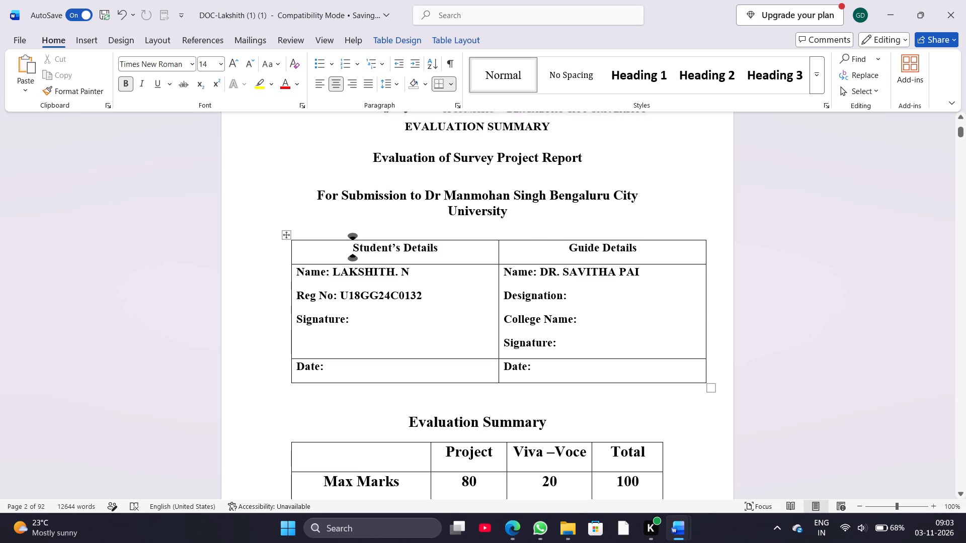
{"action": "left_click", "coordinate": [583, 295]}
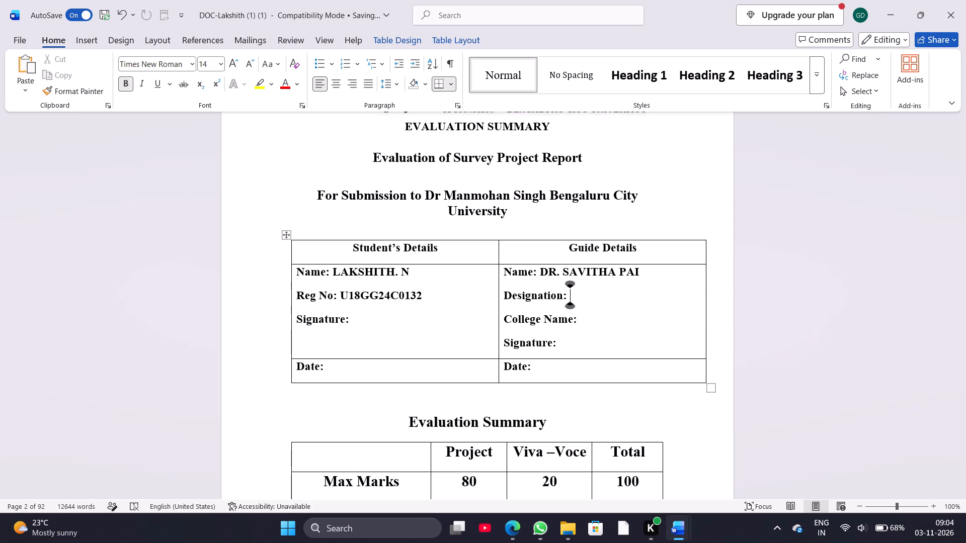
Fill in the College Name in the Guide Details cell as SESHADRIPURAM FIRST GRADE COLLEGE.
{"action": "left_click", "coordinate": [578, 325]}
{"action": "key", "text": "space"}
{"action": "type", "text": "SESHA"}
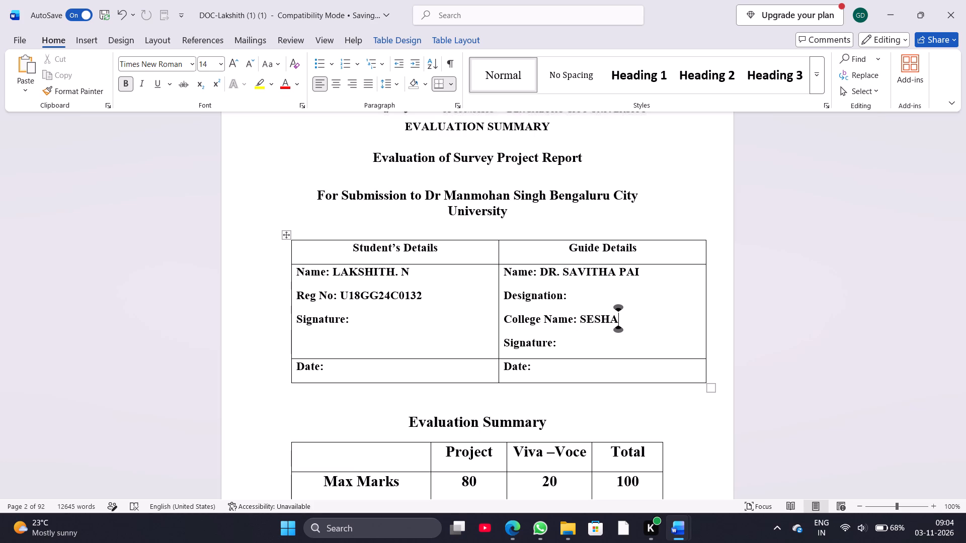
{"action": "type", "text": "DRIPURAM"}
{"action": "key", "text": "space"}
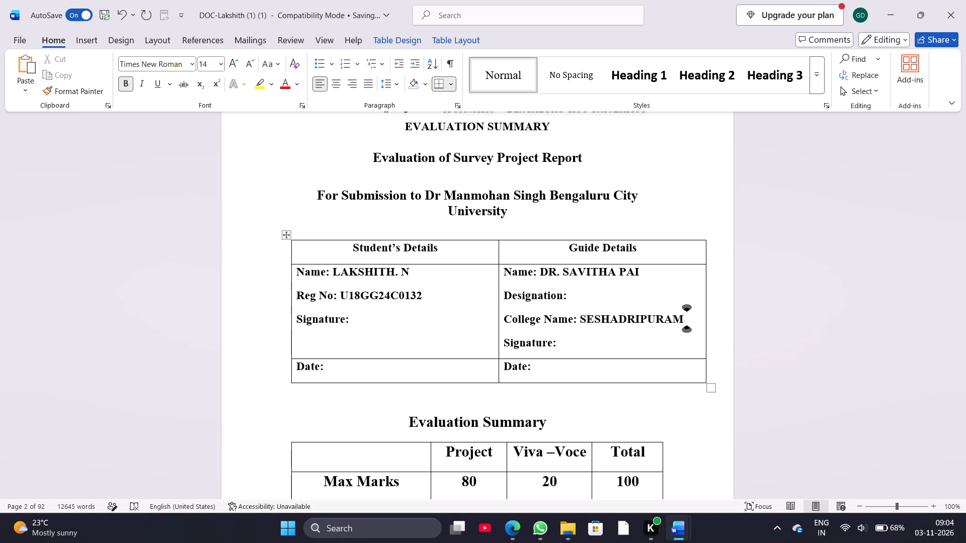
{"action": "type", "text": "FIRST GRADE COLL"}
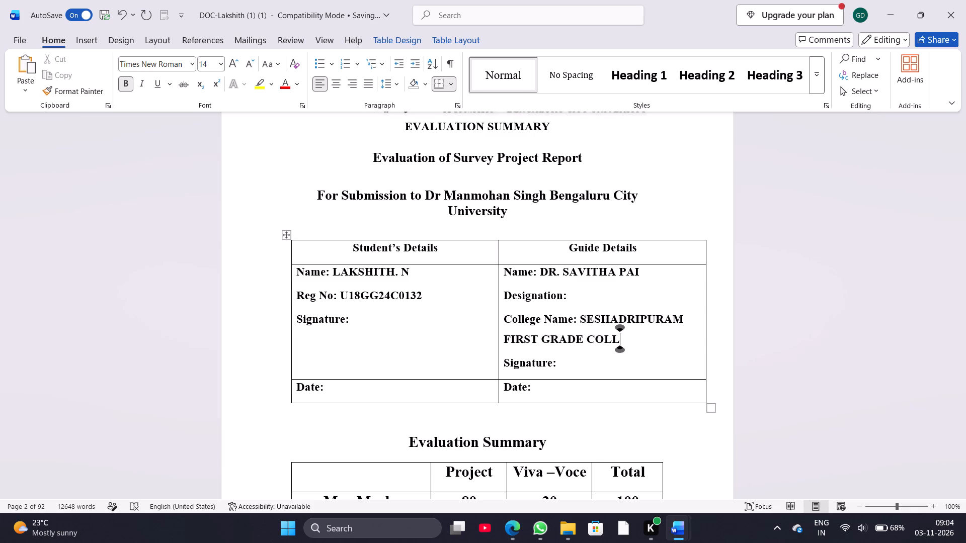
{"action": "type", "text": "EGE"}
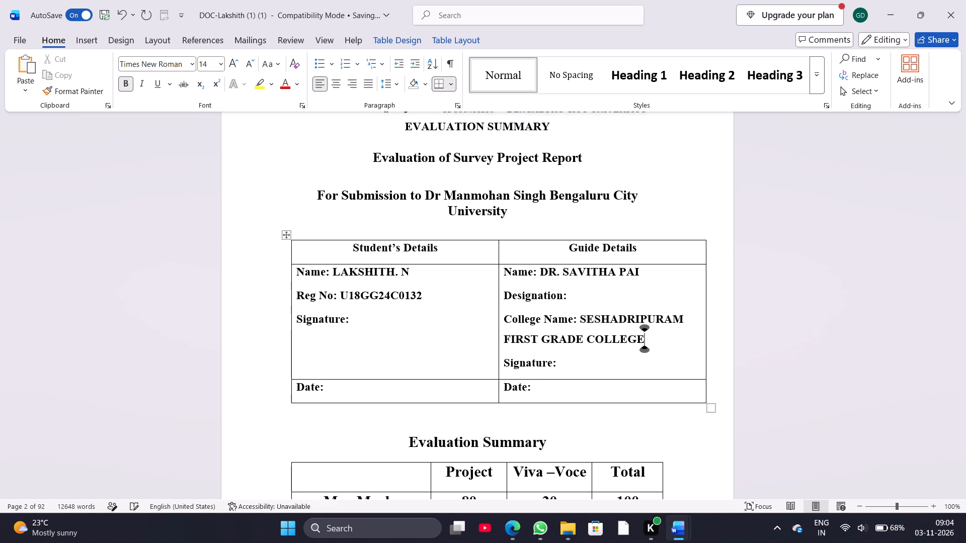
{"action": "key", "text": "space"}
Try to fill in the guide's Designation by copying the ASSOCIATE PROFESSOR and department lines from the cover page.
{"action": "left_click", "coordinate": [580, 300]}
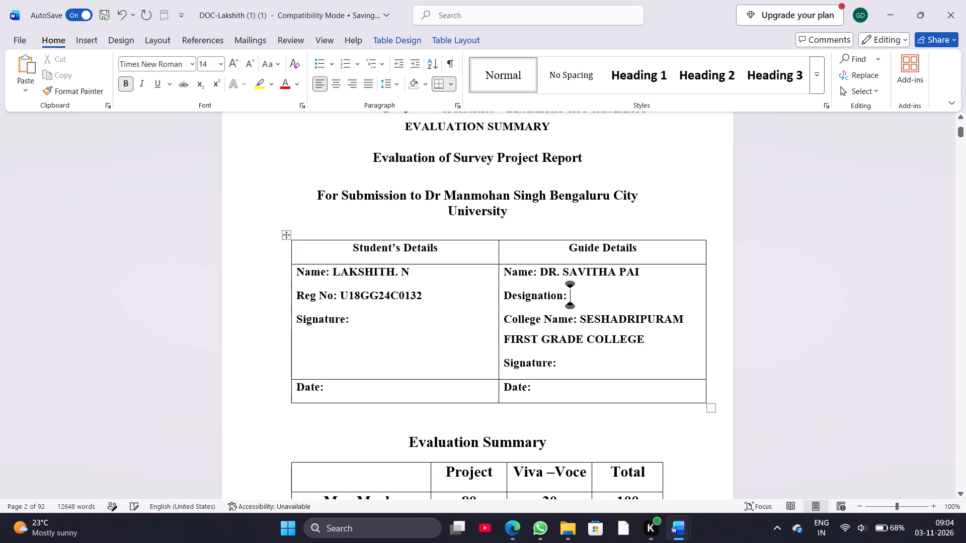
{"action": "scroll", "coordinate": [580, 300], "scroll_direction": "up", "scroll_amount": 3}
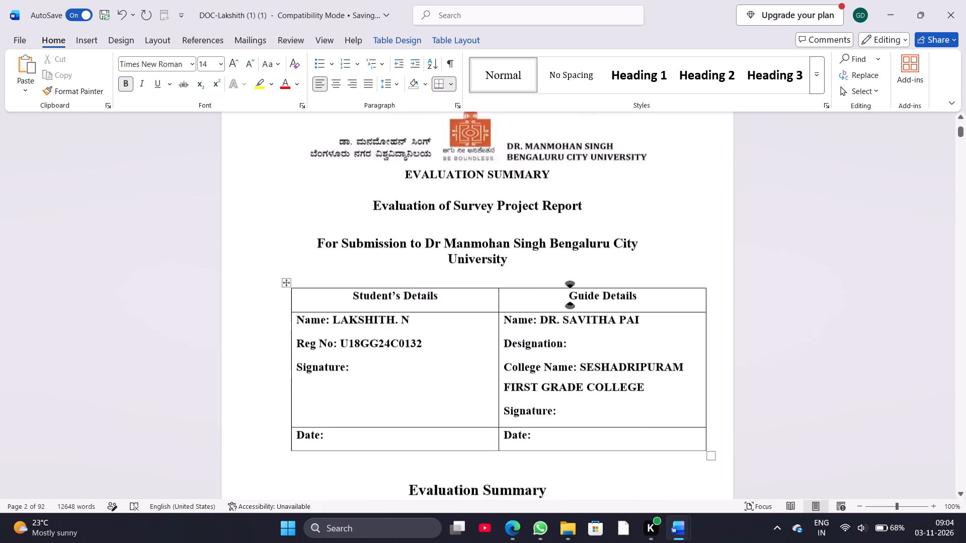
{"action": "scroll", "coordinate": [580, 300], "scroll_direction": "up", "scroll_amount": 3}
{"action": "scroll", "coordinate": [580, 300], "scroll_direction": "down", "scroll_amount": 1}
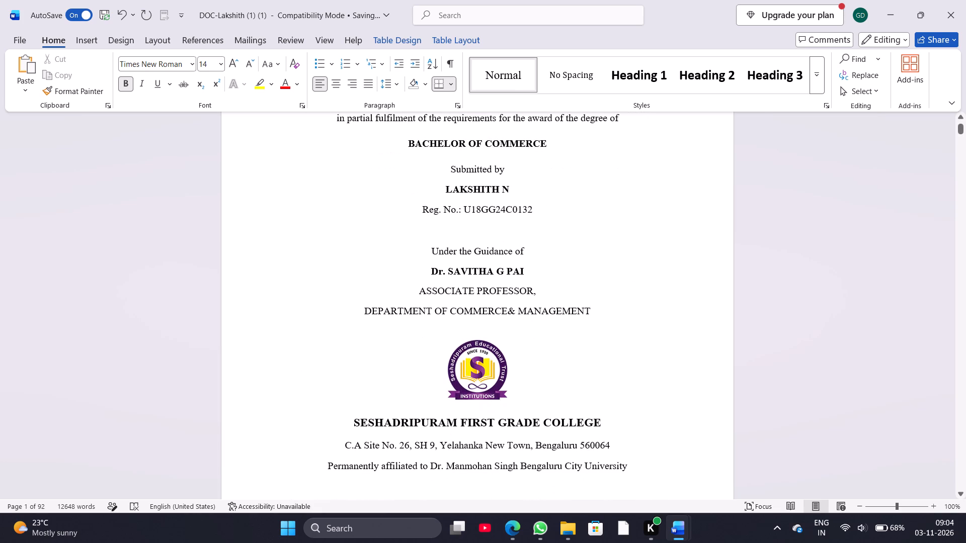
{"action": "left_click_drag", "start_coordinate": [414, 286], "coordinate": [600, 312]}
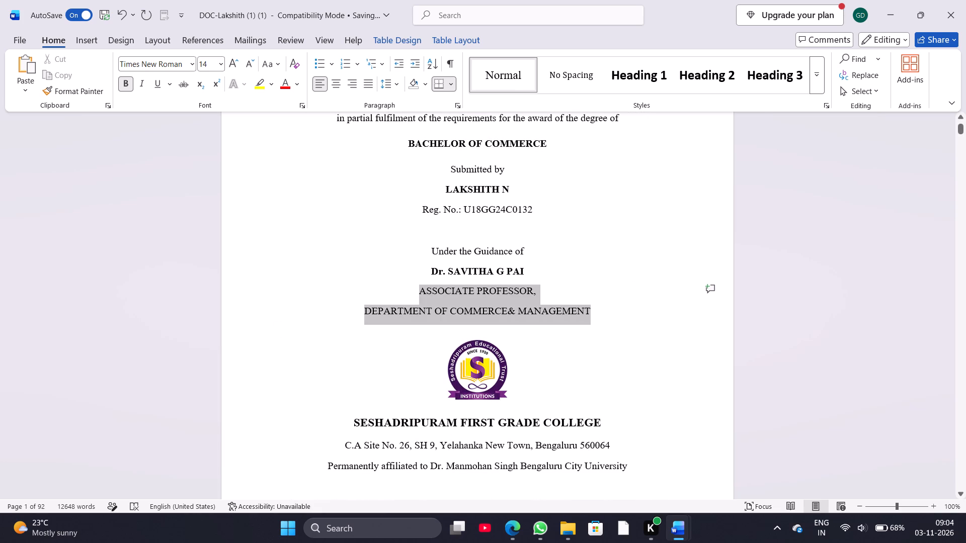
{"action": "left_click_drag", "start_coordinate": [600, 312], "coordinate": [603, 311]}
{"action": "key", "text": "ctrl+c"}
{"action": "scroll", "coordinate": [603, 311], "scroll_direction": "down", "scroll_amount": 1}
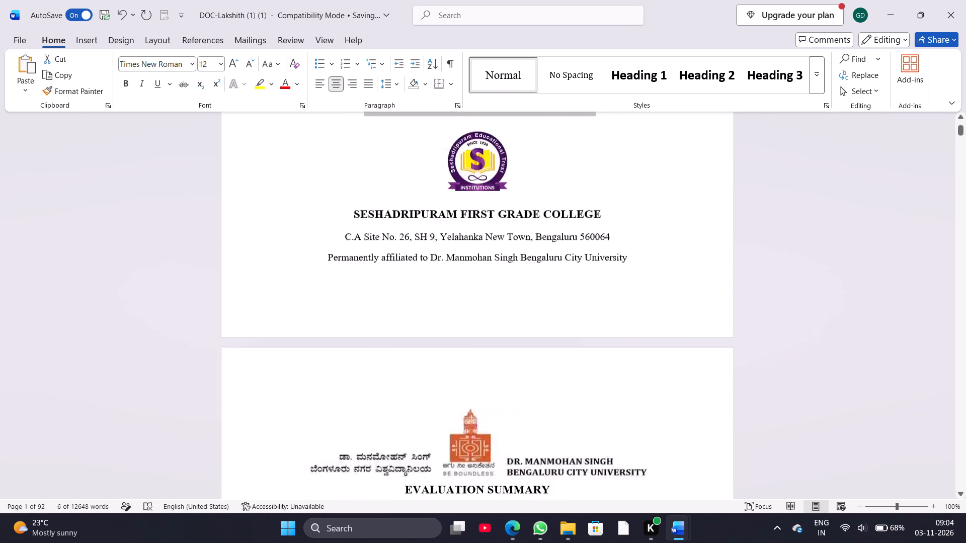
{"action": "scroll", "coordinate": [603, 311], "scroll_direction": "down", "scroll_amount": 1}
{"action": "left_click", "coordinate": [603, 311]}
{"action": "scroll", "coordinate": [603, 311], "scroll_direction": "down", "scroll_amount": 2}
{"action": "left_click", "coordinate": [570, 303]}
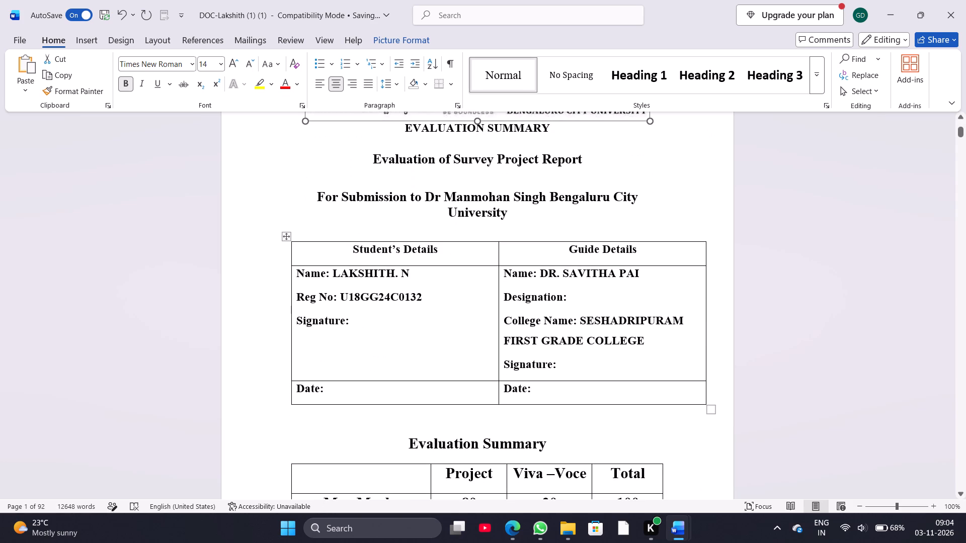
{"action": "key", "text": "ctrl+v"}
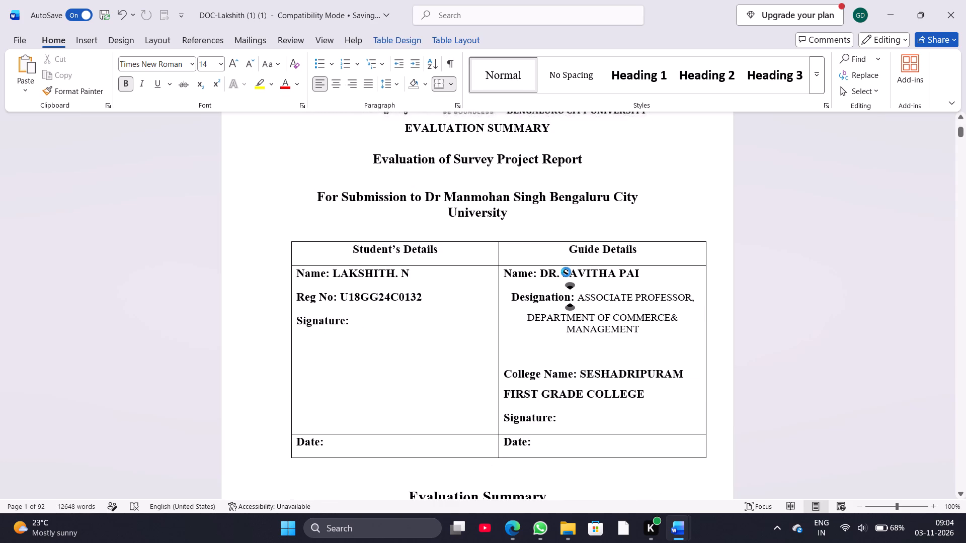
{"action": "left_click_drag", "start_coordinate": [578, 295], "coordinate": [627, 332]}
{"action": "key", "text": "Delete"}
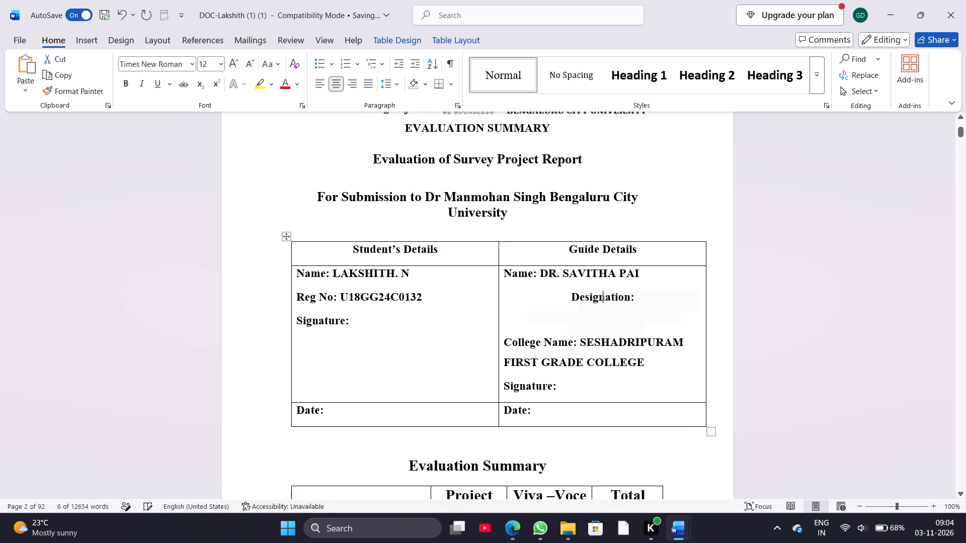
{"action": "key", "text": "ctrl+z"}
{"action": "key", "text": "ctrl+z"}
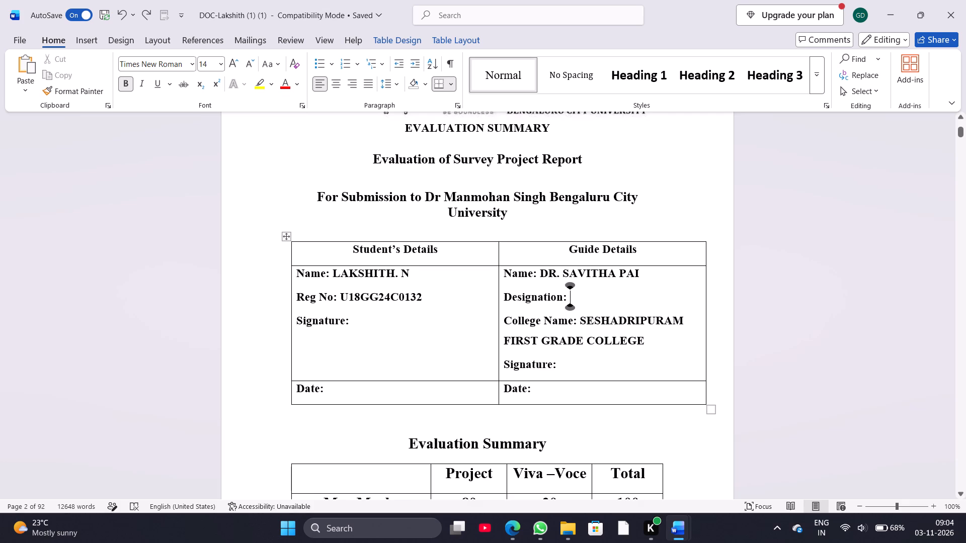
Enter ASSOCIATE PROFESSOR after the Designation label in the Guide Details cell.
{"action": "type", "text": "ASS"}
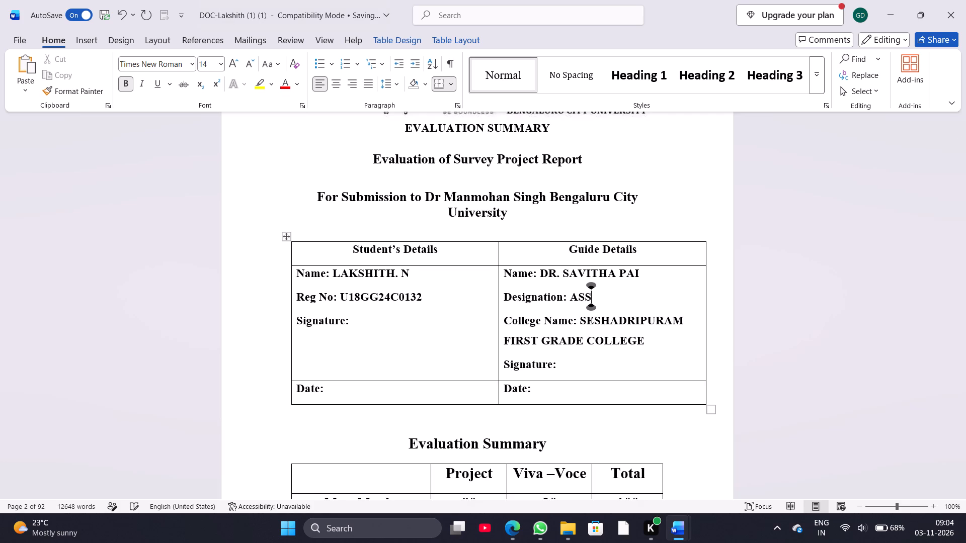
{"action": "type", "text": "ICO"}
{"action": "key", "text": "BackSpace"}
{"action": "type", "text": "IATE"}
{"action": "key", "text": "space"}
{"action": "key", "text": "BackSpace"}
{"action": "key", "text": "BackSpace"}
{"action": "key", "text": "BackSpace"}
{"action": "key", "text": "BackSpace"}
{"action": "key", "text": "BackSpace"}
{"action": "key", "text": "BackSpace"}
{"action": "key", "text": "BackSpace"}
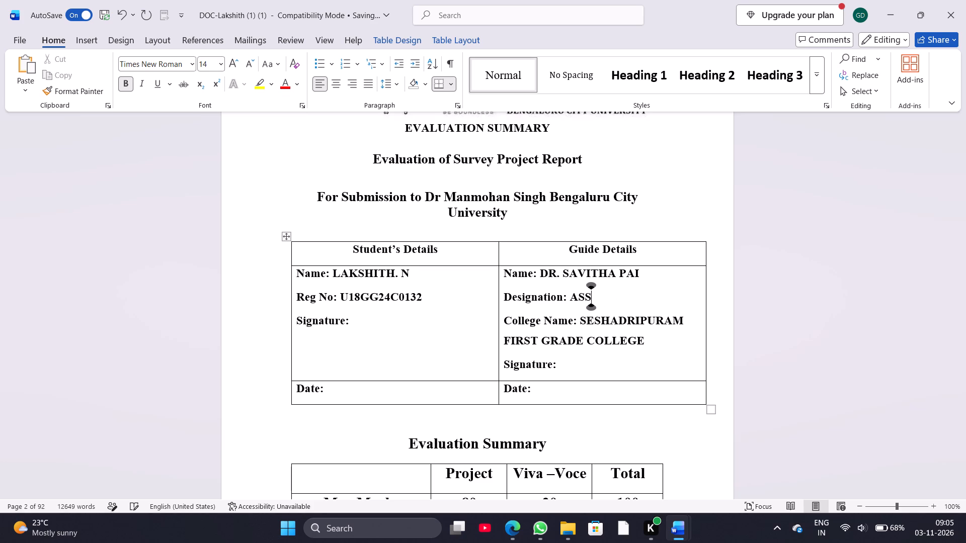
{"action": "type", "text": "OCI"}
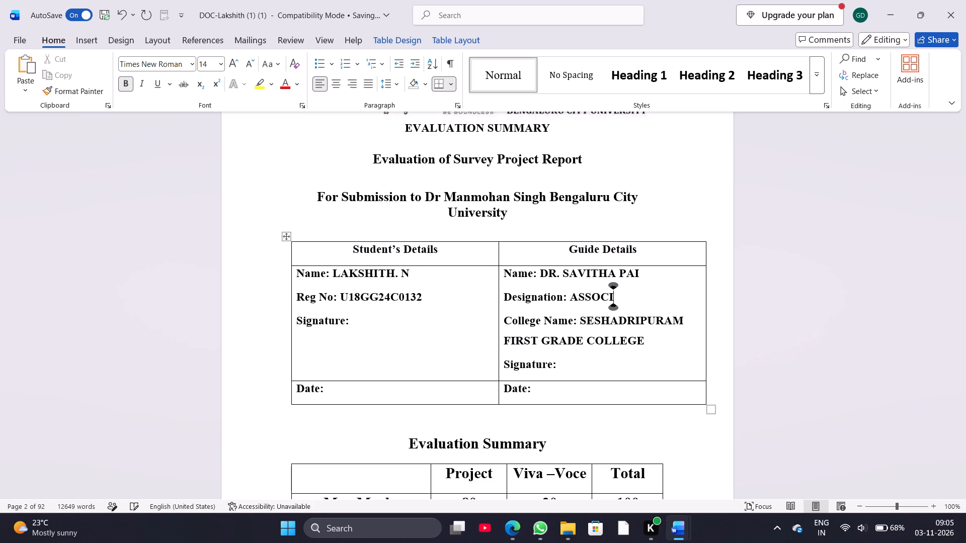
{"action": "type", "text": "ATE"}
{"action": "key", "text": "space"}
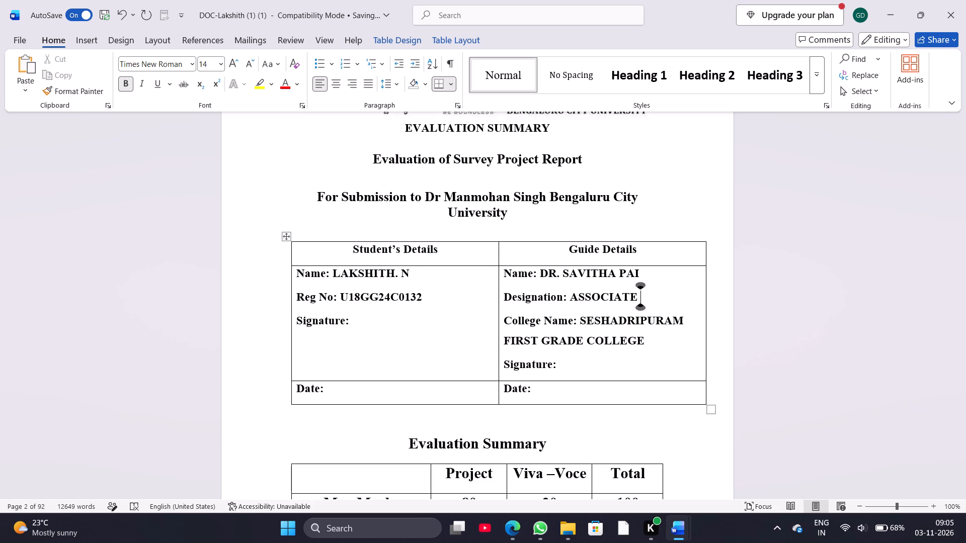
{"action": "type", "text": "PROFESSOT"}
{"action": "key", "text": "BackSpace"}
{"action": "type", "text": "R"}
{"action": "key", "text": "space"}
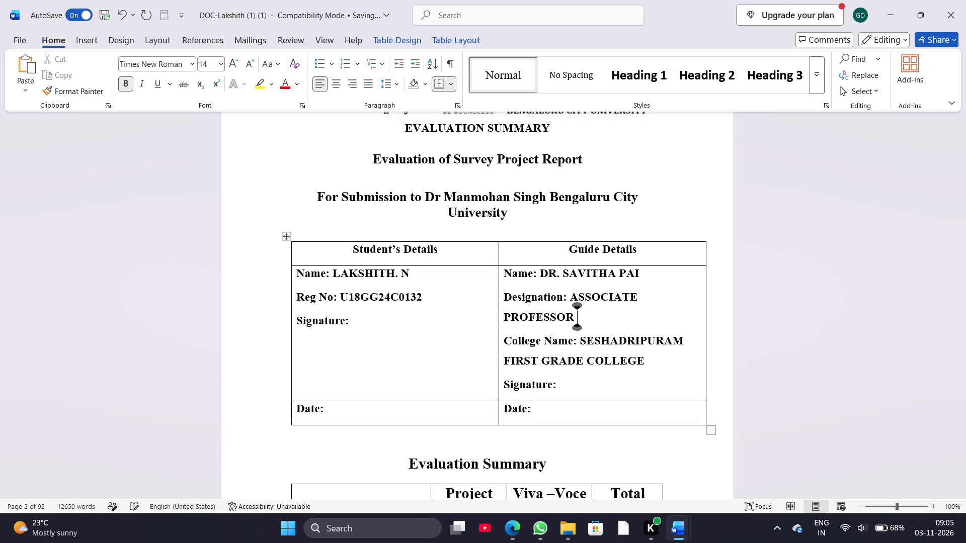
Check the guide's department on the cover page and add COMMERCE AND MANAGEMENT to the end of the Designation entry.
{"action": "scroll", "coordinate": [632, 336], "scroll_direction": "up", "scroll_amount": 4}
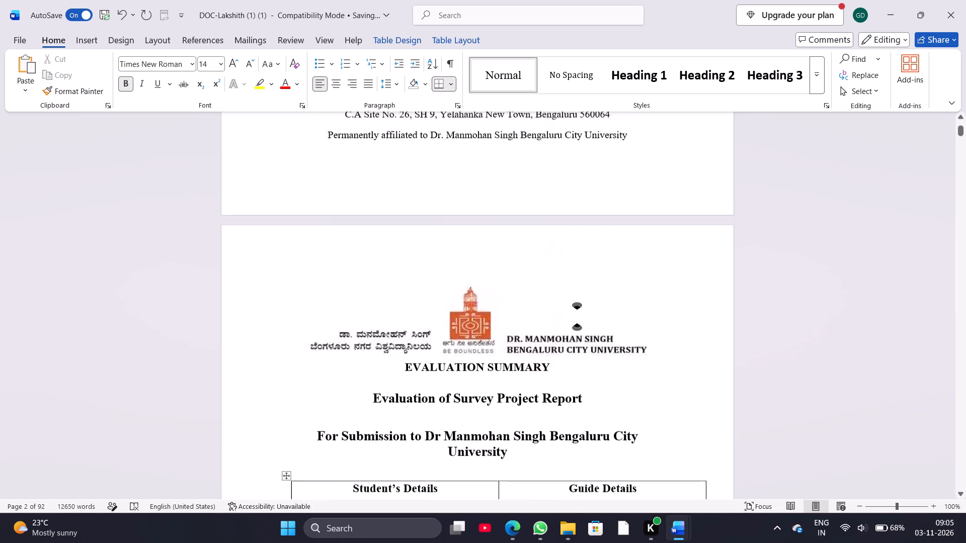
{"action": "scroll", "coordinate": [632, 336], "scroll_direction": "up", "scroll_amount": 3}
{"action": "scroll", "coordinate": [632, 336], "scroll_direction": "down", "scroll_amount": 2}
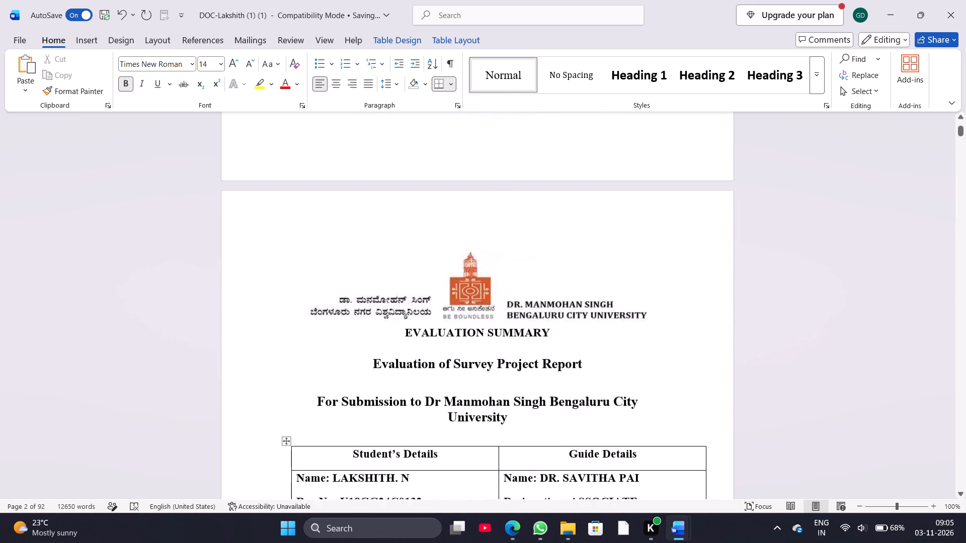
{"action": "scroll", "coordinate": [632, 336], "scroll_direction": "down", "scroll_amount": 2}
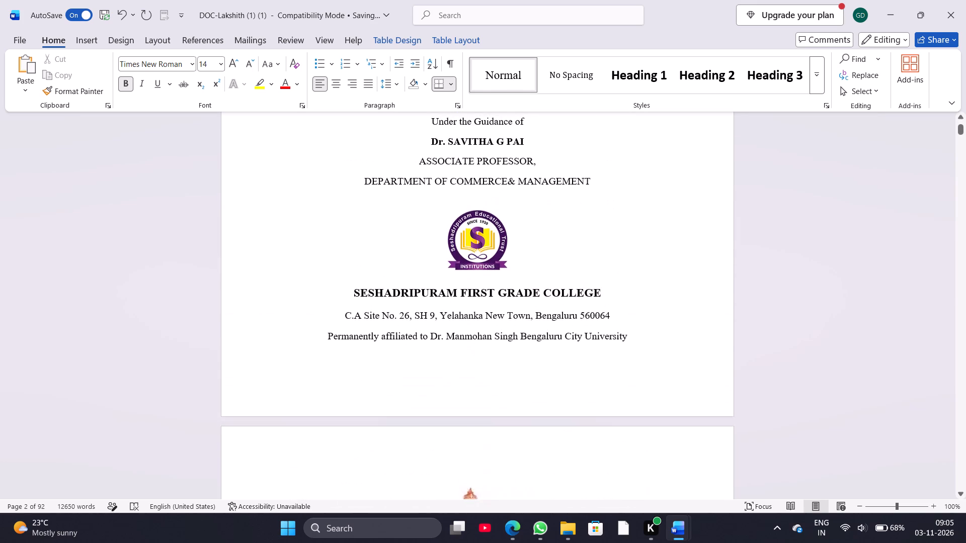
{"action": "scroll", "coordinate": [632, 336], "scroll_direction": "down", "scroll_amount": 2}
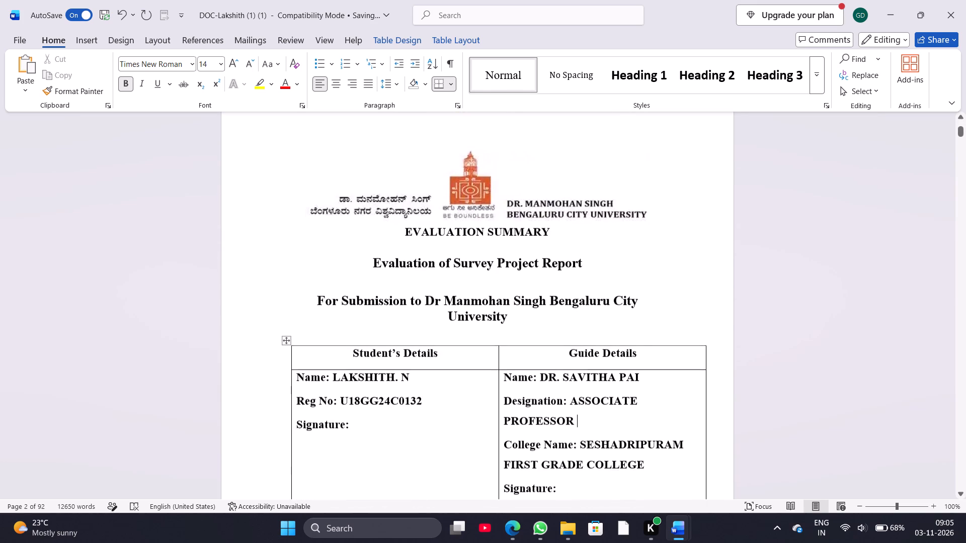
{"action": "scroll", "coordinate": [632, 336], "scroll_direction": "down", "scroll_amount": 1}
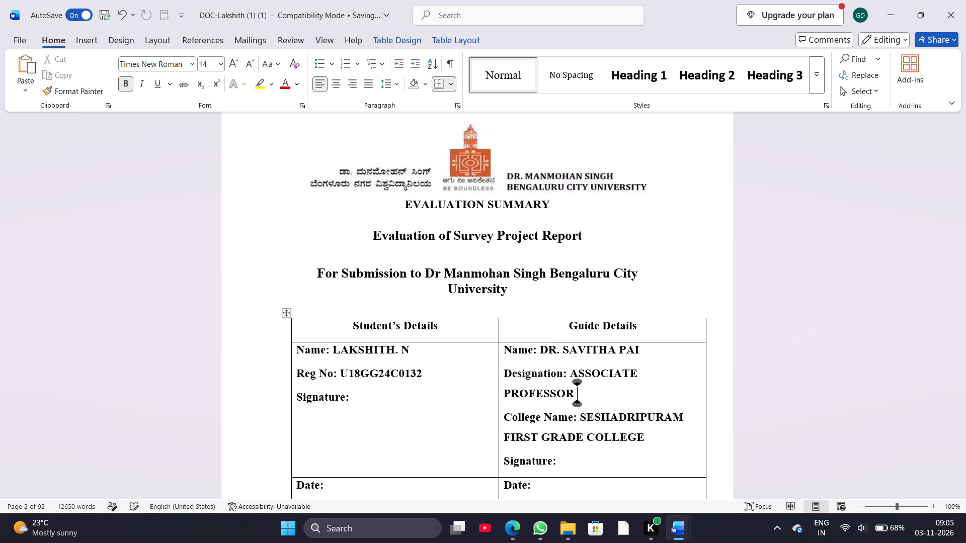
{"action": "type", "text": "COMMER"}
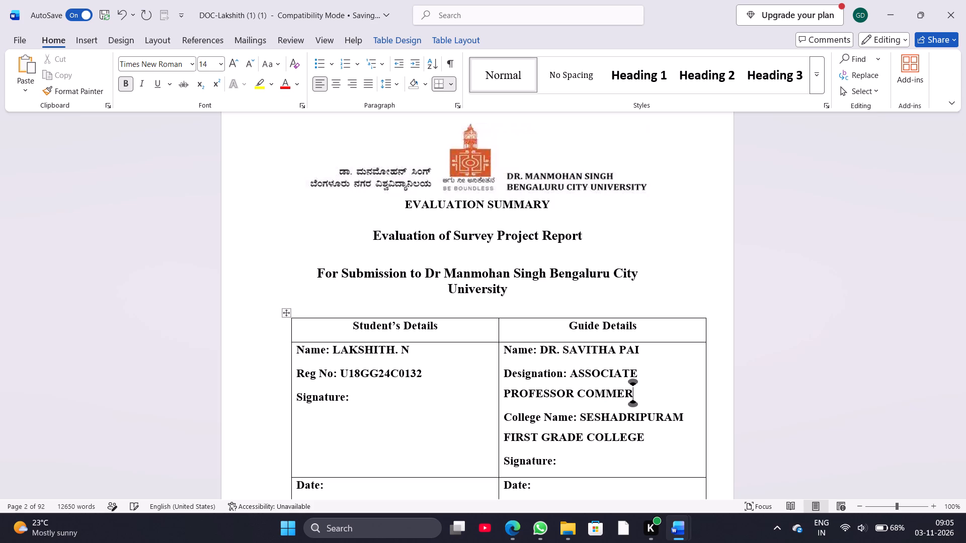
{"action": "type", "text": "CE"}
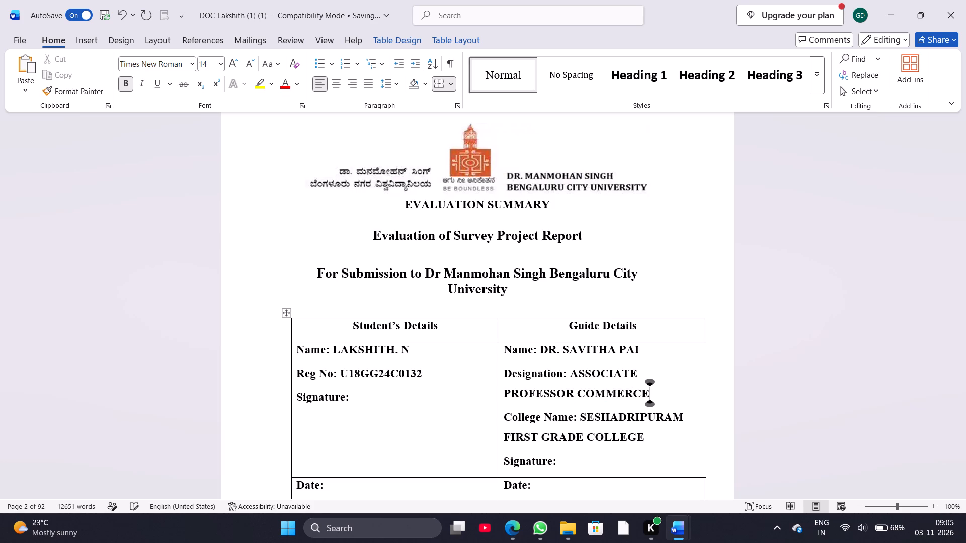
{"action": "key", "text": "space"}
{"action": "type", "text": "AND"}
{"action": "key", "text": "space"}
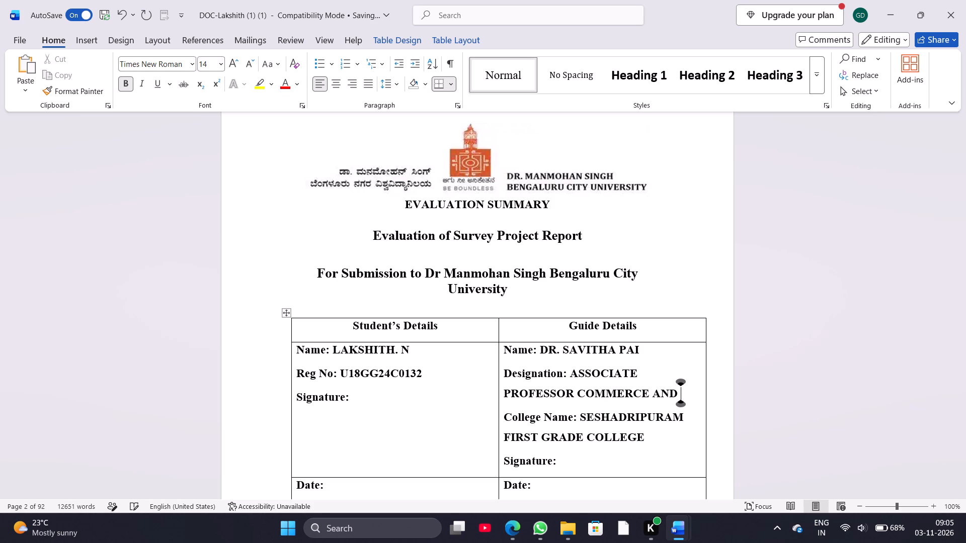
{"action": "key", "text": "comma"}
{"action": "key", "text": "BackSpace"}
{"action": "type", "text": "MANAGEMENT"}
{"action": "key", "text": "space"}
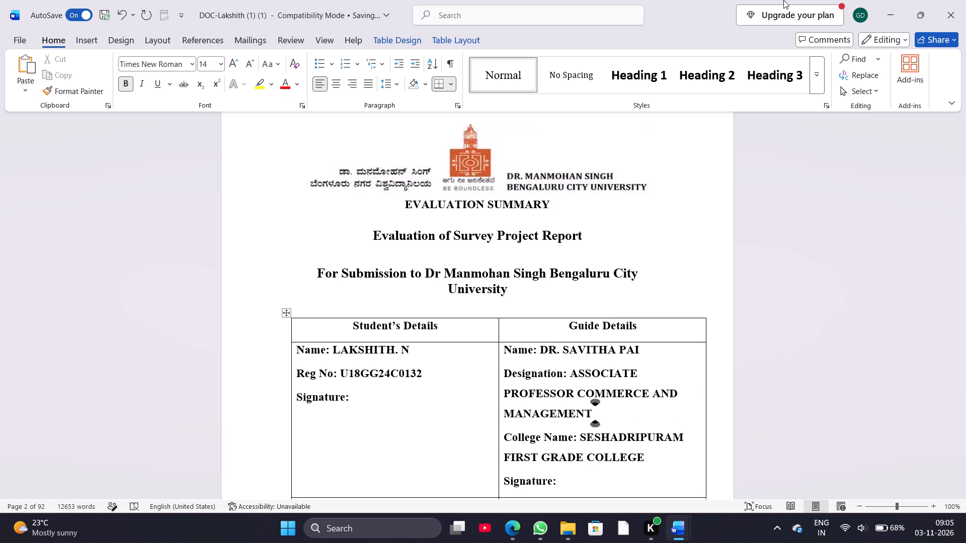
Close the report document and the Downloads folder window.
{"action": "left_click", "coordinate": [957, 1]}
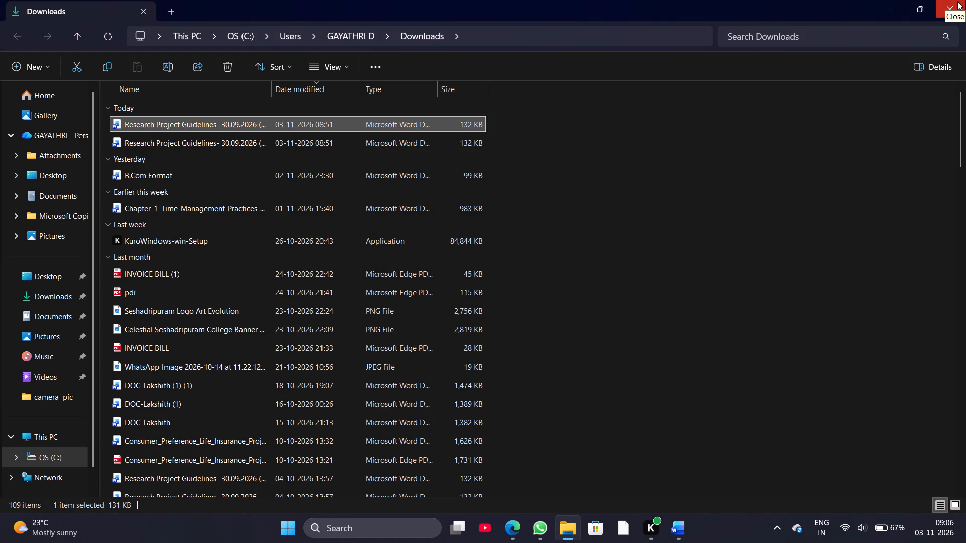
{"action": "left_click", "coordinate": [944, 5]}
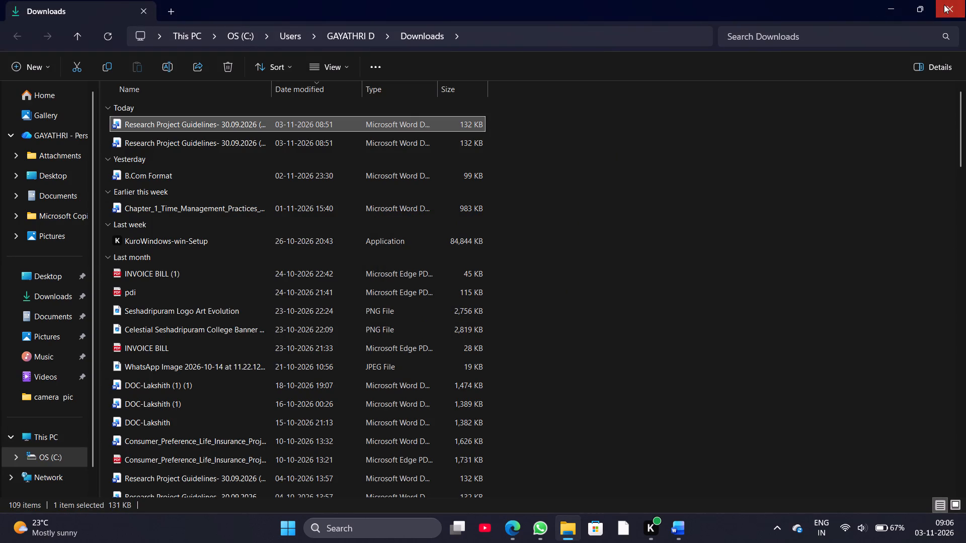
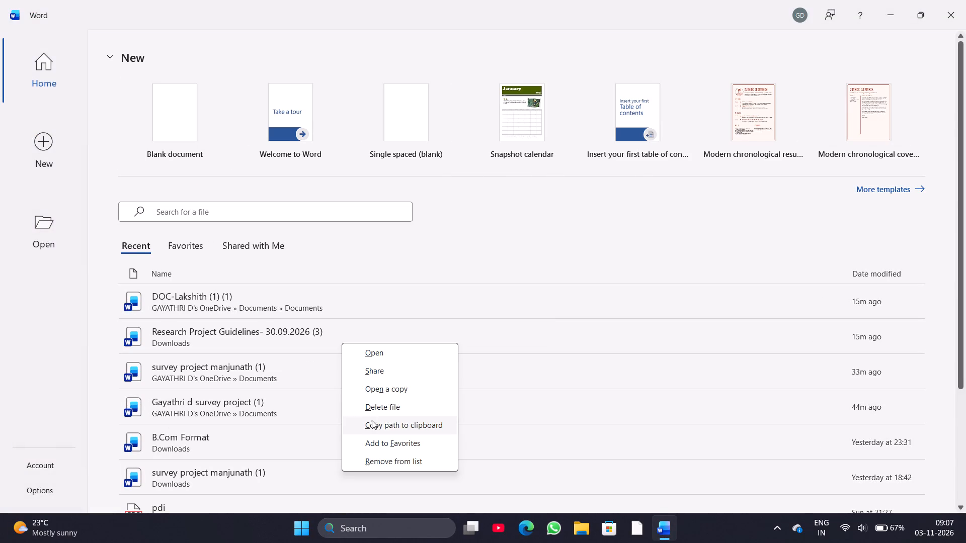
Delete the Downloads copy of survey project manjunath (1) from the recent files.
{"action": "left_click", "coordinate": [389, 409]}
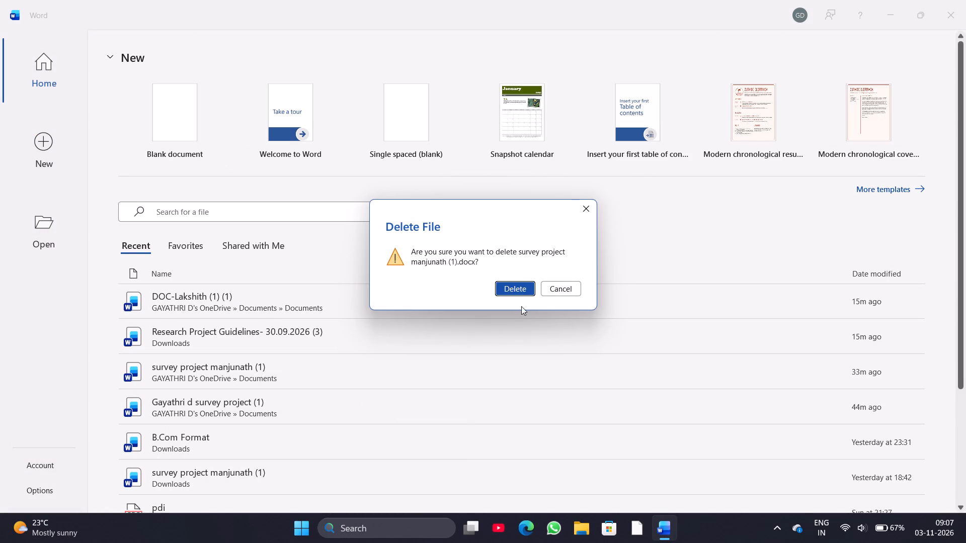
{"action": "left_click", "coordinate": [517, 289]}
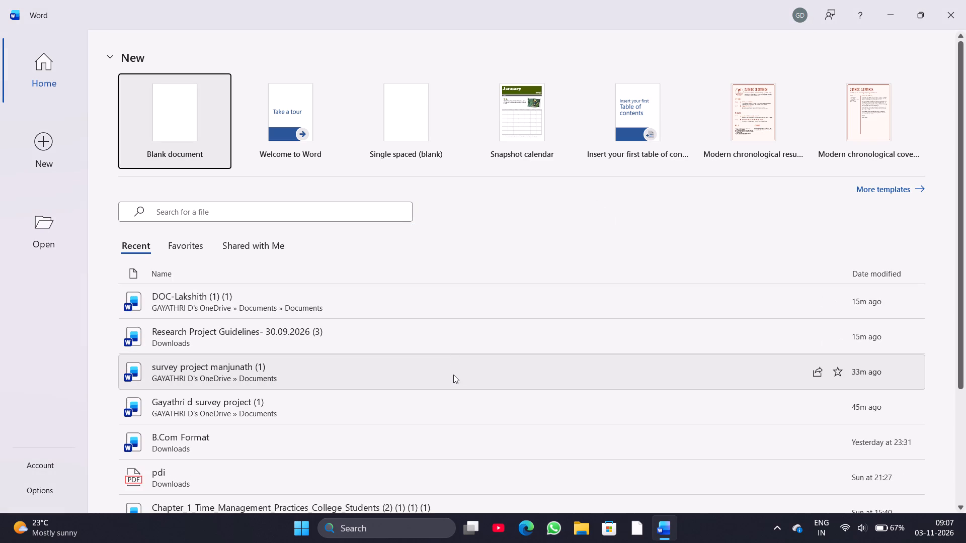
Open the recent document tejas survey project (1).
{"action": "scroll", "coordinate": [453, 375], "scroll_direction": "down", "scroll_amount": 1}
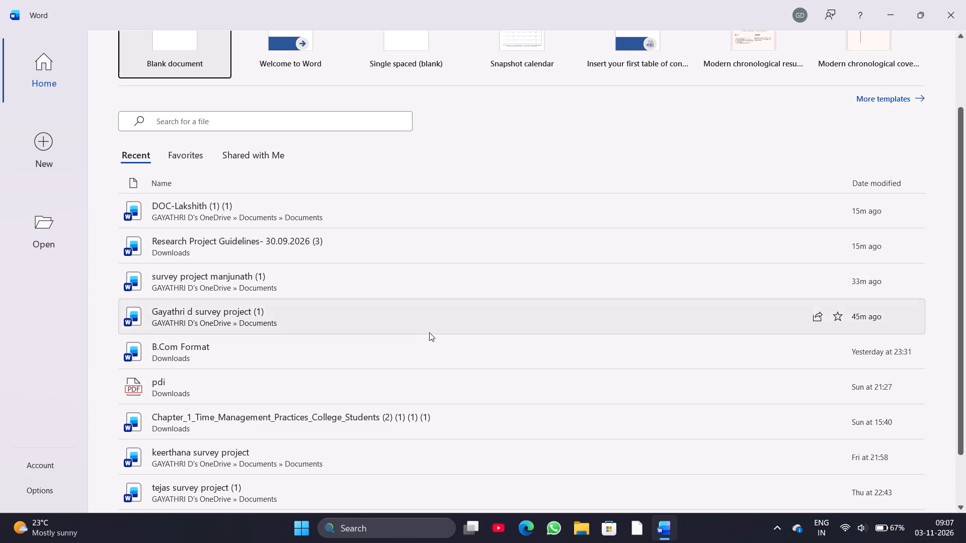
{"action": "left_click", "coordinate": [393, 500]}
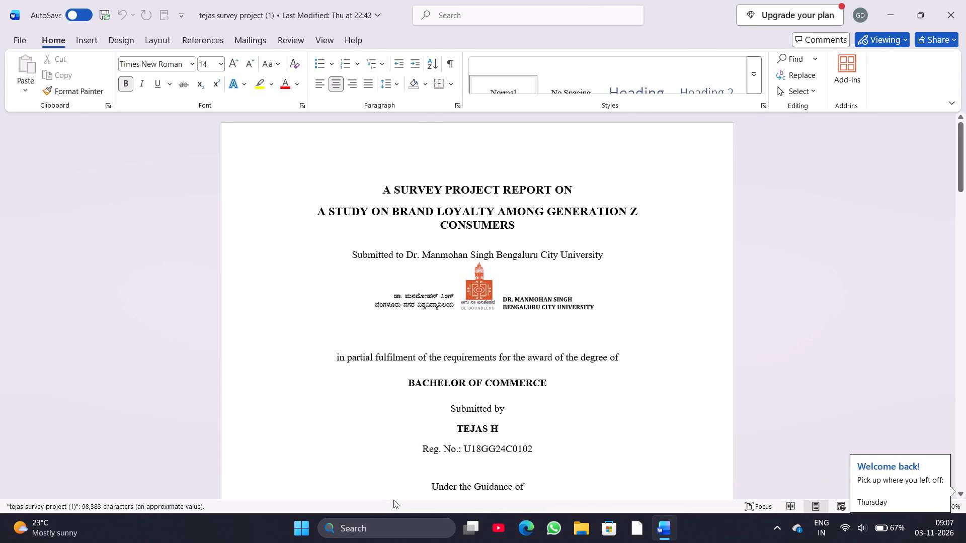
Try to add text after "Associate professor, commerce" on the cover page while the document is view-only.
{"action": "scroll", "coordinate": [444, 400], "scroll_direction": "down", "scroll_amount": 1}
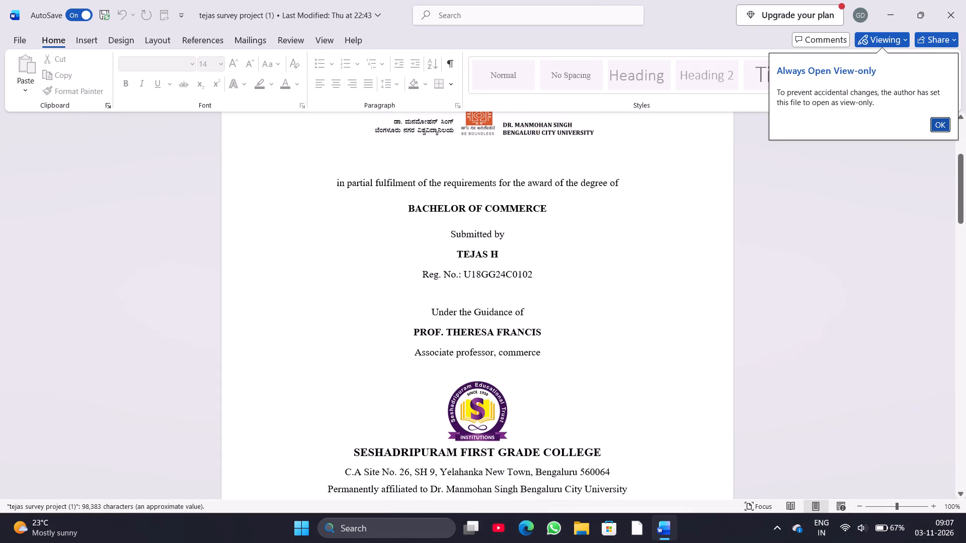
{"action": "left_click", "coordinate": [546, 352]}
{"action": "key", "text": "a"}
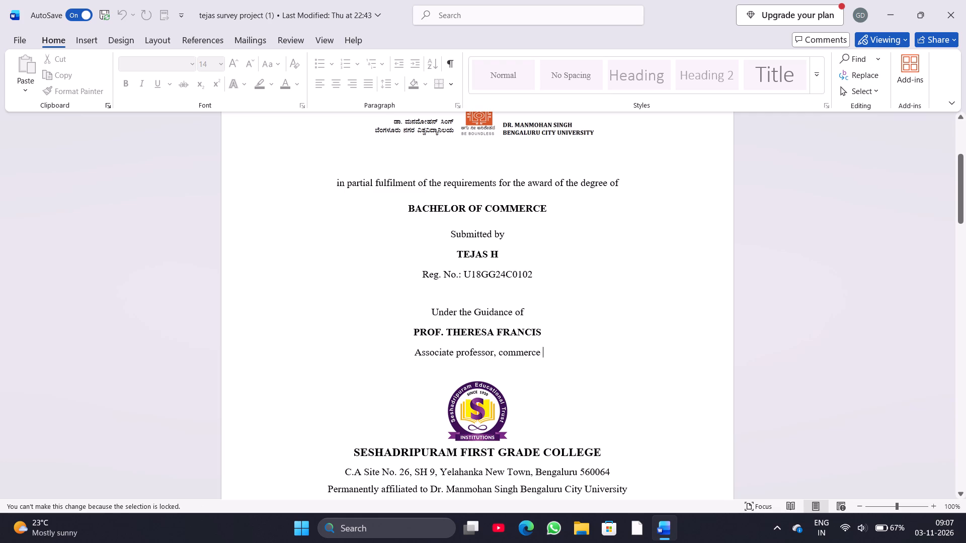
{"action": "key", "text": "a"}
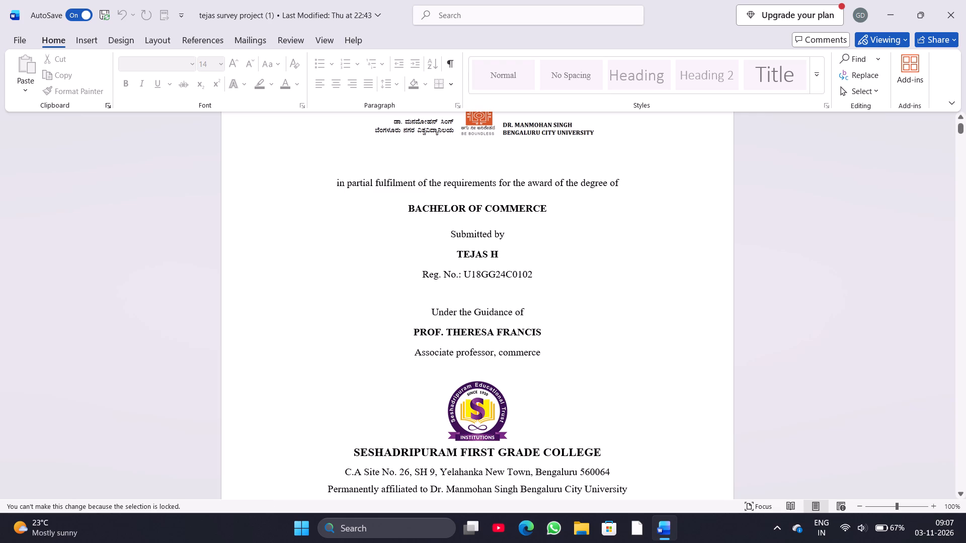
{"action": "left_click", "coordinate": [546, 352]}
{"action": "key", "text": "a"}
Switch the document to Editing mode and add "and management" after "commerce" in the guide's cover-page designation.
{"action": "left_click", "coordinate": [883, 43]}
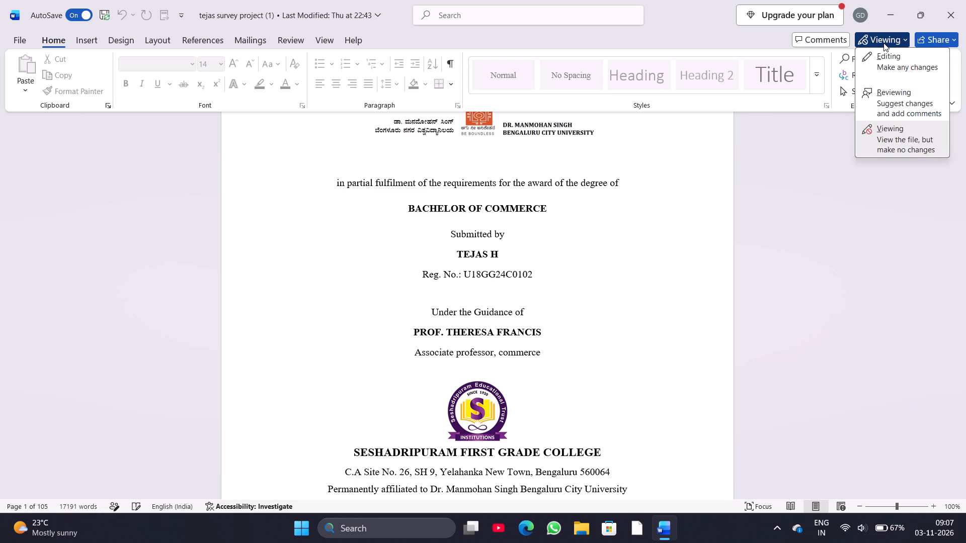
{"action": "left_click", "coordinate": [894, 54]}
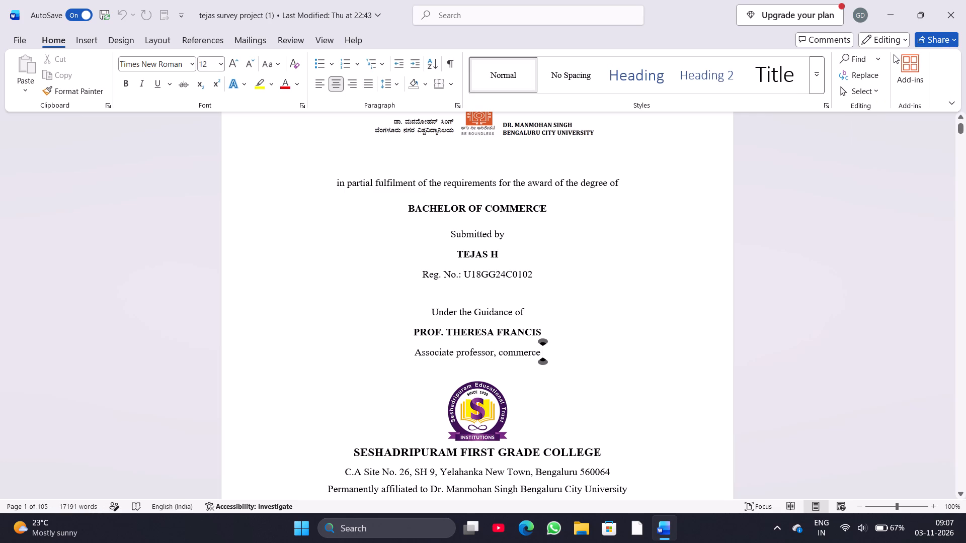
{"action": "type", "text": "and"}
{"action": "key", "text": "space"}
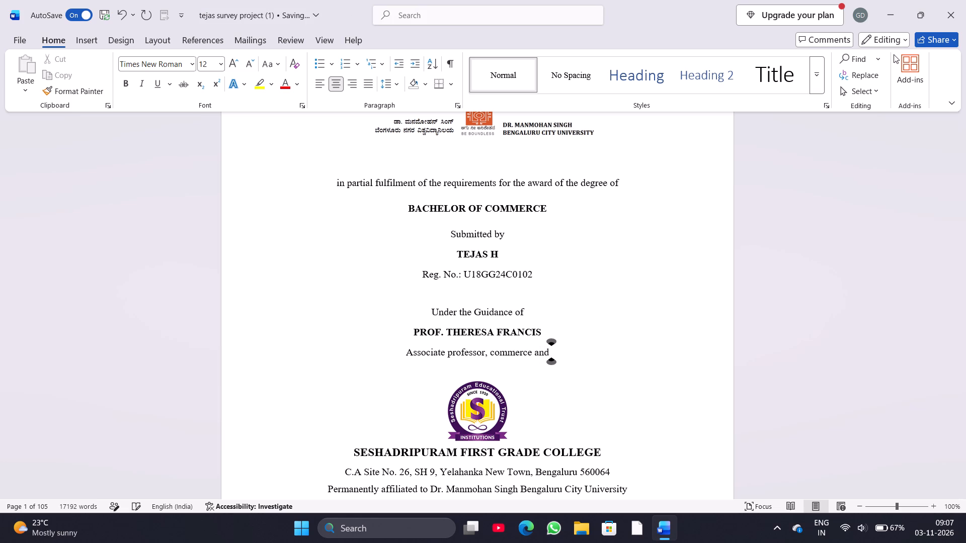
{"action": "type", "text": "manage"}
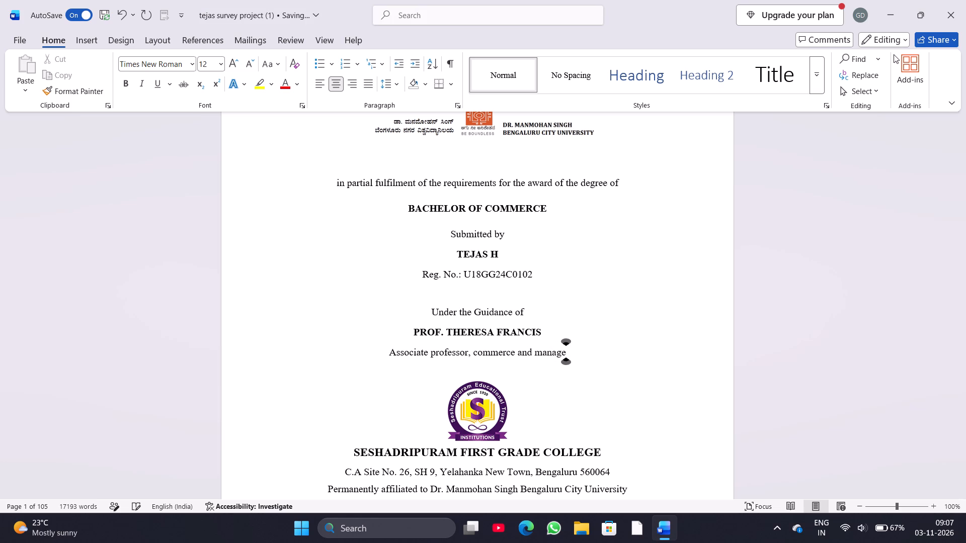
{"action": "type", "text": "ment"}
Move "commerce and management" onto its own line below "Associate professor," and prefix it with "Department of".
{"action": "scroll", "coordinate": [894, 54], "scroll_direction": "down", "scroll_amount": 1}
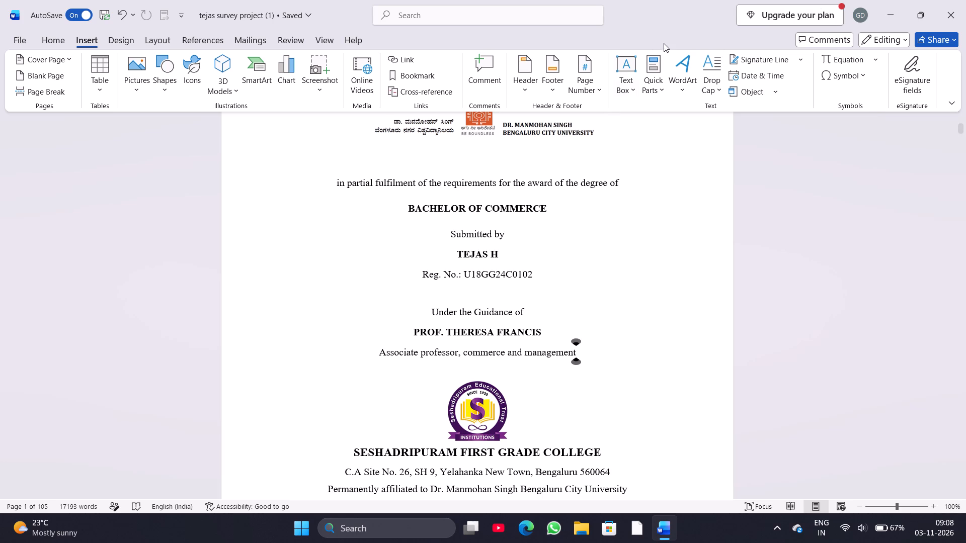
{"action": "left_click", "coordinate": [465, 353]}
{"action": "key", "text": "Left"}
{"action": "key", "text": "Return"}
{"action": "type", "text": "De"}
{"action": "type", "text": "partment of"}
{"action": "key", "text": "space"}
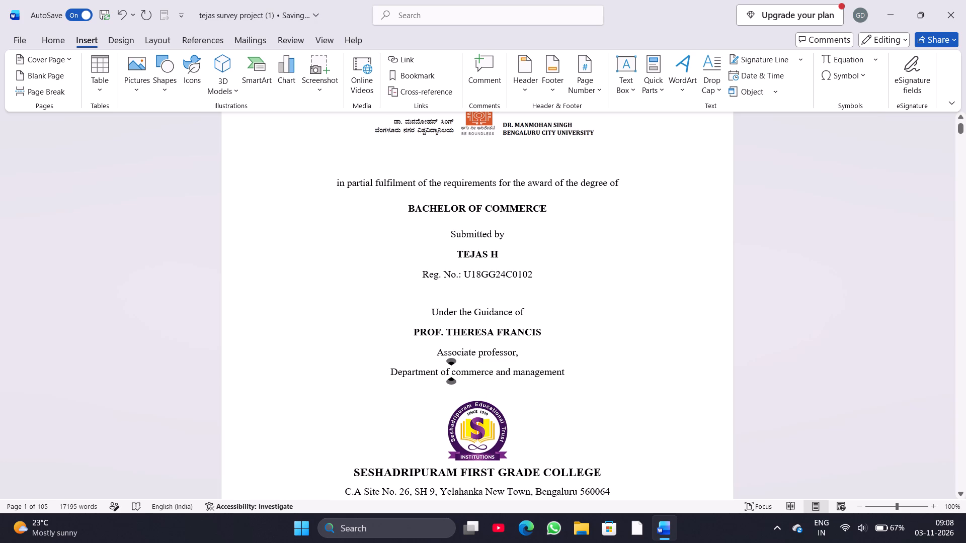
Capitalise the initials of Commerce and Management in the cover page's department line and save the document.
{"action": "left_click", "coordinate": [455, 375]}
{"action": "key", "text": "BackSpace"}
{"action": "key", "text": "shift+c"}
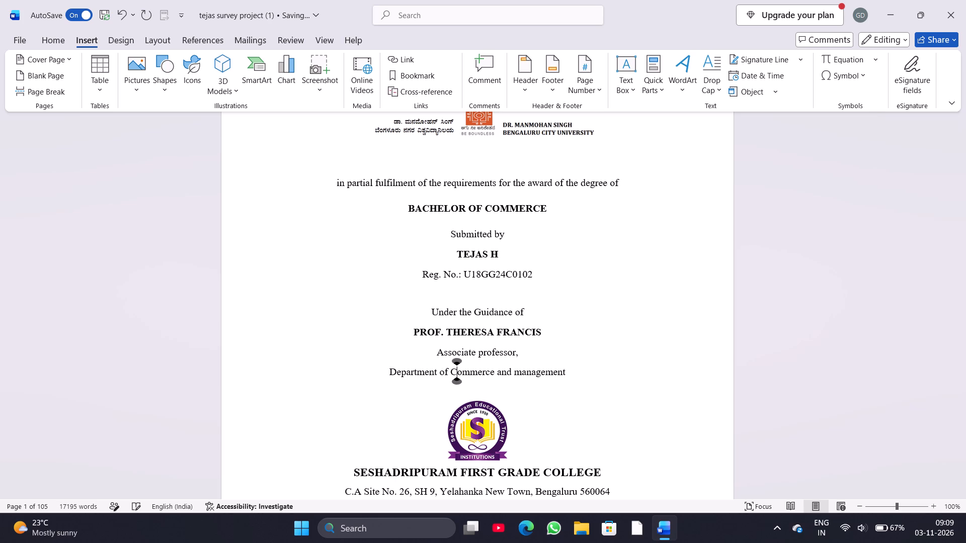
{"action": "left_click", "coordinate": [520, 375]}
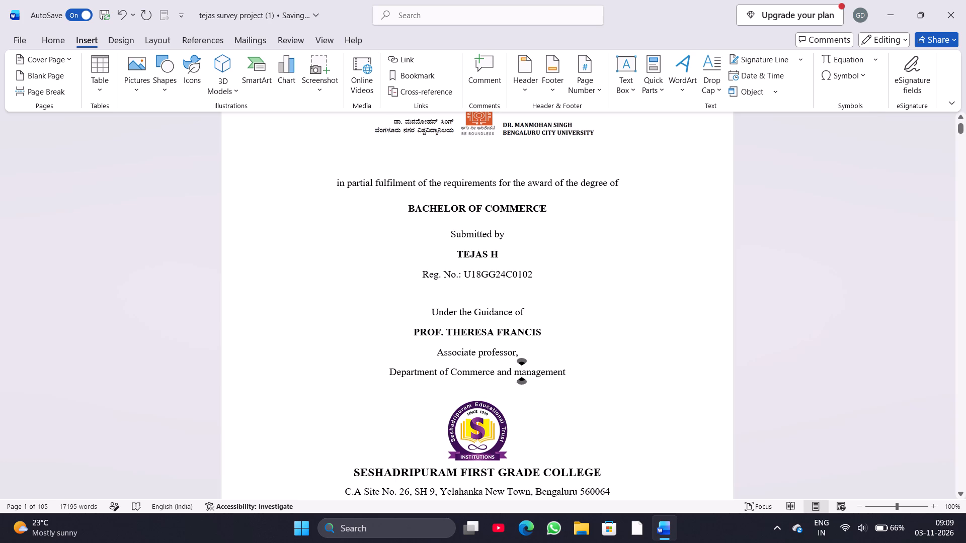
{"action": "key", "text": "BackSpace"}
{"action": "key", "text": "shift+m"}
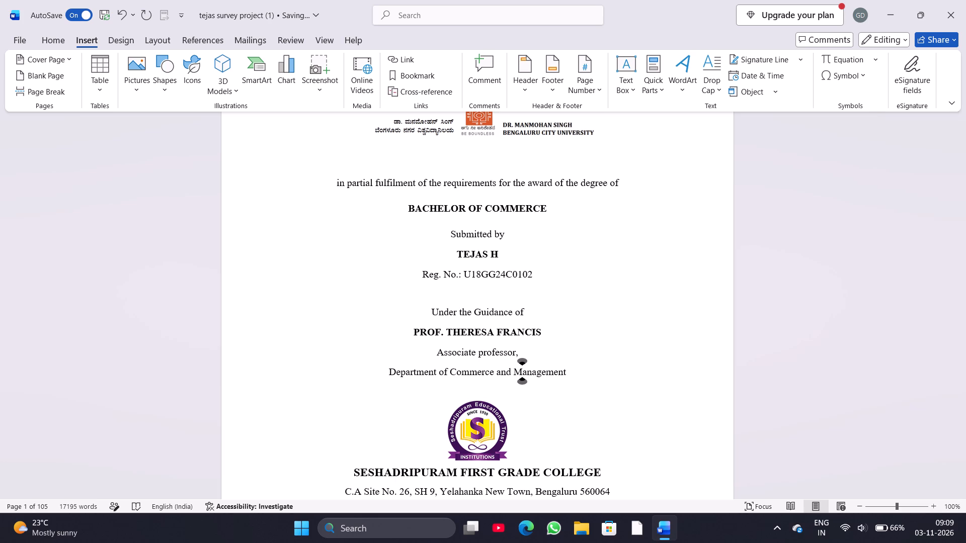
{"action": "key", "text": "ctrl+s"}
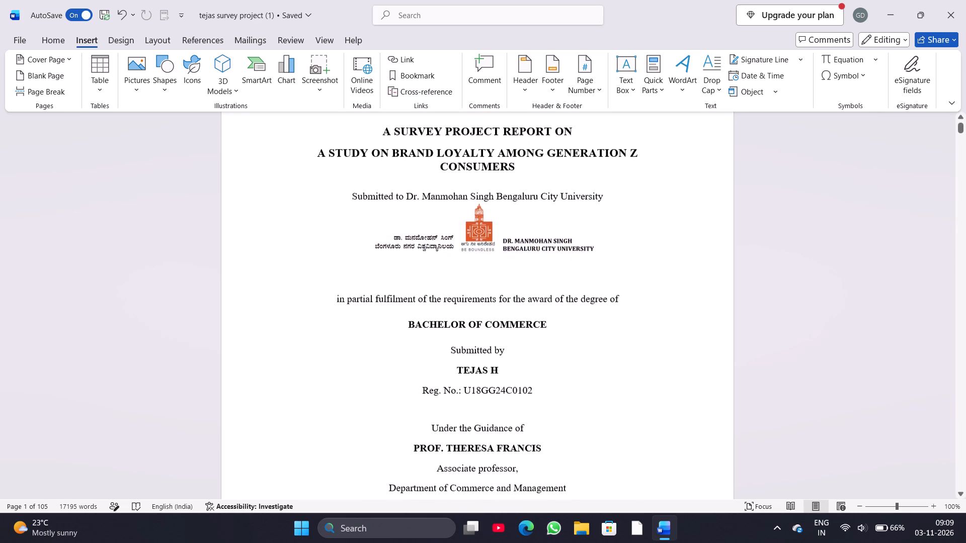
Review the evaluation form, company, college and guide certificates, and student declaration for details needing correction.
{"action": "scroll", "coordinate": [686, 228], "scroll_direction": "down", "scroll_amount": 1}
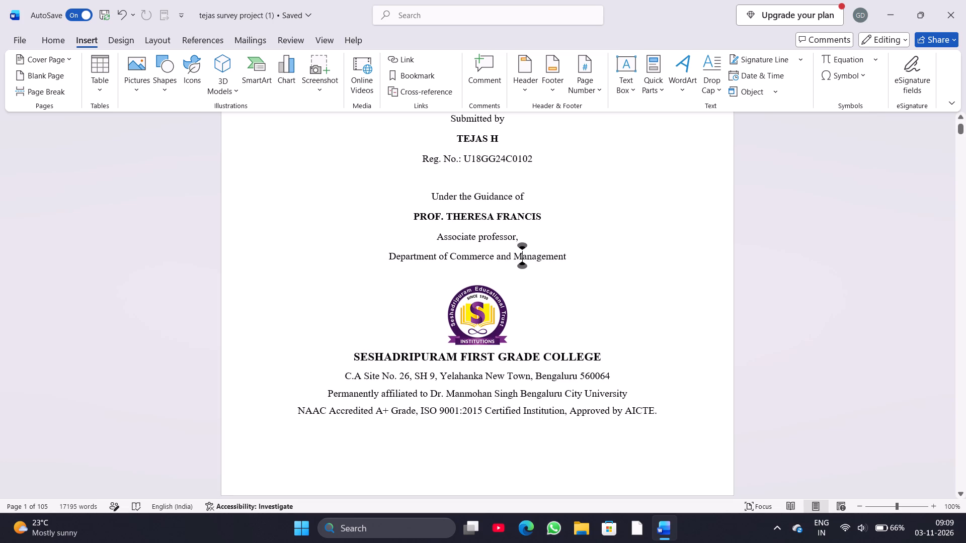
{"action": "scroll", "coordinate": [686, 228], "scroll_direction": "down", "scroll_amount": 4}
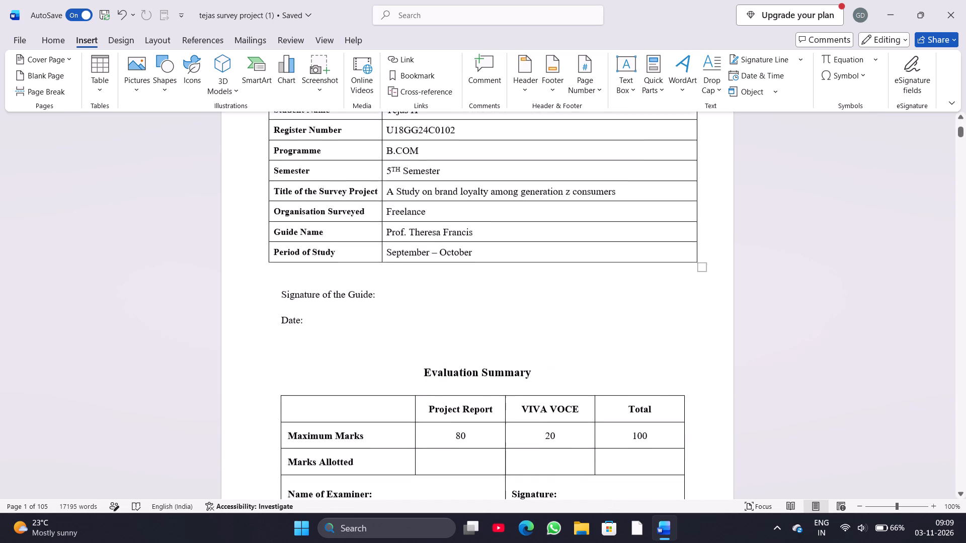
{"action": "scroll", "coordinate": [686, 228], "scroll_direction": "up", "scroll_amount": 1}
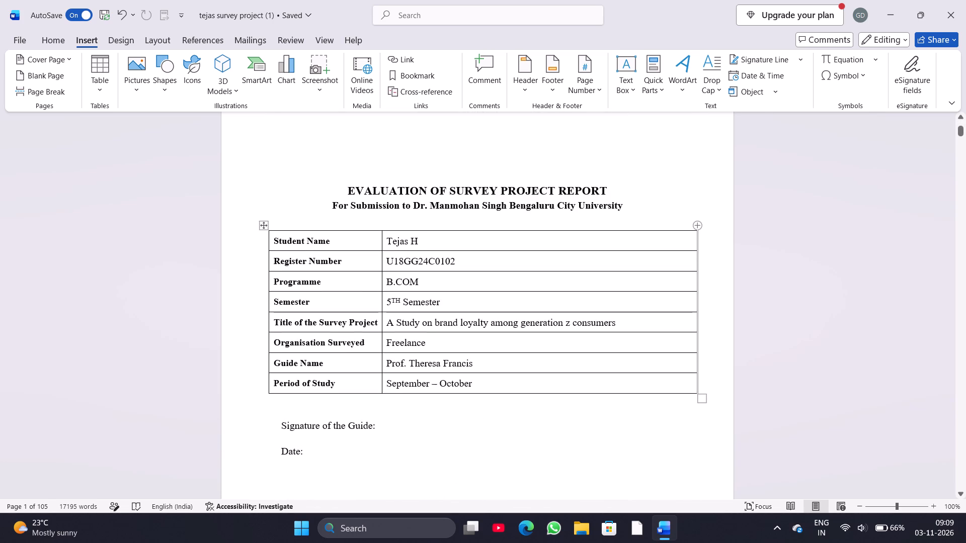
{"action": "scroll", "coordinate": [686, 228], "scroll_direction": "down", "scroll_amount": 3}
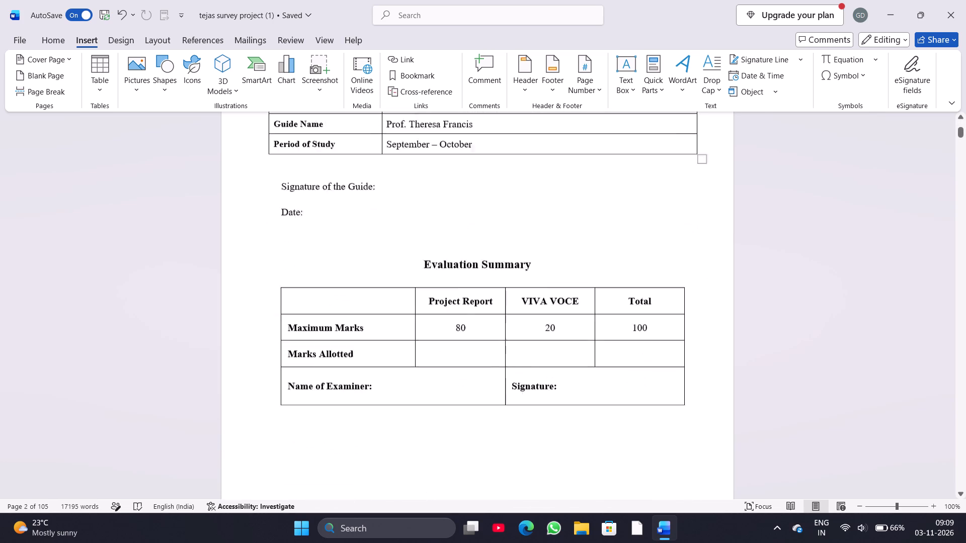
{"action": "scroll", "coordinate": [686, 228], "scroll_direction": "down", "scroll_amount": 3}
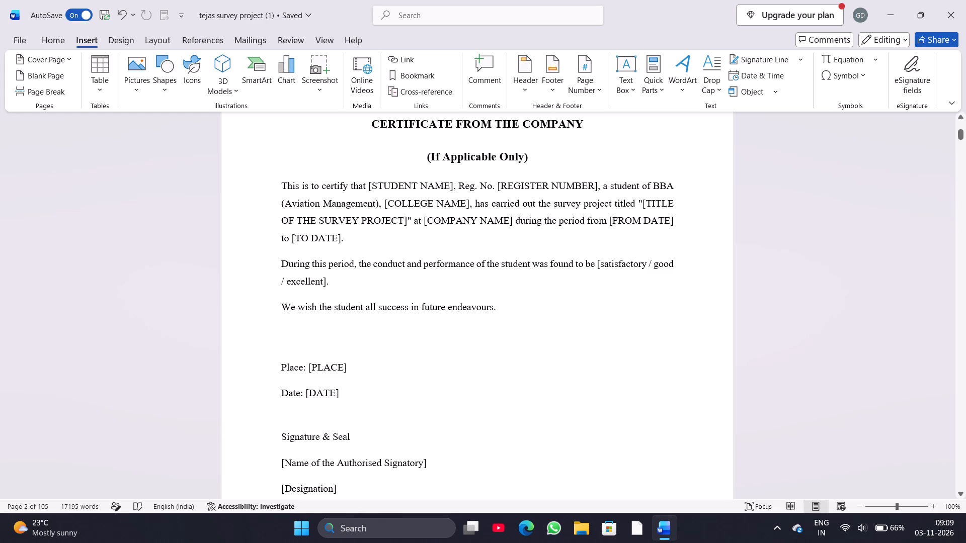
{"action": "scroll", "coordinate": [686, 228], "scroll_direction": "down", "scroll_amount": 5}
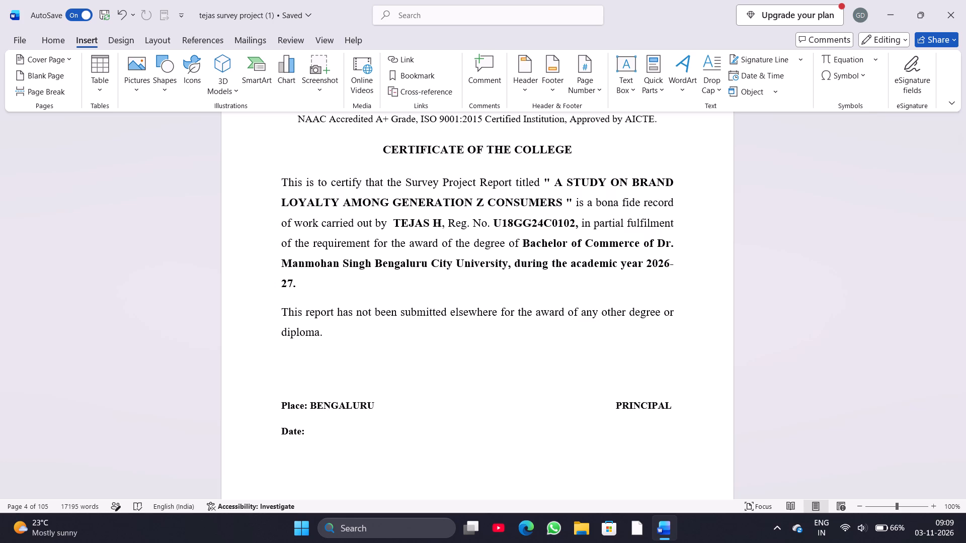
{"action": "scroll", "coordinate": [686, 228], "scroll_direction": "down", "scroll_amount": 4}
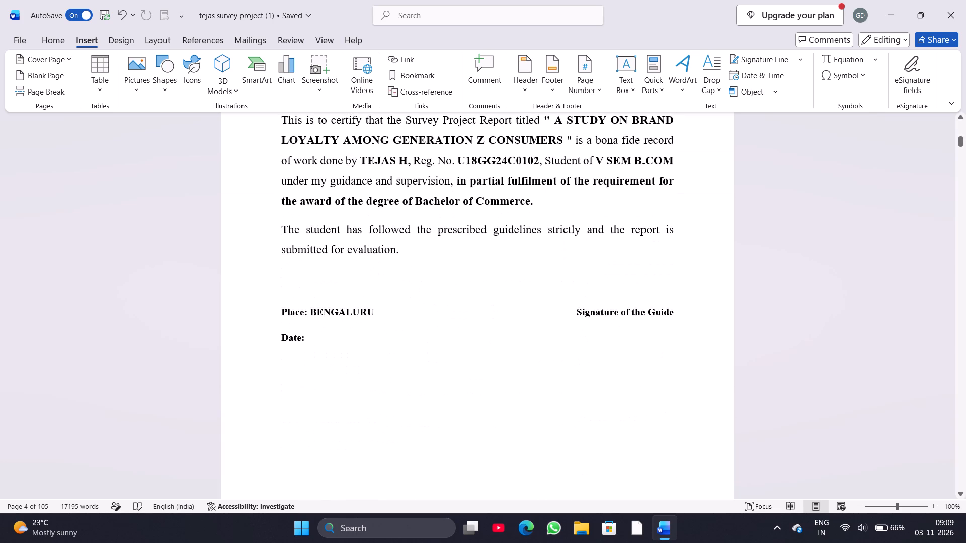
{"action": "scroll", "coordinate": [686, 228], "scroll_direction": "down", "scroll_amount": 2}
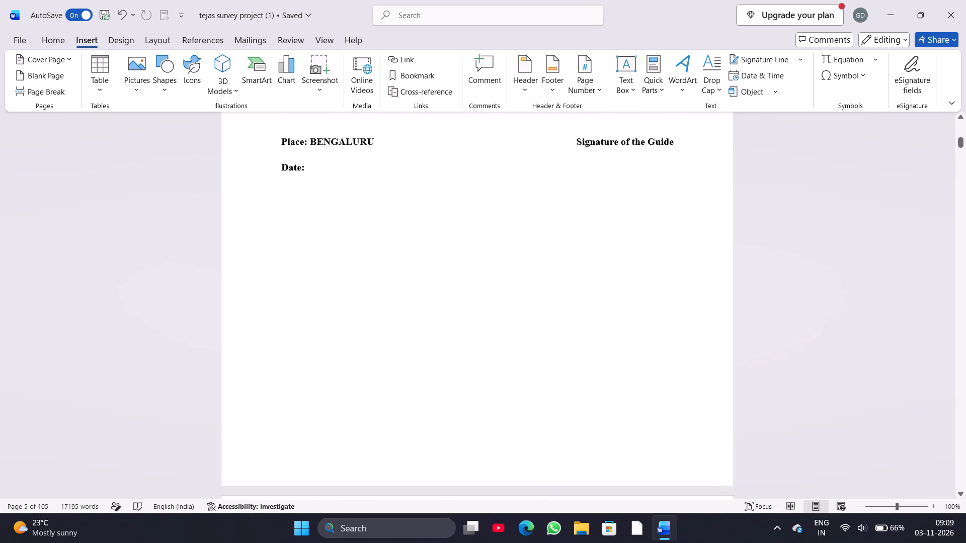
{"action": "scroll", "coordinate": [686, 228], "scroll_direction": "down", "scroll_amount": 3}
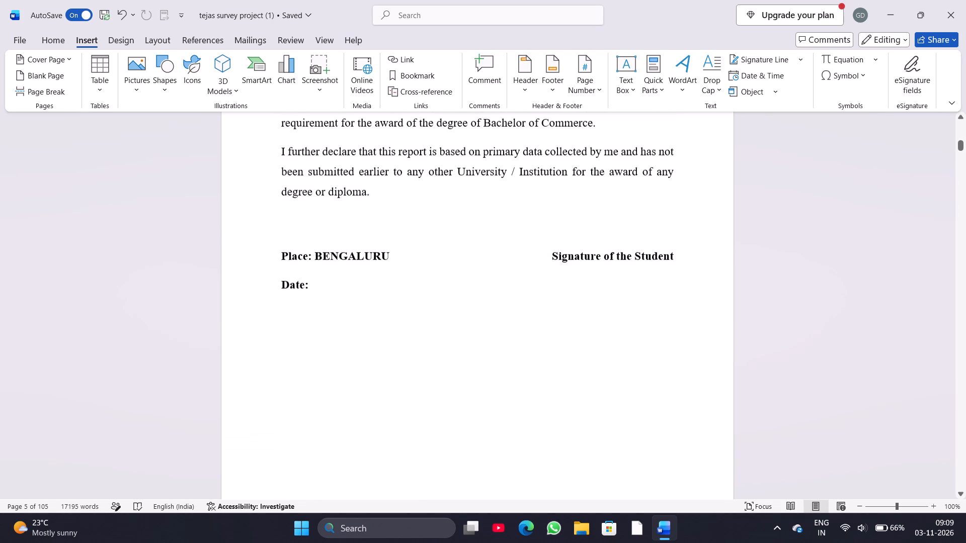
Review the acknowledgement page and the list of contents for placeholders, names and page ranges needing correction.
{"action": "scroll", "coordinate": [686, 228], "scroll_direction": "down", "scroll_amount": 3}
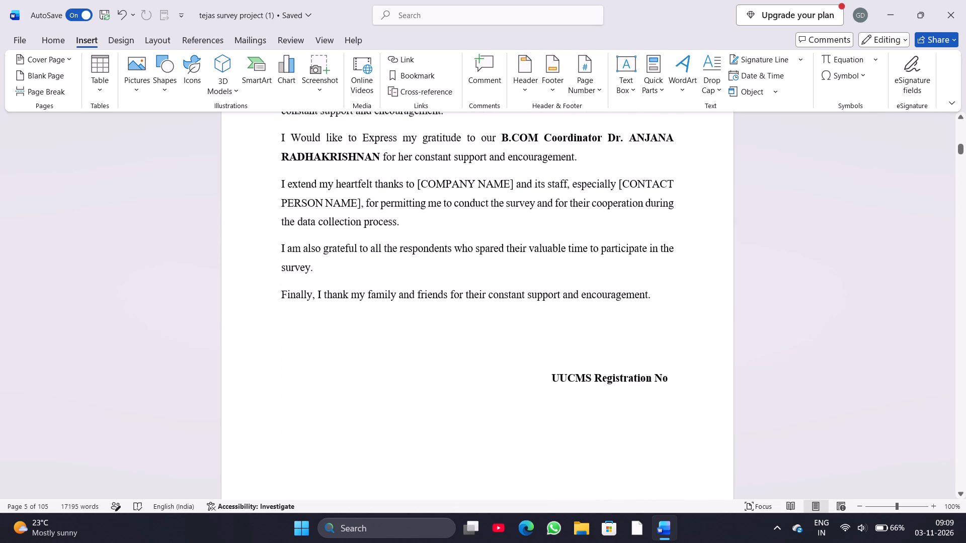
{"action": "scroll", "coordinate": [686, 228], "scroll_direction": "down", "scroll_amount": 1}
{"action": "scroll", "coordinate": [686, 228], "scroll_direction": "up", "scroll_amount": 2}
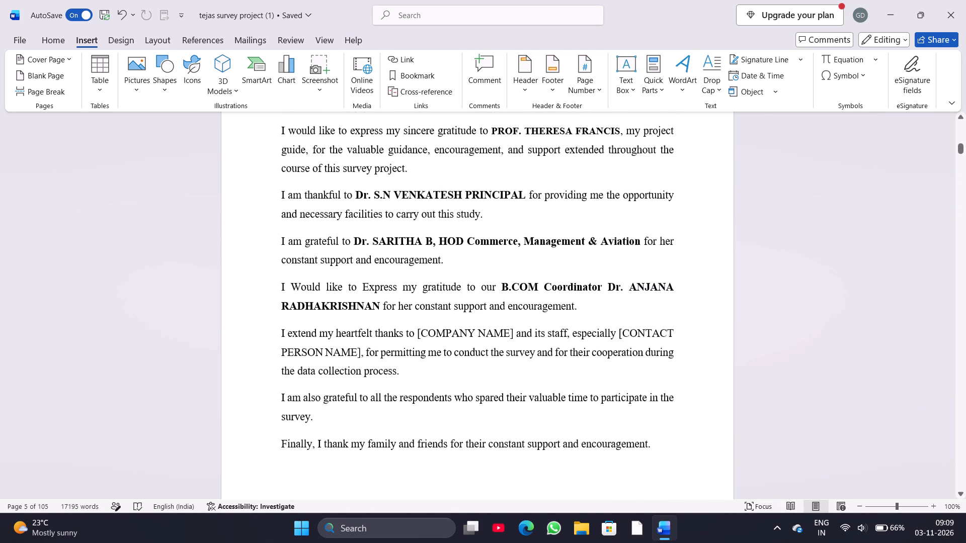
{"action": "scroll", "coordinate": [686, 228], "scroll_direction": "up", "scroll_amount": 1}
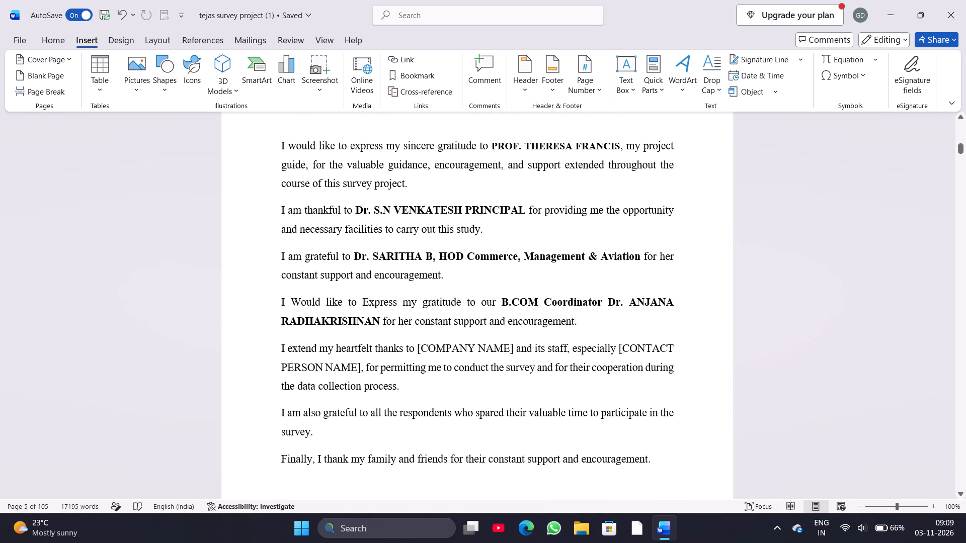
{"action": "scroll", "coordinate": [686, 228], "scroll_direction": "down", "scroll_amount": 1}
{"action": "scroll", "coordinate": [686, 228], "scroll_direction": "up", "scroll_amount": 1}
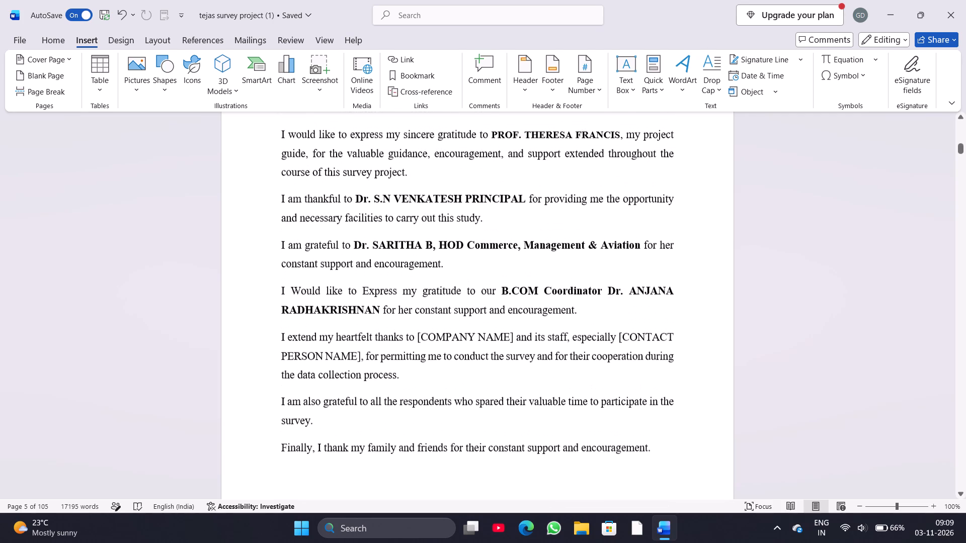
{"action": "scroll", "coordinate": [686, 228], "scroll_direction": "up", "scroll_amount": 1}
{"action": "scroll", "coordinate": [686, 228], "scroll_direction": "down", "scroll_amount": 1}
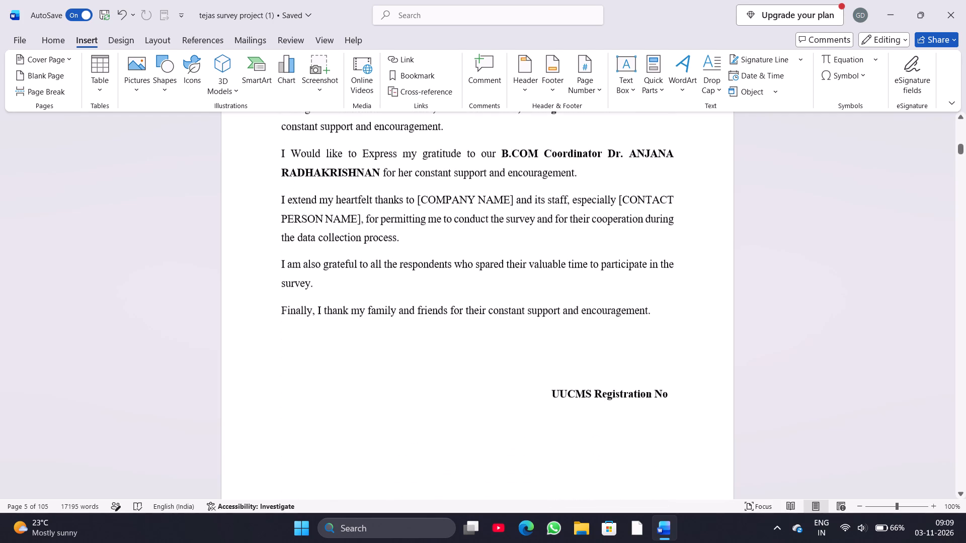
{"action": "scroll", "coordinate": [686, 228], "scroll_direction": "down", "scroll_amount": 2}
{"action": "scroll", "coordinate": [686, 228], "scroll_direction": "up", "scroll_amount": 1}
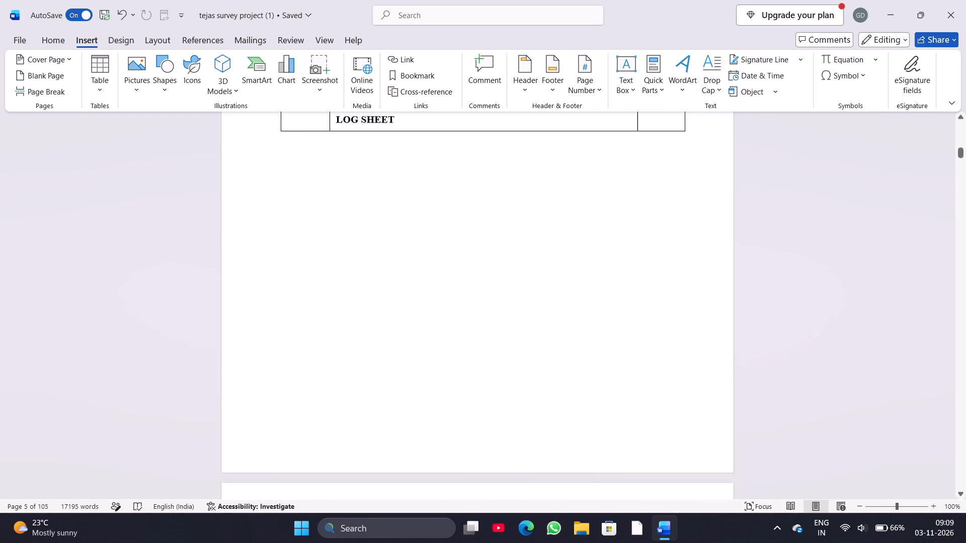
{"action": "scroll", "coordinate": [686, 228], "scroll_direction": "up", "scroll_amount": 3}
{"action": "scroll", "coordinate": [686, 228], "scroll_direction": "down", "scroll_amount": 1}
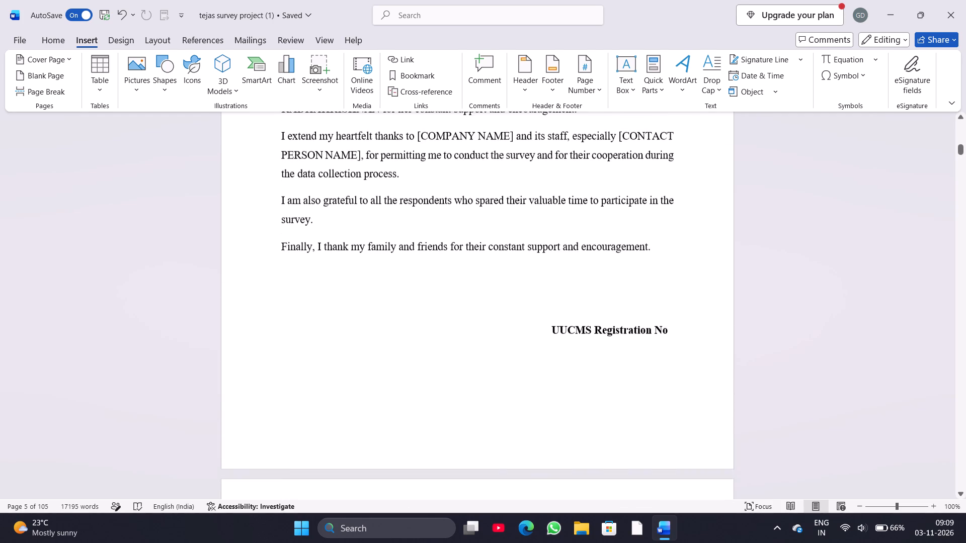
{"action": "scroll", "coordinate": [686, 228], "scroll_direction": "down", "scroll_amount": 2}
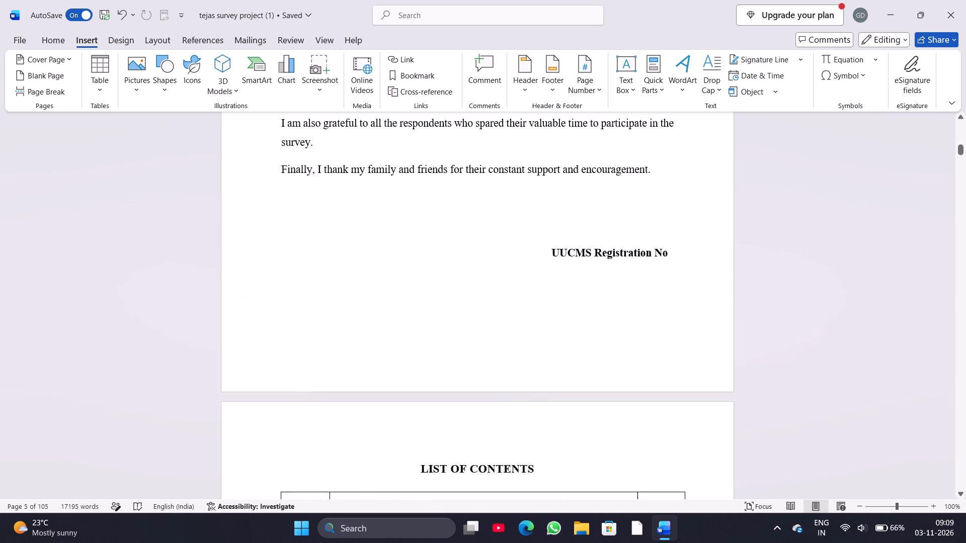
{"action": "scroll", "coordinate": [686, 228], "scroll_direction": "down", "scroll_amount": 1}
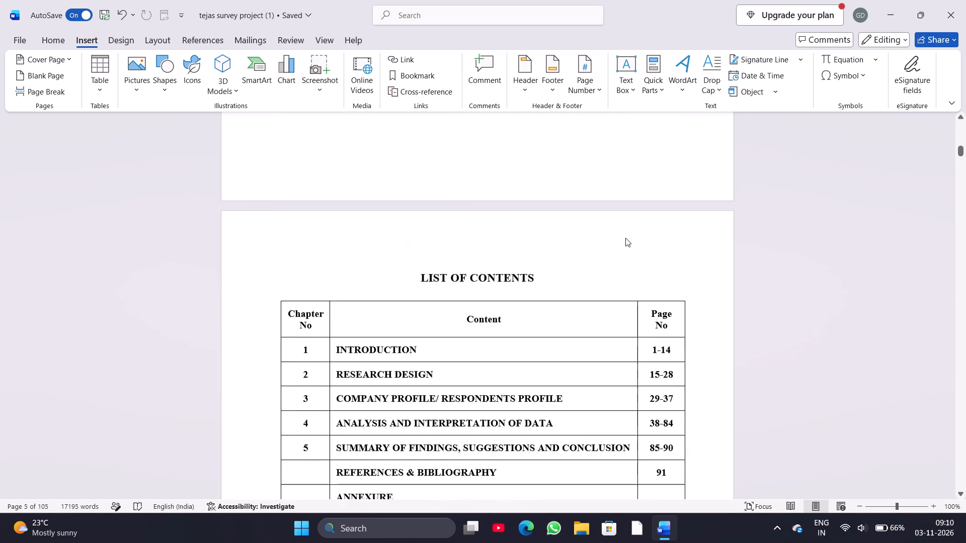
{"action": "scroll", "coordinate": [625, 238], "scroll_direction": "down", "scroll_amount": 2}
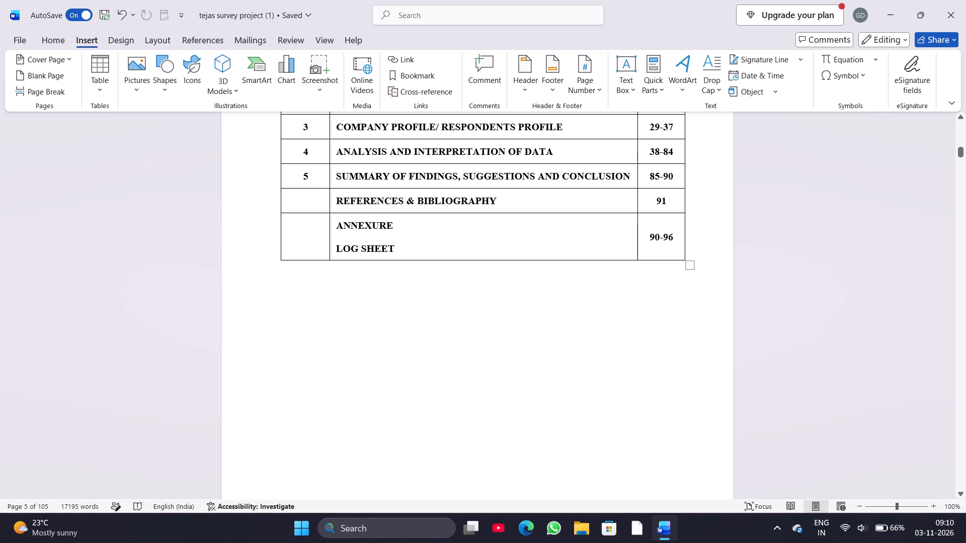
Skim Chapter 01 Introduction, checking its header, page numbering, text layout and the industry background section.
{"action": "scroll", "coordinate": [625, 238], "scroll_direction": "down", "scroll_amount": 3}
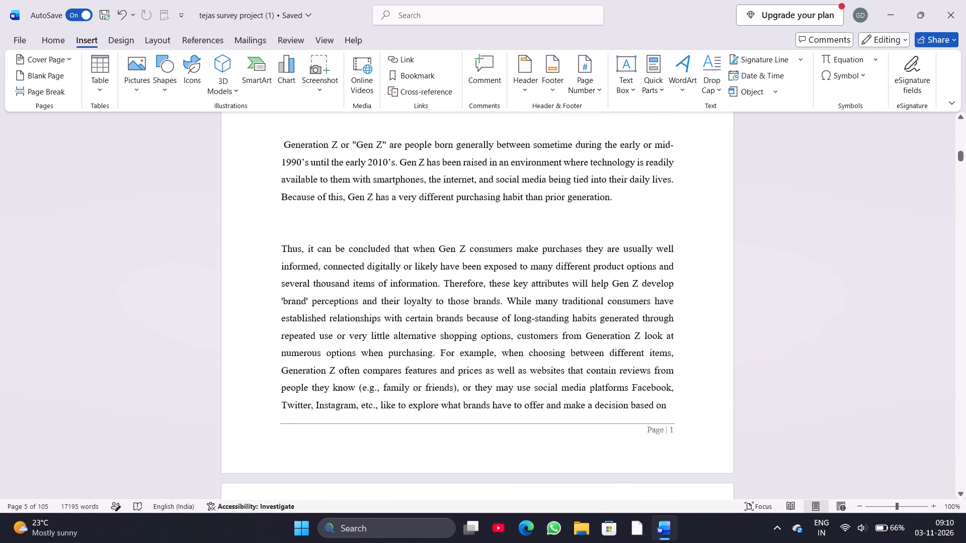
{"action": "scroll", "coordinate": [625, 238], "scroll_direction": "down", "scroll_amount": 1}
{"action": "scroll", "coordinate": [625, 238], "scroll_direction": "up", "scroll_amount": 4}
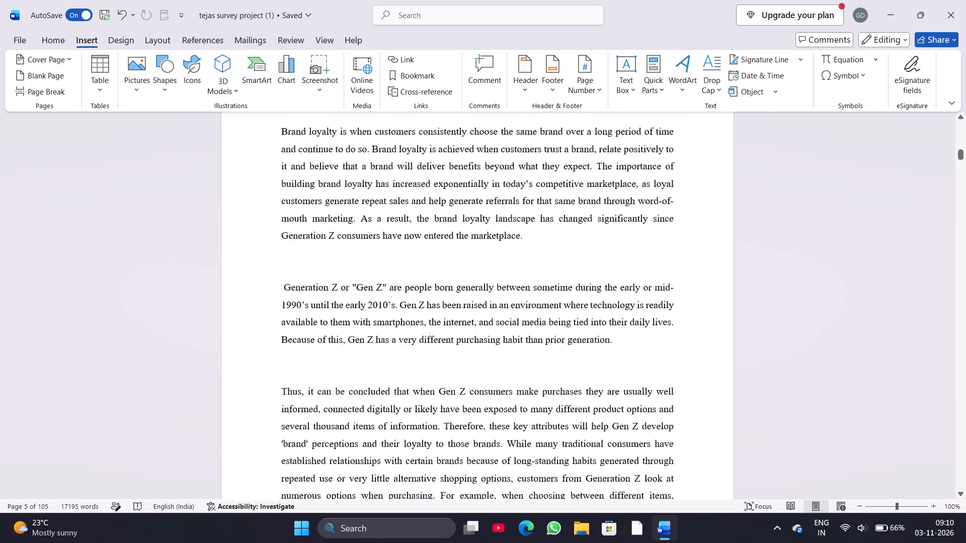
{"action": "scroll", "coordinate": [625, 238], "scroll_direction": "up", "scroll_amount": 2}
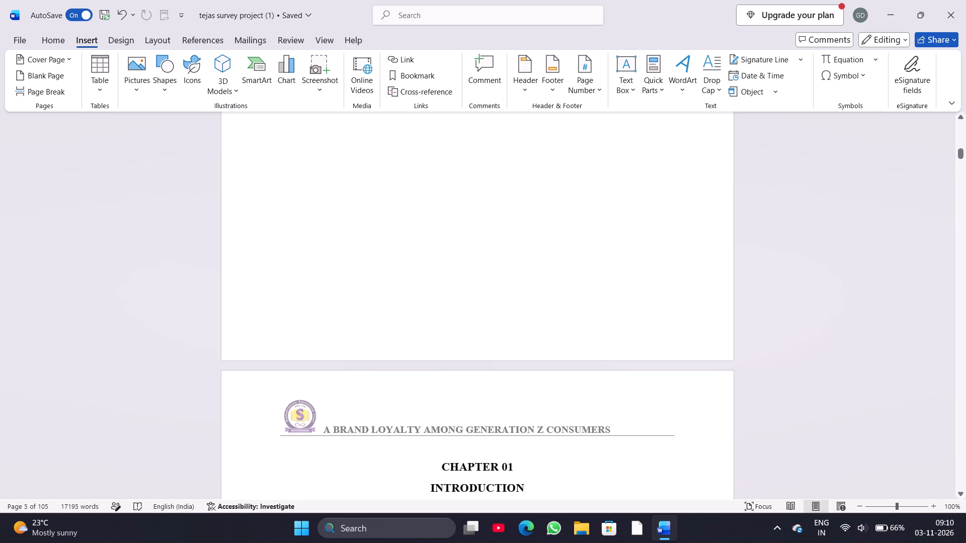
{"action": "scroll", "coordinate": [653, 100], "scroll_direction": "down", "scroll_amount": 4}
{"action": "scroll", "coordinate": [562, 227], "scroll_direction": "down", "scroll_amount": 5}
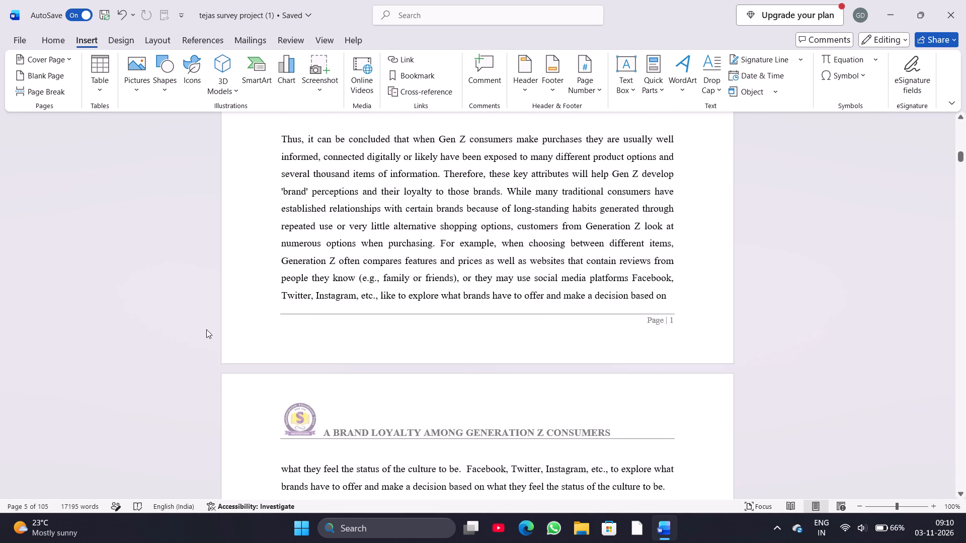
{"action": "scroll", "coordinate": [412, 325], "scroll_direction": "down", "scroll_amount": 7}
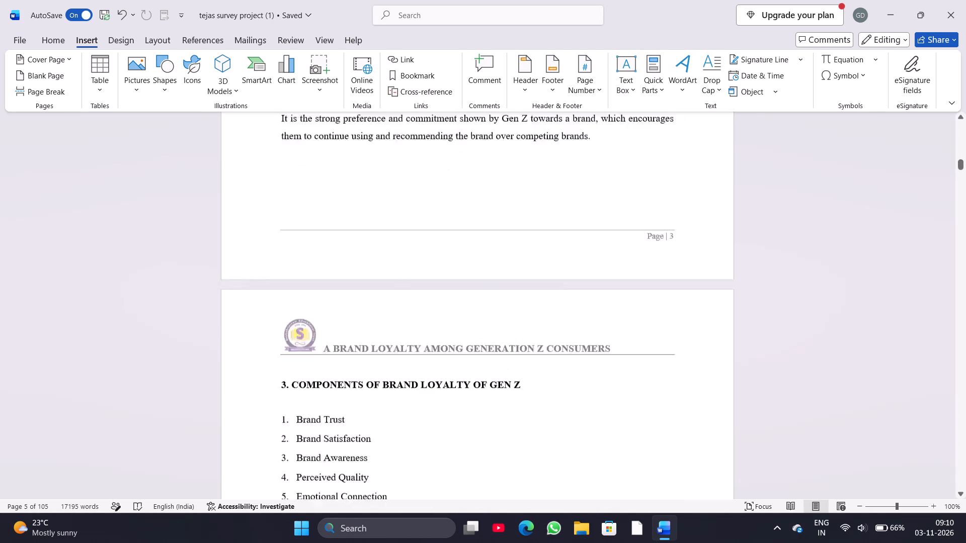
{"action": "scroll", "coordinate": [412, 325], "scroll_direction": "down", "scroll_amount": 20}
{"action": "scroll", "coordinate": [412, 325], "scroll_direction": "down", "scroll_amount": 20}
{"action": "scroll", "coordinate": [412, 325], "scroll_direction": "down", "scroll_amount": 20}
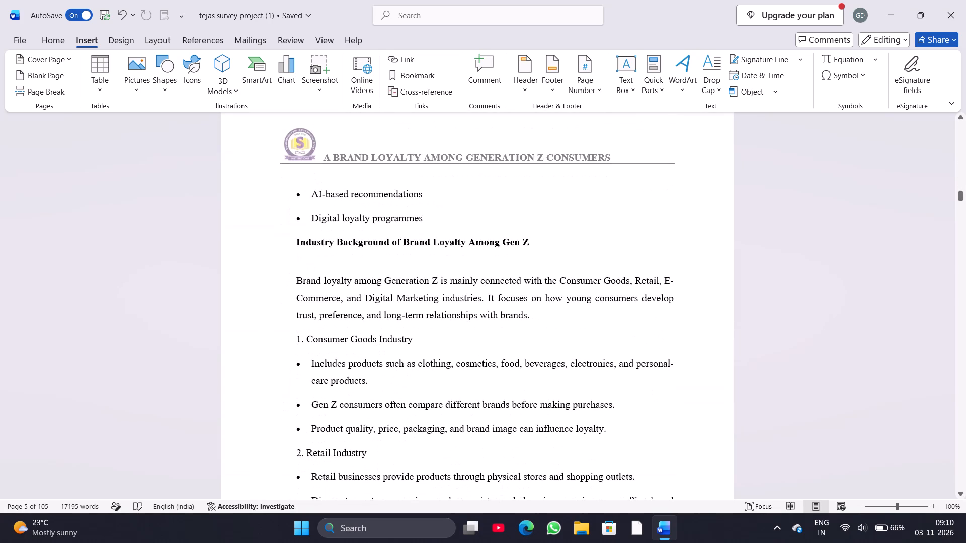
{"action": "scroll", "coordinate": [412, 325], "scroll_direction": "down", "scroll_amount": 7}
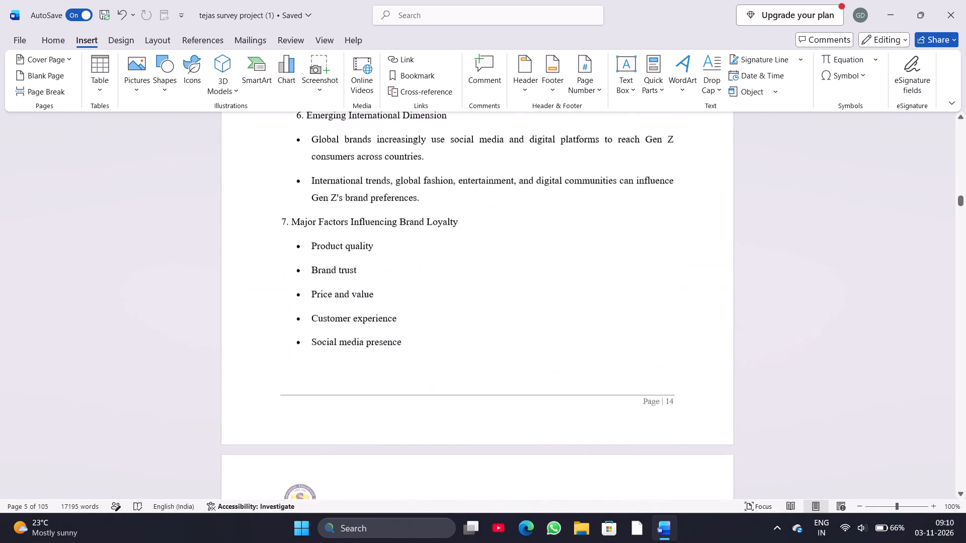
Review the opening of Chapter 02 Research Design, from its introduction and study title through the problem statement, objectives and scope.
{"action": "scroll", "coordinate": [412, 325], "scroll_direction": "down", "scroll_amount": 1}
{"action": "scroll", "coordinate": [412, 325], "scroll_direction": "up", "scroll_amount": 2}
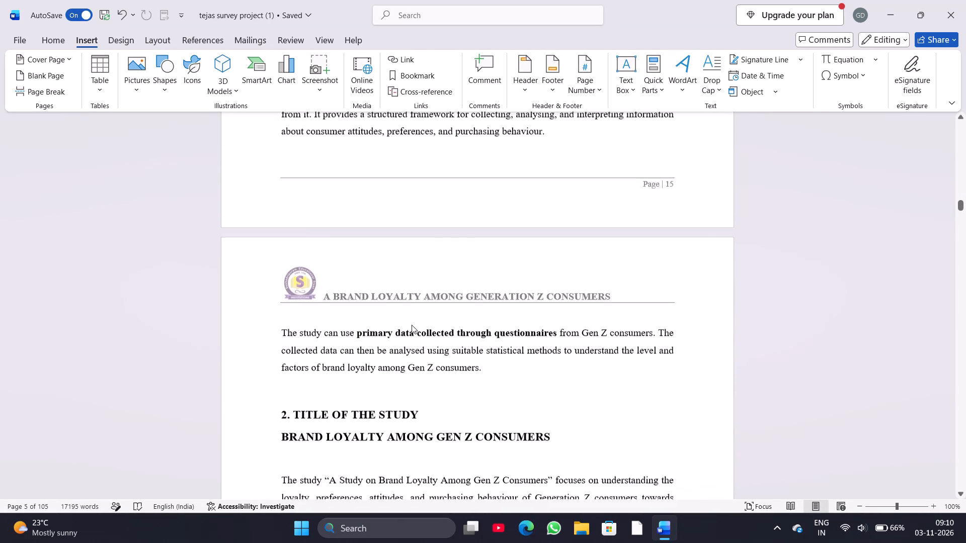
{"action": "scroll", "coordinate": [412, 325], "scroll_direction": "up", "scroll_amount": 4}
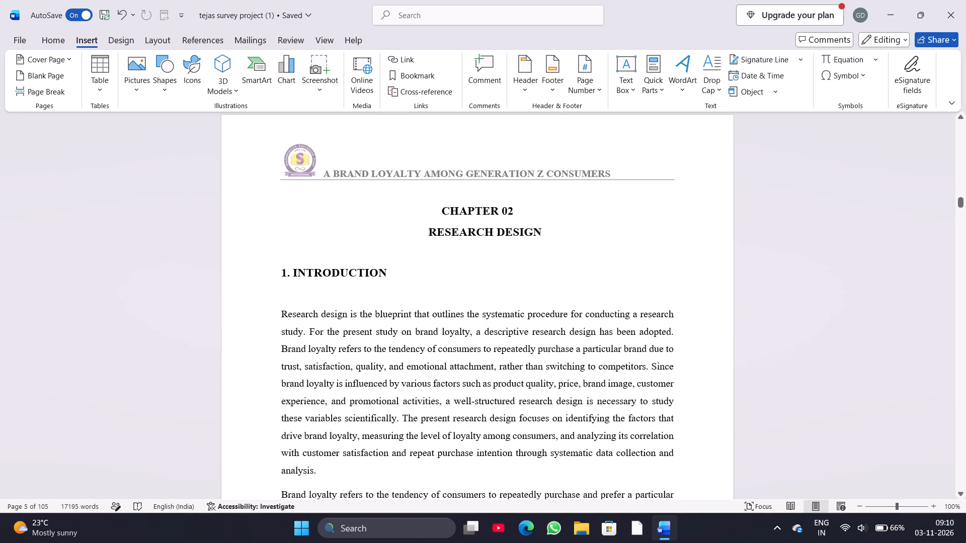
{"action": "scroll", "coordinate": [412, 325], "scroll_direction": "down", "scroll_amount": 7}
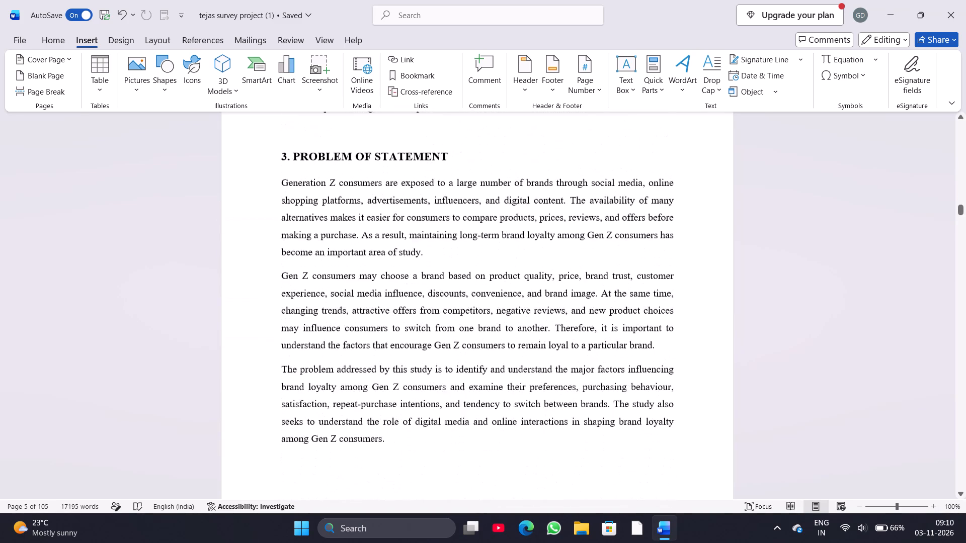
{"action": "scroll", "coordinate": [412, 325], "scroll_direction": "down", "scroll_amount": 3}
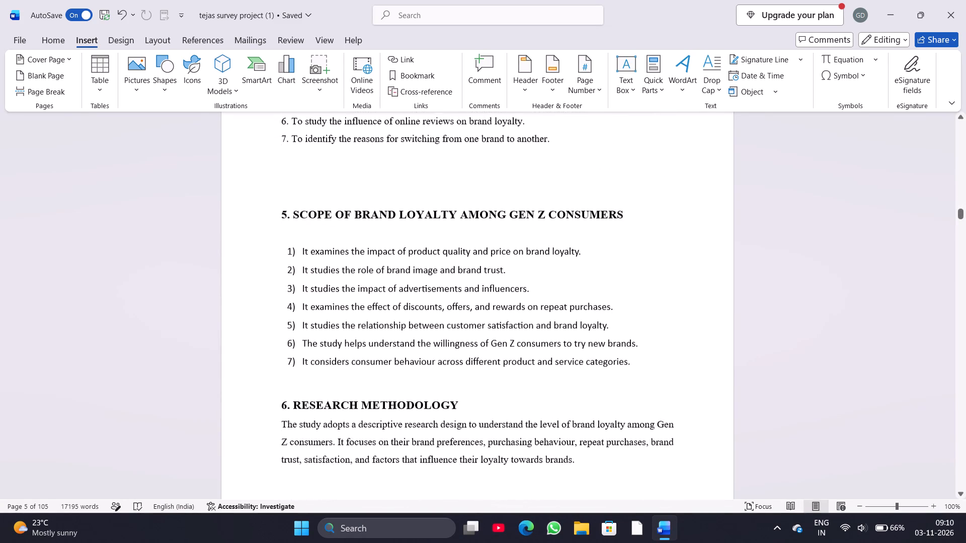
{"action": "scroll", "coordinate": [412, 325], "scroll_direction": "down", "scroll_amount": 2}
{"action": "scroll", "coordinate": [412, 325], "scroll_direction": "up", "scroll_amount": 4}
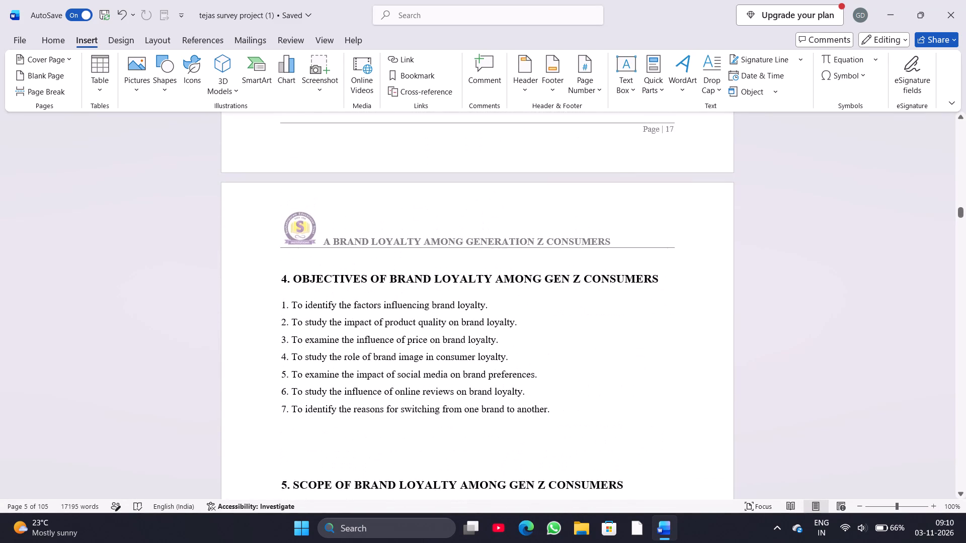
{"action": "scroll", "coordinate": [425, 330], "scroll_direction": "down", "scroll_amount": 1}
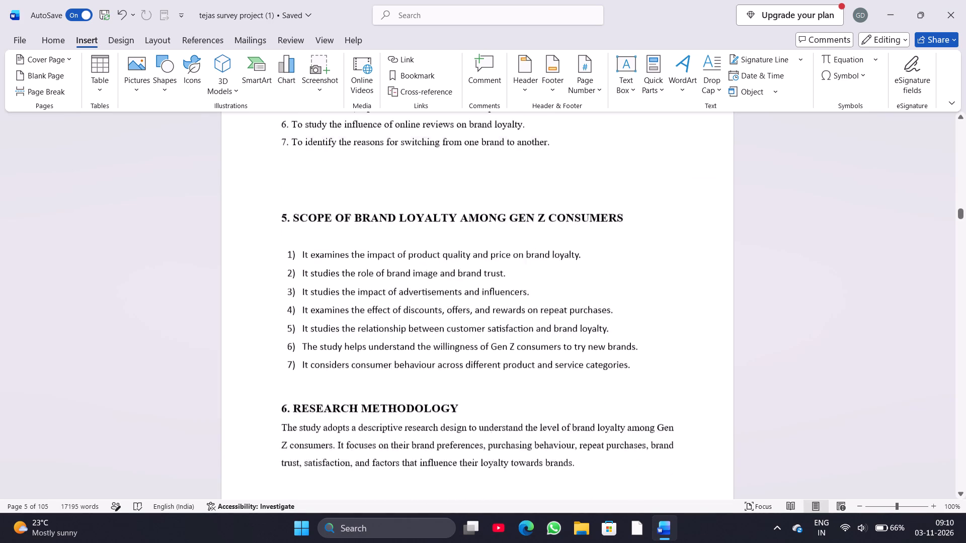
{"action": "scroll", "coordinate": [425, 330], "scroll_direction": "down", "scroll_amount": 1}
{"action": "scroll", "coordinate": [338, 349], "scroll_direction": "up", "scroll_amount": 1}
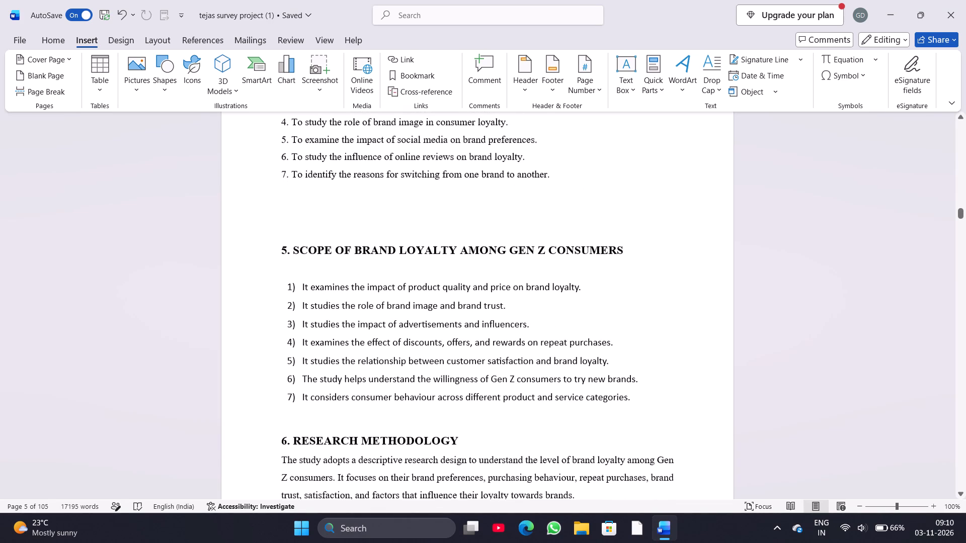
{"action": "scroll", "coordinate": [418, 366], "scroll_direction": "down", "scroll_amount": 1}
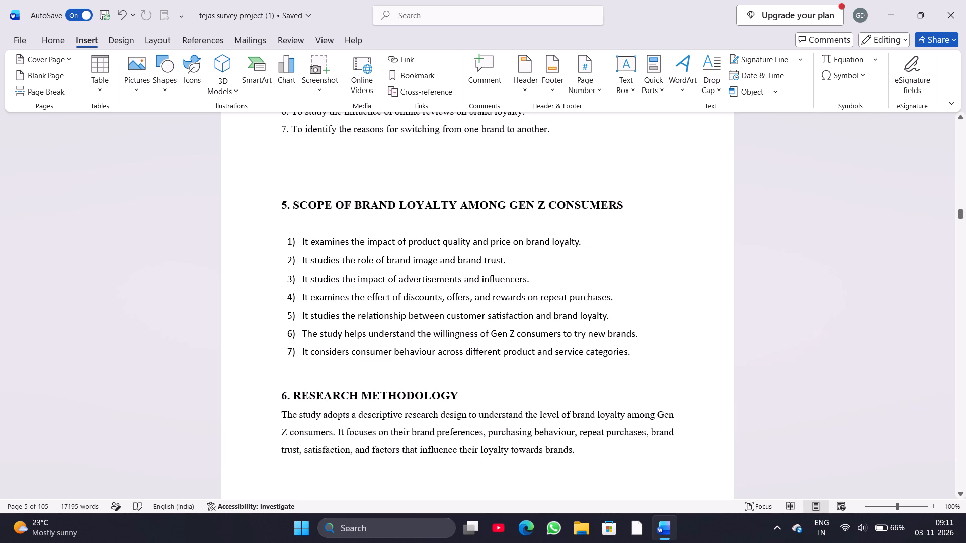
Review Chapter 02's research methodology section, from the nature of the study through data sources, sampling technique and the respondent breakdown.
{"action": "scroll", "coordinate": [427, 374], "scroll_direction": "down", "scroll_amount": 2}
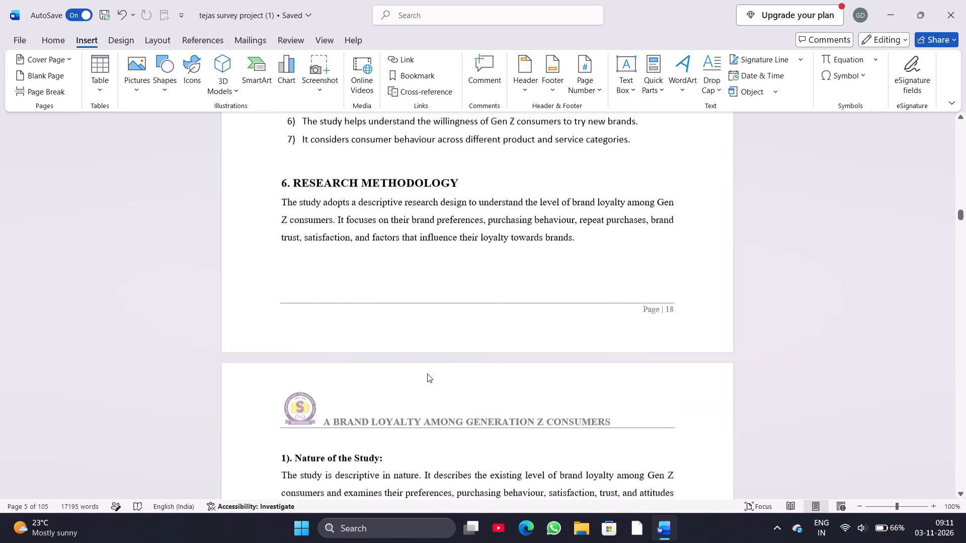
{"action": "scroll", "coordinate": [427, 374], "scroll_direction": "down", "scroll_amount": 3}
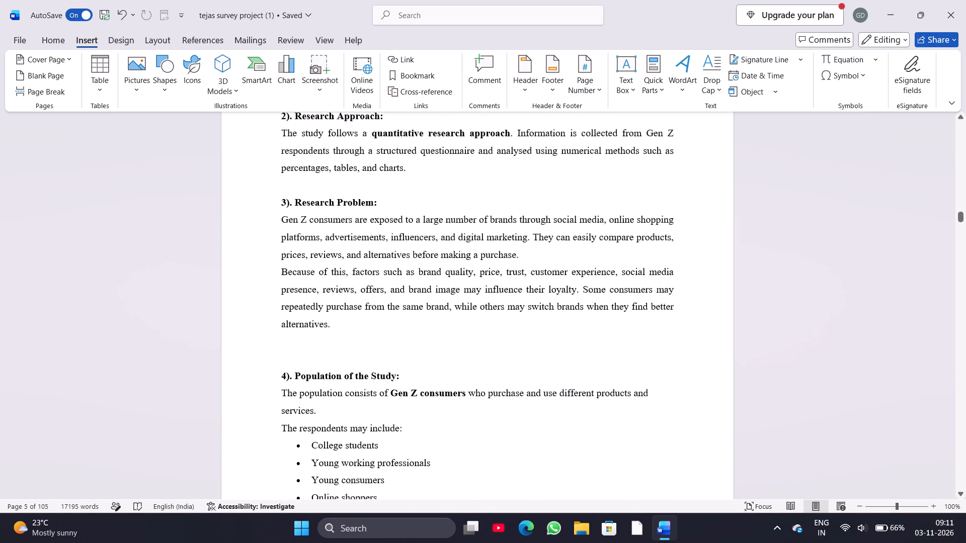
{"action": "scroll", "coordinate": [427, 374], "scroll_direction": "down", "scroll_amount": 5}
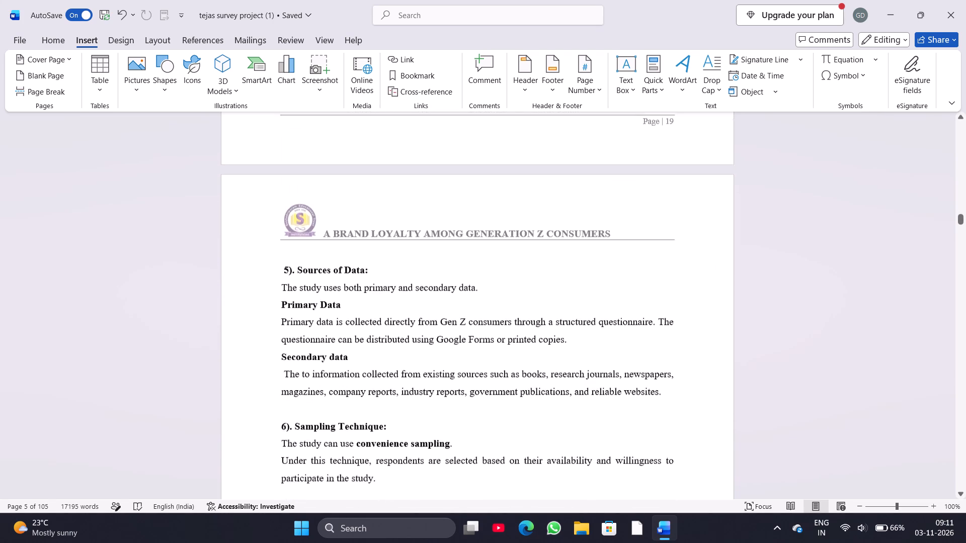
{"action": "scroll", "coordinate": [427, 374], "scroll_direction": "down", "scroll_amount": 3}
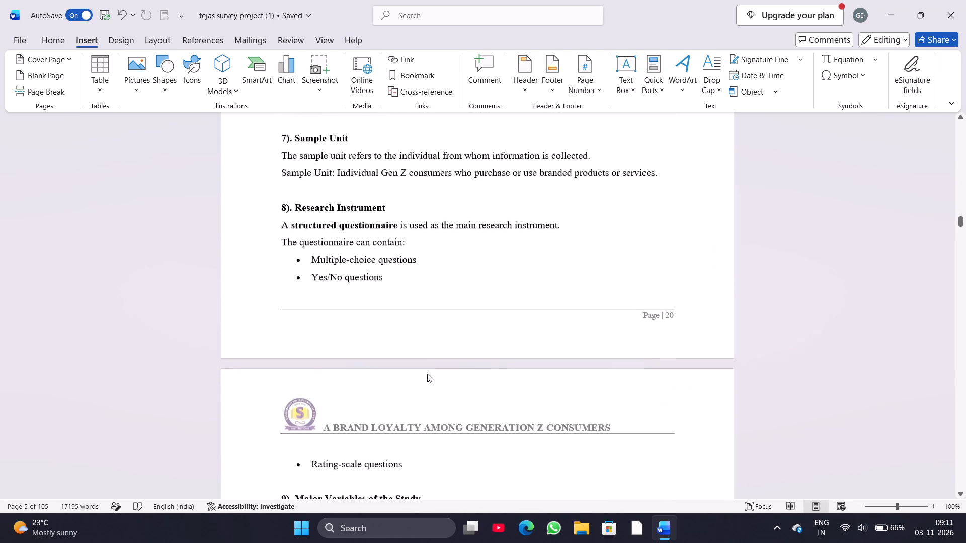
{"action": "scroll", "coordinate": [427, 374], "scroll_direction": "down", "scroll_amount": 2}
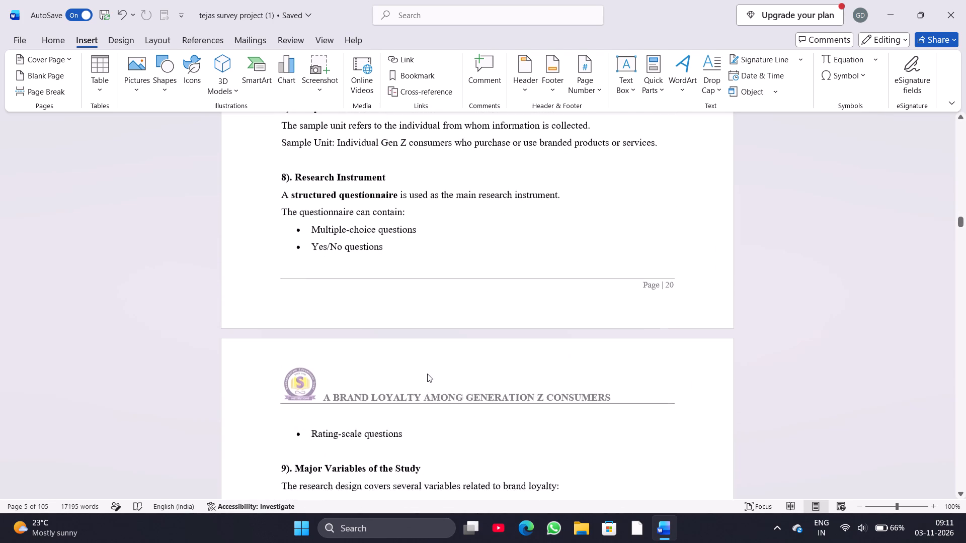
{"action": "scroll", "coordinate": [427, 374], "scroll_direction": "down", "scroll_amount": 1}
{"action": "scroll", "coordinate": [427, 374], "scroll_direction": "up", "scroll_amount": 2}
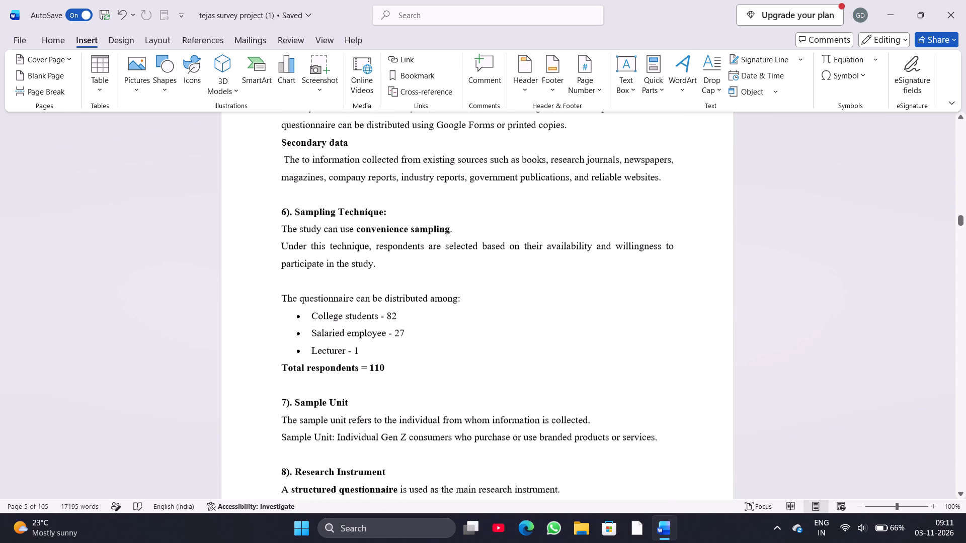
{"action": "scroll", "coordinate": [427, 374], "scroll_direction": "up", "scroll_amount": 1}
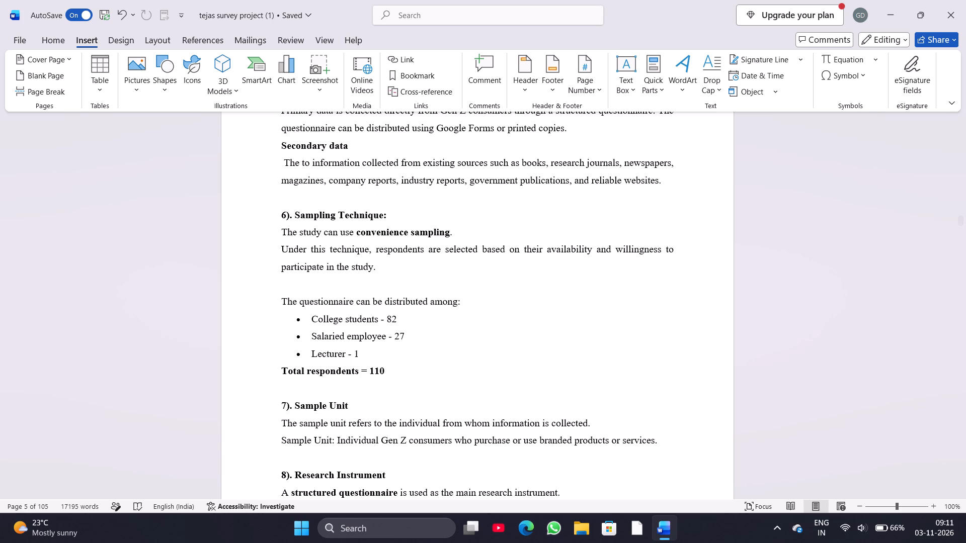
{"action": "scroll", "coordinate": [427, 374], "scroll_direction": "down", "scroll_amount": 1}
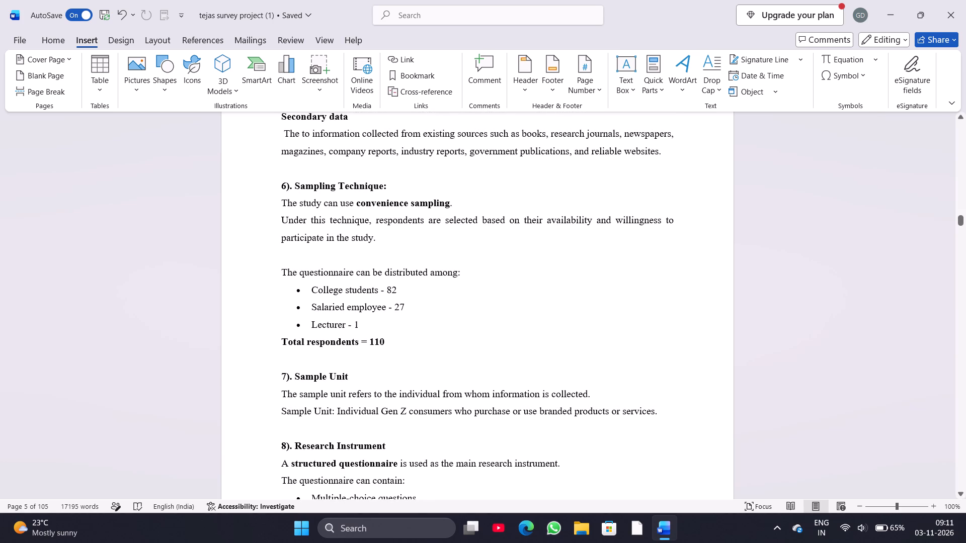
Skim the rest of Chapter 02, from the research instrument and data collection methods through the sampling types.
{"action": "scroll", "coordinate": [689, 427], "scroll_direction": "down", "scroll_amount": 4}
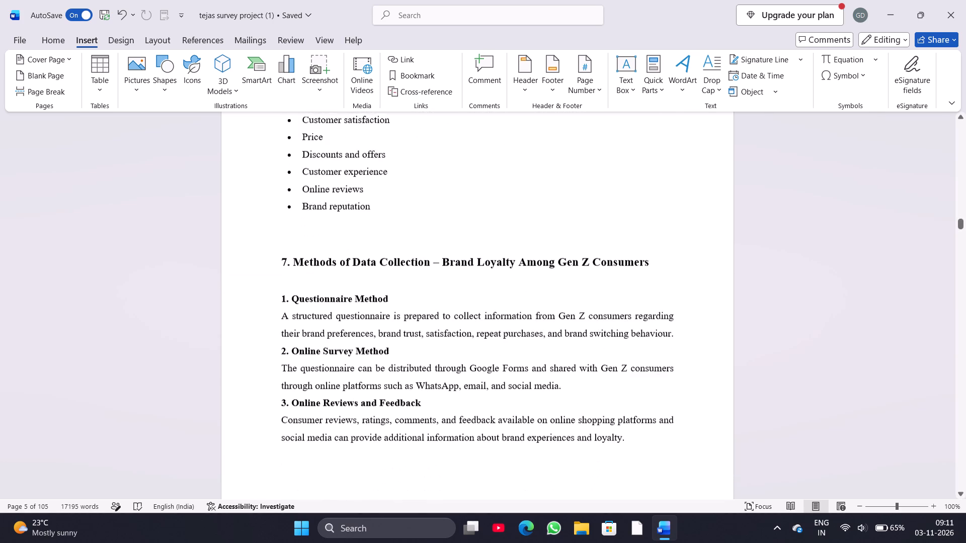
{"action": "scroll", "coordinate": [689, 427], "scroll_direction": "down", "scroll_amount": 4}
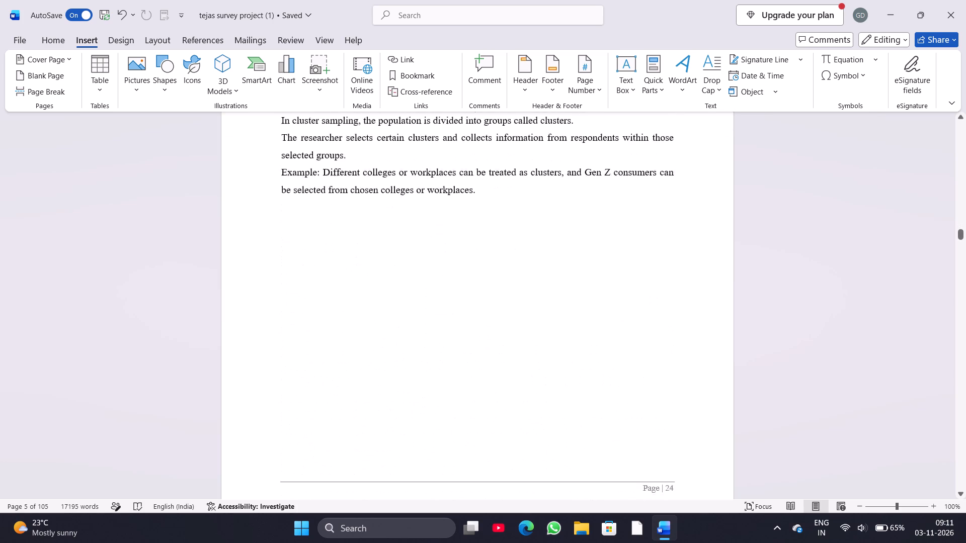
{"action": "scroll", "coordinate": [689, 427], "scroll_direction": "down", "scroll_amount": 3}
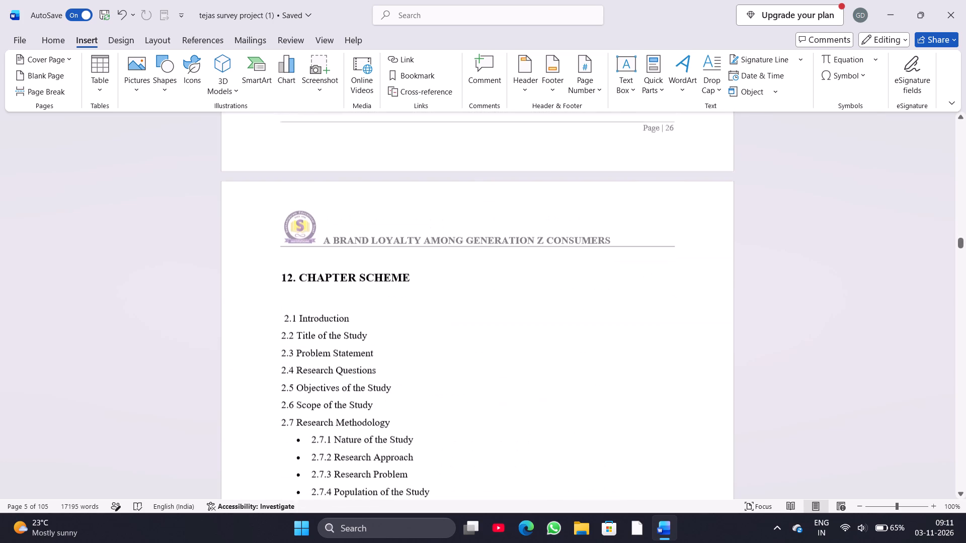
Examine the Chapter Scheme list, its numbering and its split across two pages, along with the Limitations of the Study section preceding it.
{"action": "scroll", "coordinate": [689, 427], "scroll_direction": "down", "scroll_amount": 2}
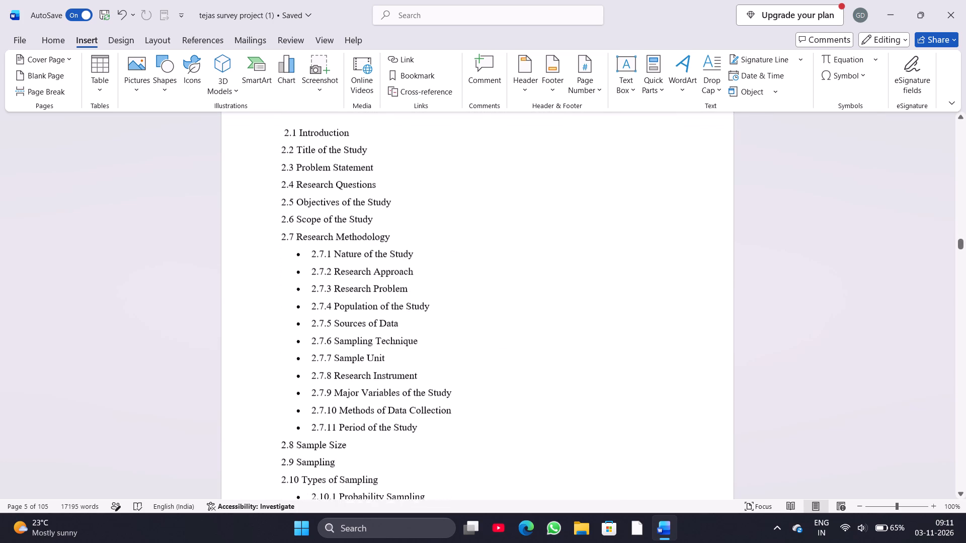
{"action": "scroll", "coordinate": [689, 427], "scroll_direction": "down", "scroll_amount": 4}
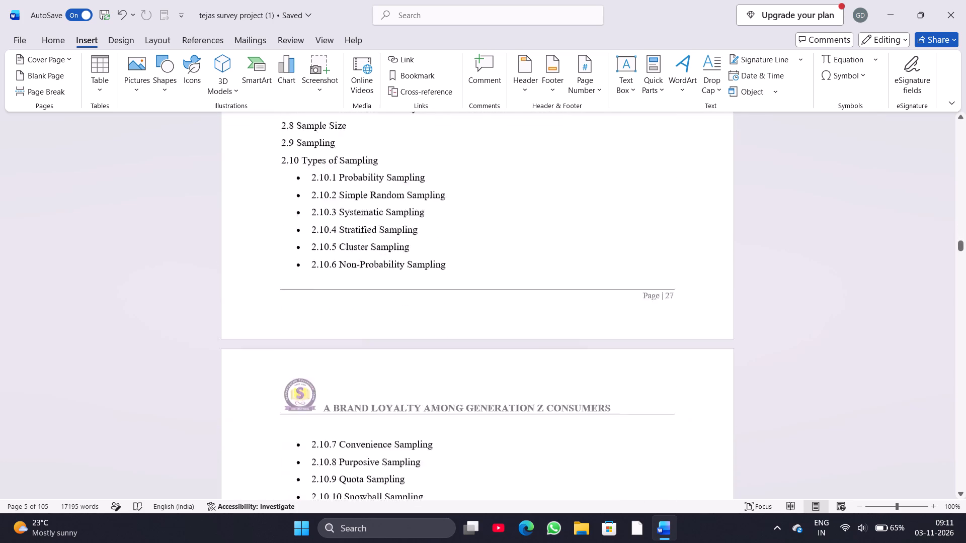
{"action": "scroll", "coordinate": [689, 427], "scroll_direction": "down", "scroll_amount": 2}
{"action": "scroll", "coordinate": [689, 427], "scroll_direction": "up", "scroll_amount": 2}
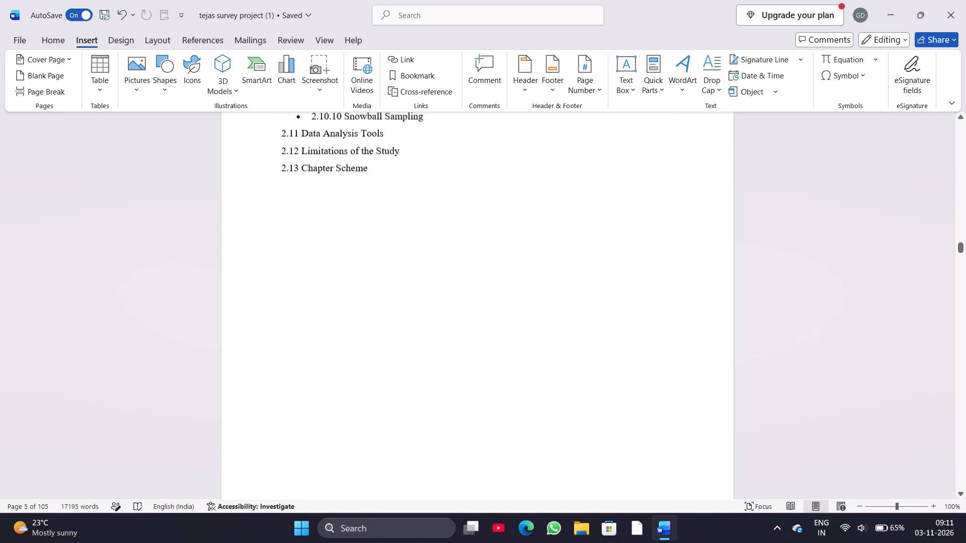
{"action": "scroll", "coordinate": [689, 427], "scroll_direction": "up", "scroll_amount": 2}
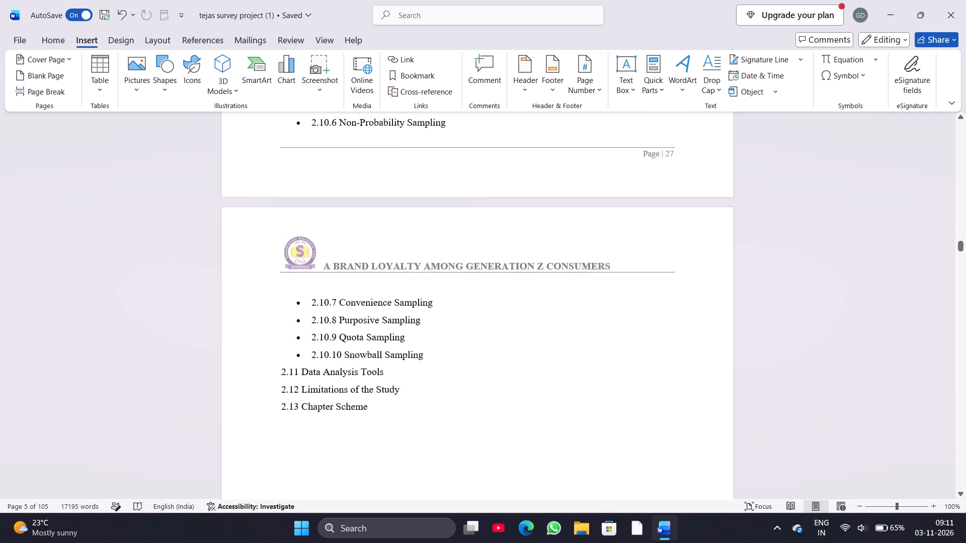
{"action": "scroll", "coordinate": [689, 427], "scroll_direction": "up", "scroll_amount": 4}
{"action": "scroll", "coordinate": [689, 427], "scroll_direction": "down", "scroll_amount": 1}
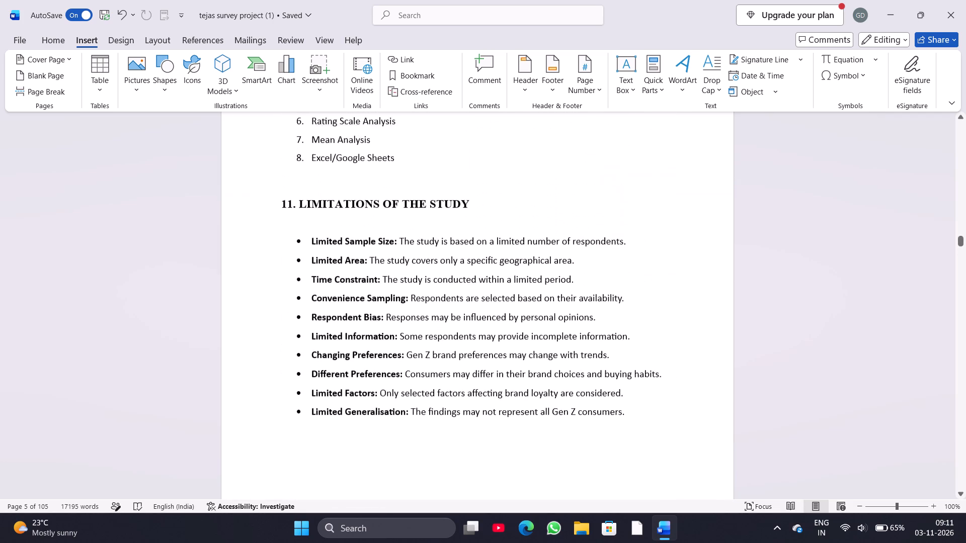
{"action": "scroll", "coordinate": [689, 427], "scroll_direction": "down", "scroll_amount": 1}
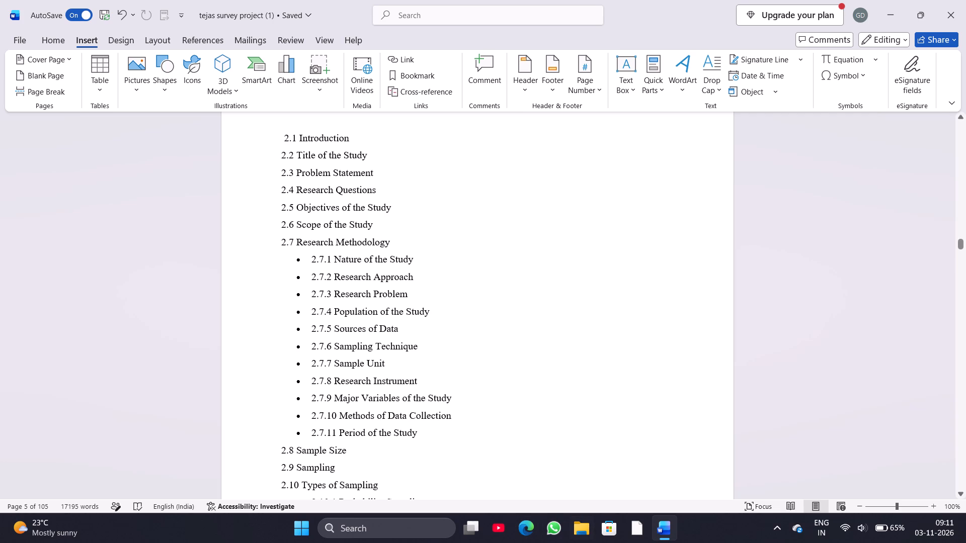
{"action": "scroll", "coordinate": [544, 334], "scroll_direction": "up", "scroll_amount": 1}
{"action": "scroll", "coordinate": [539, 419], "scroll_direction": "down", "scroll_amount": 1, "text": "ctrl"}
{"action": "scroll", "coordinate": [539, 419], "scroll_direction": "up", "scroll_amount": 1}
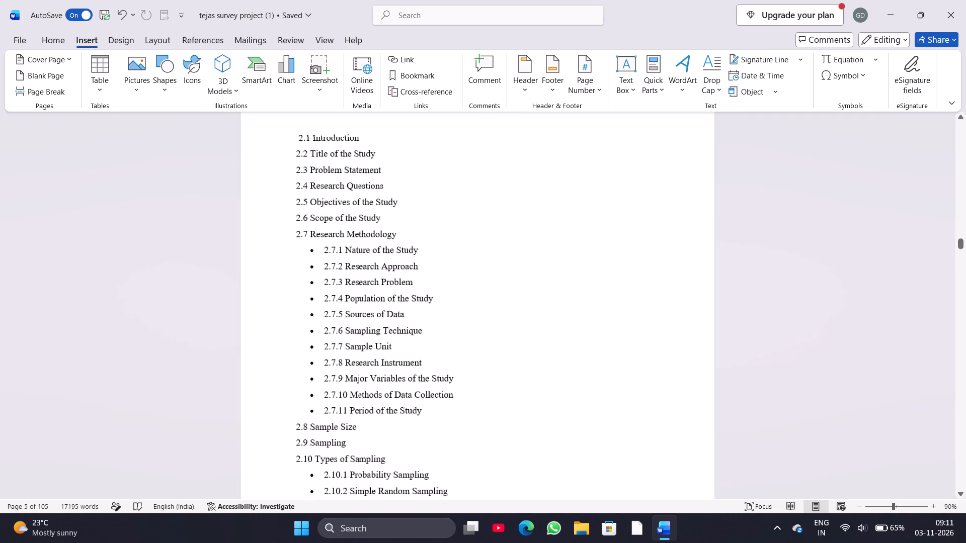
{"action": "scroll", "coordinate": [539, 419], "scroll_direction": "up", "scroll_amount": 1}
{"action": "scroll", "coordinate": [553, 383], "scroll_direction": "up", "scroll_amount": 1, "text": "ctrl"}
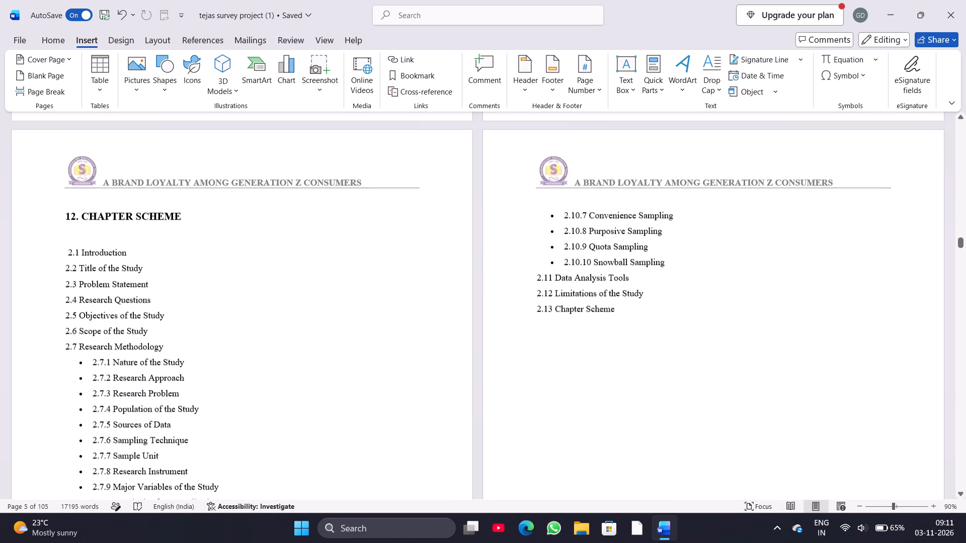
{"action": "scroll", "coordinate": [553, 383], "scroll_direction": "up", "scroll_amount": 3, "text": "ctrl"}
{"action": "scroll", "coordinate": [553, 383], "scroll_direction": "down", "scroll_amount": 2, "text": "ctrl"}
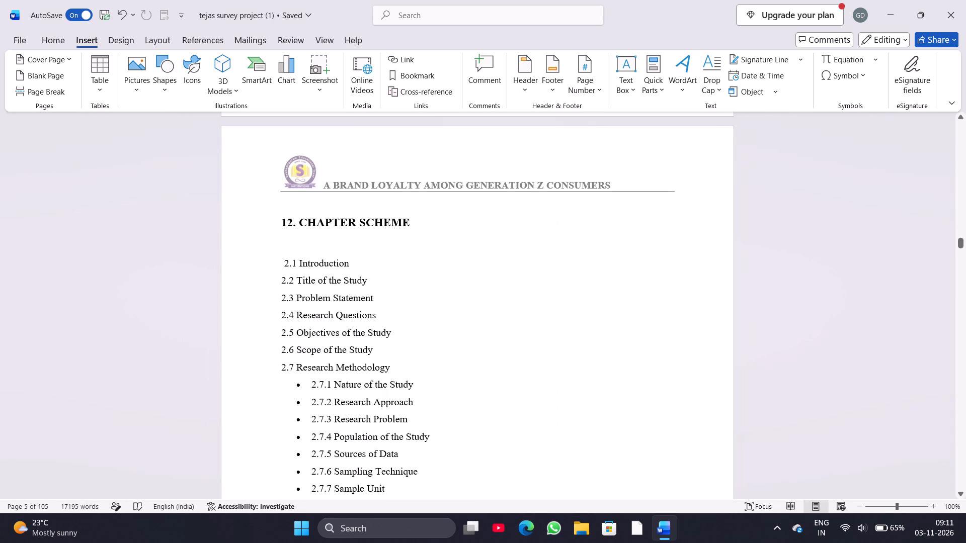
{"action": "scroll", "coordinate": [553, 383], "scroll_direction": "down", "scroll_amount": 3}
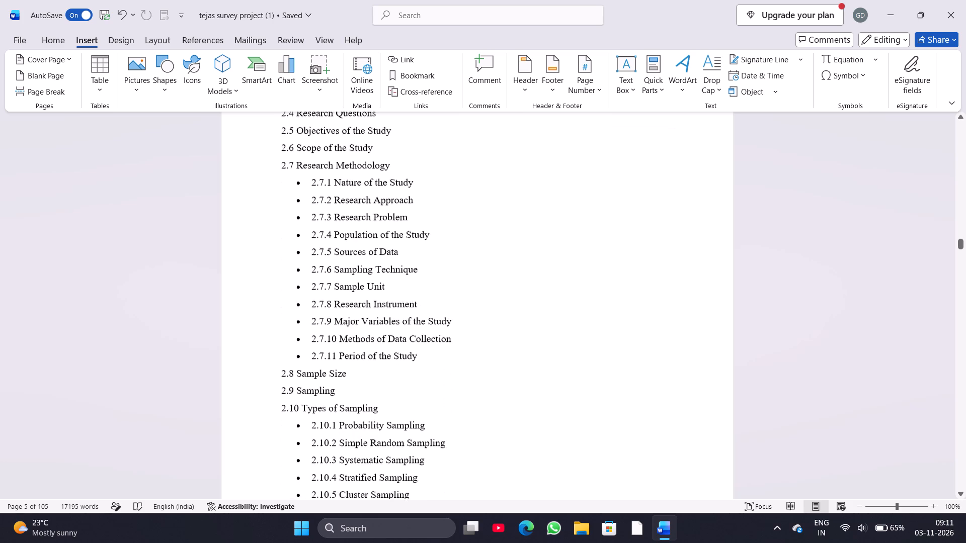
Review Chapter 03 Respondent Profile, checking its question sections and comparing the totals and interpretations of the occupation and purchase frequency tables.
{"action": "scroll", "coordinate": [553, 383], "scroll_direction": "down", "scroll_amount": 3}
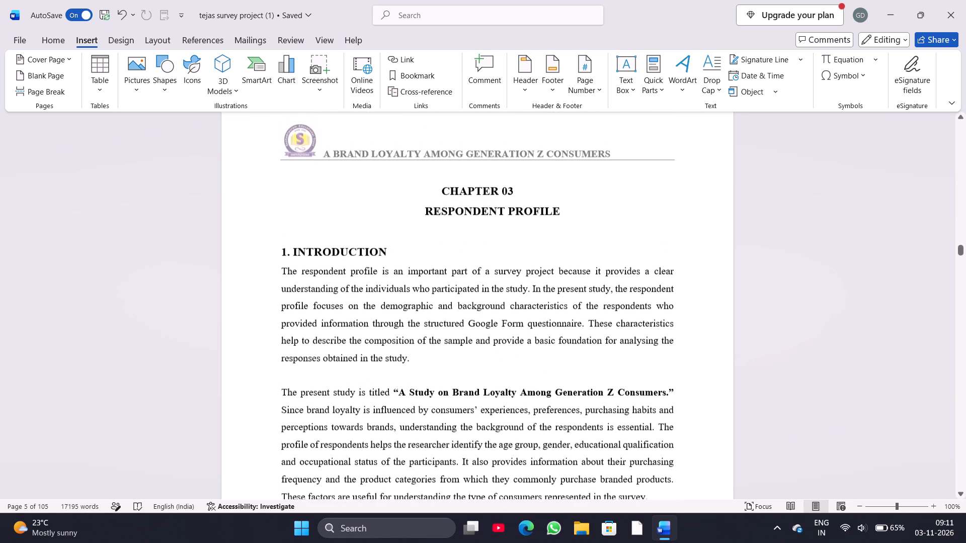
{"action": "scroll", "coordinate": [553, 383], "scroll_direction": "down", "scroll_amount": 6}
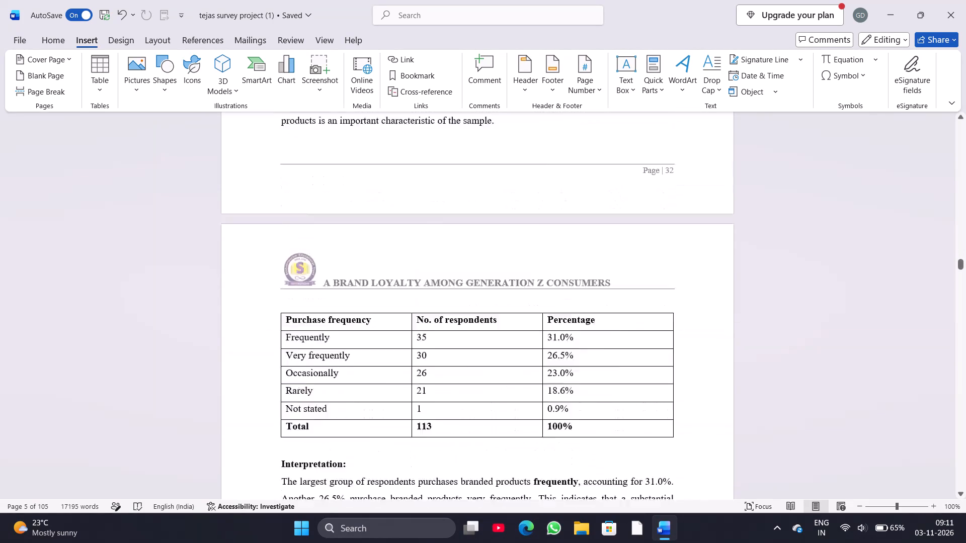
{"action": "scroll", "coordinate": [553, 383], "scroll_direction": "down", "scroll_amount": 2}
{"action": "scroll", "coordinate": [553, 383], "scroll_direction": "up", "scroll_amount": 1}
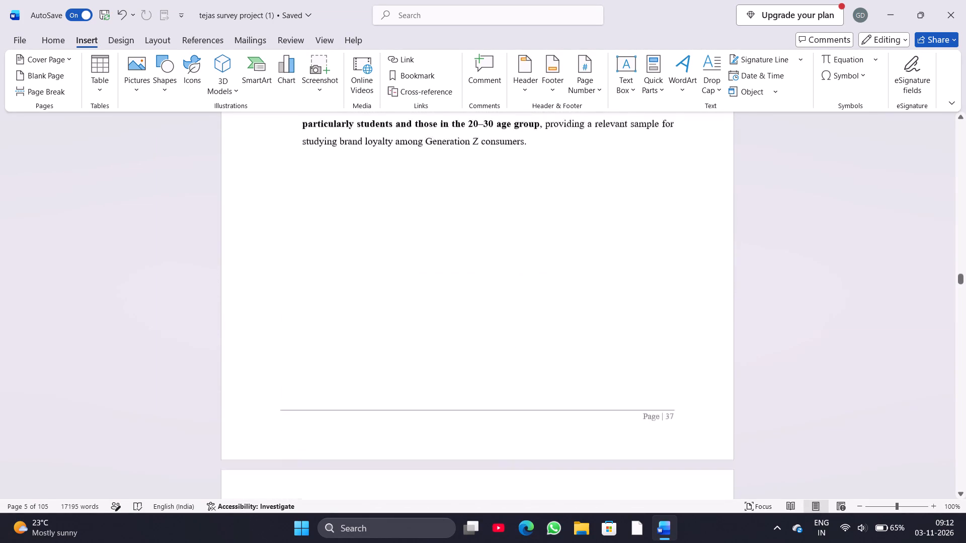
{"action": "scroll", "coordinate": [553, 383], "scroll_direction": "up", "scroll_amount": 4}
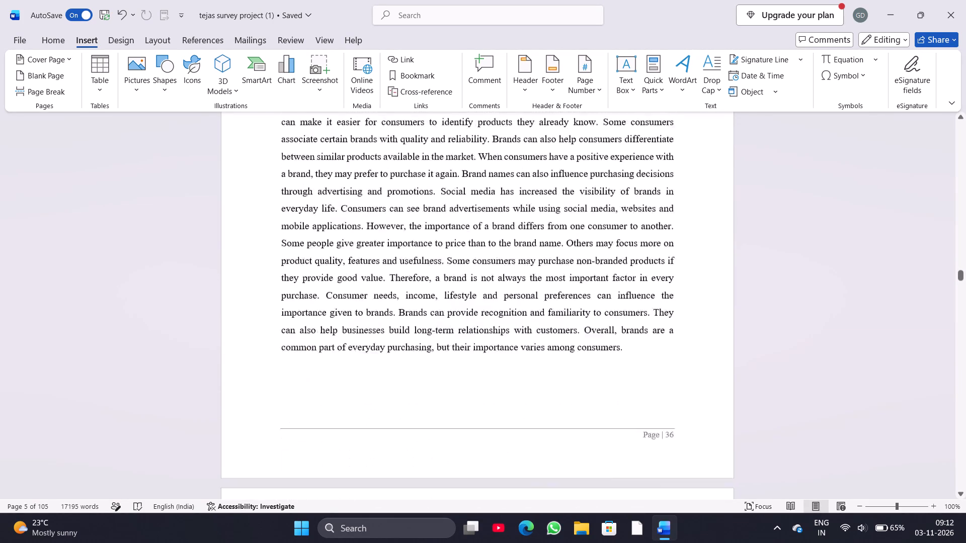
{"action": "scroll", "coordinate": [553, 383], "scroll_direction": "up", "scroll_amount": 3}
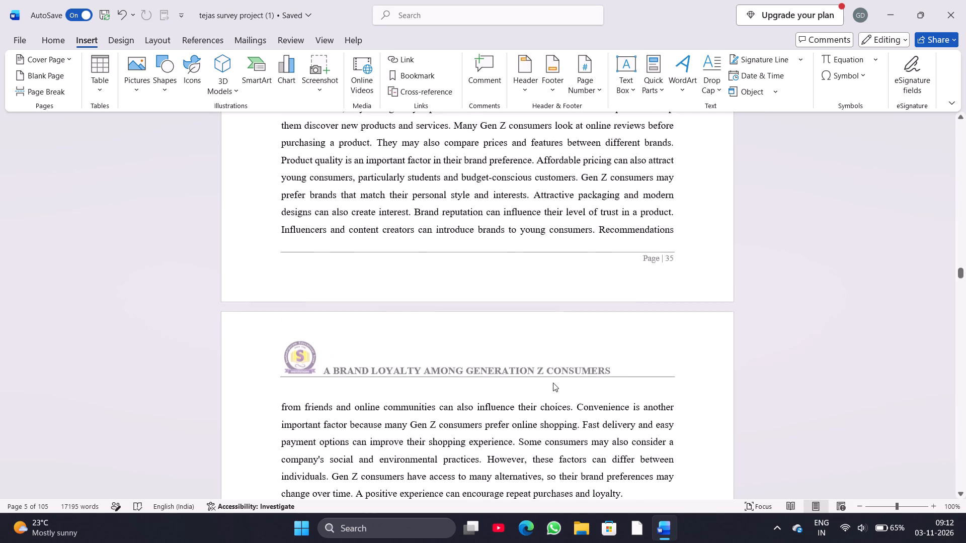
{"action": "scroll", "coordinate": [553, 383], "scroll_direction": "up", "scroll_amount": 5}
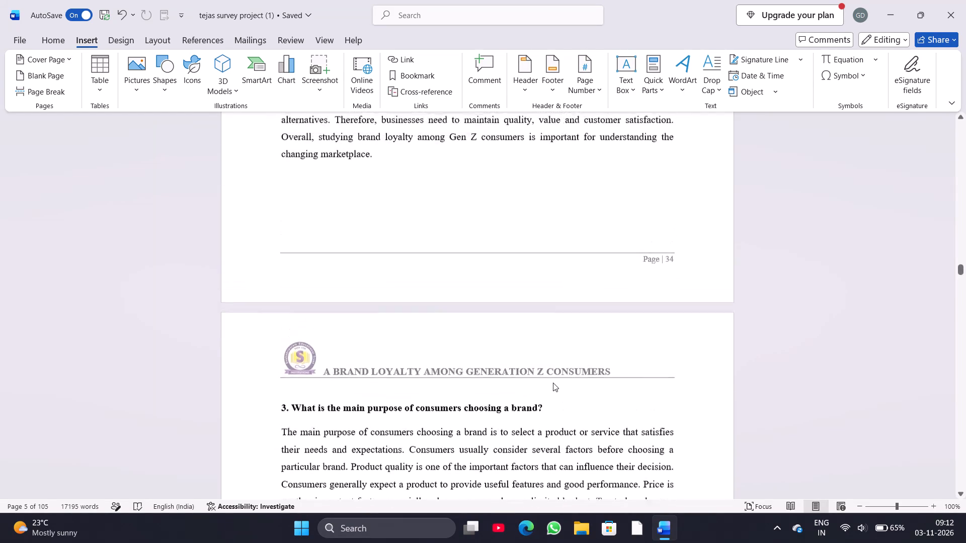
{"action": "scroll", "coordinate": [553, 383], "scroll_direction": "up", "scroll_amount": 3}
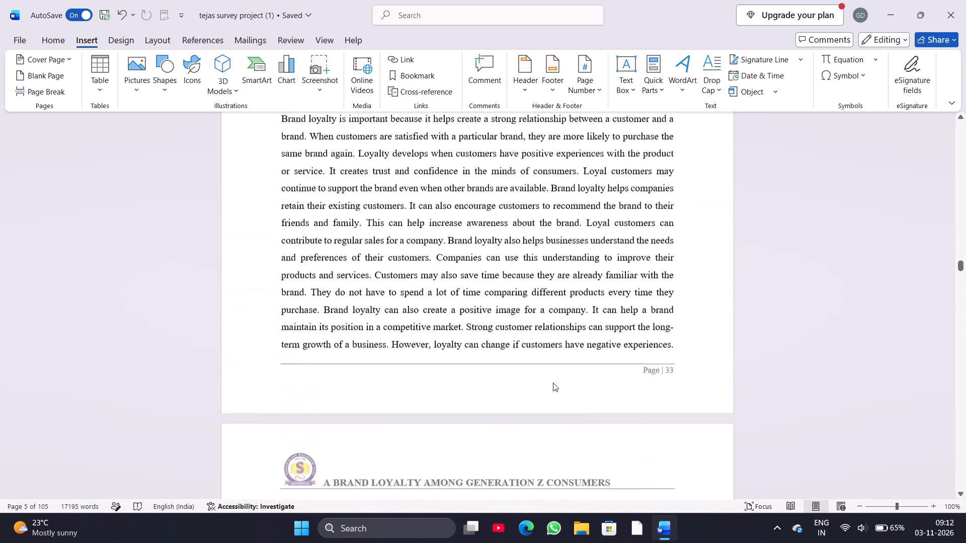
{"action": "scroll", "coordinate": [553, 383], "scroll_direction": "up", "scroll_amount": 1}
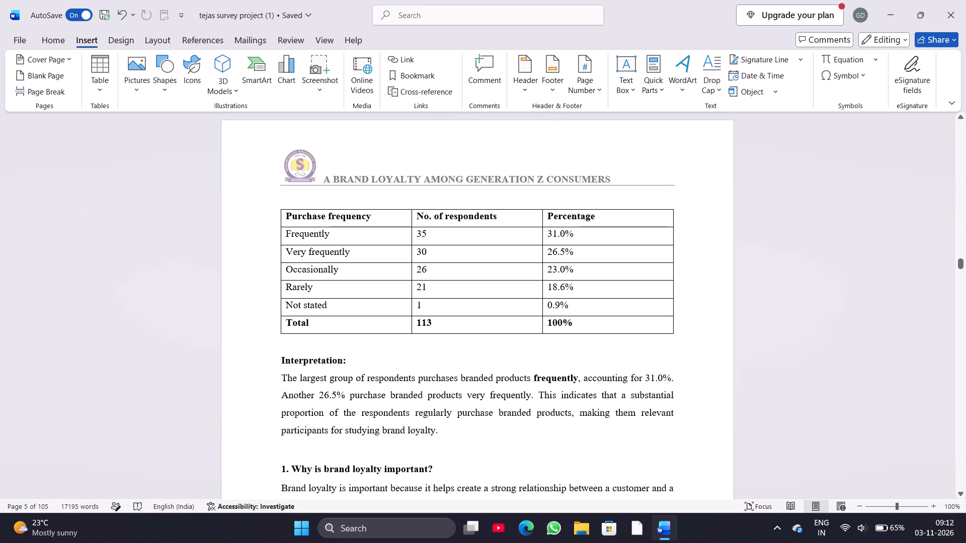
{"action": "scroll", "coordinate": [434, 378], "scroll_direction": "up", "scroll_amount": 4}
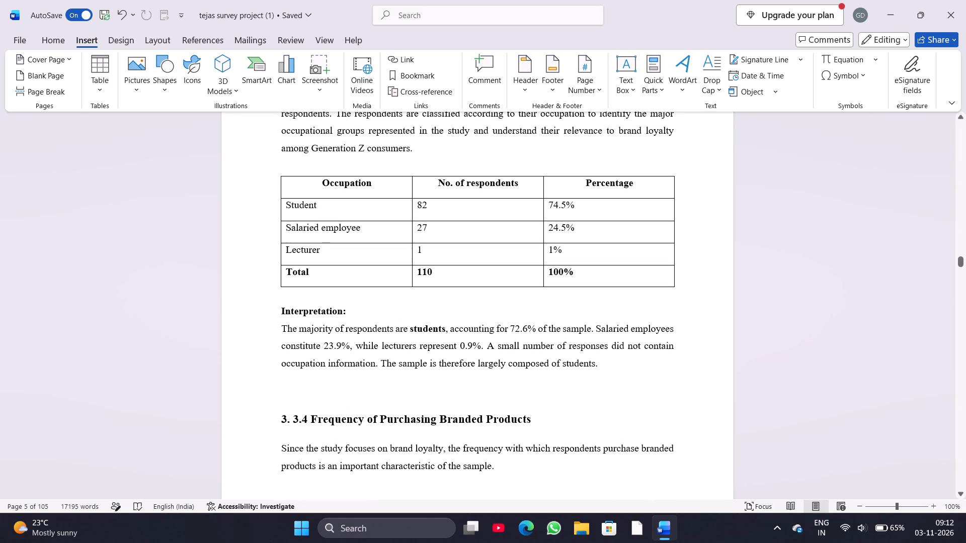
{"action": "scroll", "coordinate": [442, 284], "scroll_direction": "down", "scroll_amount": 3}
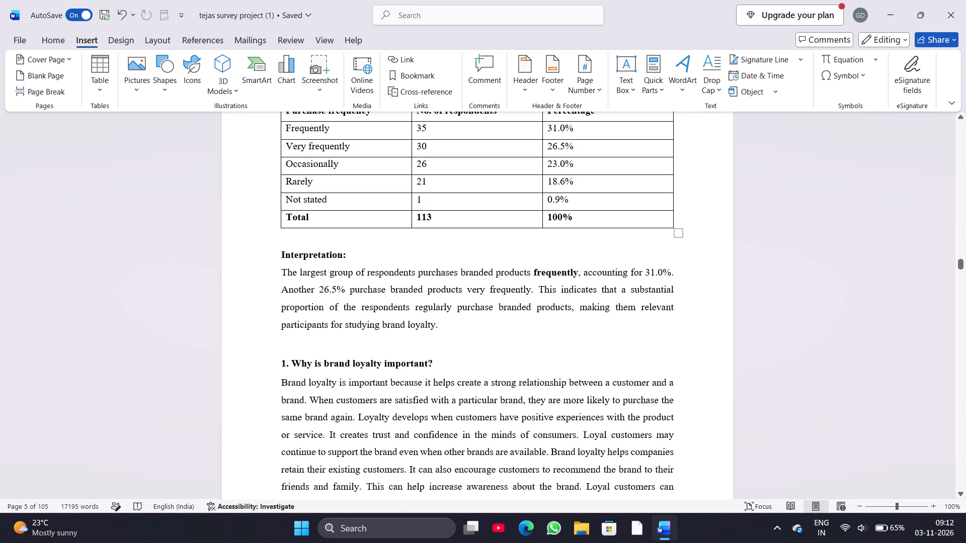
Skim the brand loyalty question answers closing Chapter 03 and Chapter 04's introduction and Meaning of Analysis section.
{"action": "scroll", "coordinate": [438, 289], "scroll_direction": "down", "scroll_amount": 2}
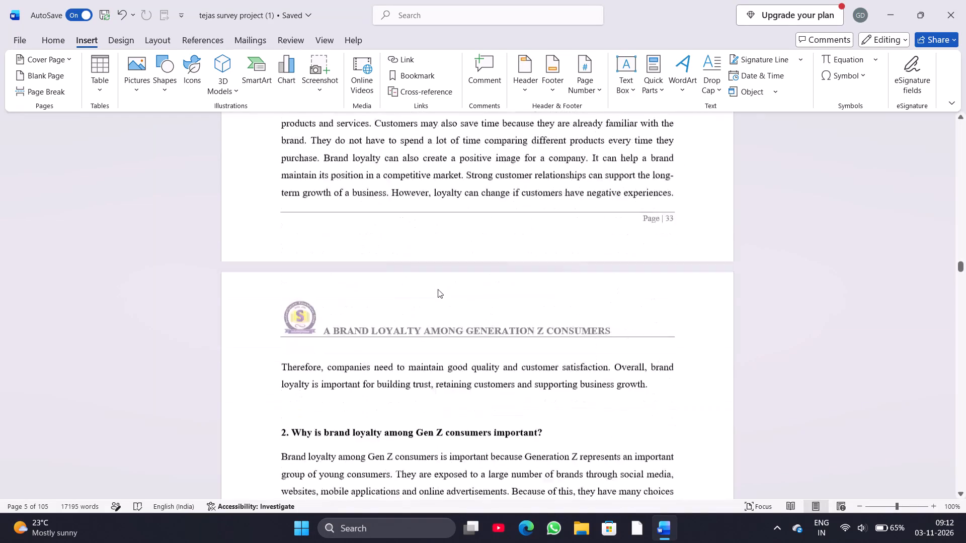
{"action": "scroll", "coordinate": [438, 289], "scroll_direction": "down", "scroll_amount": 3}
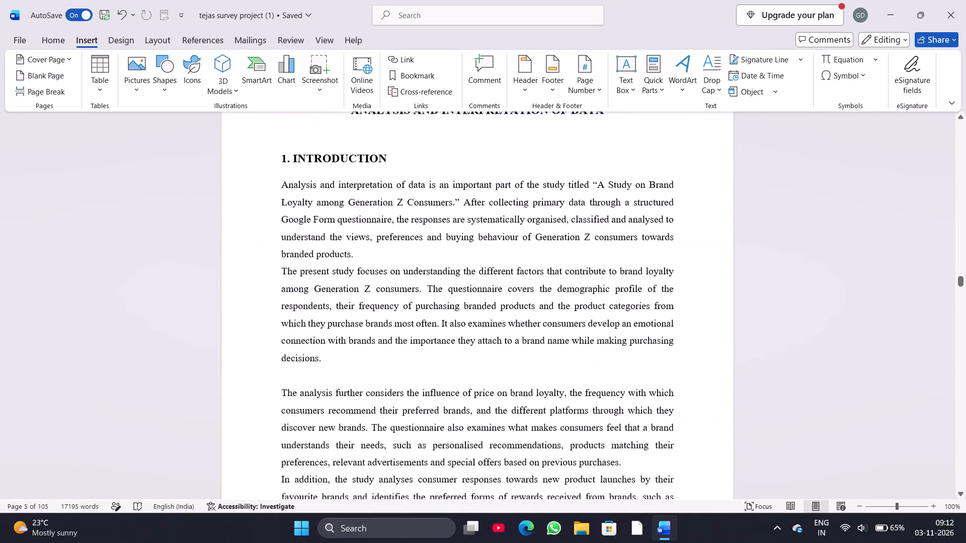
{"action": "left_click", "coordinate": [438, 289]}
{"action": "scroll", "coordinate": [438, 289], "scroll_direction": "down", "scroll_amount": 2}
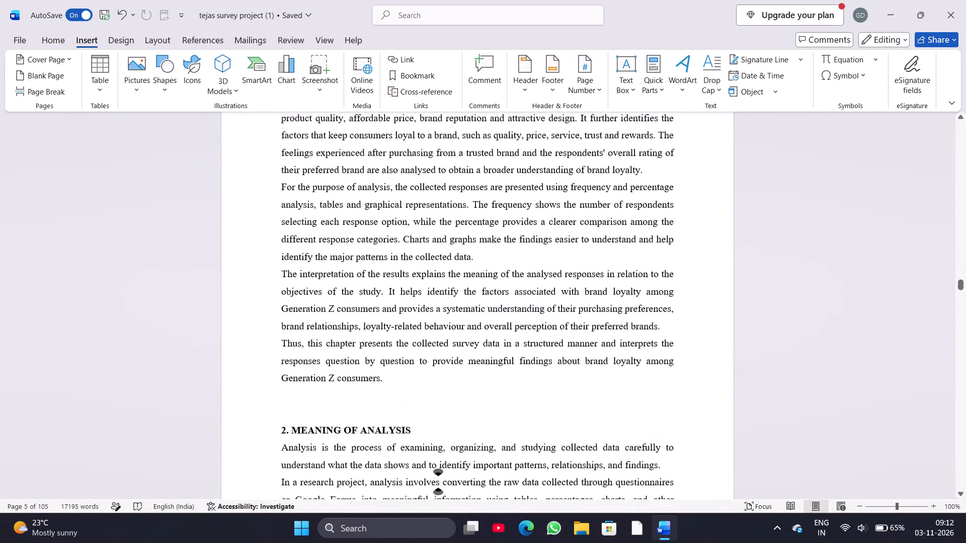
{"action": "scroll", "coordinate": [438, 289], "scroll_direction": "down", "scroll_amount": 3}
Examine the age group section, comparing its table, analysis text, Figure 4.1.1 chart and interpretation.
{"action": "scroll", "coordinate": [438, 289], "scroll_direction": "up", "scroll_amount": 2}
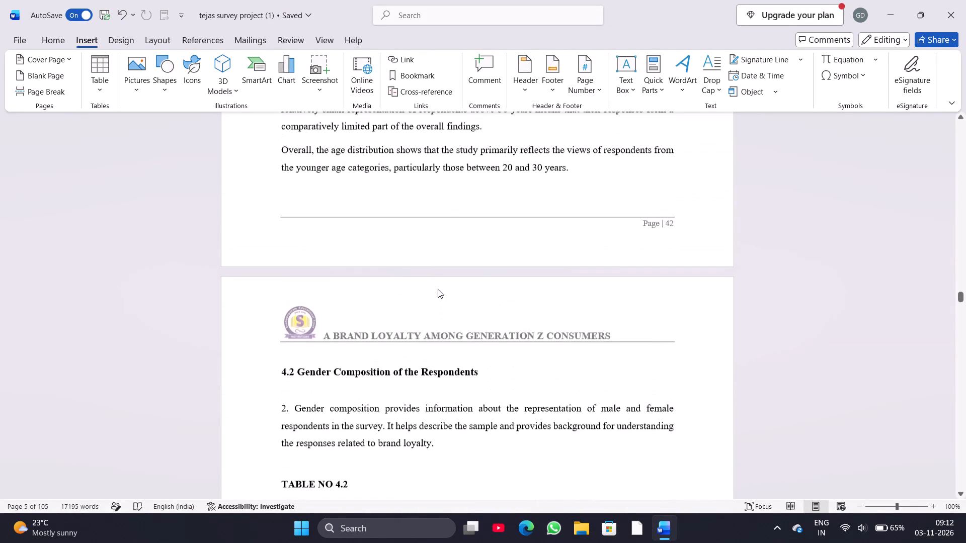
{"action": "scroll", "coordinate": [438, 289], "scroll_direction": "up", "scroll_amount": 4}
{"action": "scroll", "coordinate": [438, 289], "scroll_direction": "down", "scroll_amount": 1}
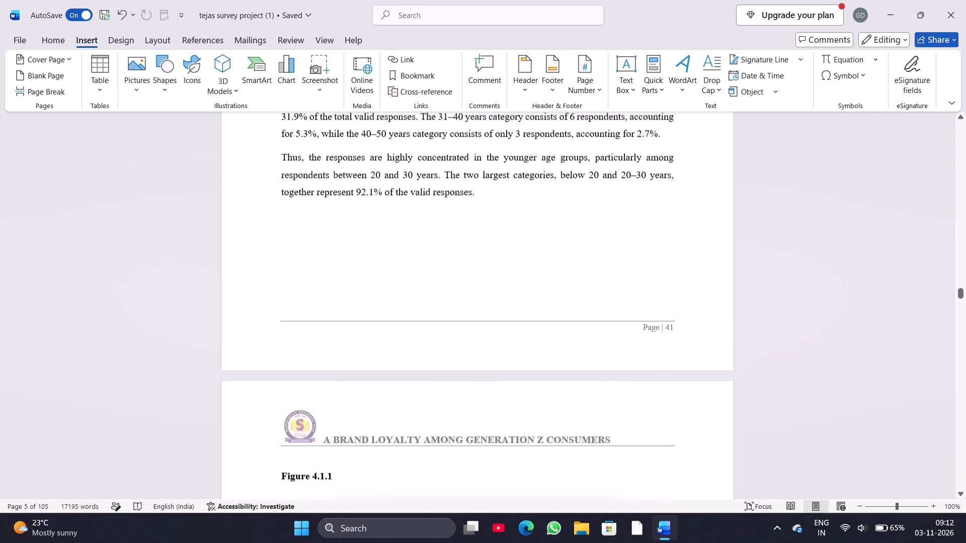
{"action": "scroll", "coordinate": [438, 289], "scroll_direction": "down", "scroll_amount": 1}
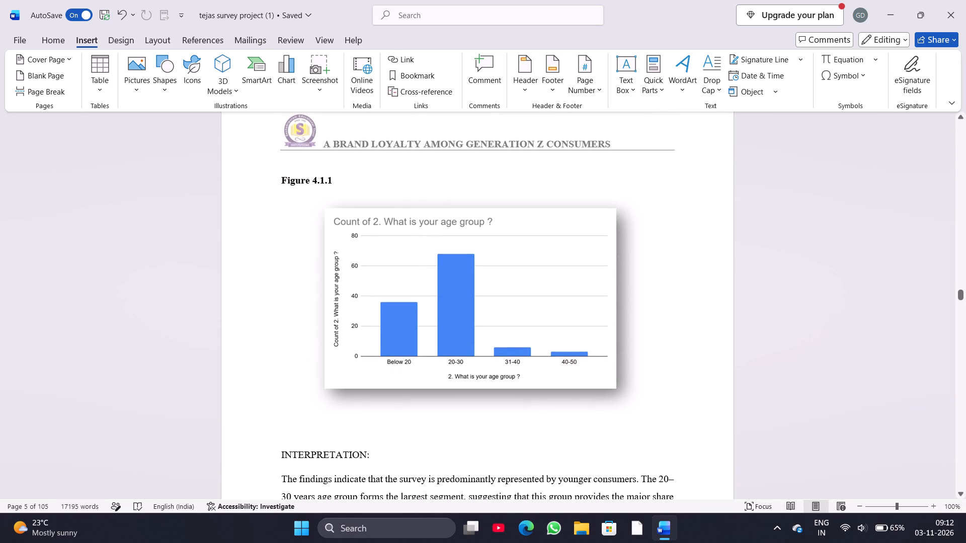
{"action": "scroll", "coordinate": [479, 249], "scroll_direction": "up", "scroll_amount": 4}
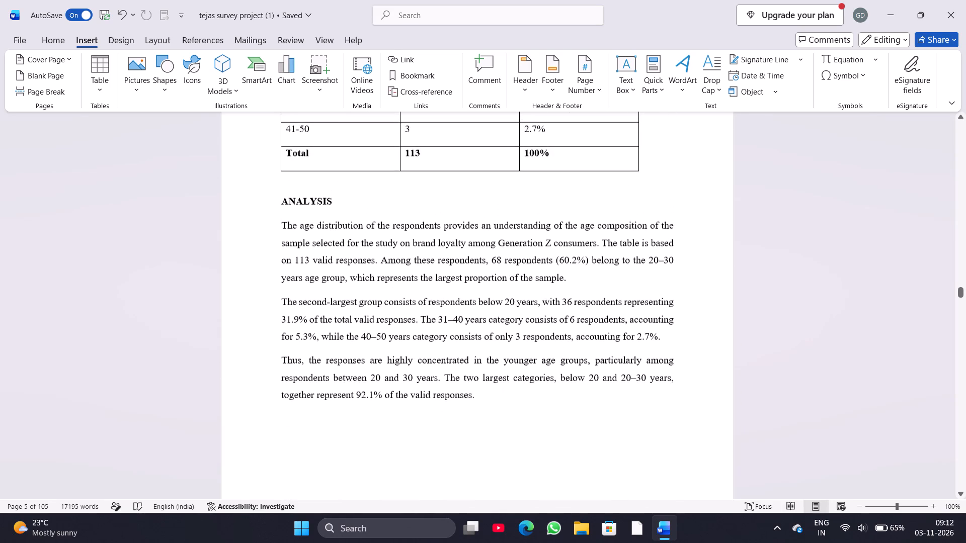
{"action": "scroll", "coordinate": [479, 249], "scroll_direction": "down", "scroll_amount": 1}
{"action": "scroll", "coordinate": [479, 249], "scroll_direction": "up", "scroll_amount": 3}
{"action": "scroll", "coordinate": [479, 249], "scroll_direction": "down", "scroll_amount": 2}
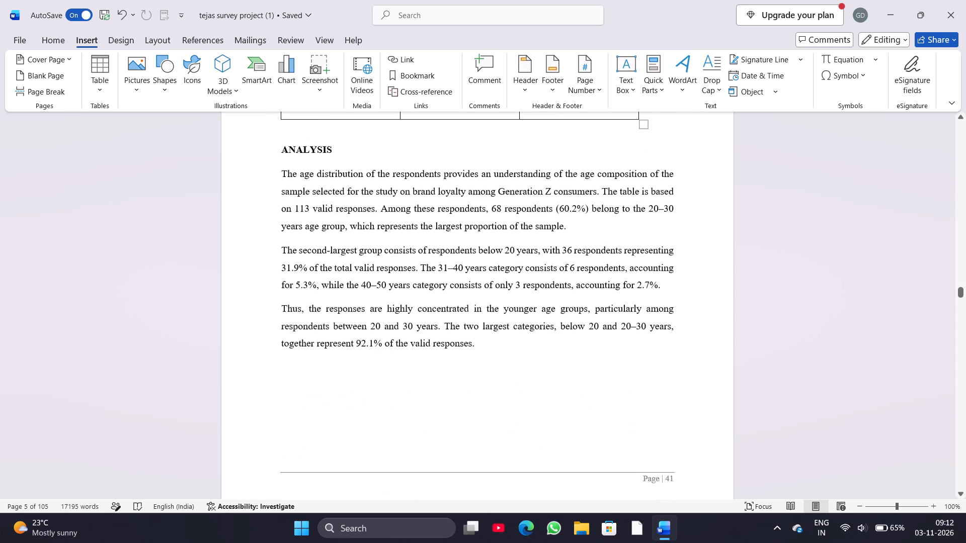
{"action": "scroll", "coordinate": [479, 249], "scroll_direction": "down", "scroll_amount": 3}
{"action": "scroll", "coordinate": [479, 249], "scroll_direction": "up", "scroll_amount": 1}
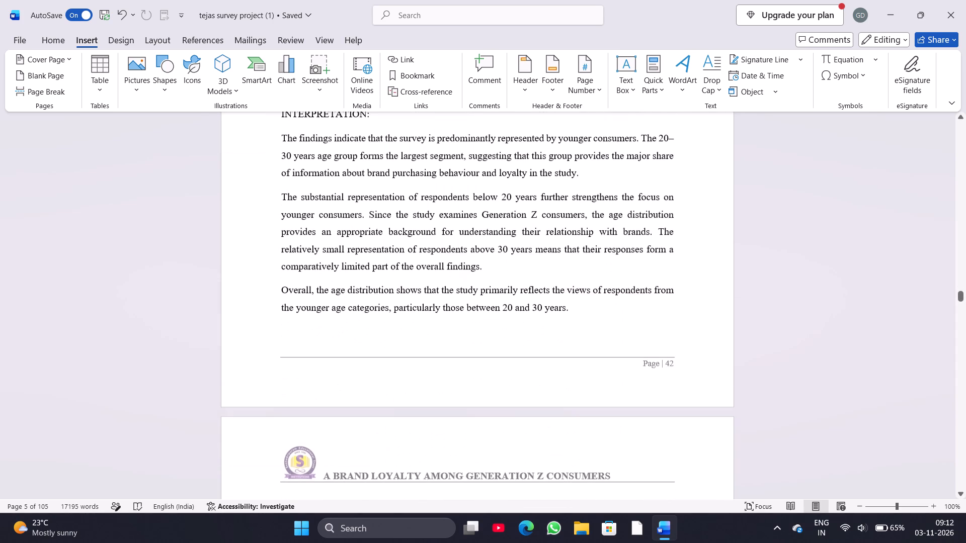
{"action": "scroll", "coordinate": [479, 249], "scroll_direction": "up", "scroll_amount": 1}
{"action": "scroll", "coordinate": [479, 249], "scroll_direction": "down", "scroll_amount": 1}
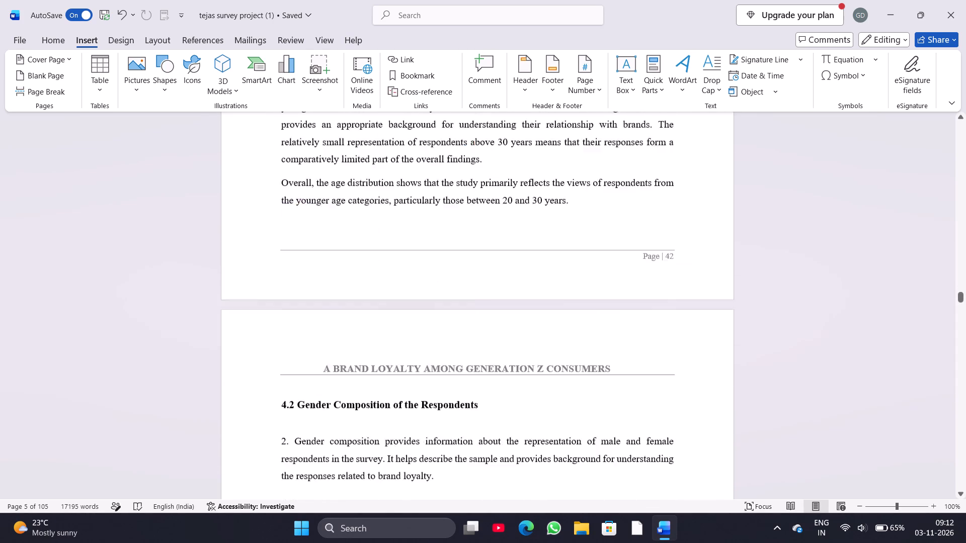
Skim Chapter 04's question-wise tables and charts, from gender composition through brand discovery sources and reactions to new product launches.
{"action": "scroll", "coordinate": [479, 249], "scroll_direction": "down", "scroll_amount": 2}
{"action": "scroll", "coordinate": [479, 249], "scroll_direction": "down", "scroll_amount": 20}
{"action": "scroll", "coordinate": [479, 249], "scroll_direction": "down", "scroll_amount": 20}
{"action": "scroll", "coordinate": [479, 249], "scroll_direction": "down", "scroll_amount": 13}
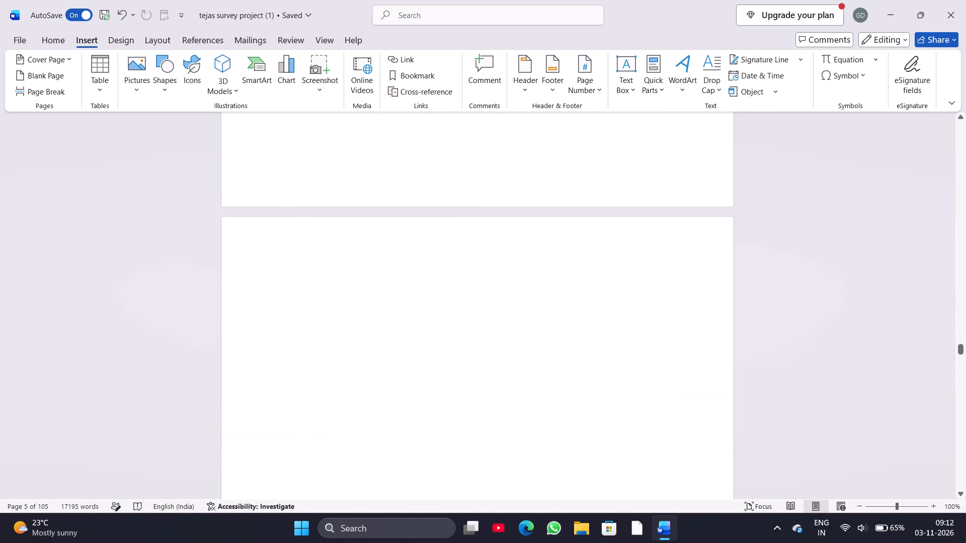
{"action": "scroll", "coordinate": [479, 249], "scroll_direction": "down", "scroll_amount": 6}
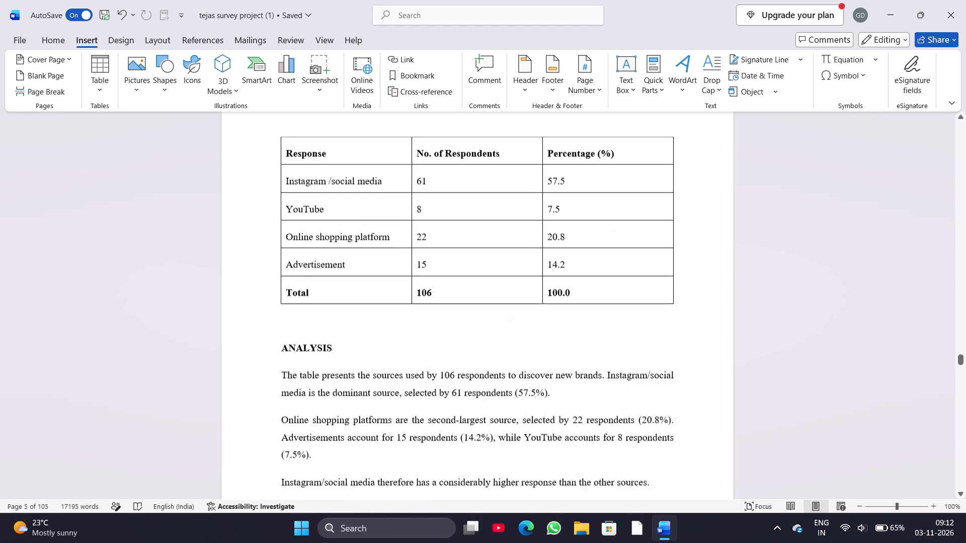
{"action": "scroll", "coordinate": [479, 249], "scroll_direction": "down", "scroll_amount": 12}
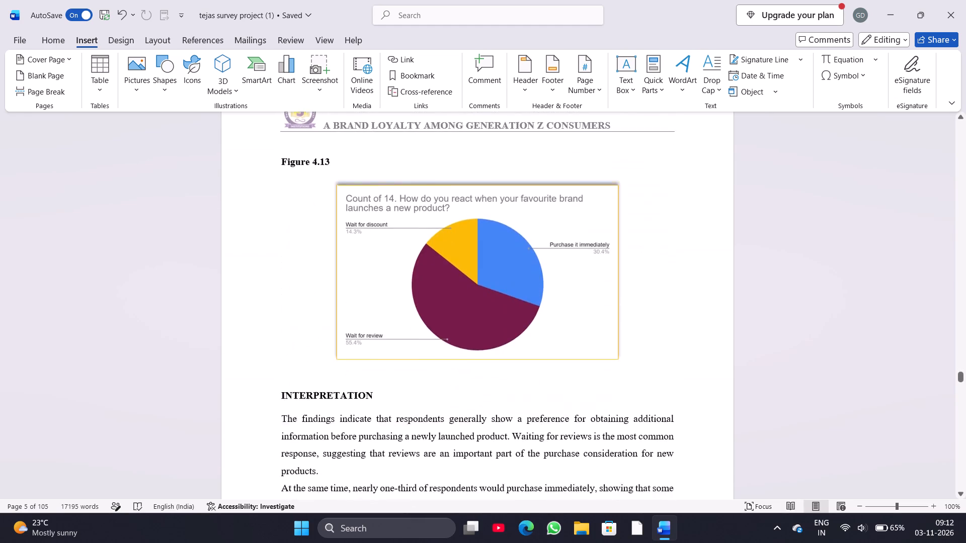
{"action": "scroll", "coordinate": [479, 249], "scroll_direction": "down", "scroll_amount": 11}
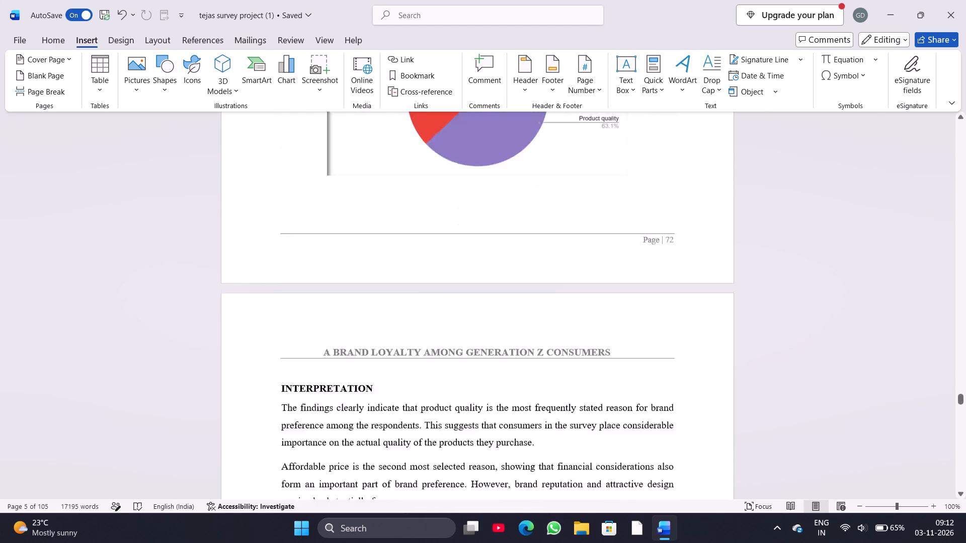
Review the brand preference chart in Figure 4.16, the loyalty factors table and the analysis of feelings after buying trusted brands.
{"action": "scroll", "coordinate": [479, 249], "scroll_direction": "down", "scroll_amount": 1}
{"action": "scroll", "coordinate": [479, 249], "scroll_direction": "up", "scroll_amount": 3}
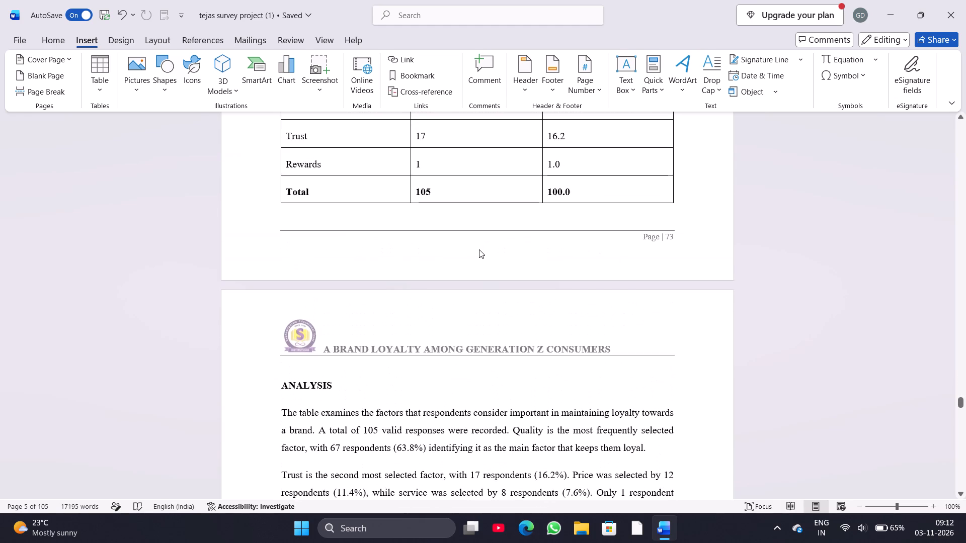
{"action": "scroll", "coordinate": [479, 249], "scroll_direction": "up", "scroll_amount": 3}
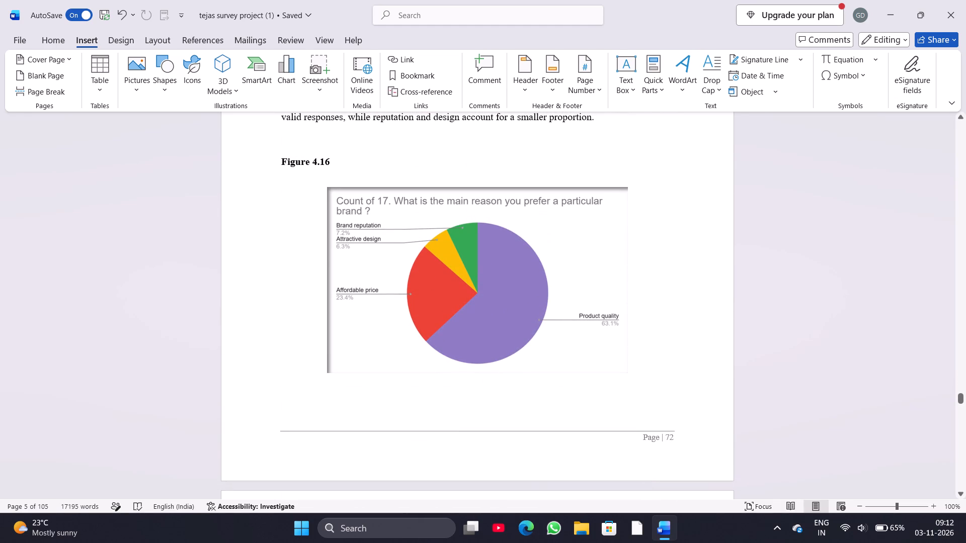
{"action": "scroll", "coordinate": [451, 291], "scroll_direction": "down", "scroll_amount": 9}
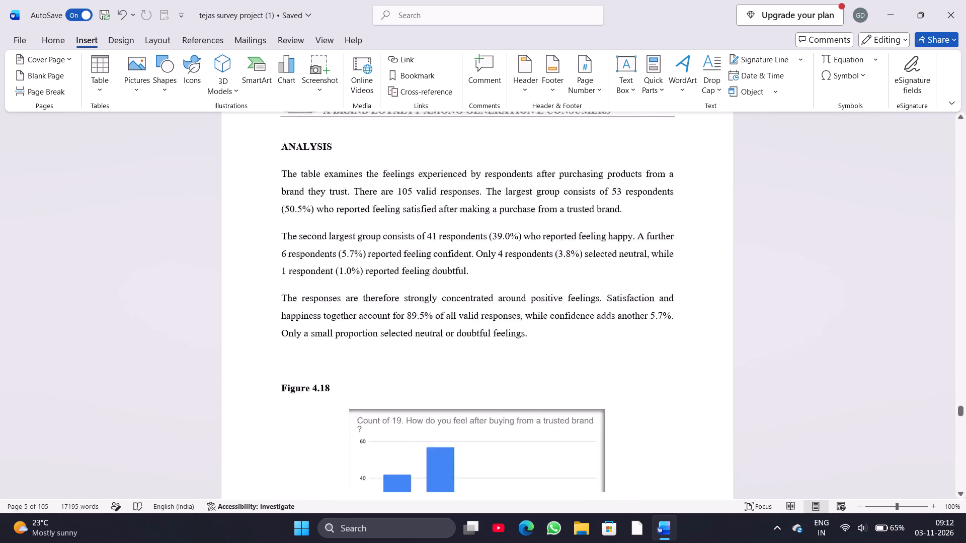
Skim ahead to the hypothesis definitions, then go back and review the Overall Summary of Major Response Patterns.
{"action": "scroll", "coordinate": [451, 291], "scroll_direction": "down", "scroll_amount": 5}
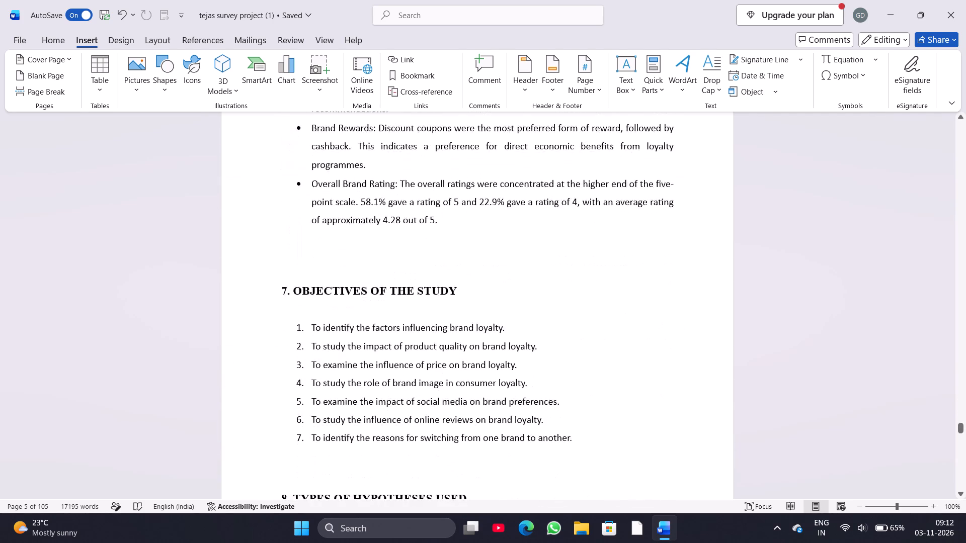
{"action": "scroll", "coordinate": [451, 291], "scroll_direction": "down", "scroll_amount": 2}
{"action": "scroll", "coordinate": [451, 291], "scroll_direction": "up", "scroll_amount": 8}
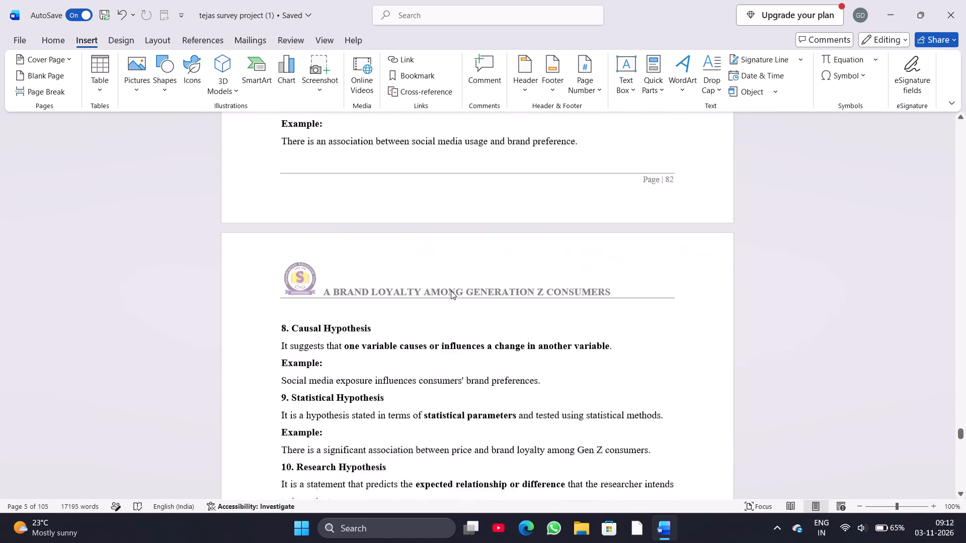
{"action": "scroll", "coordinate": [451, 291], "scroll_direction": "up", "scroll_amount": 5}
{"action": "scroll", "coordinate": [451, 291], "scroll_direction": "down", "scroll_amount": 4}
{"action": "scroll", "coordinate": [451, 291], "scroll_direction": "up", "scroll_amount": 3}
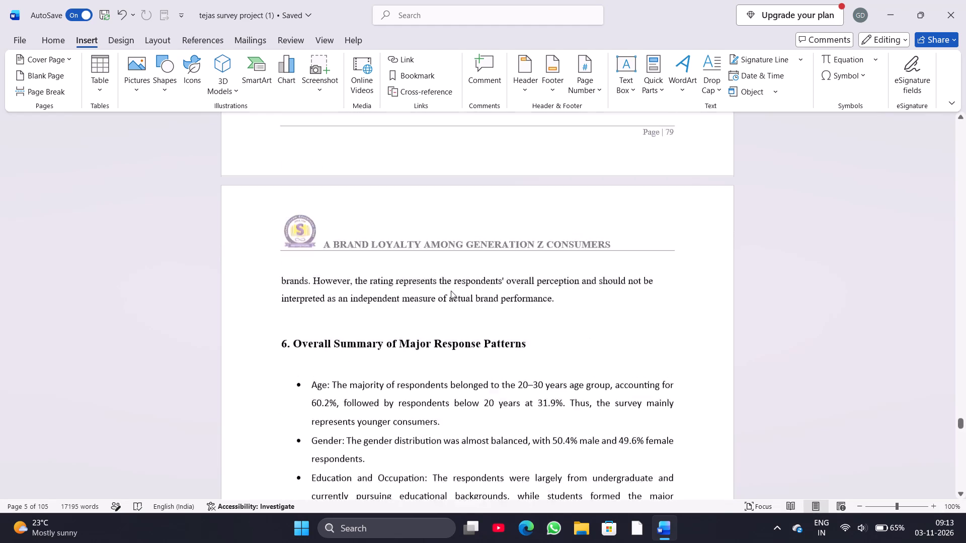
{"action": "scroll", "coordinate": [389, 327], "scroll_direction": "down", "scroll_amount": 1}
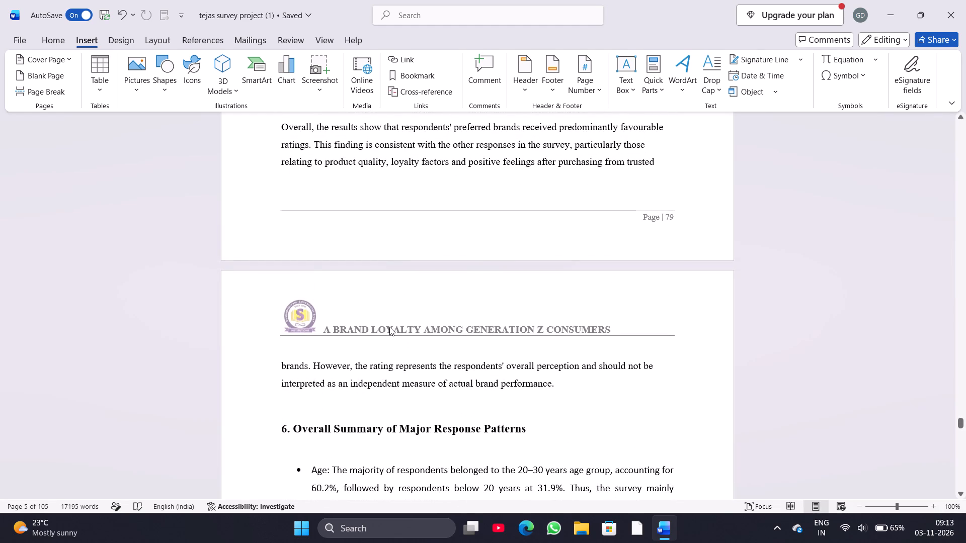
{"action": "scroll", "coordinate": [389, 327], "scroll_direction": "down", "scroll_amount": 4}
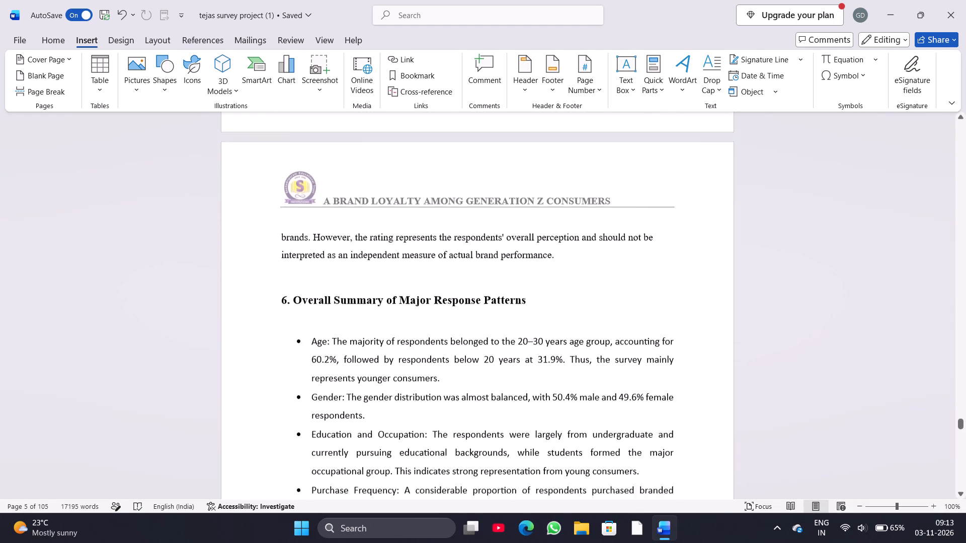
{"action": "scroll", "coordinate": [389, 327], "scroll_direction": "down", "scroll_amount": 1}
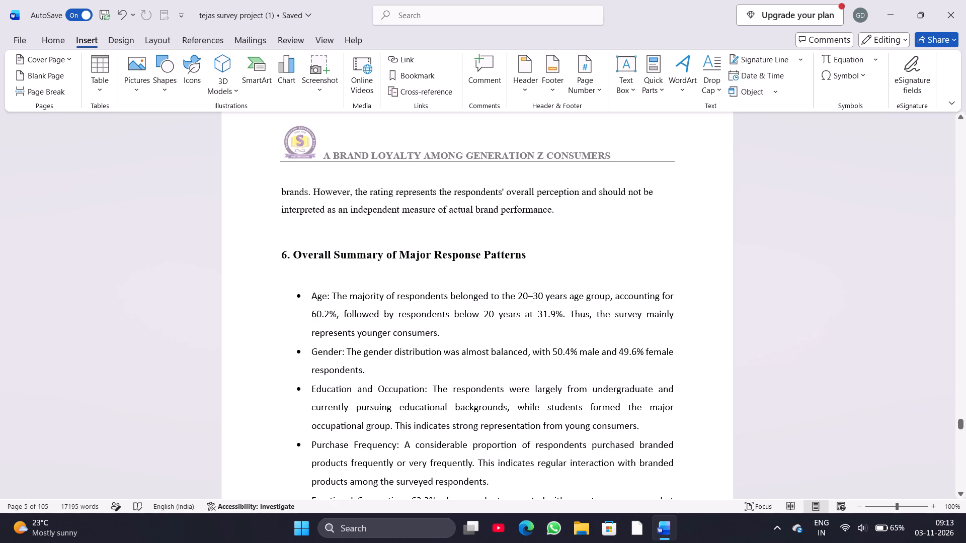
Review the Objectives of the Study list and the Types of Hypotheses Used section with its examples.
{"action": "scroll", "coordinate": [397, 252], "scroll_direction": "down", "scroll_amount": 5}
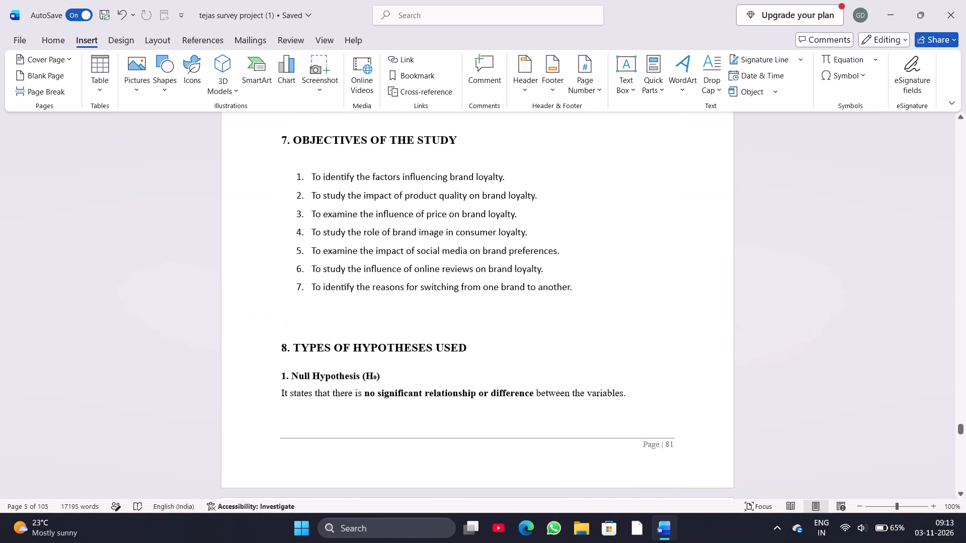
{"action": "scroll", "coordinate": [397, 252], "scroll_direction": "down", "scroll_amount": 4}
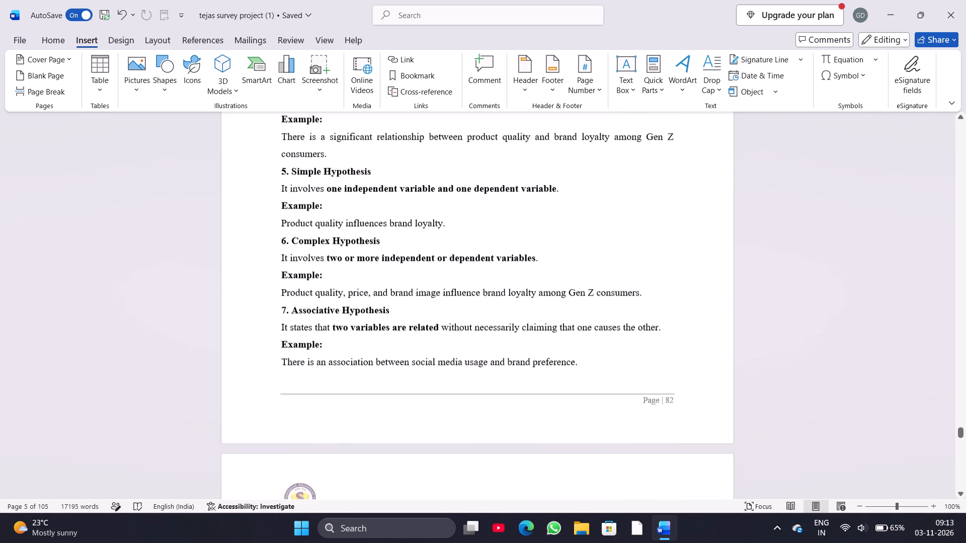
{"action": "scroll", "coordinate": [397, 252], "scroll_direction": "down", "scroll_amount": 2}
Review the final chapter's introduction and its Summary of Findings, from preferred product category through new product launches and brand rewards.
{"action": "left_click", "coordinate": [397, 252]}
{"action": "scroll", "coordinate": [397, 252], "scroll_direction": "down", "scroll_amount": 1}
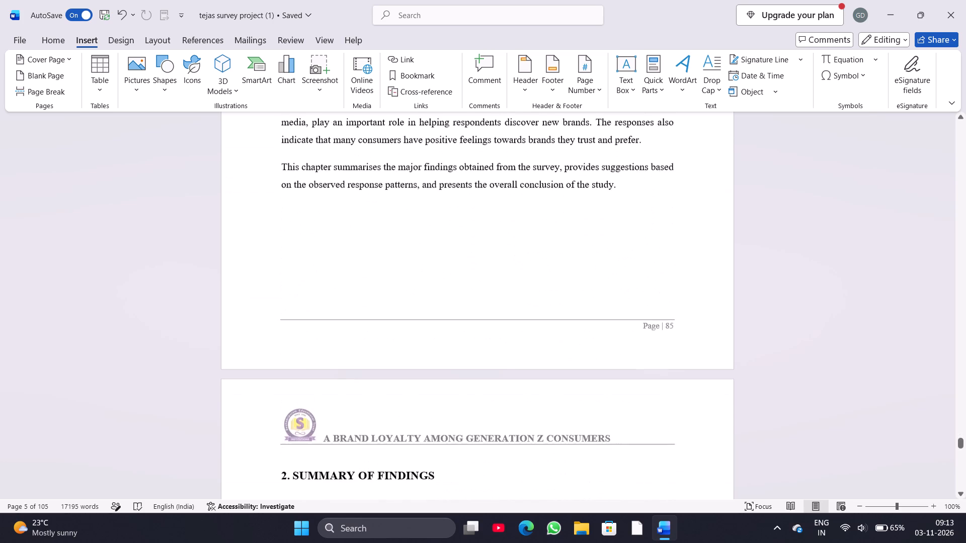
{"action": "scroll", "coordinate": [397, 252], "scroll_direction": "down", "scroll_amount": 3}
{"action": "scroll", "coordinate": [397, 252], "scroll_direction": "up", "scroll_amount": 2}
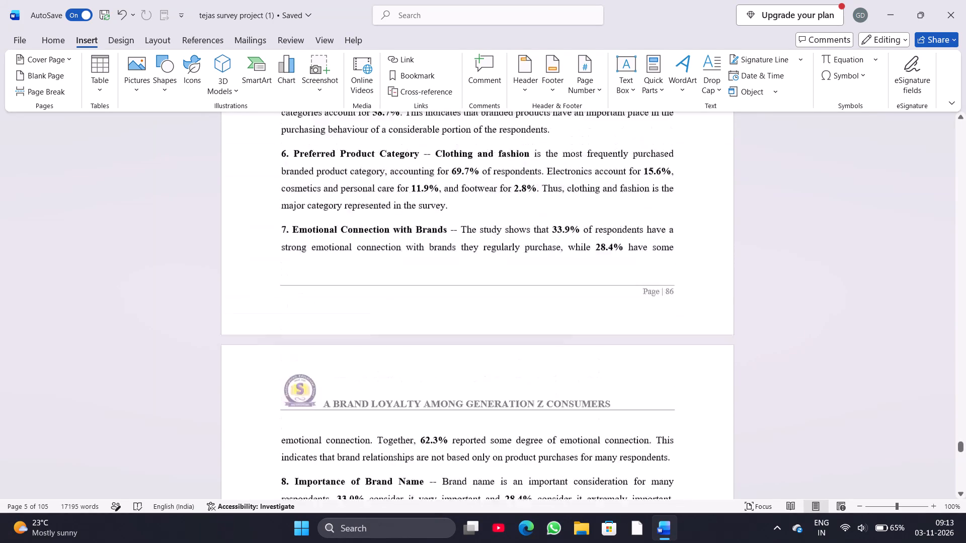
{"action": "scroll", "coordinate": [397, 252], "scroll_direction": "up", "scroll_amount": 4}
{"action": "scroll", "coordinate": [397, 252], "scroll_direction": "down", "scroll_amount": 1}
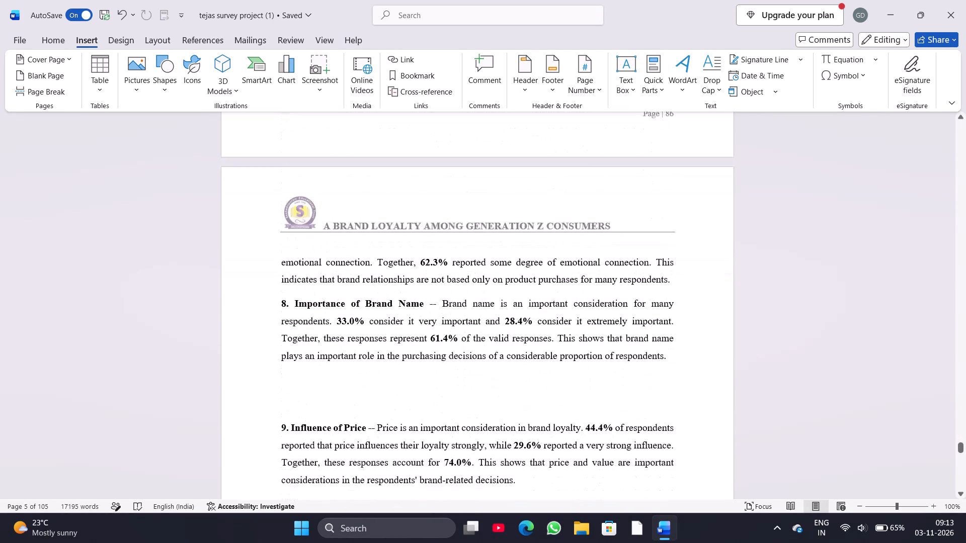
{"action": "scroll", "coordinate": [397, 252], "scroll_direction": "down", "scroll_amount": 4}
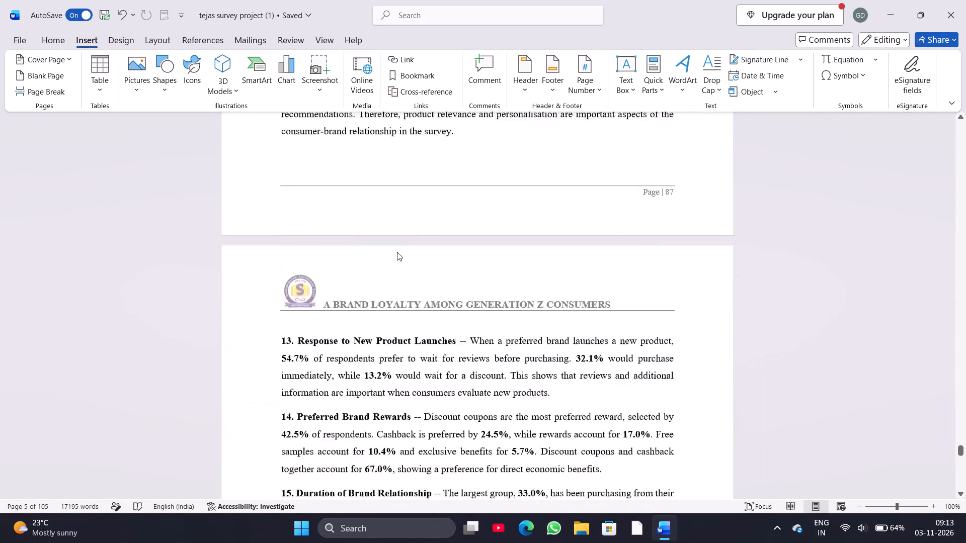
Review the last findings, the Suggestions section and the References and Bibliography, checking their order and page layout.
{"action": "scroll", "coordinate": [397, 252], "scroll_direction": "down", "scroll_amount": 2}
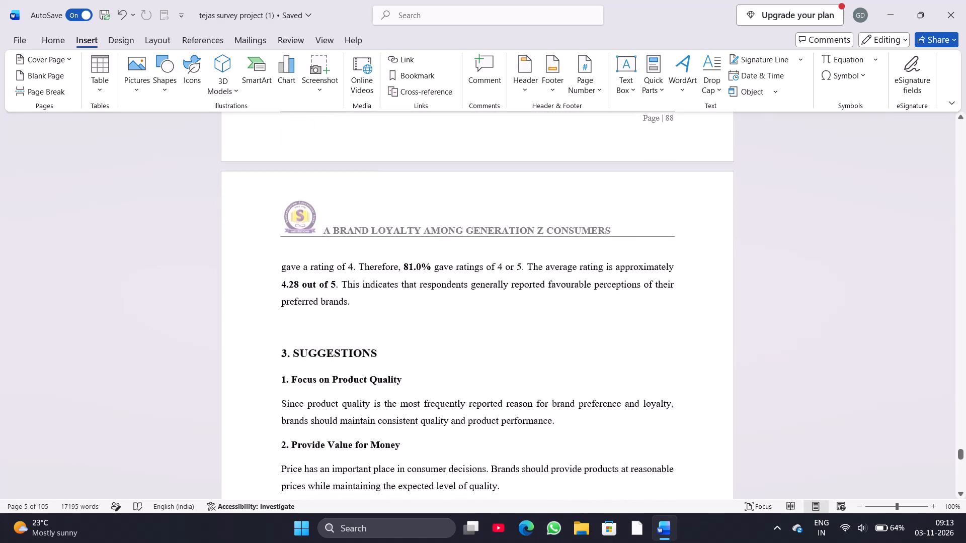
{"action": "scroll", "coordinate": [397, 252], "scroll_direction": "down", "scroll_amount": 4}
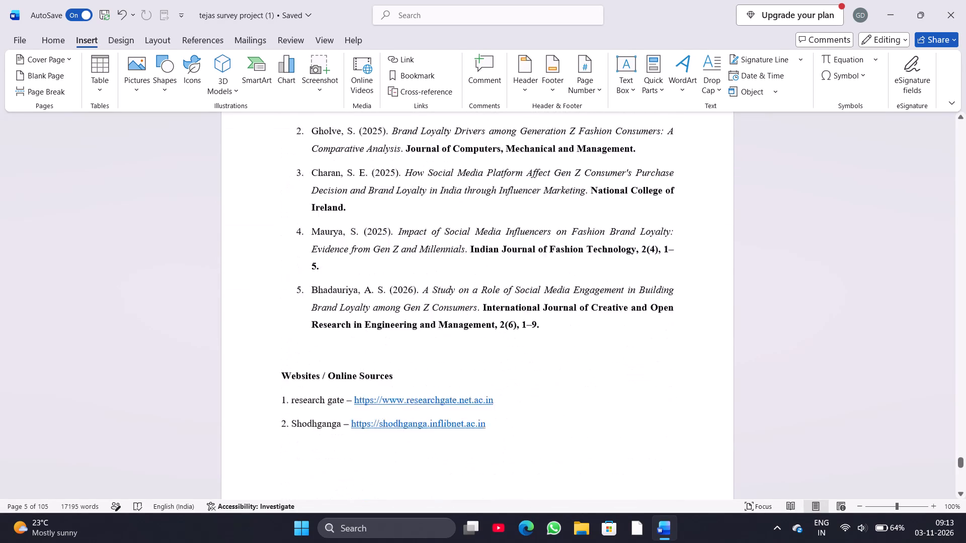
{"action": "scroll", "coordinate": [397, 252], "scroll_direction": "down", "scroll_amount": 1}
{"action": "scroll", "coordinate": [397, 252], "scroll_direction": "up", "scroll_amount": 4}
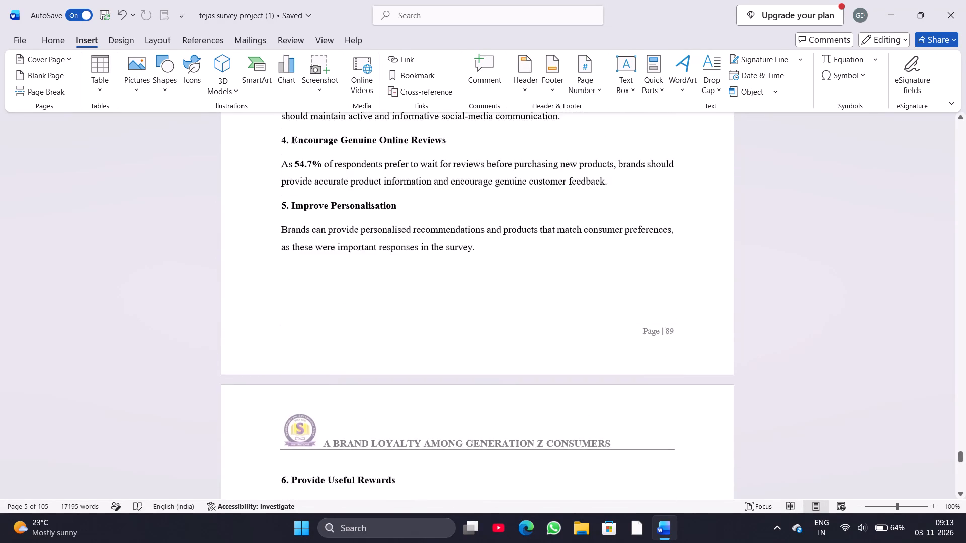
{"action": "scroll", "coordinate": [397, 252], "scroll_direction": "up", "scroll_amount": 3}
{"action": "scroll", "coordinate": [397, 252], "scroll_direction": "down", "scroll_amount": 1}
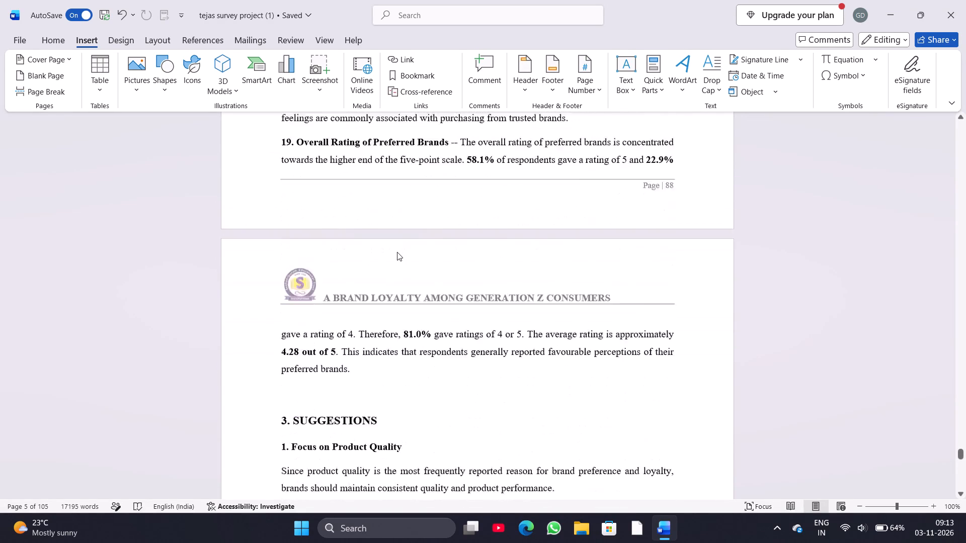
{"action": "scroll", "coordinate": [397, 252], "scroll_direction": "down", "scroll_amount": 2}
{"action": "scroll", "coordinate": [397, 252], "scroll_direction": "up", "scroll_amount": 1}
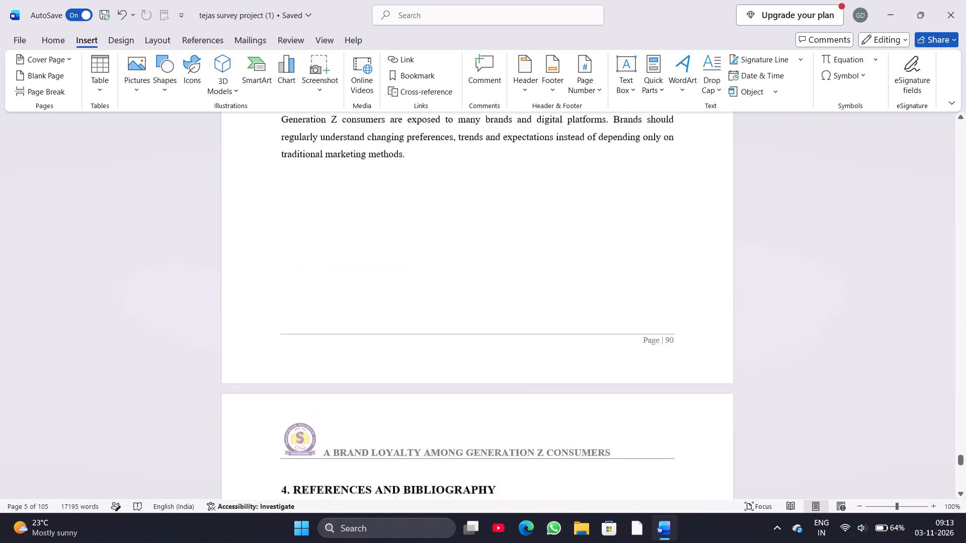
{"action": "scroll", "coordinate": [397, 252], "scroll_direction": "up", "scroll_amount": 1}
{"action": "left_click", "coordinate": [397, 252]}
{"action": "scroll", "coordinate": [397, 252], "scroll_direction": "right", "scroll_amount": 1}
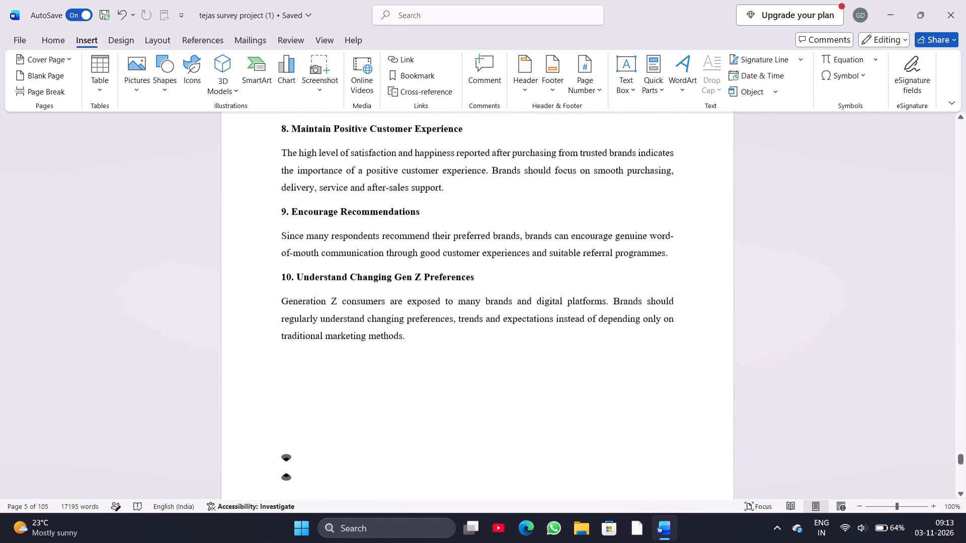
Skim from the final suggestions through the references and survey questionnaire to the report's end, and return to the Suggestions section.
{"action": "scroll", "coordinate": [397, 252], "scroll_direction": "right", "scroll_amount": 1}
{"action": "scroll", "coordinate": [397, 252], "scroll_direction": "down", "scroll_amount": 4}
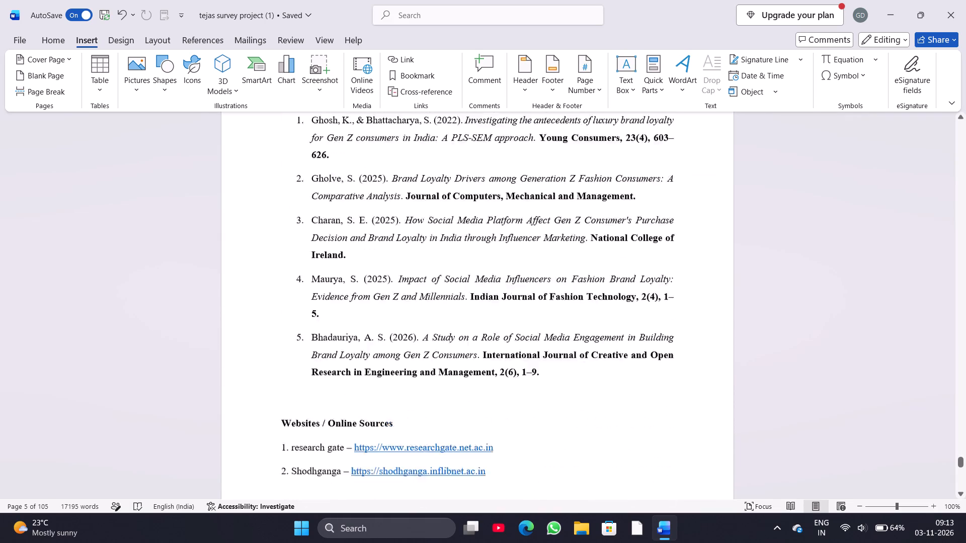
{"action": "scroll", "coordinate": [397, 252], "scroll_direction": "down", "scroll_amount": 9}
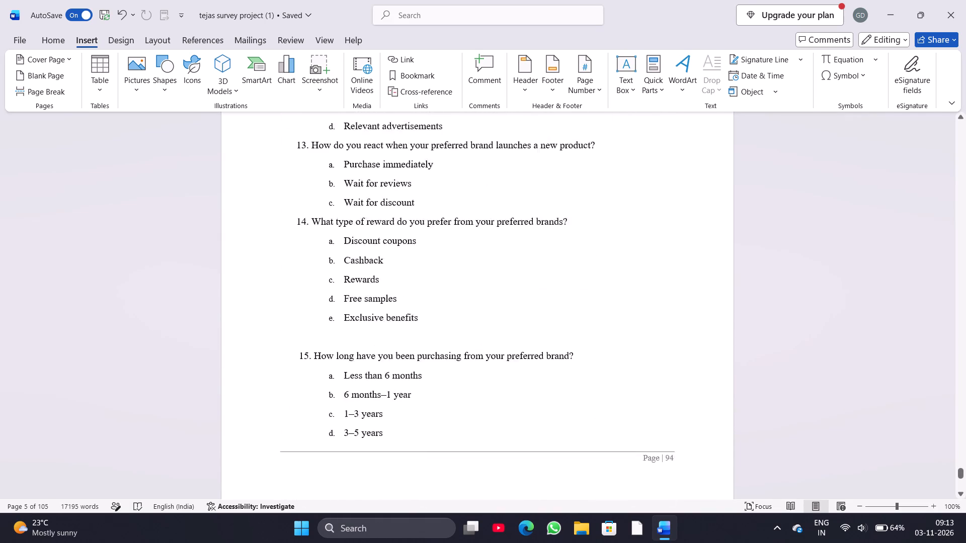
{"action": "scroll", "coordinate": [397, 252], "scroll_direction": "down", "scroll_amount": 5}
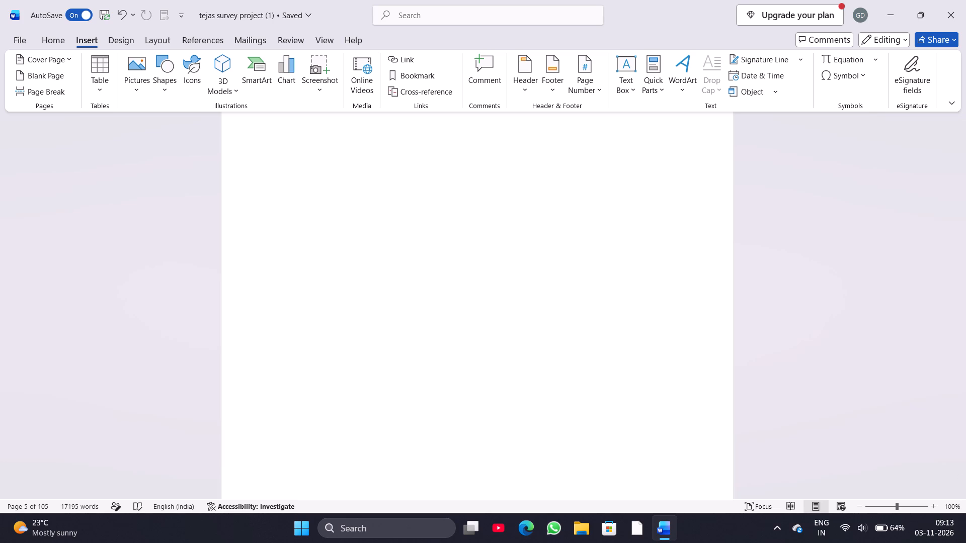
{"action": "scroll", "coordinate": [397, 252], "scroll_direction": "up", "scroll_amount": 8}
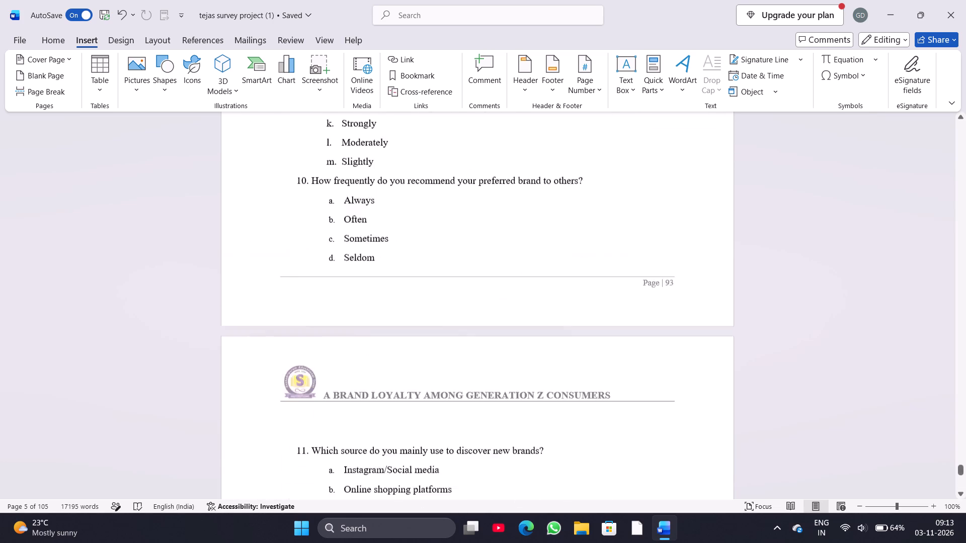
{"action": "scroll", "coordinate": [397, 252], "scroll_direction": "up", "scroll_amount": 3}
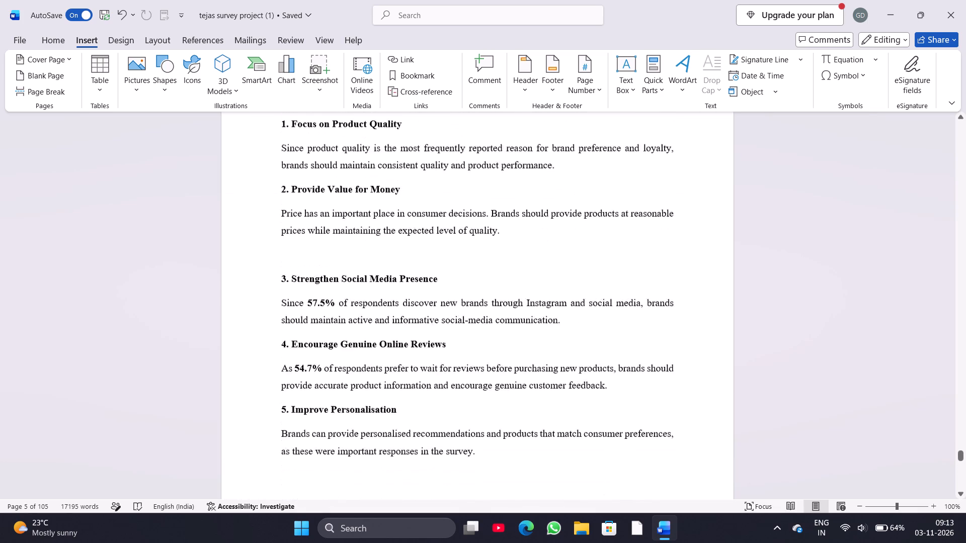
Review the page layout from the last suggestions through References, Websites / Online Sources and the Annexures questionnaire to the Log Sheet.
{"action": "scroll", "coordinate": [397, 252], "scroll_direction": "down", "scroll_amount": 8}
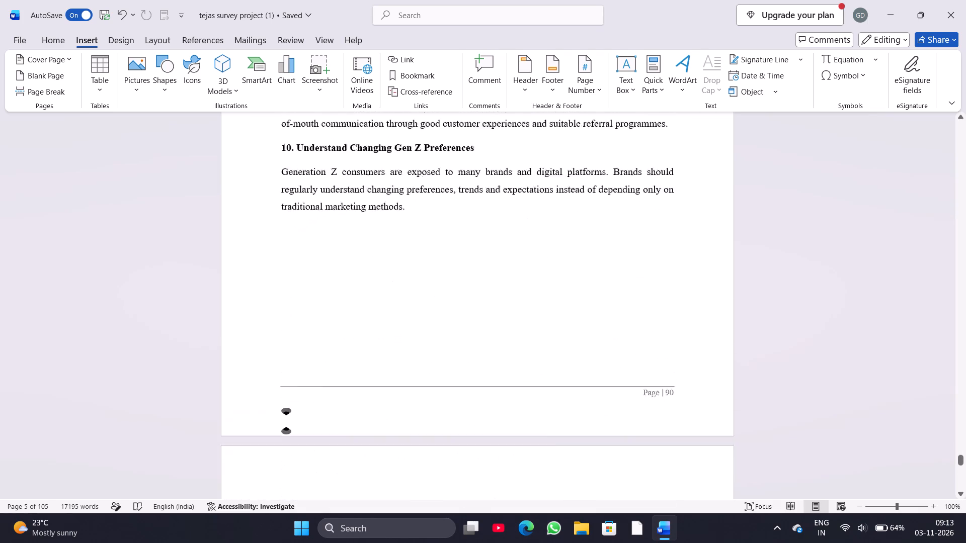
{"action": "scroll", "coordinate": [397, 252], "scroll_direction": "down", "scroll_amount": 2}
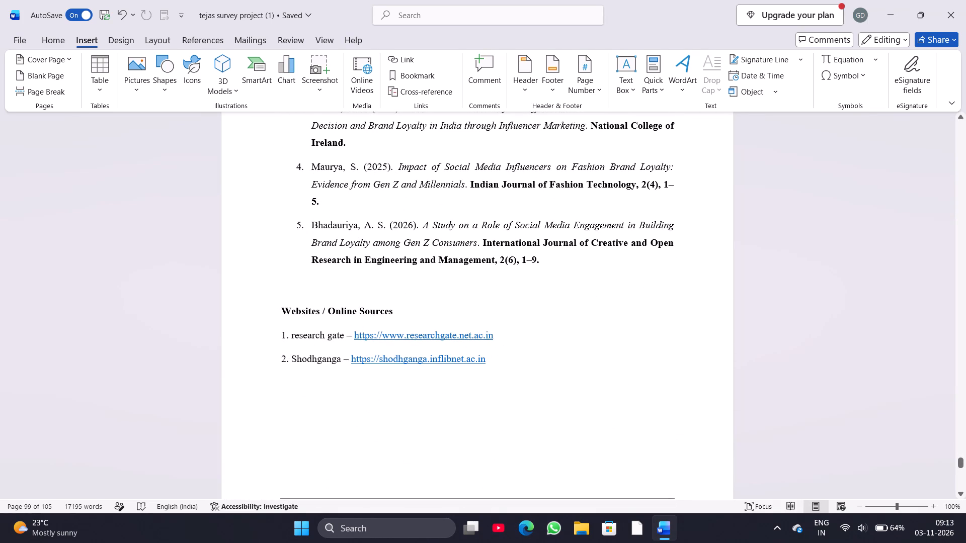
{"action": "scroll", "coordinate": [397, 252], "scroll_direction": "down", "scroll_amount": 4}
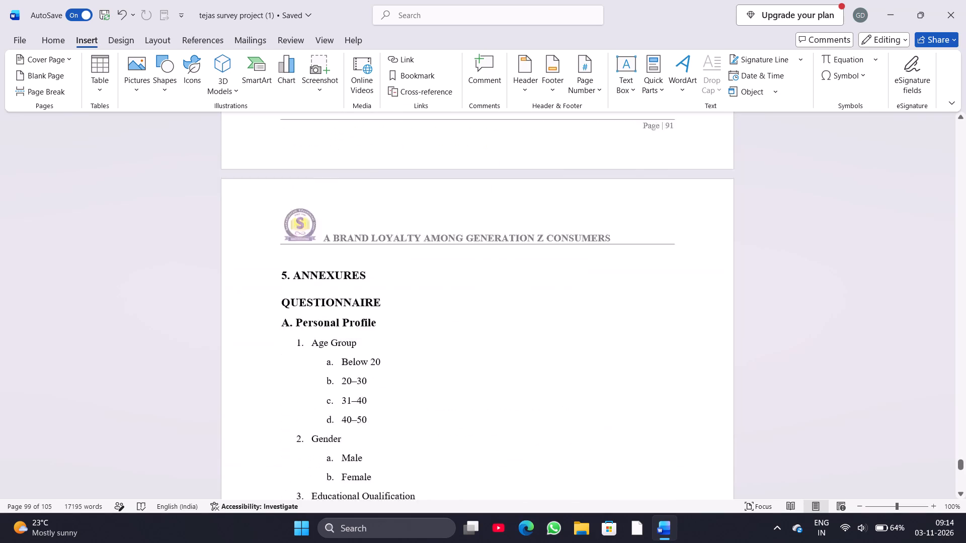
{"action": "scroll", "coordinate": [397, 252], "scroll_direction": "down", "scroll_amount": 10}
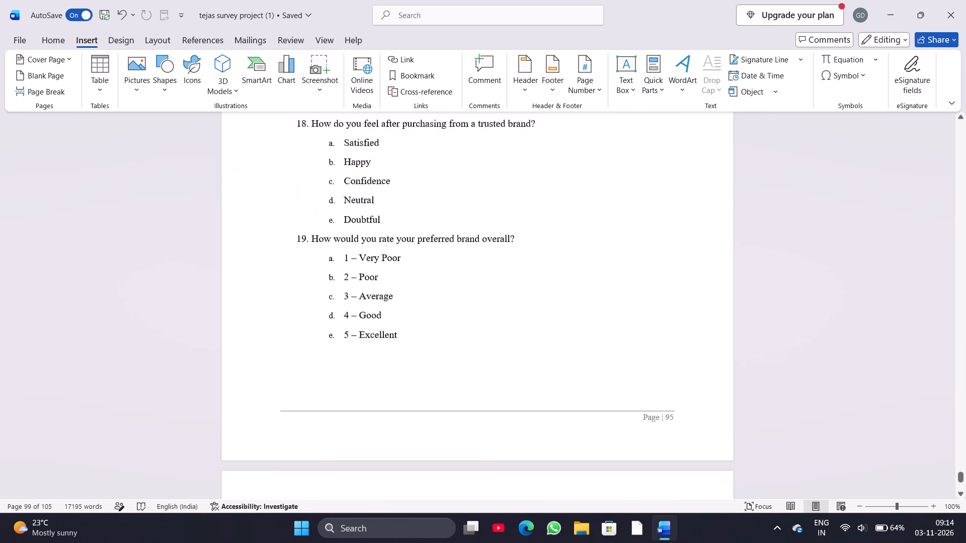
{"action": "scroll", "coordinate": [397, 252], "scroll_direction": "down", "scroll_amount": 1}
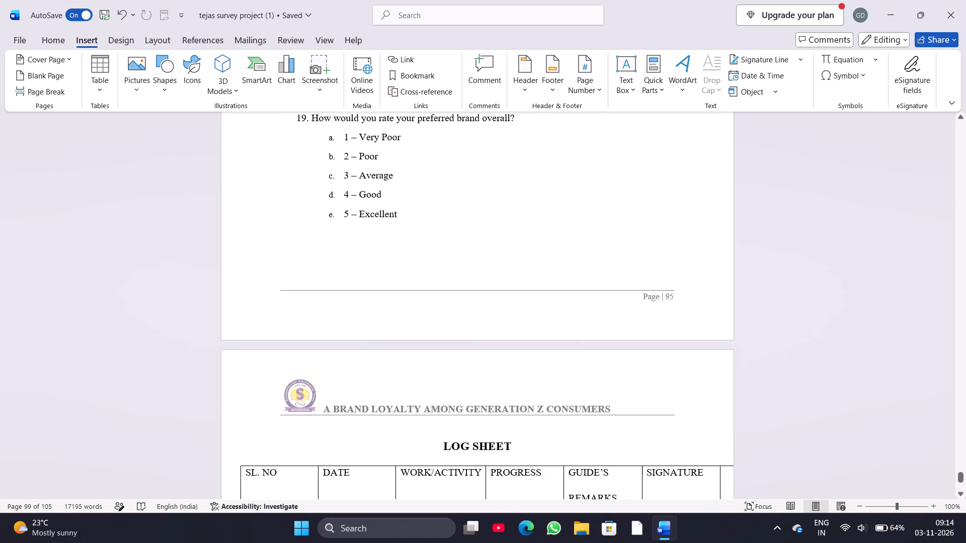
Recheck the Summary of Findings from Occupational Status onward, the start of Suggestions and the later questionnaire questions.
{"action": "key", "text": "space"}
{"action": "scroll", "coordinate": [397, 252], "scroll_direction": "left", "scroll_amount": 5}
{"action": "scroll", "coordinate": [397, 252], "scroll_direction": "up", "scroll_amount": 13}
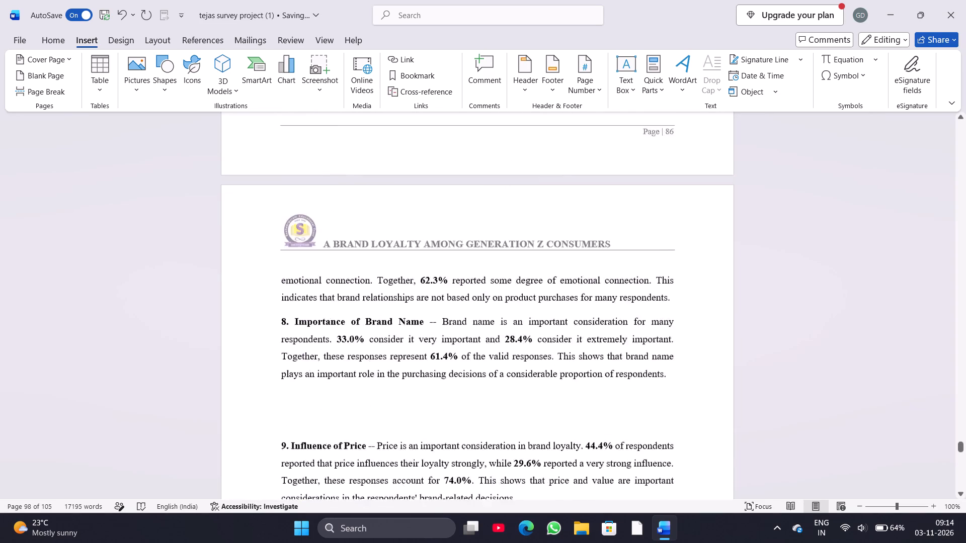
{"action": "scroll", "coordinate": [390, 32], "scroll_direction": "down", "scroll_amount": 20}
{"action": "scroll", "coordinate": [390, 32], "scroll_direction": "down", "scroll_amount": 20}
{"action": "scroll", "coordinate": [390, 32], "scroll_direction": "down", "scroll_amount": 12}
{"action": "scroll", "coordinate": [390, 32], "scroll_direction": "up", "scroll_amount": 3}
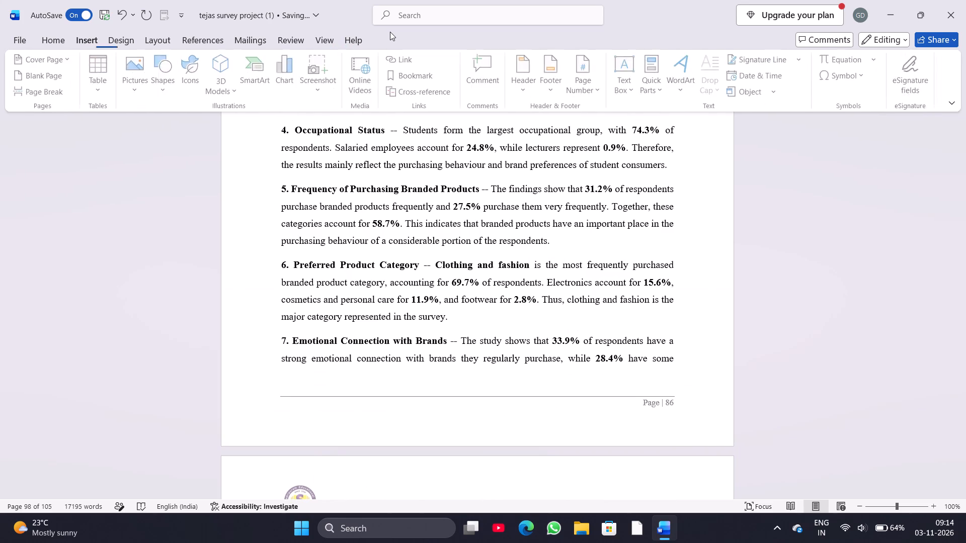
{"action": "scroll", "coordinate": [390, 32], "scroll_direction": "up", "scroll_amount": 1}
{"action": "scroll", "coordinate": [431, 345], "scroll_direction": "down", "scroll_amount": 11}
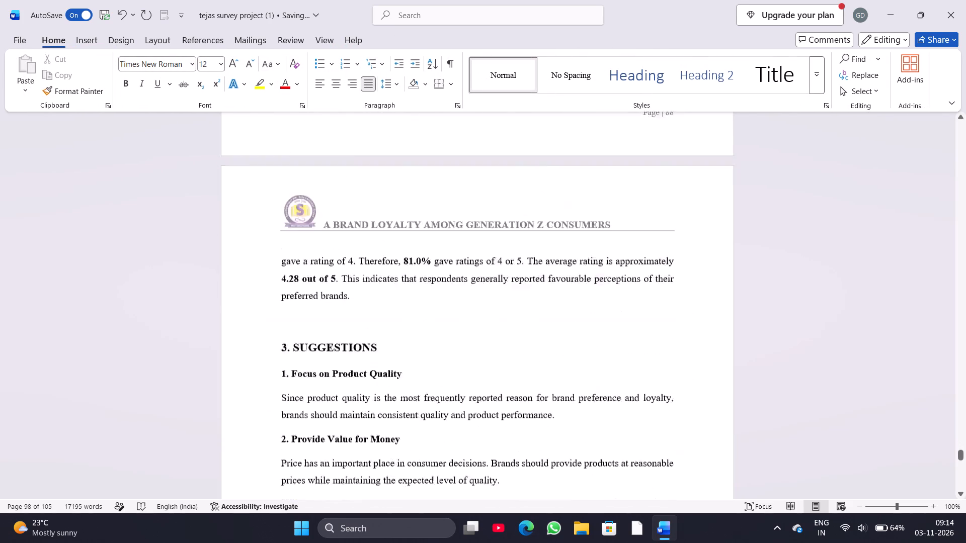
{"action": "scroll", "coordinate": [431, 345], "scroll_direction": "down", "scroll_amount": 19}
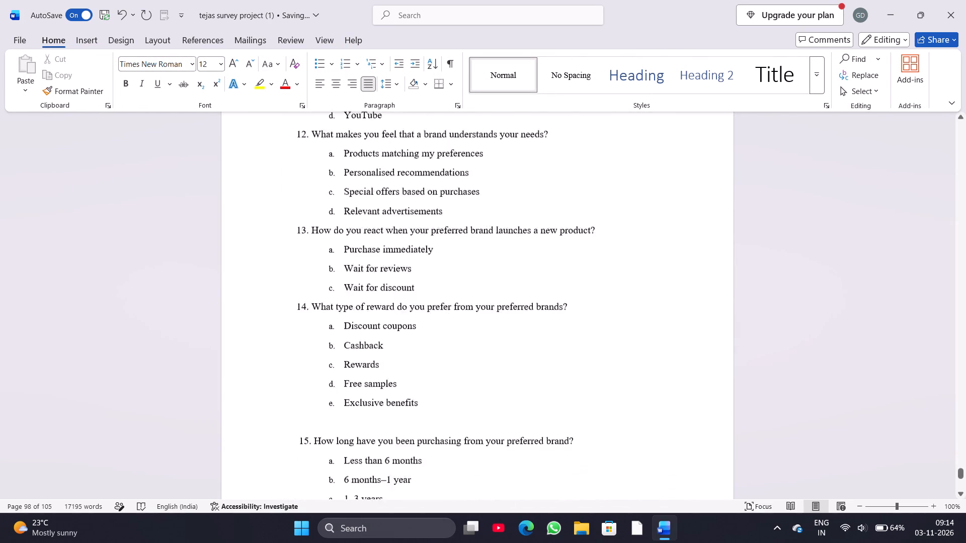
{"action": "scroll", "coordinate": [431, 345], "scroll_direction": "down", "scroll_amount": 6}
{"action": "scroll", "coordinate": [431, 345], "scroll_direction": "up", "scroll_amount": 11}
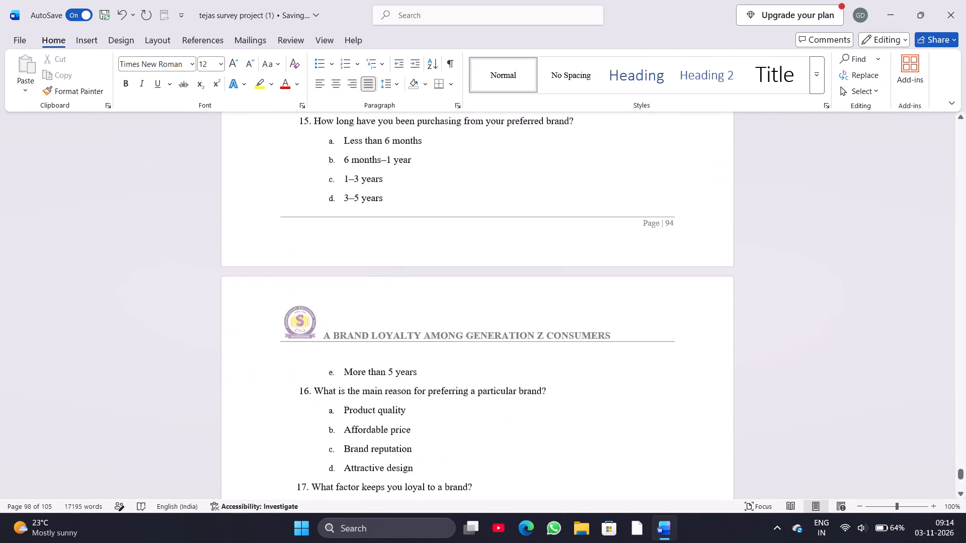
Go back through the questionnaire to the Annexures heading and check its Personal Profile questions.
{"action": "scroll", "coordinate": [431, 345], "scroll_direction": "up", "scroll_amount": 7}
{"action": "key", "text": "Up"}
{"action": "key", "text": "Up"}
{"action": "key", "text": "Up"}
{"action": "key", "text": "Up"}
{"action": "key", "text": "Up"}
{"action": "key", "text": "Up"}
{"action": "scroll", "coordinate": [431, 345], "scroll_direction": "up", "scroll_amount": 12}
{"action": "key", "text": "Up"}
{"action": "key", "text": "Up"}
{"action": "key", "text": "Up"}
{"action": "key", "text": "Up"}
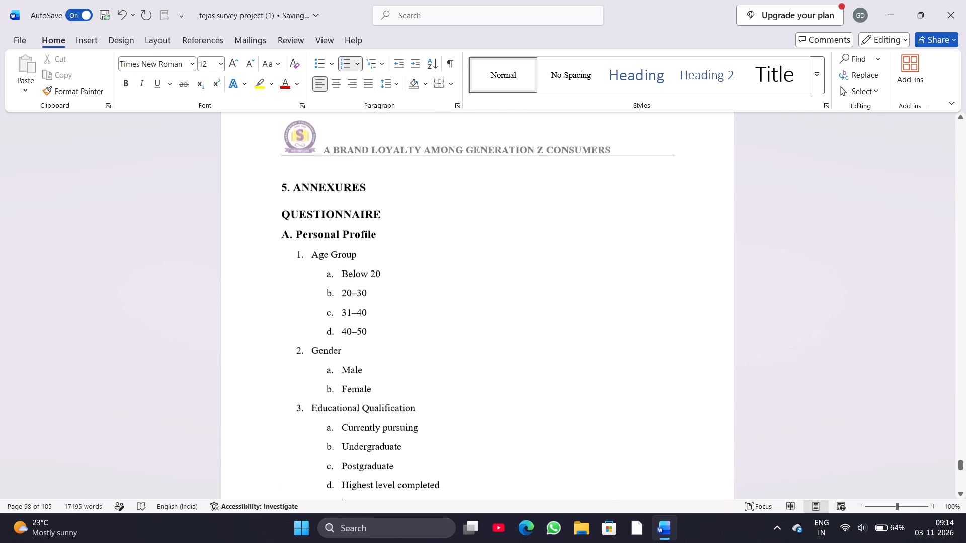
Review Chapter 5 backwards from the Suggestions through the Summary of Findings to its Introduction.
{"action": "scroll", "coordinate": [431, 345], "scroll_direction": "up", "scroll_amount": 5}
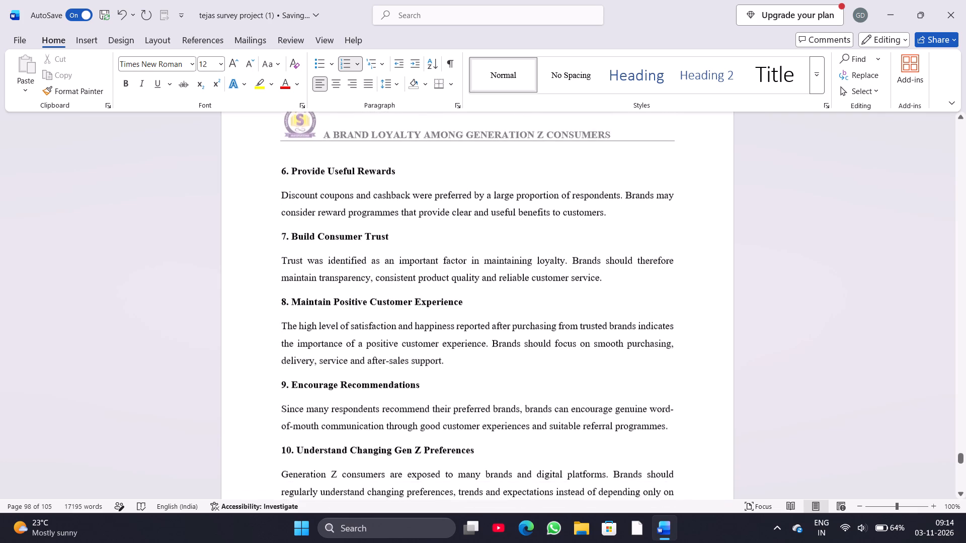
{"action": "scroll", "coordinate": [431, 345], "scroll_direction": "up", "scroll_amount": 4}
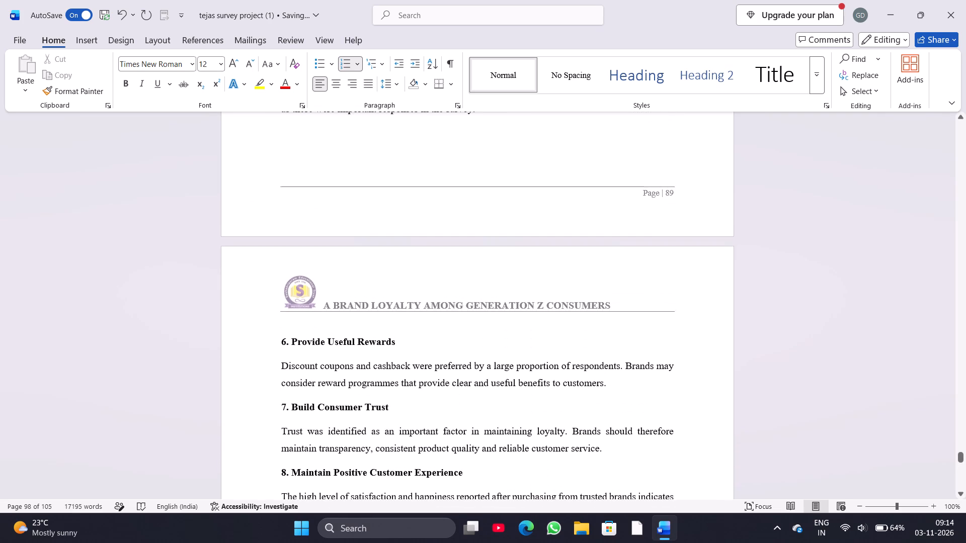
{"action": "scroll", "coordinate": [431, 345], "scroll_direction": "up", "scroll_amount": 2}
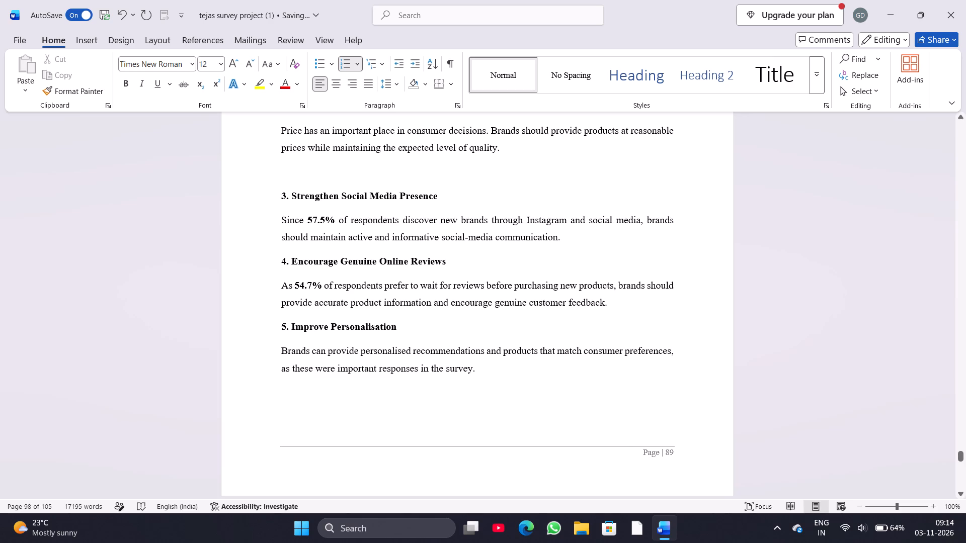
{"action": "scroll", "coordinate": [431, 345], "scroll_direction": "up", "scroll_amount": 9}
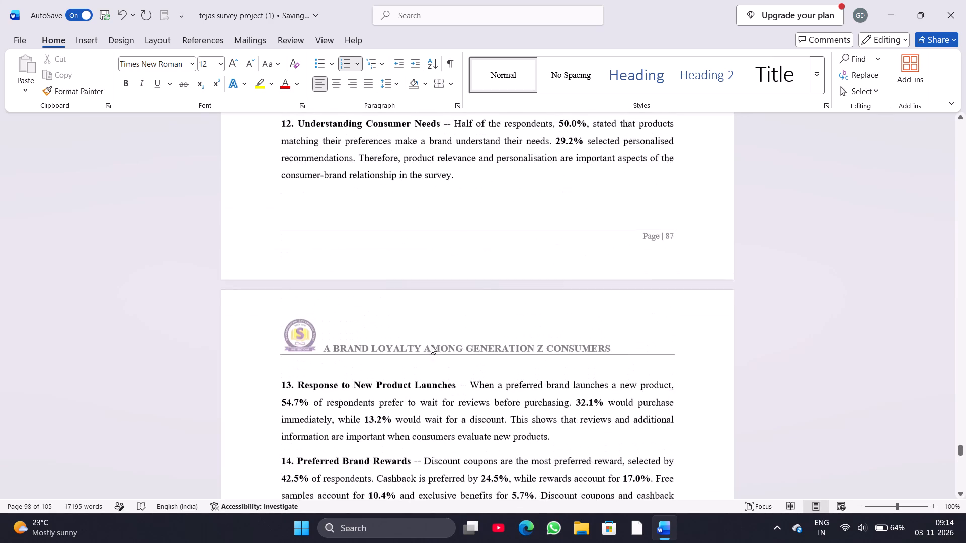
{"action": "scroll", "coordinate": [431, 345], "scroll_direction": "up", "scroll_amount": 7}
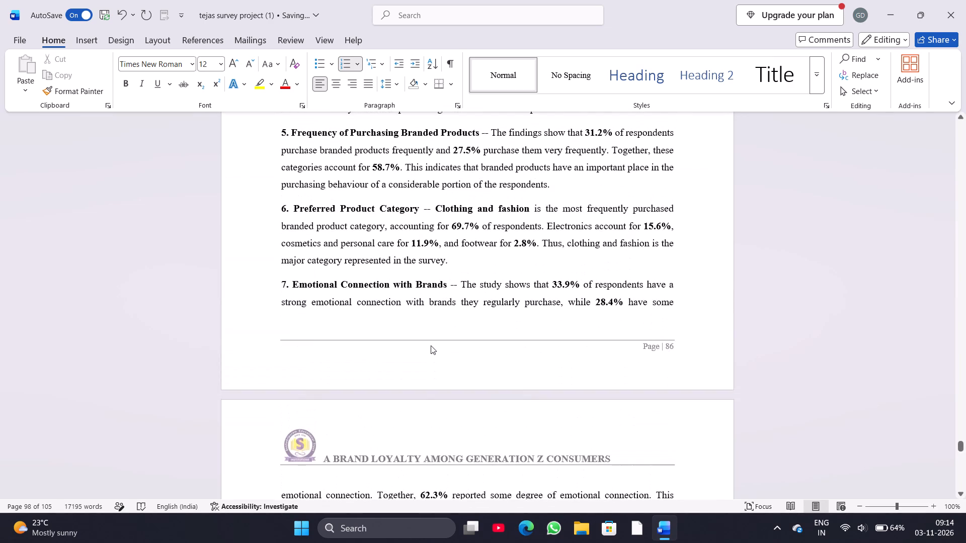
{"action": "scroll", "coordinate": [431, 345], "scroll_direction": "up", "scroll_amount": 7}
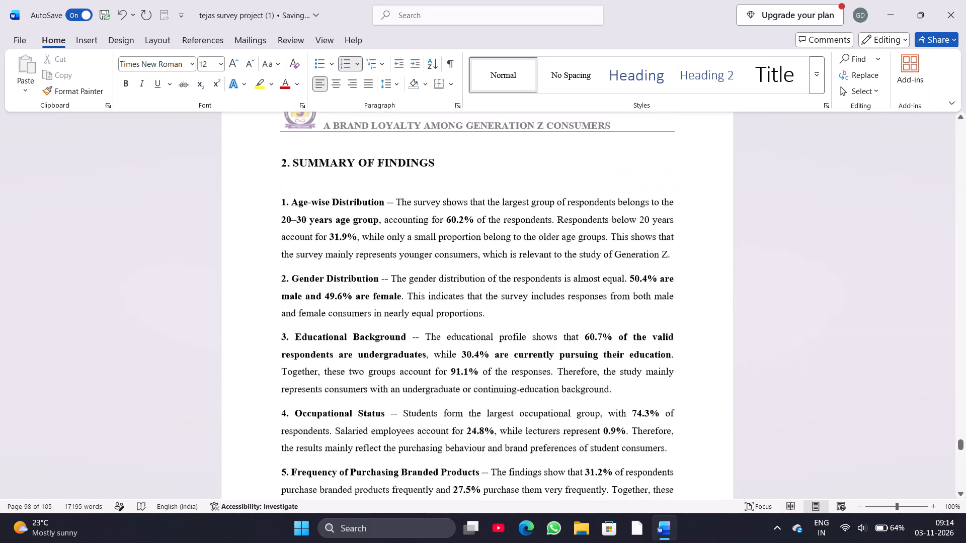
{"action": "scroll", "coordinate": [431, 345], "scroll_direction": "up", "scroll_amount": 2}
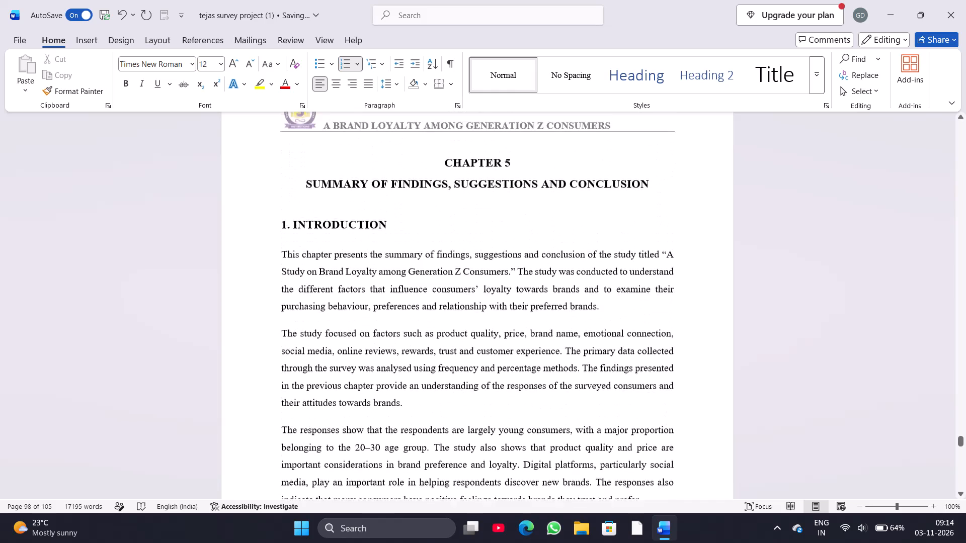
{"action": "scroll", "coordinate": [431, 345], "scroll_direction": "up", "scroll_amount": 1}
Recheck Chapter 5 forwards from the Summary of Findings through Suggestions and References to the questionnaire's Brand Purchasing and Loyalty section.
{"action": "scroll", "coordinate": [431, 345], "scroll_direction": "down", "scroll_amount": 7}
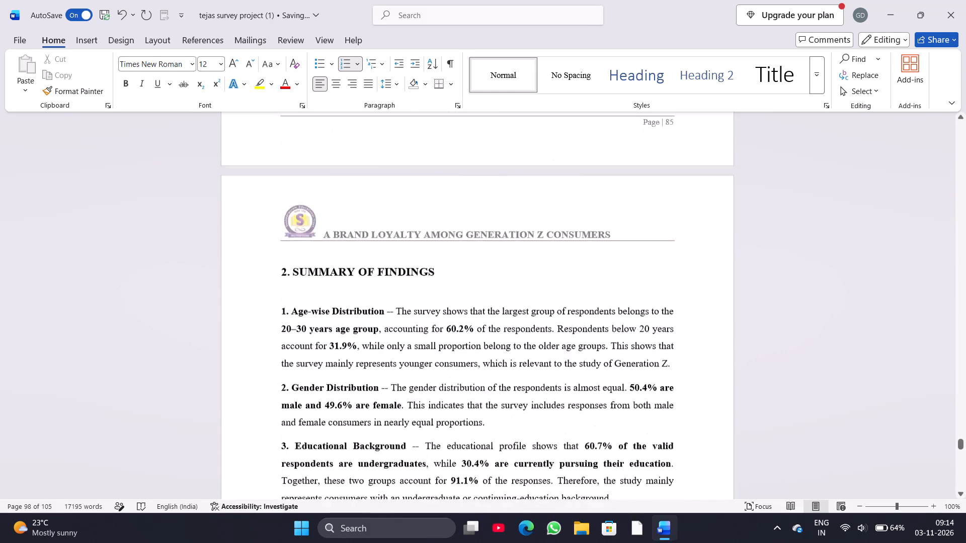
{"action": "scroll", "coordinate": [431, 345], "scroll_direction": "down", "scroll_amount": 7}
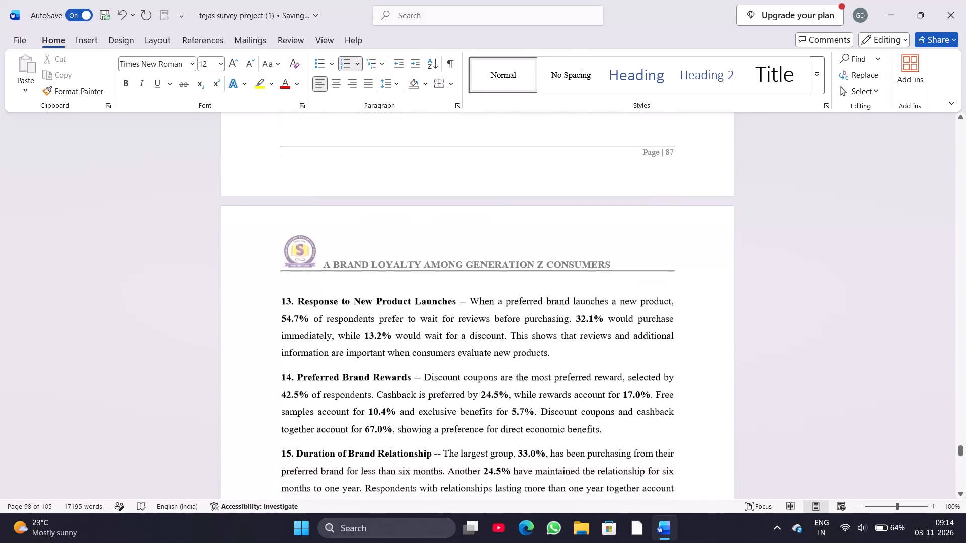
{"action": "scroll", "coordinate": [431, 345], "scroll_direction": "down", "scroll_amount": 7}
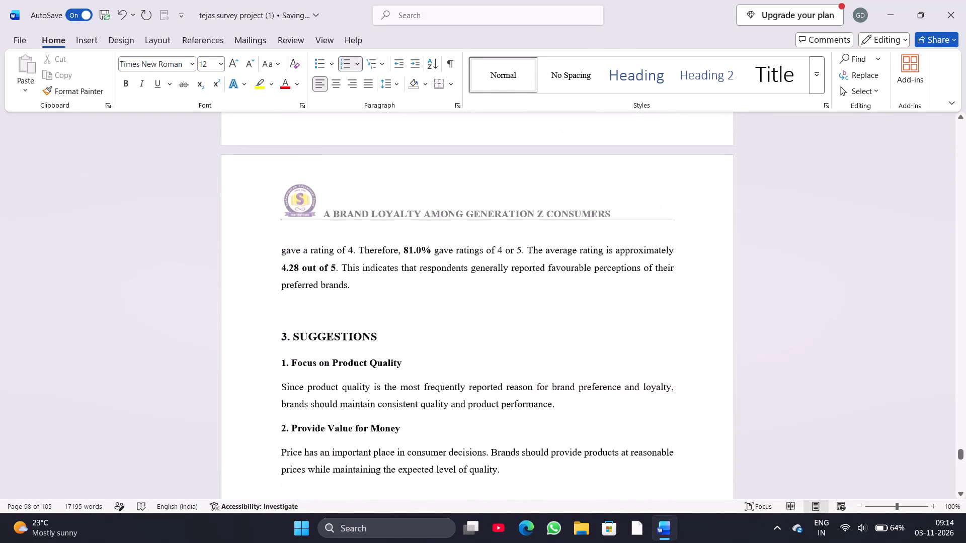
{"action": "scroll", "coordinate": [431, 345], "scroll_direction": "down", "scroll_amount": 6}
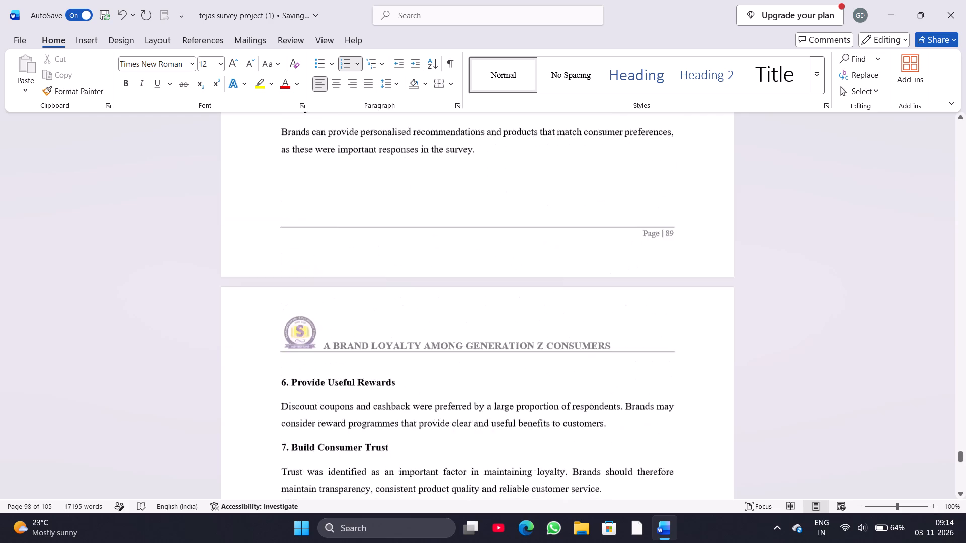
{"action": "scroll", "coordinate": [431, 345], "scroll_direction": "down", "scroll_amount": 6}
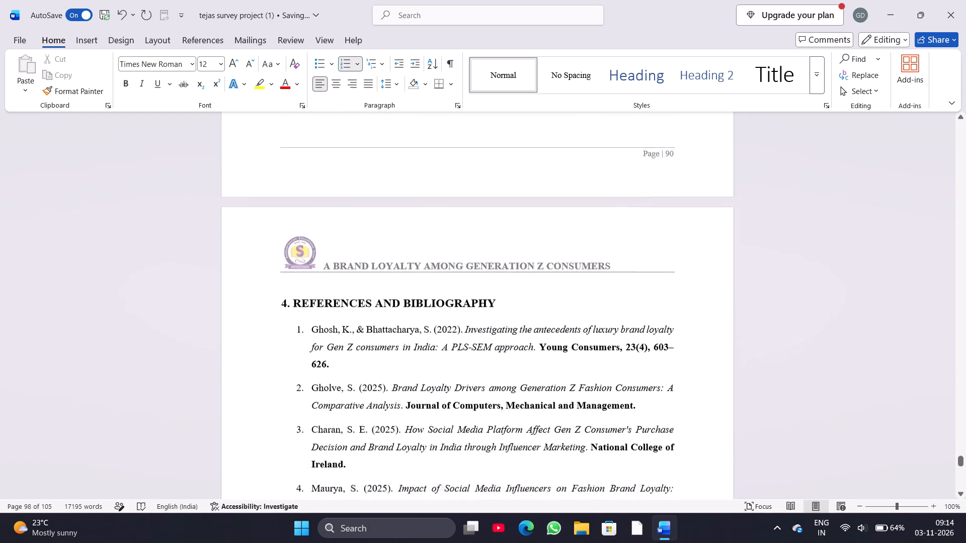
{"action": "scroll", "coordinate": [431, 345], "scroll_direction": "down", "scroll_amount": 1}
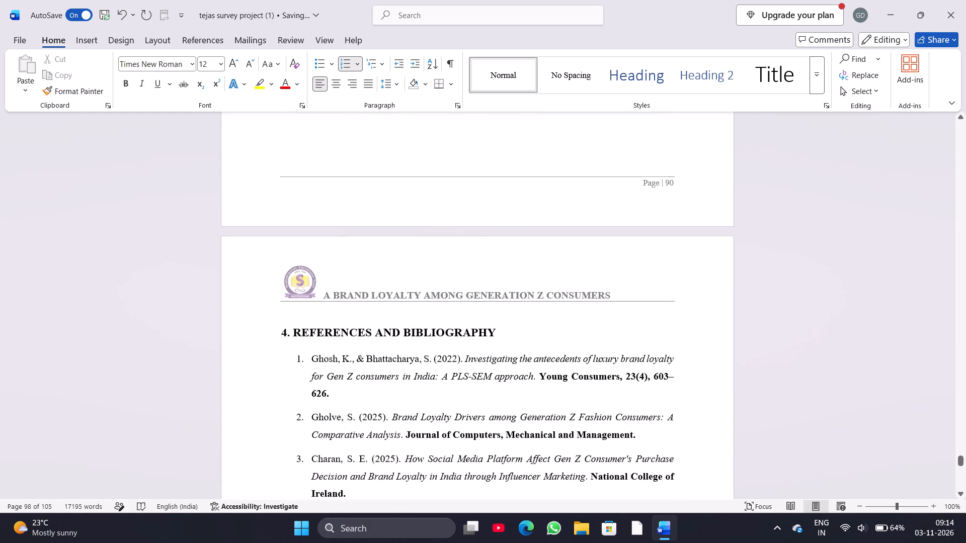
{"action": "scroll", "coordinate": [431, 345], "scroll_direction": "down", "scroll_amount": 15}
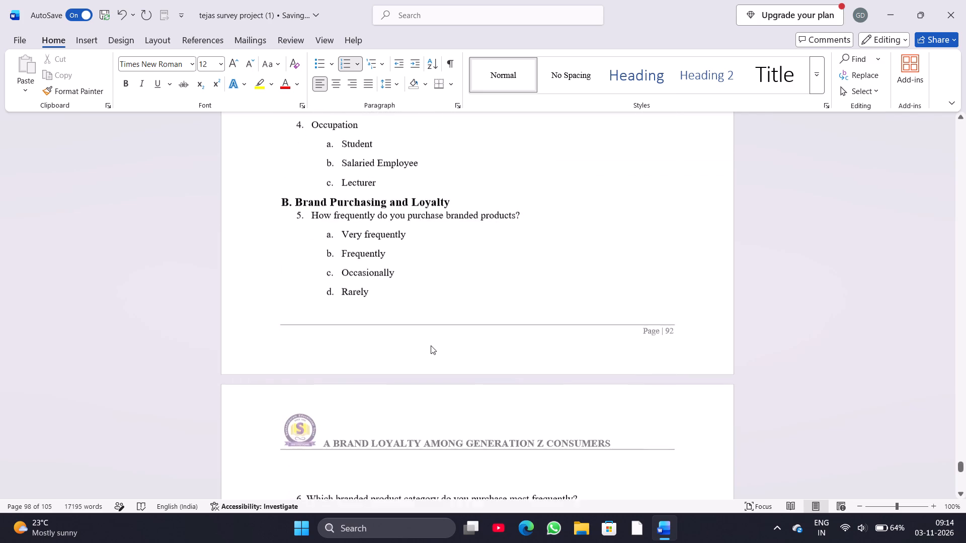
{"action": "scroll", "coordinate": [431, 345], "scroll_direction": "down", "scroll_amount": 8}
Look back from the questionnaire through the Chapter 4 tables and Chapter 3 Respondent Profile to the research design's Sources of Data.
{"action": "scroll", "coordinate": [431, 345], "scroll_direction": "up", "scroll_amount": 16}
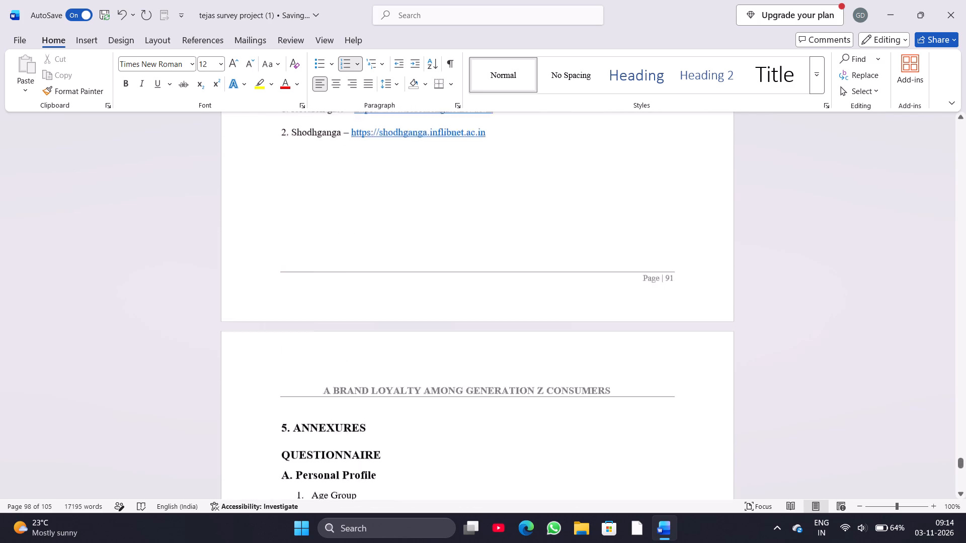
{"action": "scroll", "coordinate": [431, 345], "scroll_direction": "up", "scroll_amount": 7}
{"action": "scroll", "coordinate": [431, 345], "scroll_direction": "up", "scroll_amount": 20}
{"action": "scroll", "coordinate": [431, 345], "scroll_direction": "up", "scroll_amount": 20}
{"action": "scroll", "coordinate": [431, 345], "scroll_direction": "up", "scroll_amount": 20}
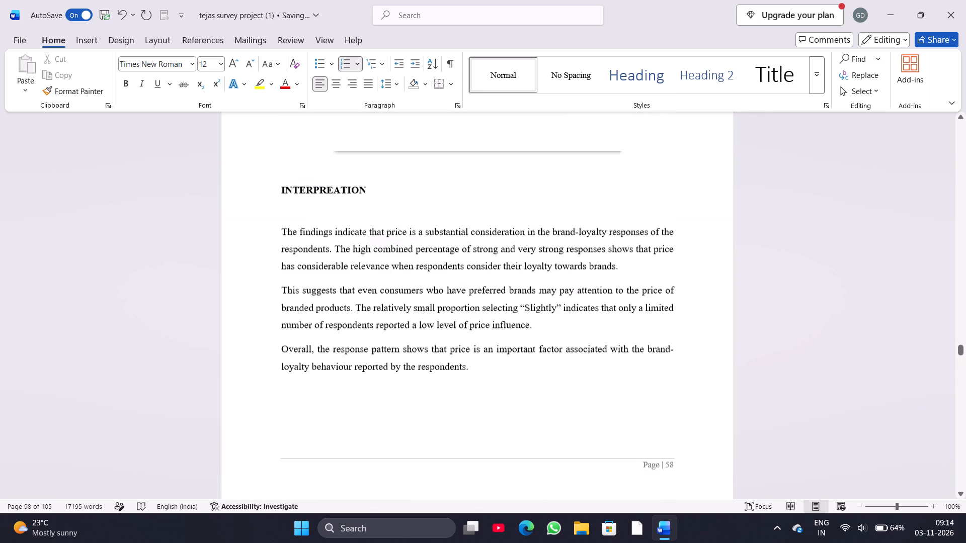
{"action": "scroll", "coordinate": [431, 345], "scroll_direction": "up", "scroll_amount": 20}
{"action": "scroll", "coordinate": [431, 345], "scroll_direction": "up", "scroll_amount": 20}
{"action": "scroll", "coordinate": [431, 345], "scroll_direction": "up", "scroll_amount": 8}
{"action": "scroll", "coordinate": [431, 345], "scroll_direction": "up", "scroll_amount": 20}
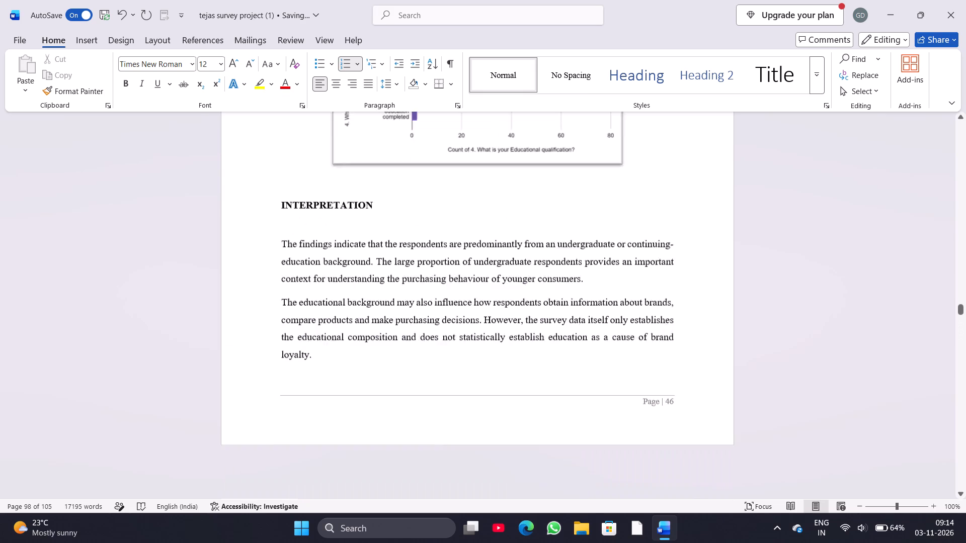
{"action": "scroll", "coordinate": [431, 345], "scroll_direction": "up", "scroll_amount": 15}
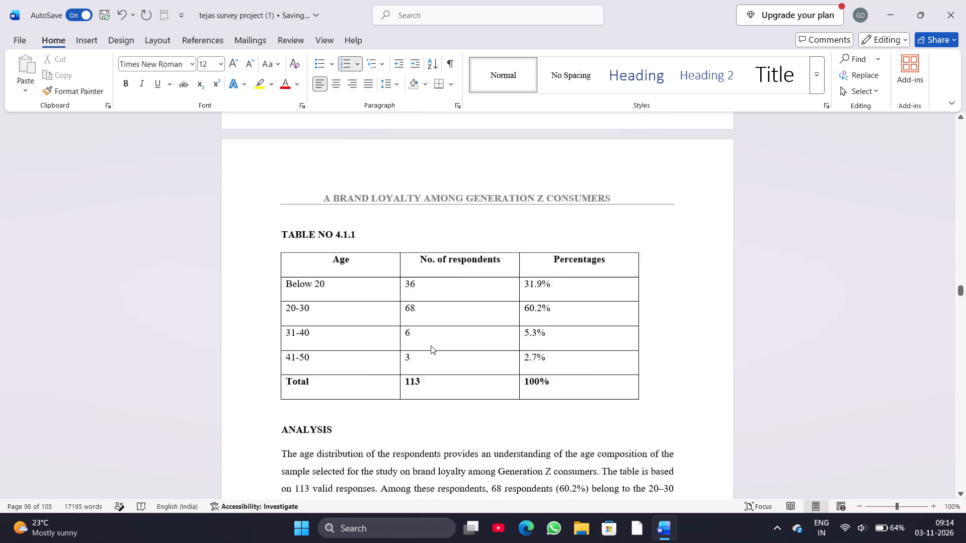
{"action": "scroll", "coordinate": [431, 345], "scroll_direction": "up", "scroll_amount": 11}
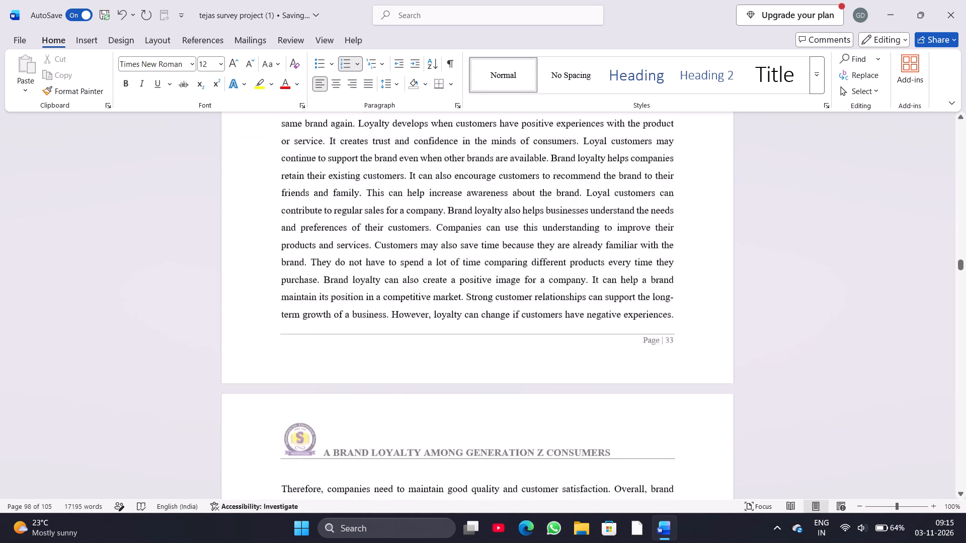
{"action": "scroll", "coordinate": [431, 345], "scroll_direction": "up", "scroll_amount": 12}
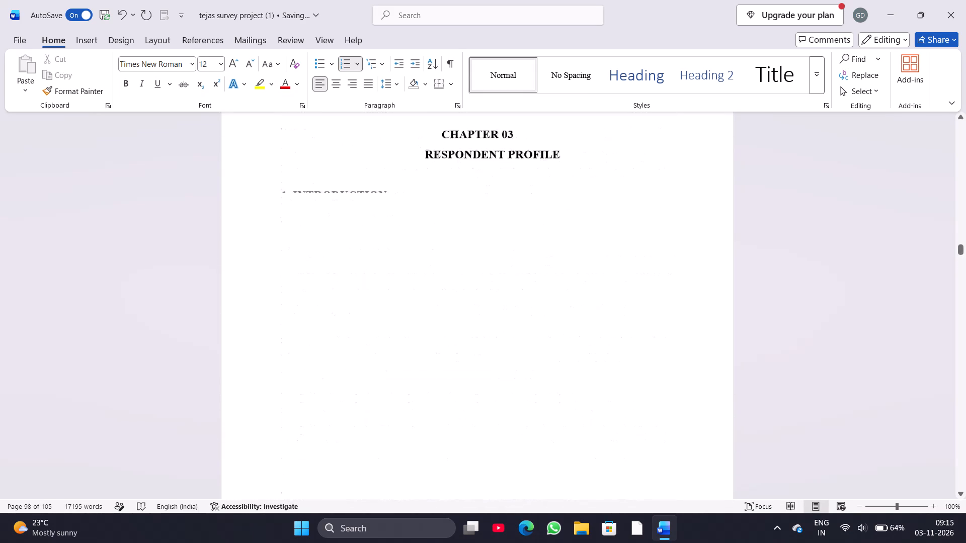
{"action": "scroll", "coordinate": [431, 345], "scroll_direction": "up", "scroll_amount": 17}
Check the research design from Sources of Data through Major Variables and Methods of Data Collection to the Sampling section.
{"action": "scroll", "coordinate": [431, 345], "scroll_direction": "down", "scroll_amount": 1}
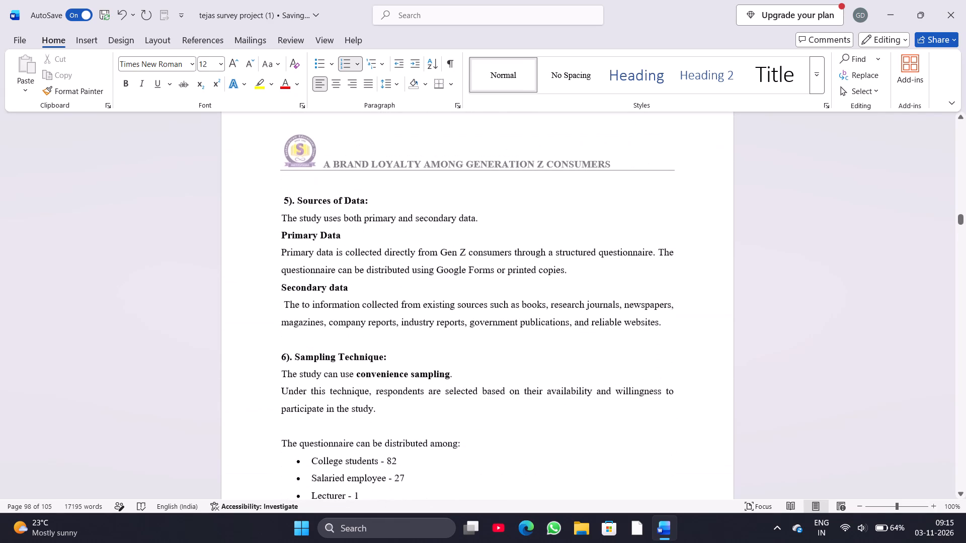
{"action": "scroll", "coordinate": [431, 345], "scroll_direction": "down", "scroll_amount": 7}
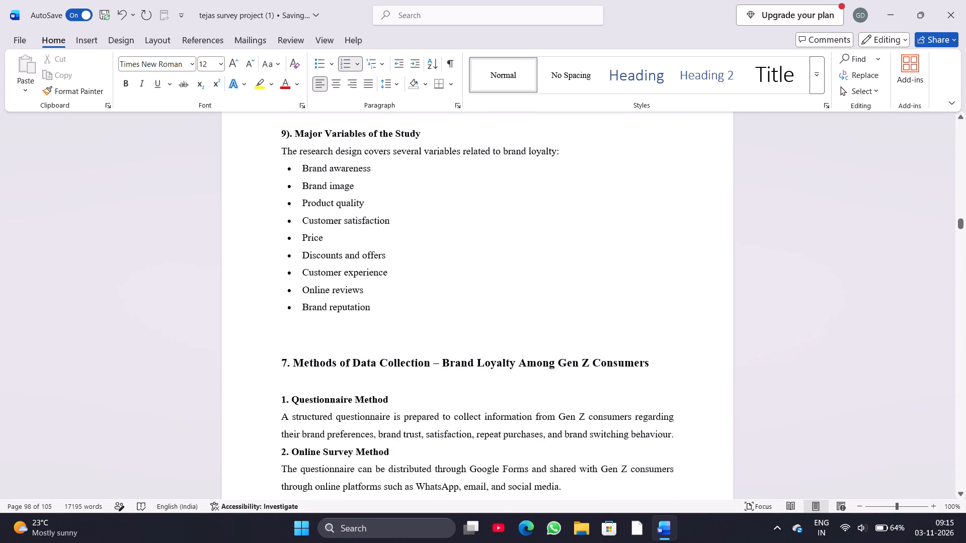
{"action": "scroll", "coordinate": [431, 345], "scroll_direction": "down", "scroll_amount": 7}
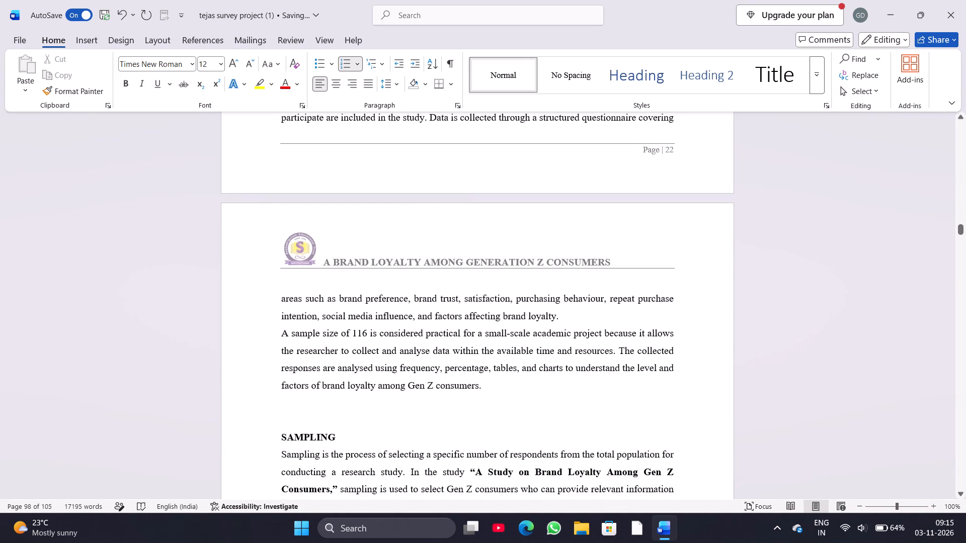
Go back through the industry background, the Period section and the brand loyalty benefits towards the report's opening pages.
{"action": "scroll", "coordinate": [431, 345], "scroll_direction": "up", "scroll_amount": 2}
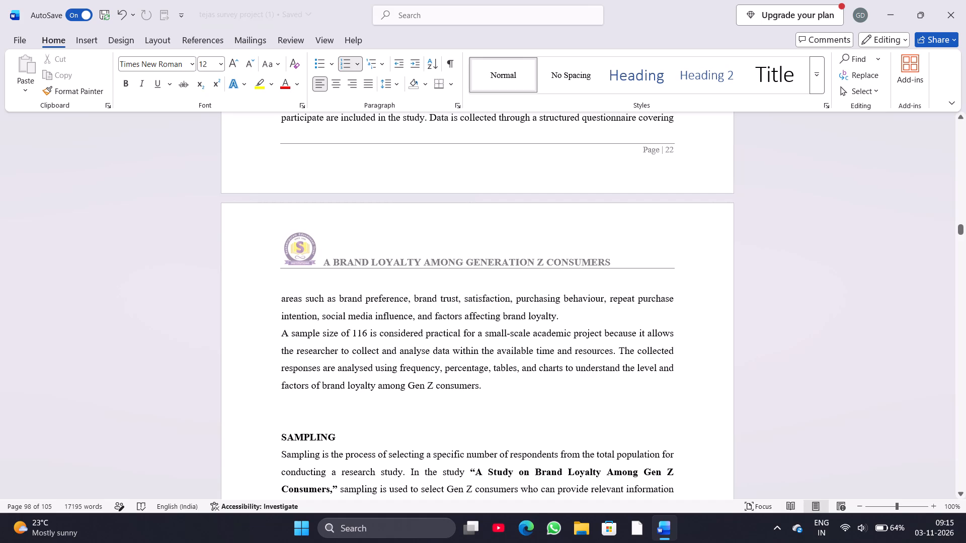
{"action": "scroll", "coordinate": [431, 345], "scroll_direction": "up", "scroll_amount": 12}
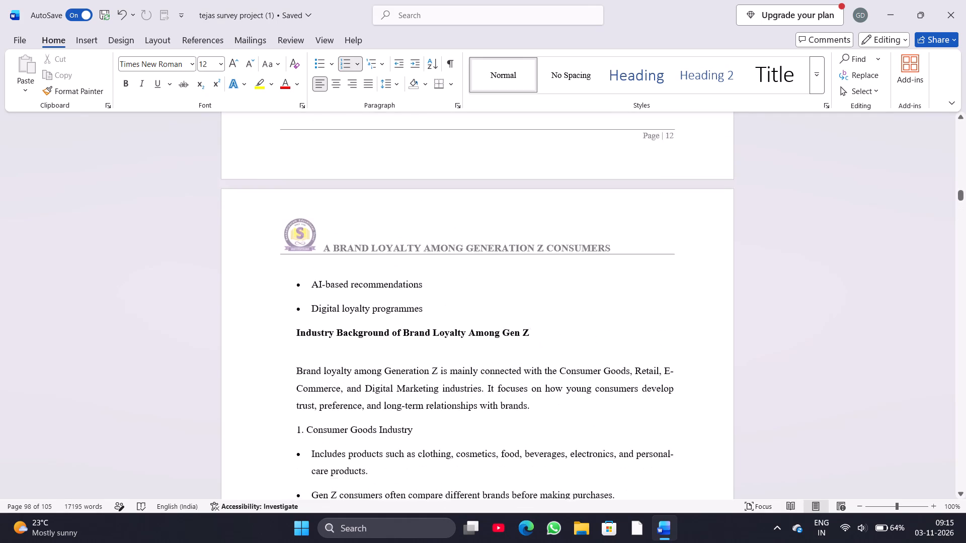
{"action": "scroll", "coordinate": [431, 345], "scroll_direction": "up", "scroll_amount": 12}
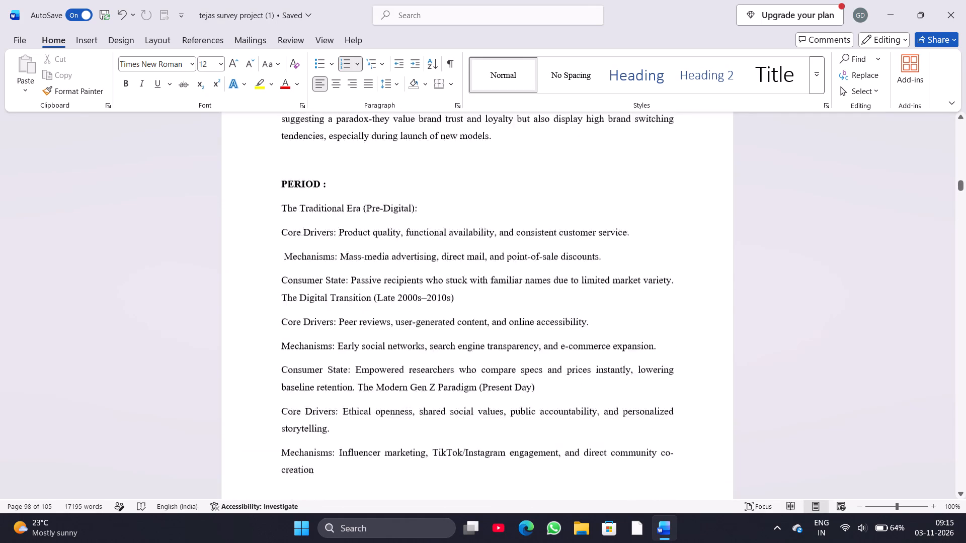
{"action": "scroll", "coordinate": [431, 345], "scroll_direction": "up", "scroll_amount": 2}
{"action": "scroll", "coordinate": [431, 345], "scroll_direction": "up", "scroll_amount": 20}
{"action": "scroll", "coordinate": [431, 345], "scroll_direction": "up", "scroll_amount": 6}
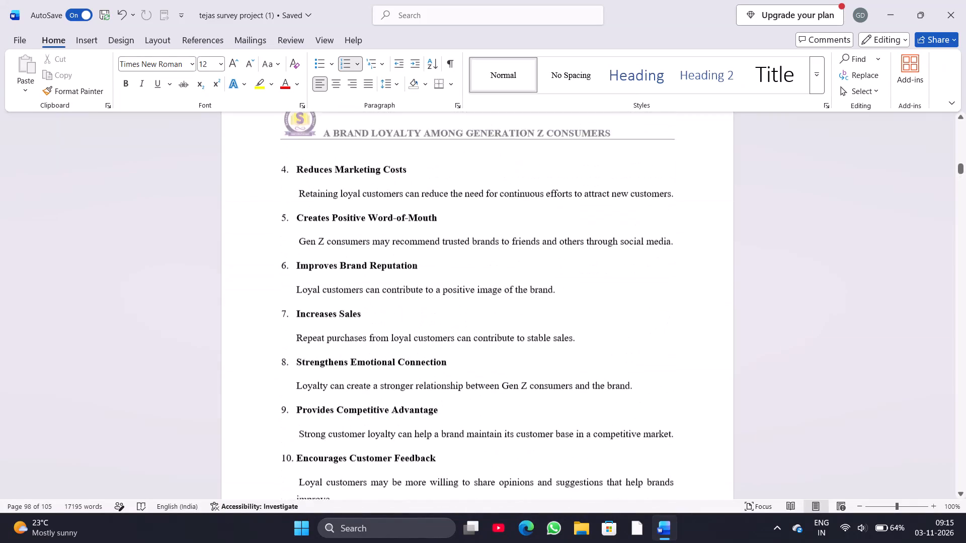
{"action": "scroll", "coordinate": [431, 345], "scroll_direction": "up", "scroll_amount": 20}
{"action": "scroll", "coordinate": [431, 345], "scroll_direction": "up", "scroll_amount": 13}
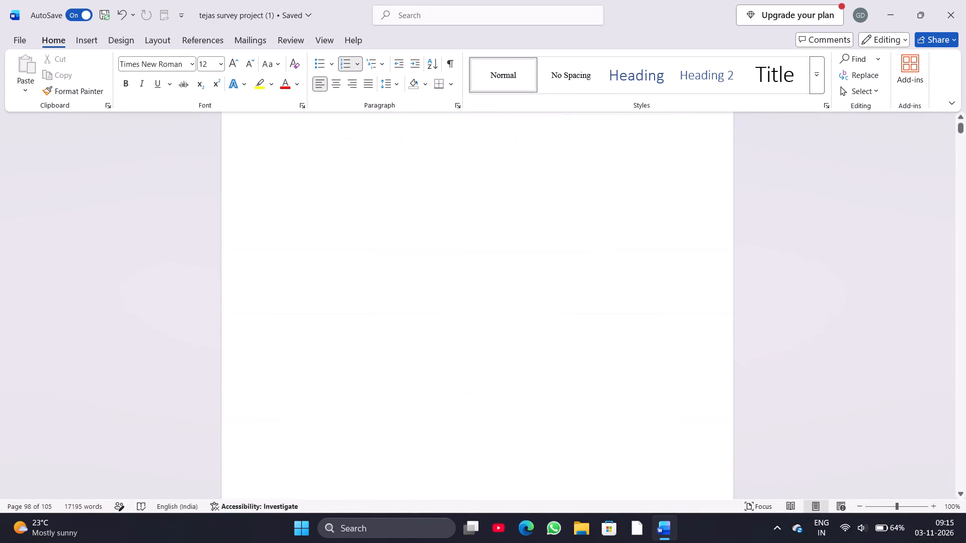
{"action": "scroll", "coordinate": [431, 345], "scroll_direction": "up", "scroll_amount": 9}
Go forward to section 4.4 and examine the Occupational Status table, its analysis and Figure 4.4.
{"action": "scroll", "coordinate": [431, 345], "scroll_direction": "down", "scroll_amount": 7}
{"action": "scroll", "coordinate": [431, 345], "scroll_direction": "down", "scroll_amount": 14}
{"action": "scroll", "coordinate": [431, 345], "scroll_direction": "down", "scroll_amount": 20}
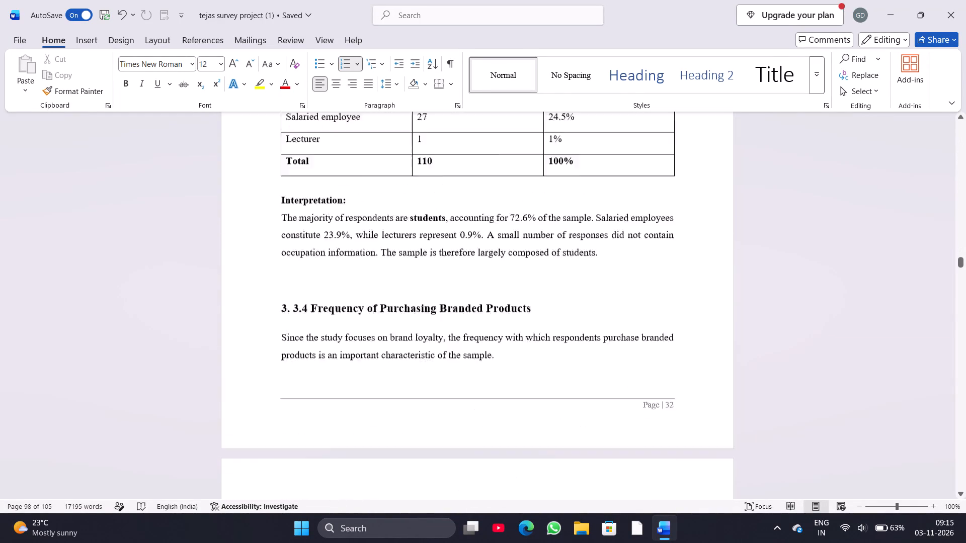
{"action": "scroll", "coordinate": [431, 345], "scroll_direction": "down", "scroll_amount": 9}
{"action": "scroll", "coordinate": [431, 345], "scroll_direction": "up", "scroll_amount": 1}
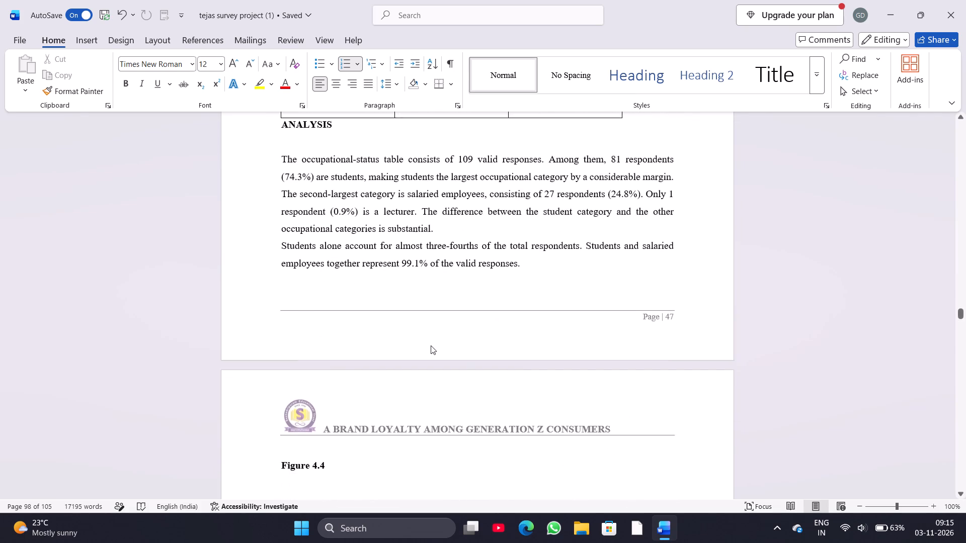
{"action": "scroll", "coordinate": [431, 345], "scroll_direction": "up", "scroll_amount": 1}
{"action": "scroll", "coordinate": [431, 345], "scroll_direction": "down", "scroll_amount": 4}
{"action": "scroll", "coordinate": [444, 299], "scroll_direction": "down", "scroll_amount": 1}
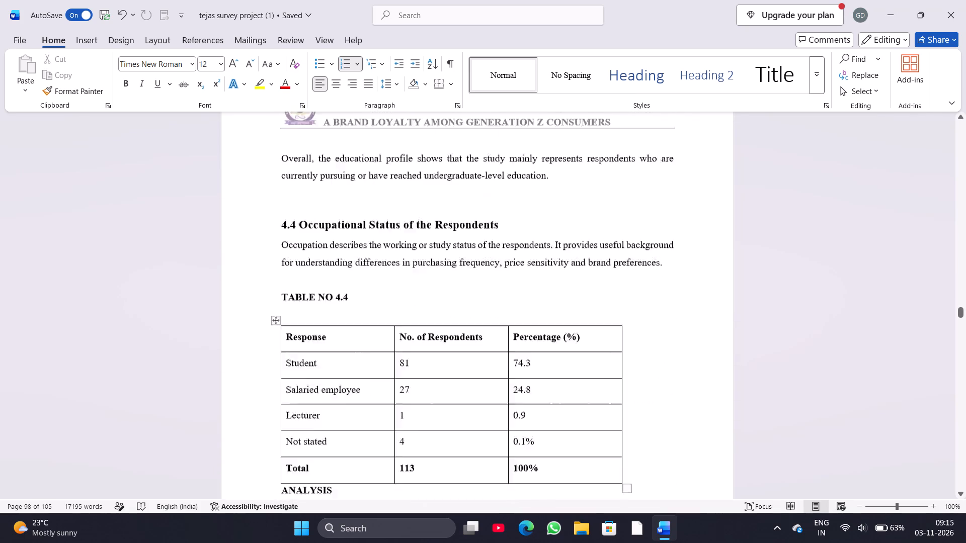
{"action": "scroll", "coordinate": [444, 299], "scroll_direction": "down", "scroll_amount": 1}
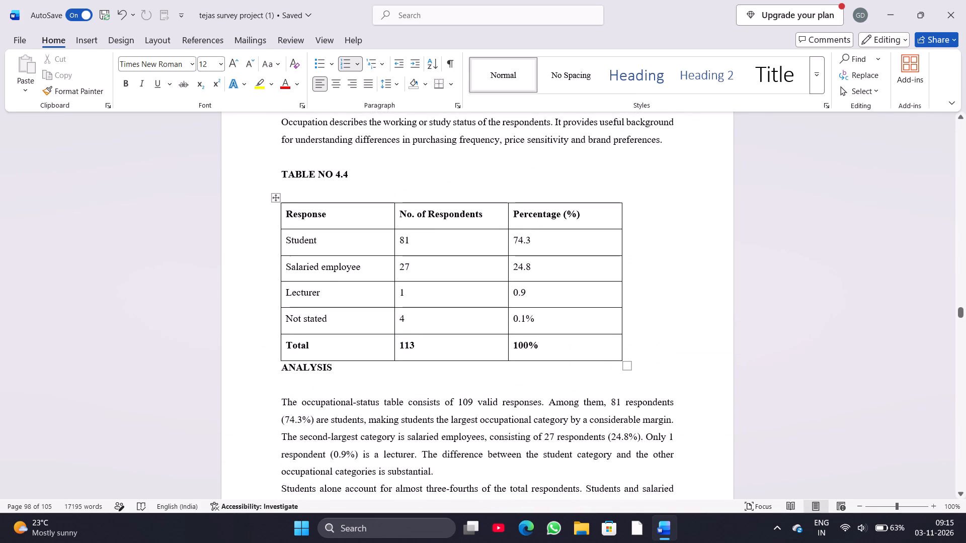
{"action": "scroll", "coordinate": [444, 299], "scroll_direction": "down", "scroll_amount": 3}
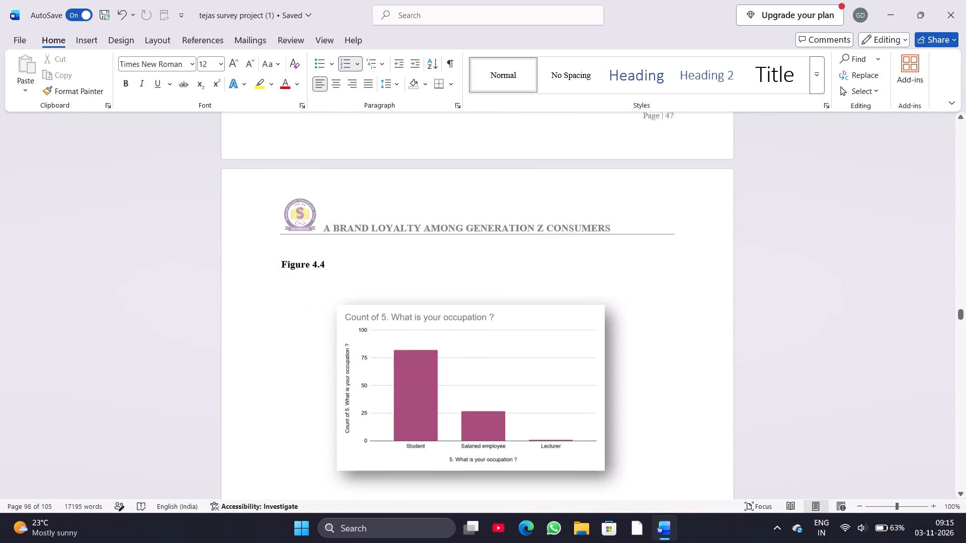
{"action": "scroll", "coordinate": [444, 299], "scroll_direction": "down", "scroll_amount": 5}
Review the Chapter 4 respondent tables, charts and analyses backwards from purchase frequency in section 4.5 to Table 4.1.1 on age.
{"action": "scroll", "coordinate": [444, 299], "scroll_direction": "up", "scroll_amount": 2}
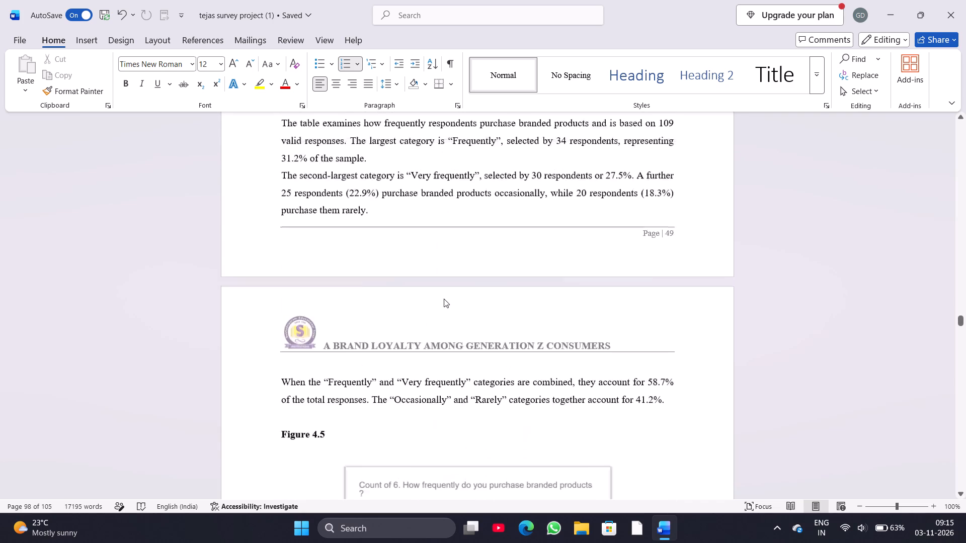
{"action": "scroll", "coordinate": [444, 299], "scroll_direction": "up", "scroll_amount": 3}
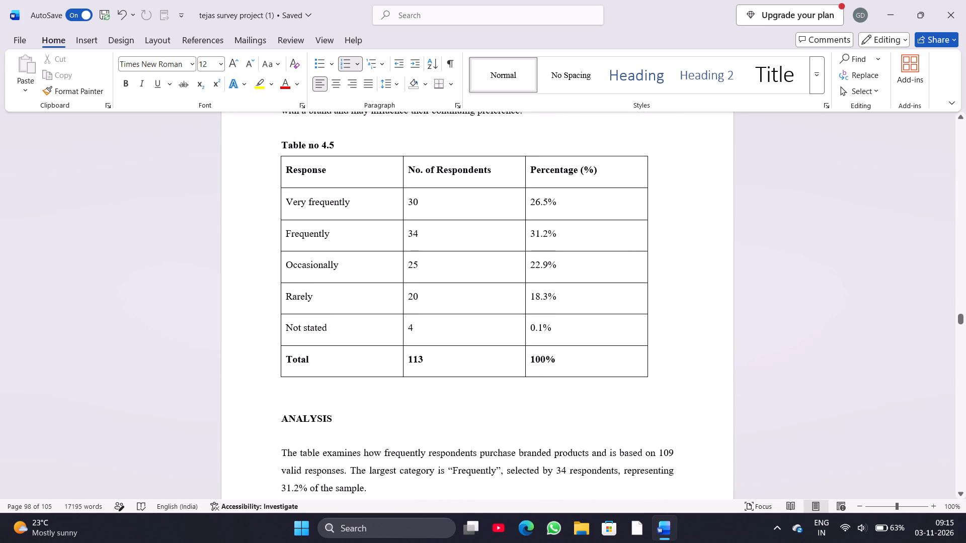
{"action": "scroll", "coordinate": [444, 299], "scroll_direction": "up", "scroll_amount": 10}
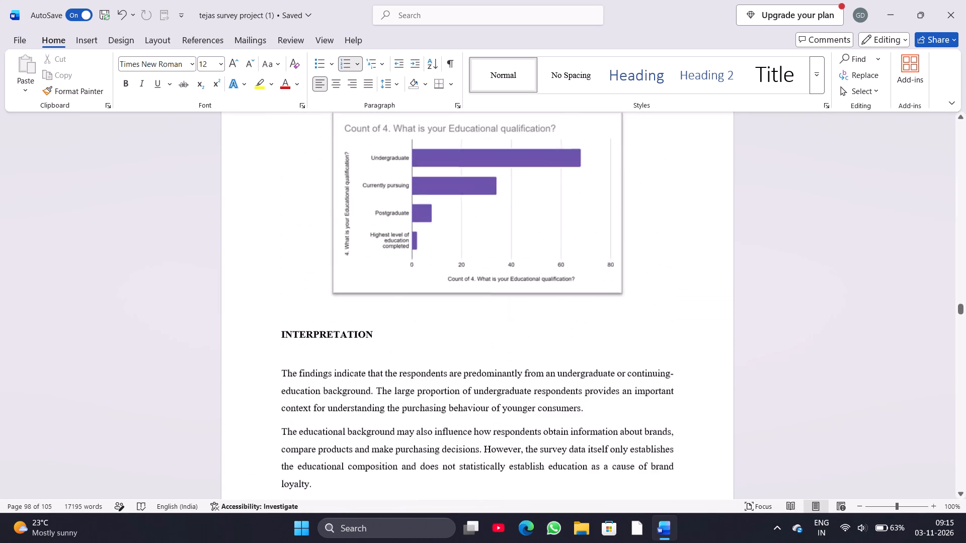
{"action": "scroll", "coordinate": [444, 299], "scroll_direction": "up", "scroll_amount": 8}
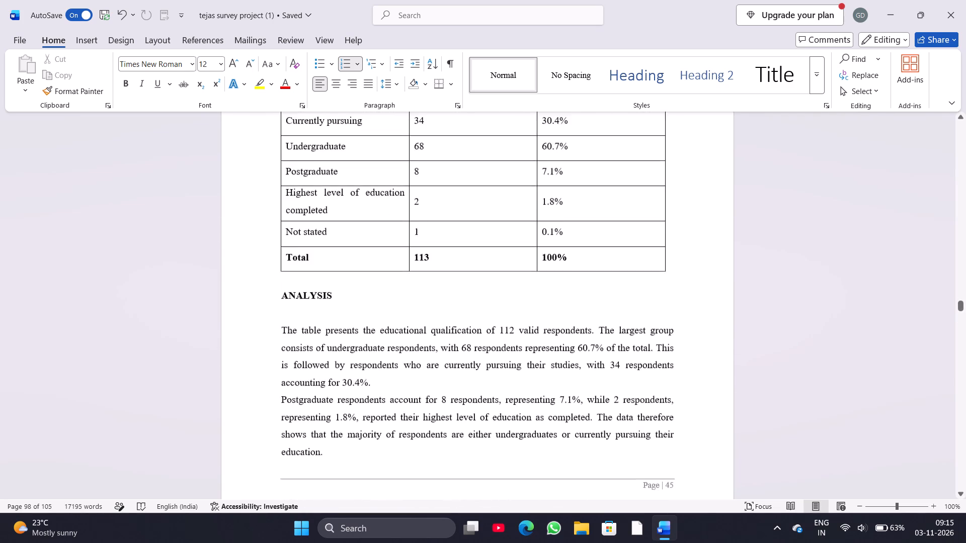
{"action": "scroll", "coordinate": [444, 299], "scroll_direction": "up", "scroll_amount": 5}
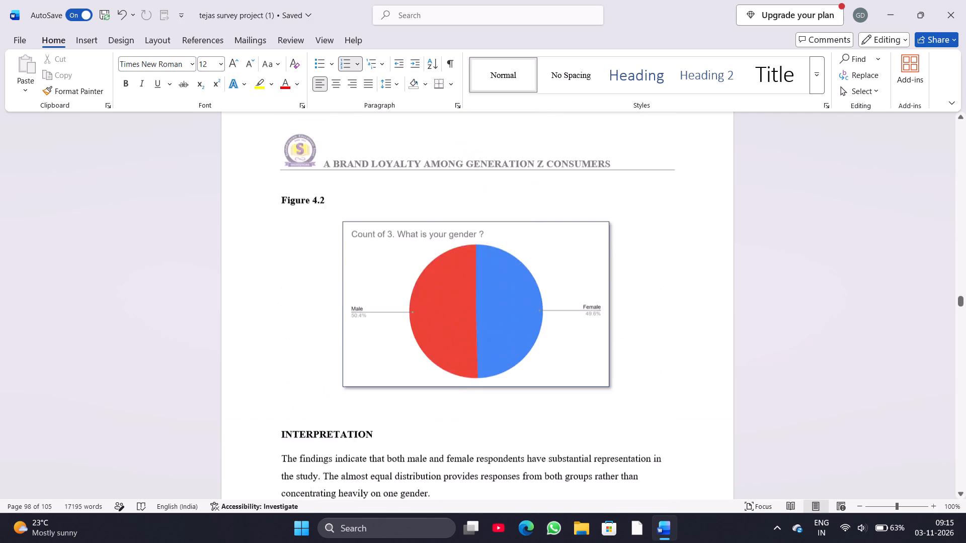
{"action": "scroll", "coordinate": [444, 299], "scroll_direction": "up", "scroll_amount": 8}
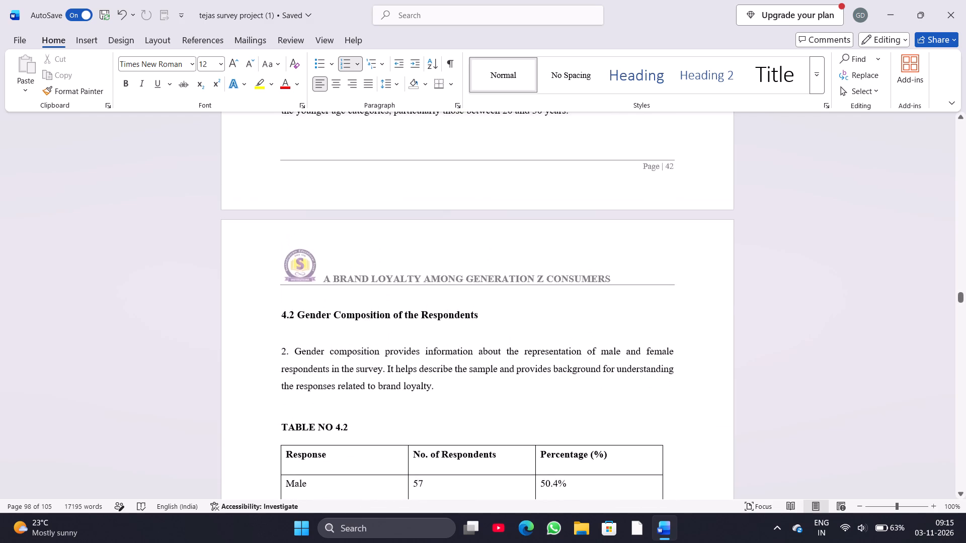
{"action": "scroll", "coordinate": [444, 299], "scroll_direction": "up", "scroll_amount": 7}
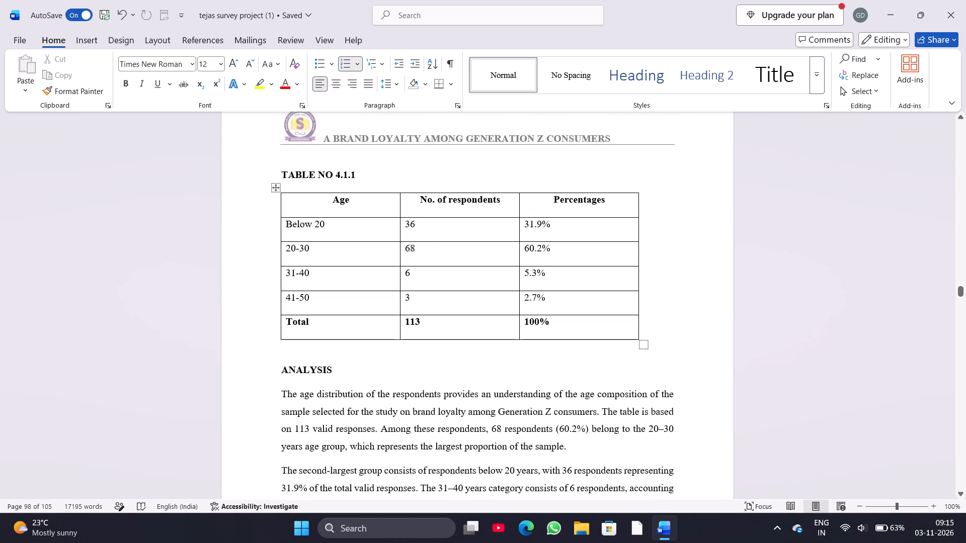
Continue back into Chapter 3 and check the purchase frequency table and the Occupation table with its interpretation.
{"action": "scroll", "coordinate": [444, 299], "scroll_direction": "up", "scroll_amount": 17}
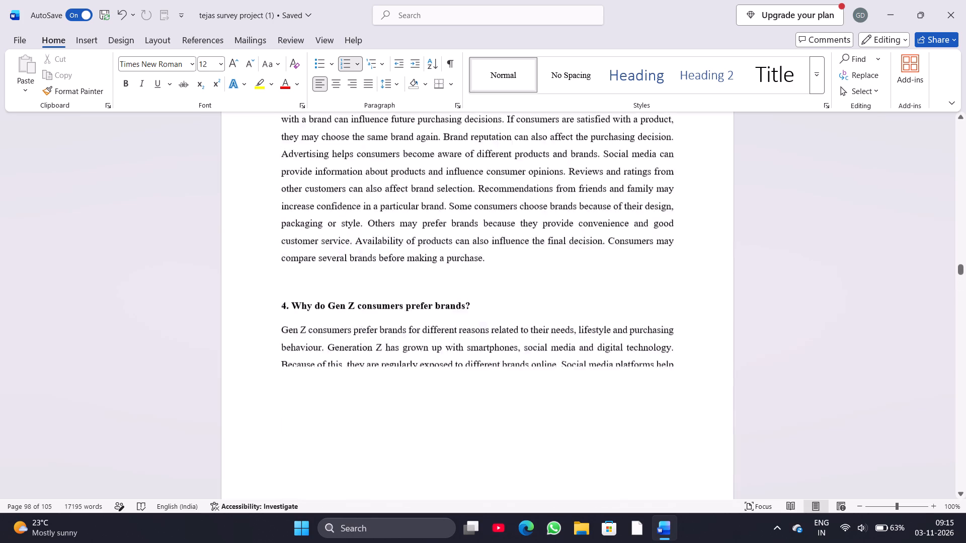
{"action": "scroll", "coordinate": [444, 299], "scroll_direction": "up", "scroll_amount": 15}
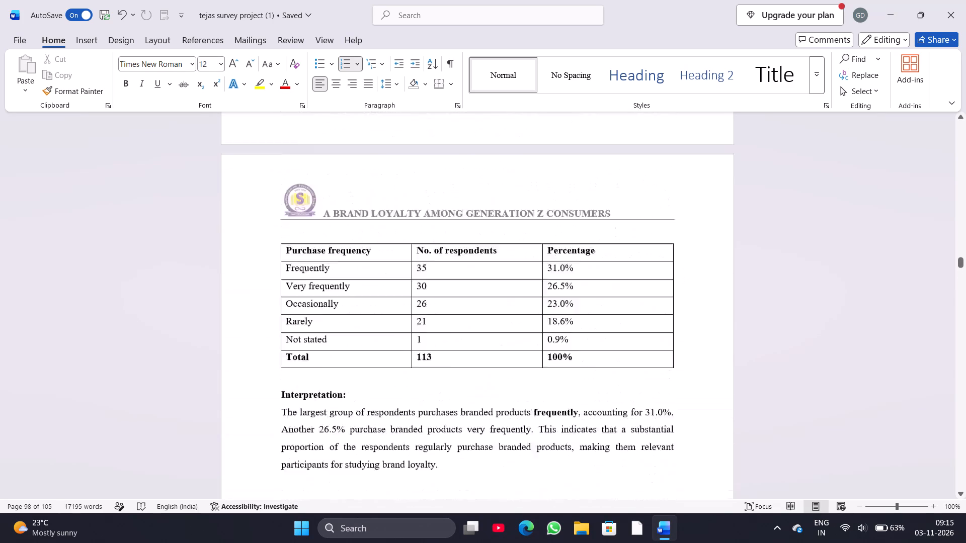
{"action": "scroll", "coordinate": [444, 299], "scroll_direction": "up", "scroll_amount": 1}
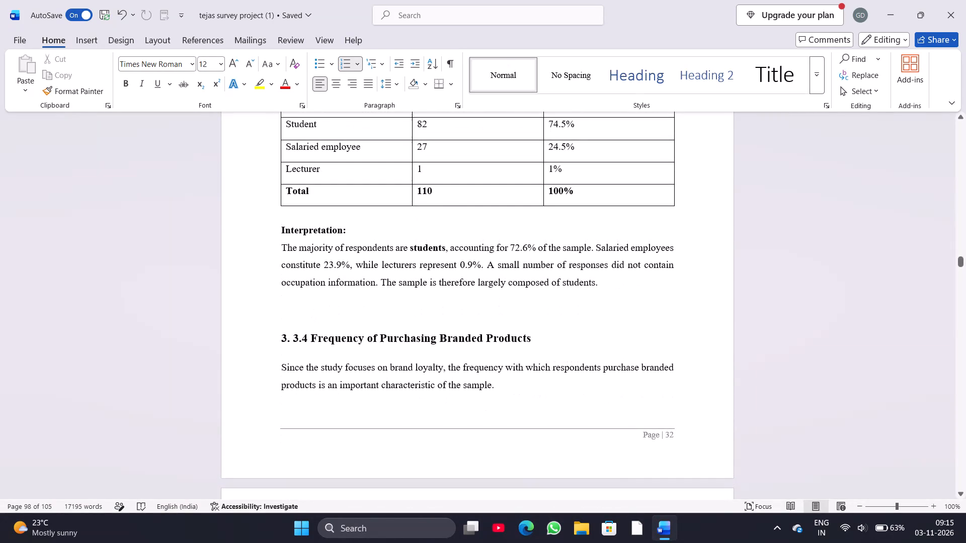
{"action": "scroll", "coordinate": [444, 299], "scroll_direction": "up", "scroll_amount": 1}
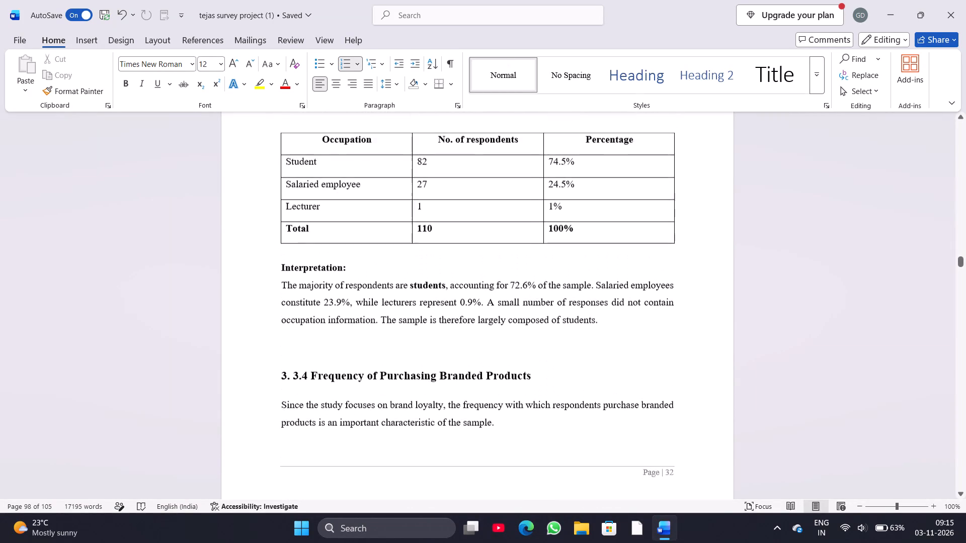
{"action": "scroll", "coordinate": [444, 299], "scroll_direction": "up", "scroll_amount": 2}
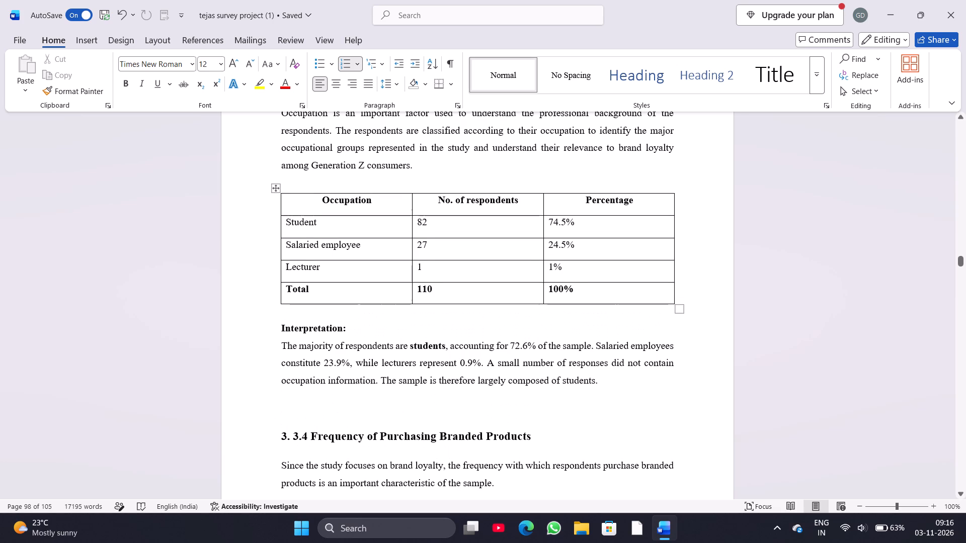
Place the cursor after the respondent total in Chapter 3's Occupation table.
{"action": "left_click_drag", "start_coordinate": [444, 299], "coordinate": [452, 291]}
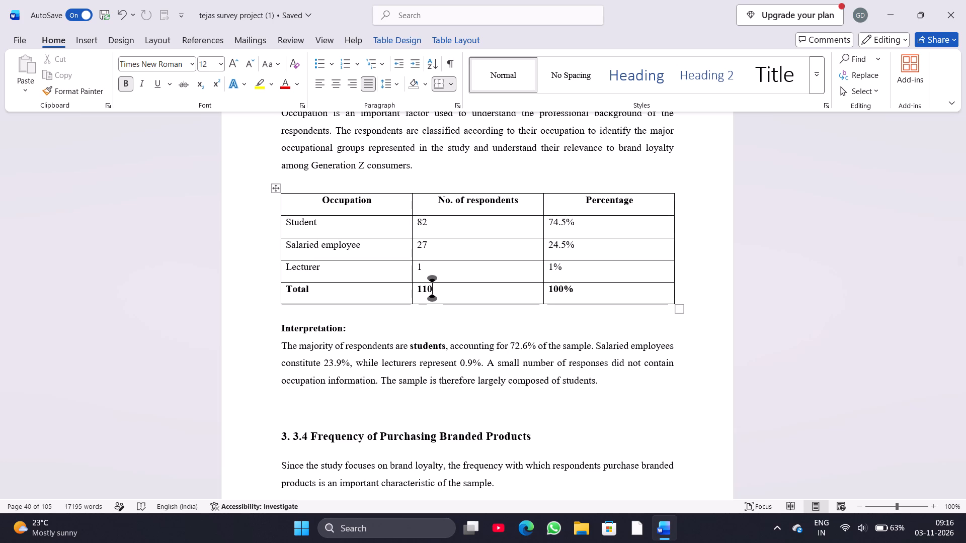
{"action": "scroll", "coordinate": [456, 294], "scroll_direction": "down", "scroll_amount": 5}
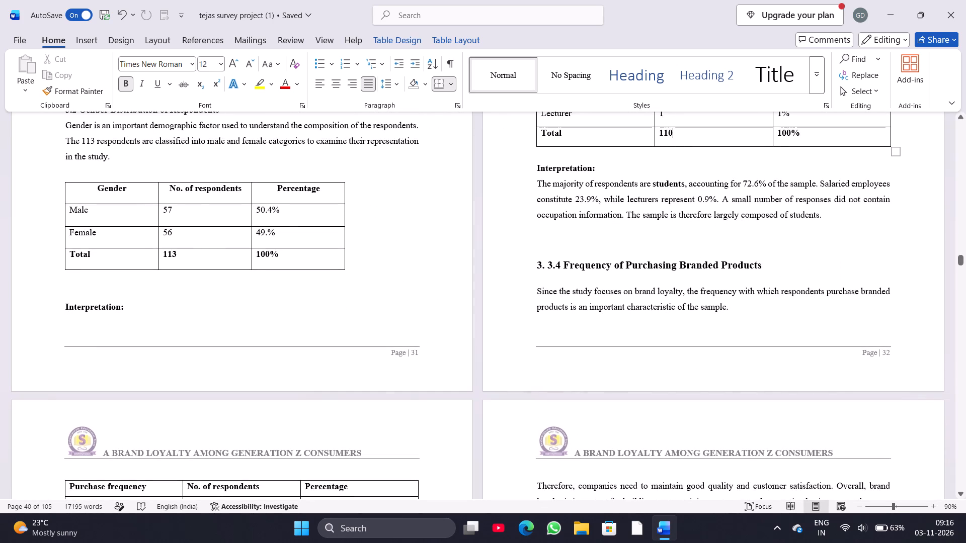
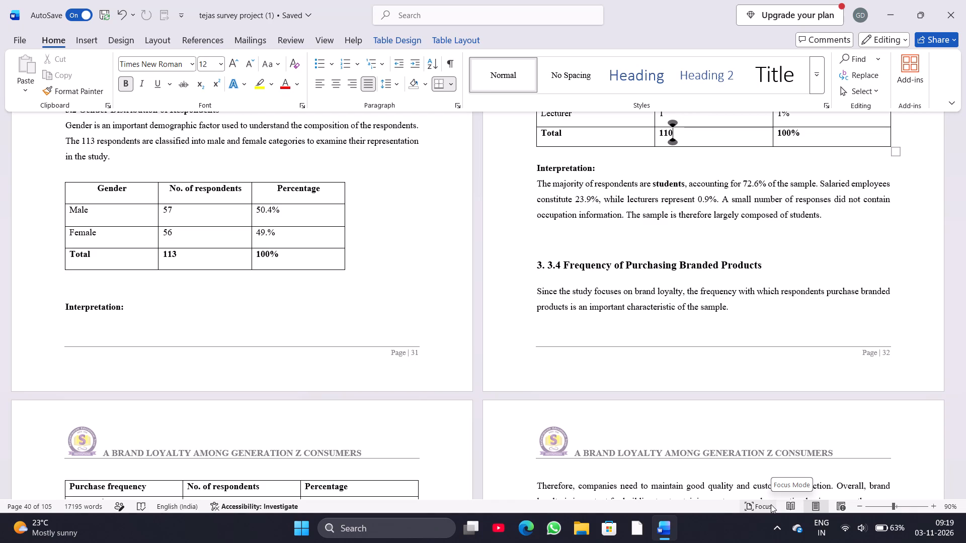
Review Chapter 3 from the Occupation and purchase frequency tables through the five written questions on brand loyalty.
{"action": "scroll", "coordinate": [778, 535], "scroll_direction": "up", "scroll_amount": 1}
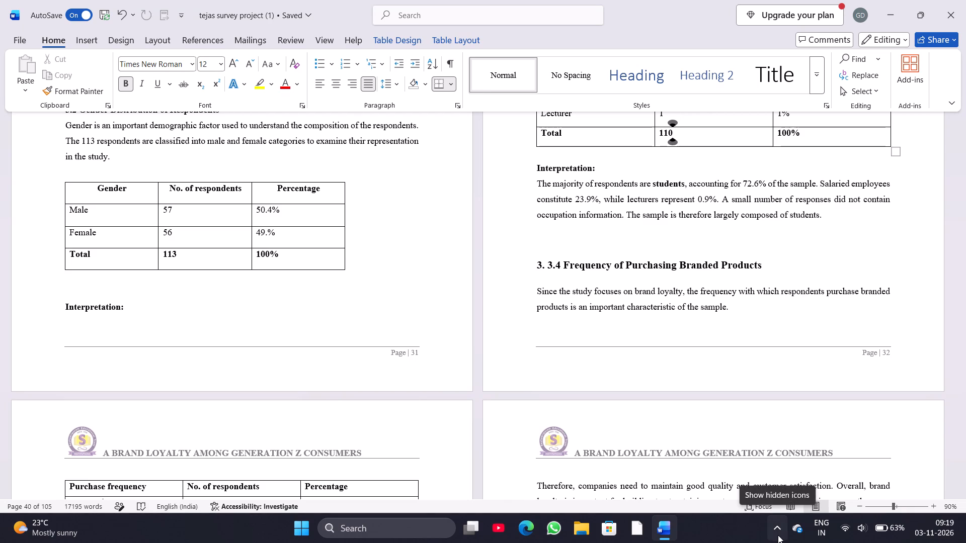
{"action": "scroll", "coordinate": [744, 404], "scroll_direction": "up", "scroll_amount": 1}
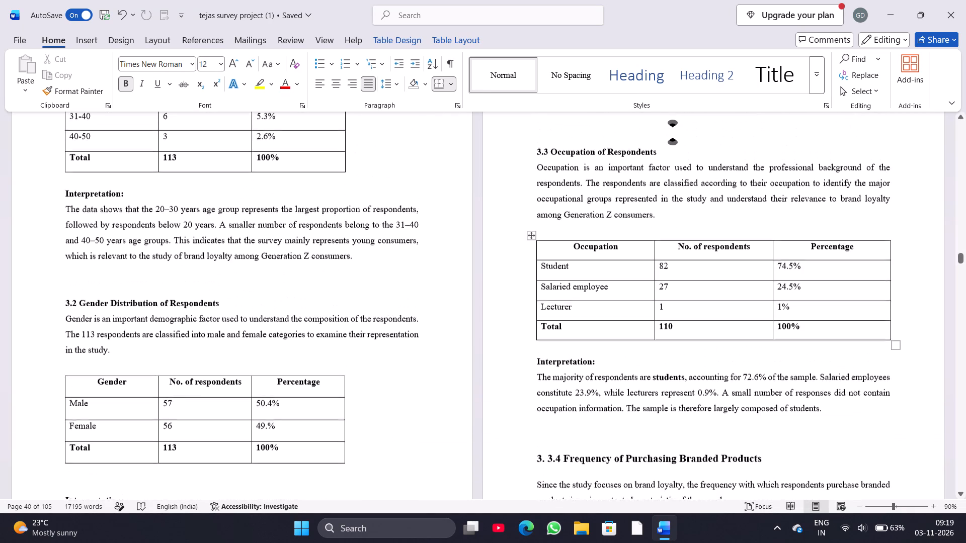
{"action": "scroll", "coordinate": [744, 404], "scroll_direction": "up", "scroll_amount": 1}
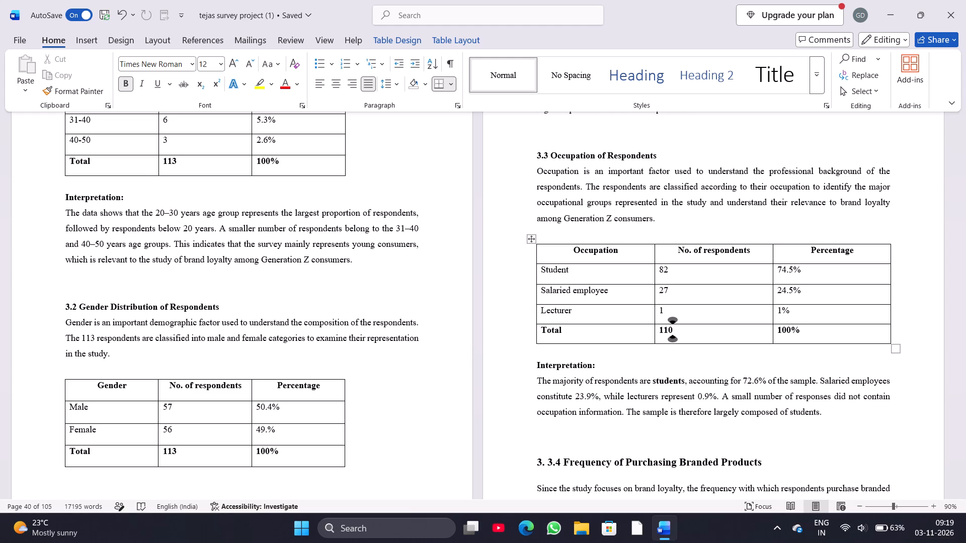
{"action": "scroll", "coordinate": [744, 404], "scroll_direction": "down", "scroll_amount": 5}
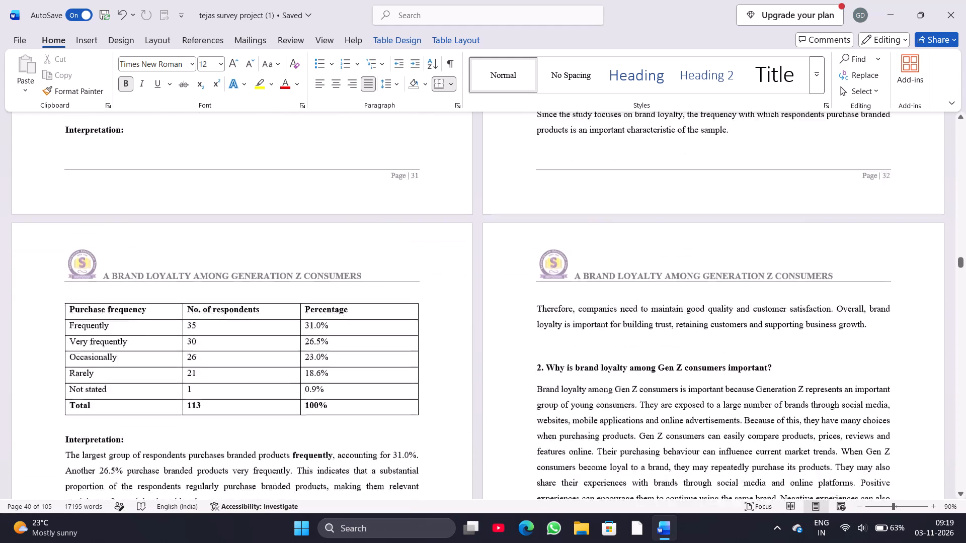
{"action": "scroll", "coordinate": [744, 404], "scroll_direction": "down", "scroll_amount": 3}
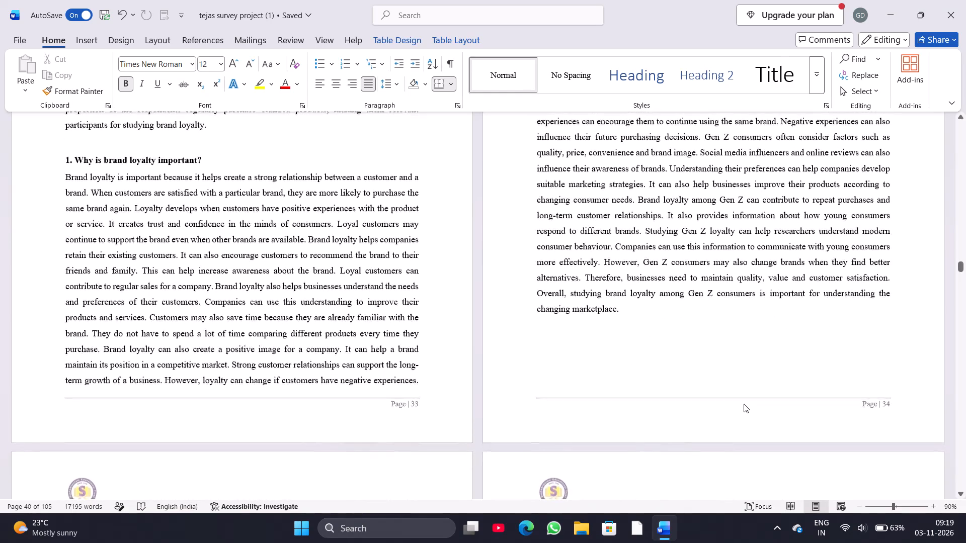
{"action": "scroll", "coordinate": [744, 404], "scroll_direction": "down", "scroll_amount": 5}
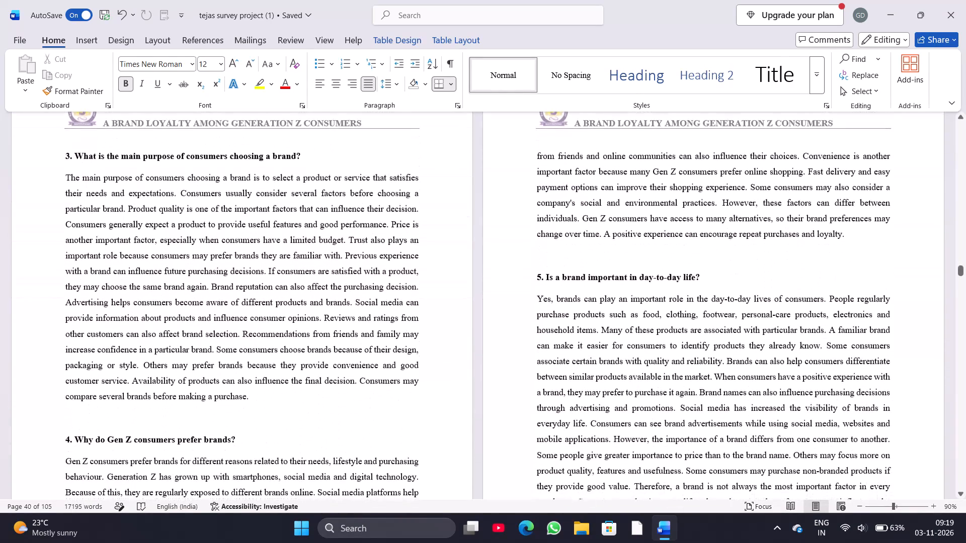
{"action": "scroll", "coordinate": [744, 404], "scroll_direction": "down", "scroll_amount": 3}
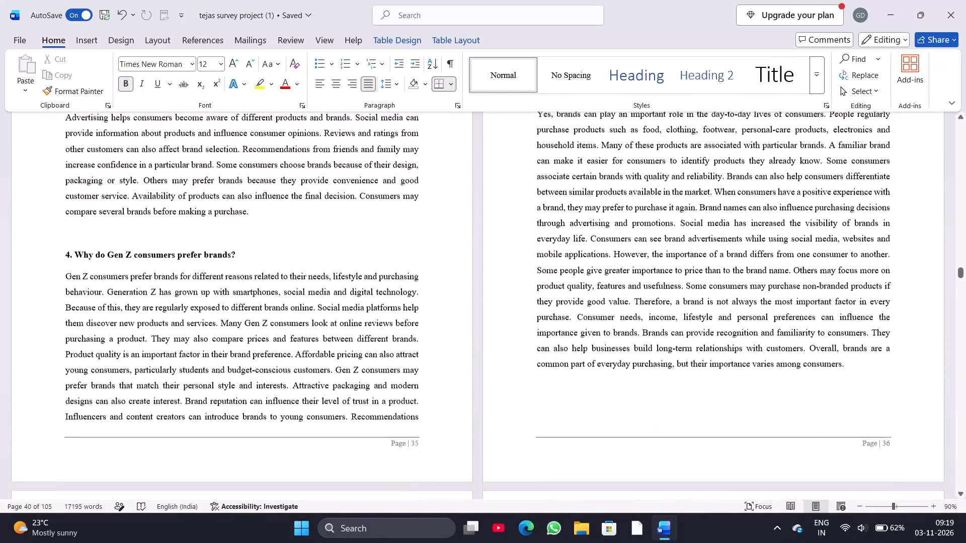
{"action": "scroll", "coordinate": [744, 404], "scroll_direction": "down", "scroll_amount": 1}
Read the key observations from the respondent profile and continue into the Chapter 4 introduction.
{"action": "key", "text": "Down"}
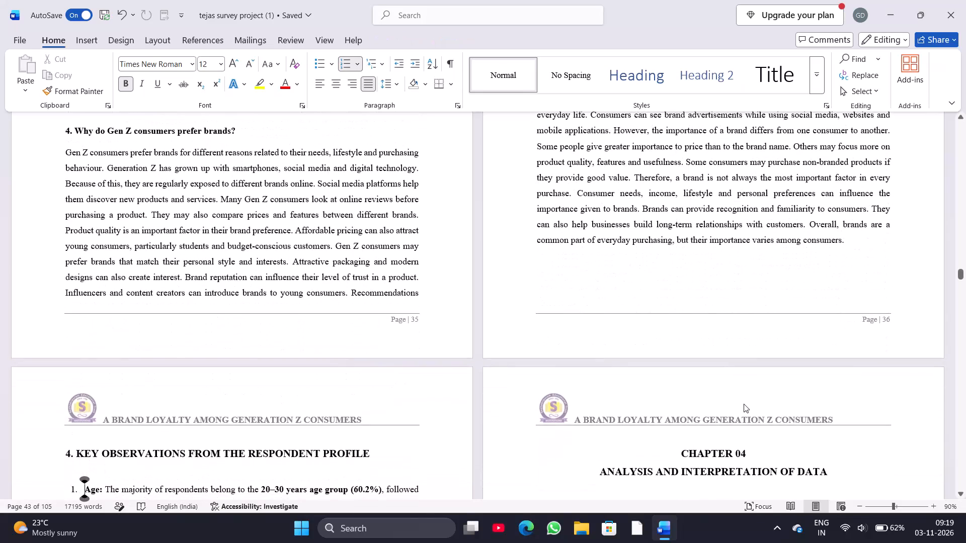
{"action": "key", "text": "Down"}
{"action": "key", "text": "Down"}
{"action": "key", "text": "Down"}
{"action": "key", "text": "Down"}
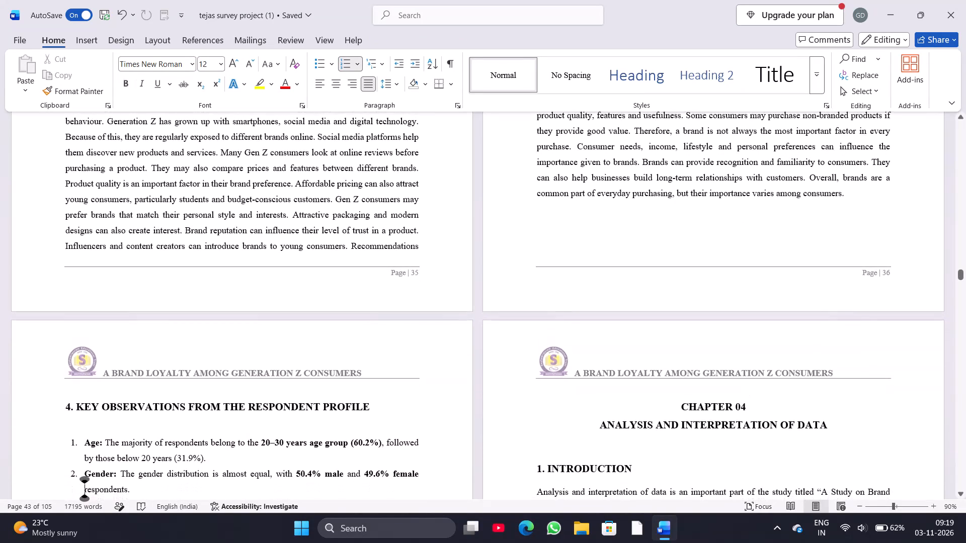
{"action": "key", "text": "Down"}
{"action": "key", "text": "Down"}
{"action": "key", "text": "Down"}
{"action": "key", "text": "Down"}
{"action": "key", "text": "Down"}
{"action": "key", "text": "Down"}
{"action": "key", "text": "Down"}
{"action": "key", "text": "Down"}
{"action": "key", "text": "Down"}
{"action": "key", "text": "Down"}
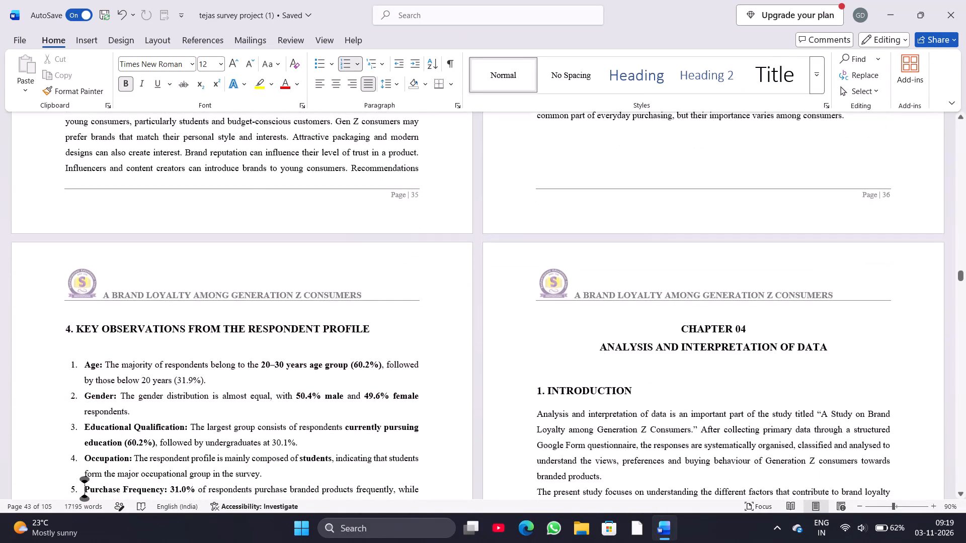
{"action": "key", "text": "Down"}
{"action": "key", "text": "Down"}
{"action": "key", "text": "Down"}
{"action": "key", "text": "Down"}
{"action": "key", "text": "Down"}
{"action": "key", "text": "Down"}
{"action": "key", "text": "Down"}
{"action": "key", "text": "Down"}
{"action": "key", "text": "Down"}
{"action": "key", "text": "Down"}
{"action": "key", "text": "Down"}
{"action": "key", "text": "Down"}
{"action": "key", "text": "Down"}
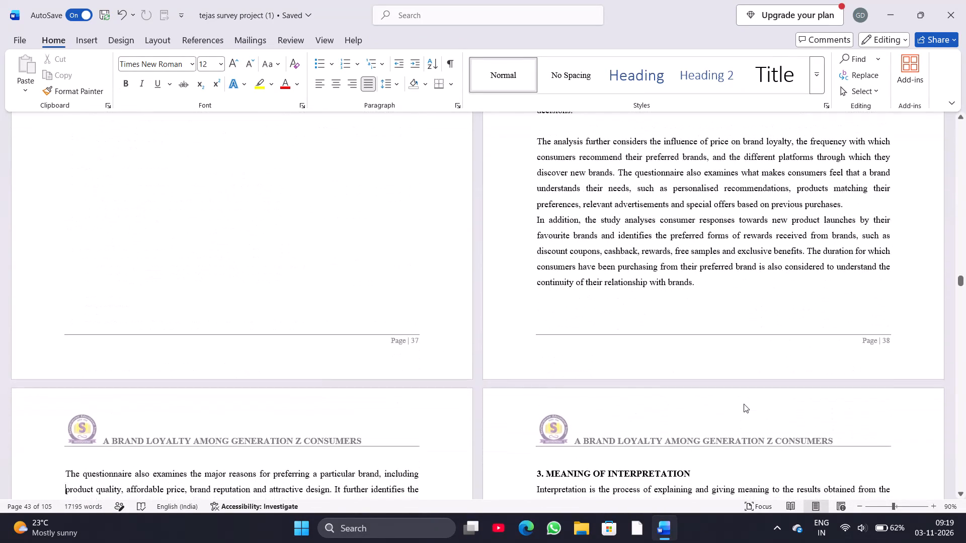
Continue through the meaning of interpretation section and examine Table 4.1.1 on age with its analysis and figure.
{"action": "key", "text": "Down"}
{"action": "key", "text": "Down"}
{"action": "key", "text": "Down"}
{"action": "key", "text": "Down"}
{"action": "key", "text": "Down"}
{"action": "key", "text": "Down"}
{"action": "key", "text": "Down"}
{"action": "key", "text": "Down"}
{"action": "key", "text": "Down"}
{"action": "key", "text": "Down"}
{"action": "key", "text": "Down"}
{"action": "key", "text": "Down"}
{"action": "key", "text": "Down"}
{"action": "key", "text": "Down"}
{"action": "key", "text": "Down"}
{"action": "key", "text": "Down"}
{"action": "key", "text": "Down"}
{"action": "key", "text": "Down"}
{"action": "key", "text": "Down"}
{"action": "key", "text": "Down"}
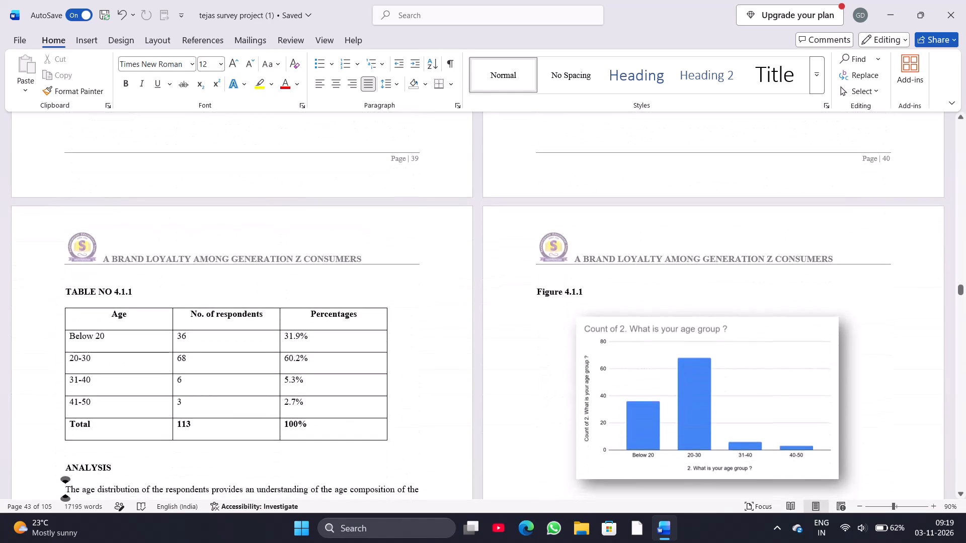
{"action": "key", "text": "Down"}
{"action": "key", "text": "Down"}
{"action": "key", "text": "Down"}
{"action": "key", "text": "Down"}
{"action": "key", "text": "Down"}
{"action": "key", "text": "Down"}
{"action": "key", "text": "Down"}
{"action": "key", "text": "Down"}
{"action": "key", "text": "Down"}
{"action": "key", "text": "Down"}
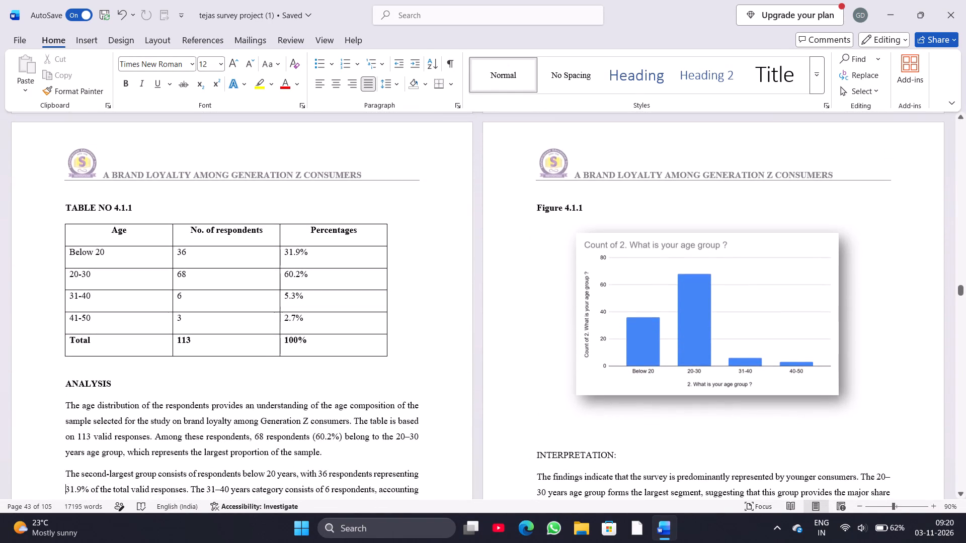
{"action": "key", "text": "Down"}
{"action": "key", "text": "Down"}
{"action": "key", "text": "Down"}
{"action": "key", "text": "Down"}
{"action": "key", "text": "Down"}
{"action": "key", "text": "Down"}
{"action": "key", "text": "Down"}
{"action": "key", "text": "Down"}
{"action": "key", "text": "Down"}
{"action": "key", "text": "Down"}
{"action": "key", "text": "Down"}
{"action": "key", "text": "Down"}
{"action": "key", "text": "Down"}
{"action": "key", "text": "Down"}
{"action": "key", "text": "Down"}
{"action": "key", "text": "Down"}
{"action": "key", "text": "Down"}
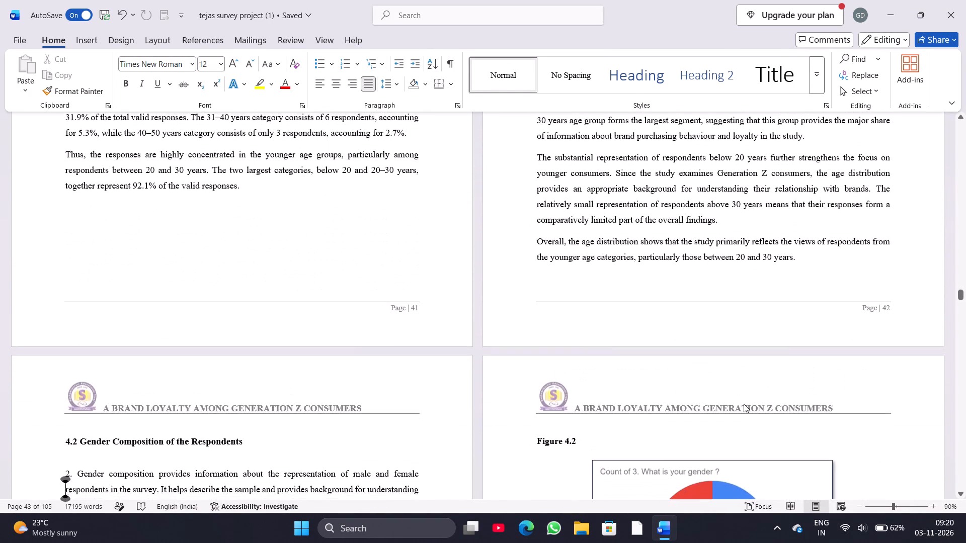
Examine the gender composition table, analysis and chart in section 4.2.
{"action": "key", "text": "Down"}
{"action": "key", "text": "Down"}
{"action": "key", "text": "Down"}
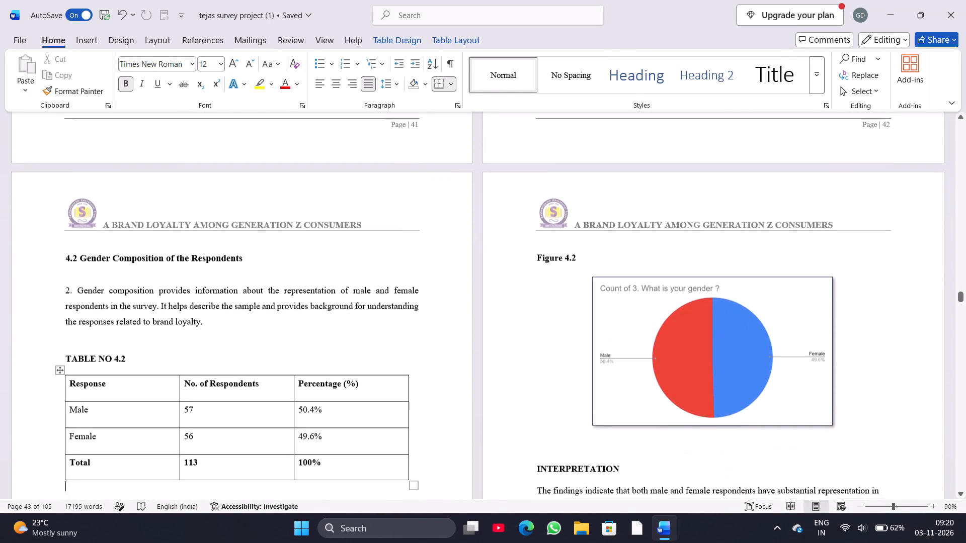
{"action": "key", "text": "Down"}
{"action": "key", "text": "Down"}
{"action": "key", "text": "Down"}
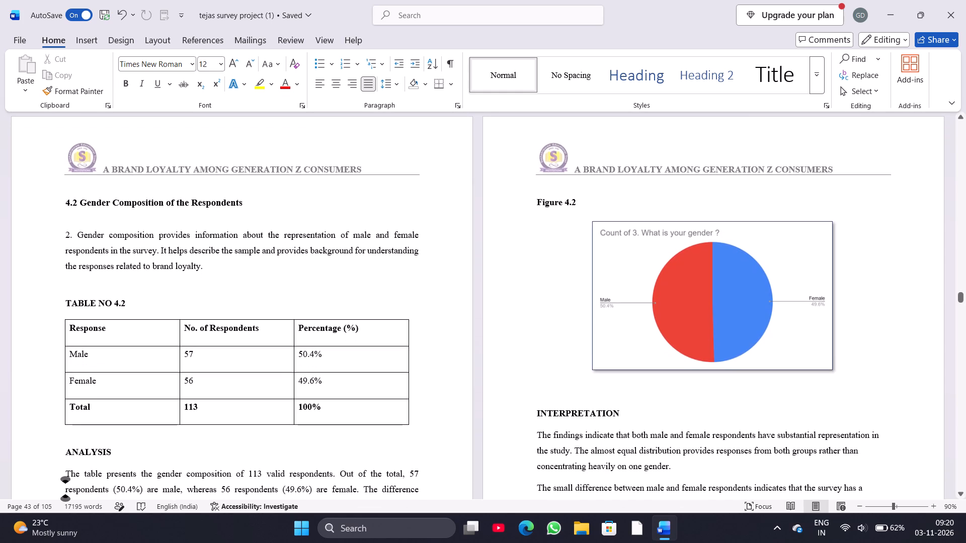
{"action": "key", "text": "Down"}
{"action": "key", "text": "Down"}
{"action": "key", "text": "Down"}
{"action": "key", "text": "Down"}
{"action": "key", "text": "Down"}
{"action": "key", "text": "Down"}
{"action": "key", "text": "Down"}
{"action": "key", "text": "Down"}
{"action": "key", "text": "Down"}
{"action": "key", "text": "Down"}
{"action": "key", "text": "Down"}
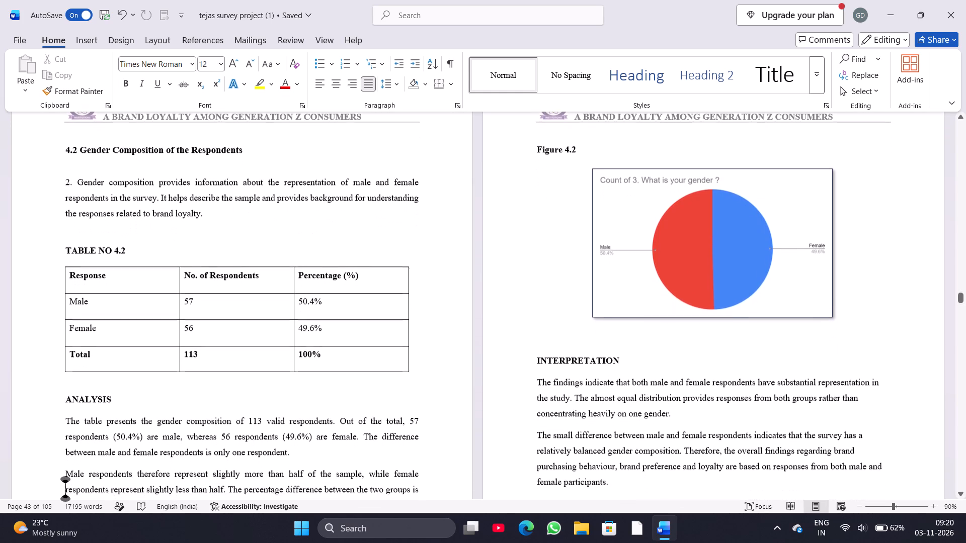
{"action": "key", "text": "Down"}
{"action": "key", "text": "Down"}
{"action": "key", "text": "Down"}
{"action": "key", "text": "Down"}
{"action": "key", "text": "Down"}
Check the educational qualification table in section 4.3 against its analysis and Figure 4.3.
{"action": "key", "text": "Down"}
{"action": "key", "text": "Down"}
{"action": "key", "text": "Down"}
{"action": "key", "text": "Down"}
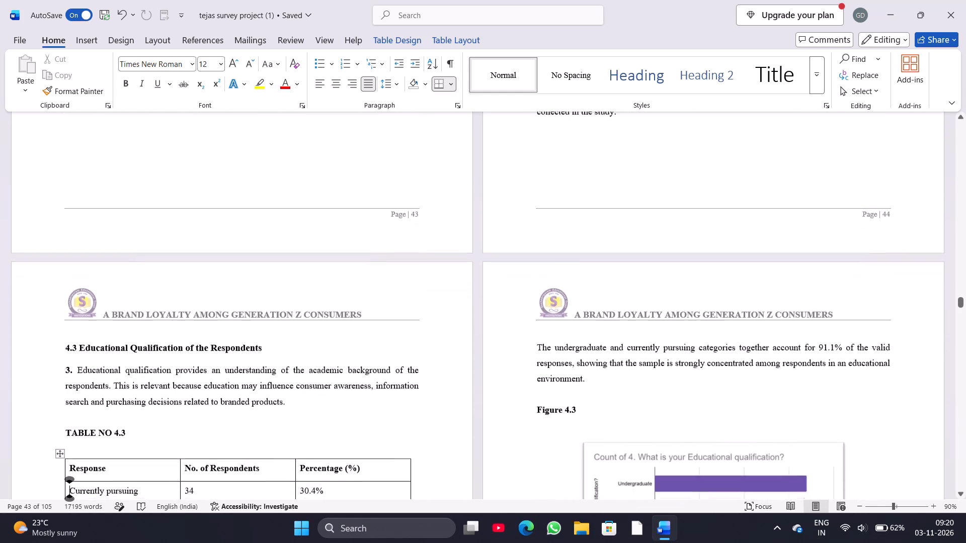
{"action": "key", "text": "Down"}
{"action": "key", "text": "Down"}
{"action": "key", "text": "Down"}
{"action": "key", "text": "Down"}
{"action": "key", "text": "Down"}
{"action": "key", "text": "Down"}
{"action": "key", "text": "Down"}
{"action": "key", "text": "Down"}
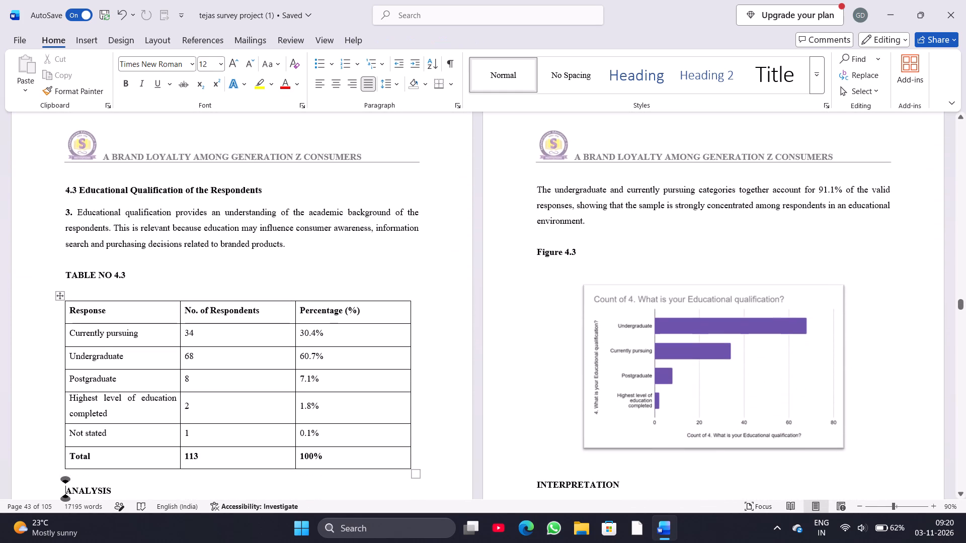
{"action": "key", "text": "Down"}
{"action": "key", "text": "Down"}
{"action": "key", "text": "Down"}
{"action": "key", "text": "Down"}
{"action": "key", "text": "Down"}
{"action": "key", "text": "Down"}
{"action": "key", "text": "Down"}
{"action": "key", "text": "Down"}
{"action": "key", "text": "Down"}
{"action": "key", "text": "Down"}
{"action": "key", "text": "Down"}
{"action": "key", "text": "Down"}
{"action": "key", "text": "Down"}
{"action": "key", "text": "Down"}
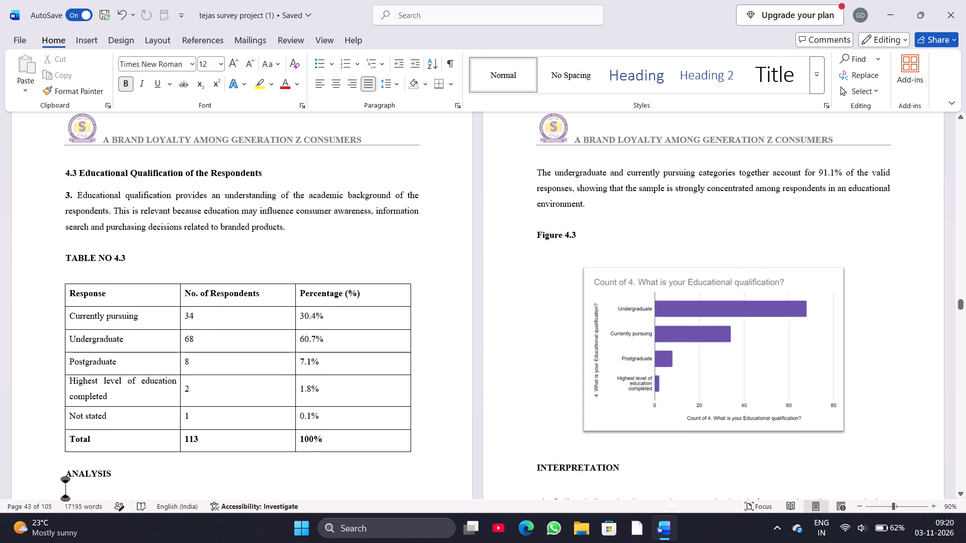
{"action": "key", "text": "Down"}
{"action": "key", "text": "Down"}
{"action": "key", "text": "Down"}
{"action": "key", "text": "Down"}
{"action": "key", "text": "Down"}
Read the rest of section 4.3's analysis and examine Table 4.4 on occupational status with its figure.
{"action": "key", "text": "Down"}
{"action": "key", "text": "Down"}
{"action": "key", "text": "Down"}
{"action": "key", "text": "Down"}
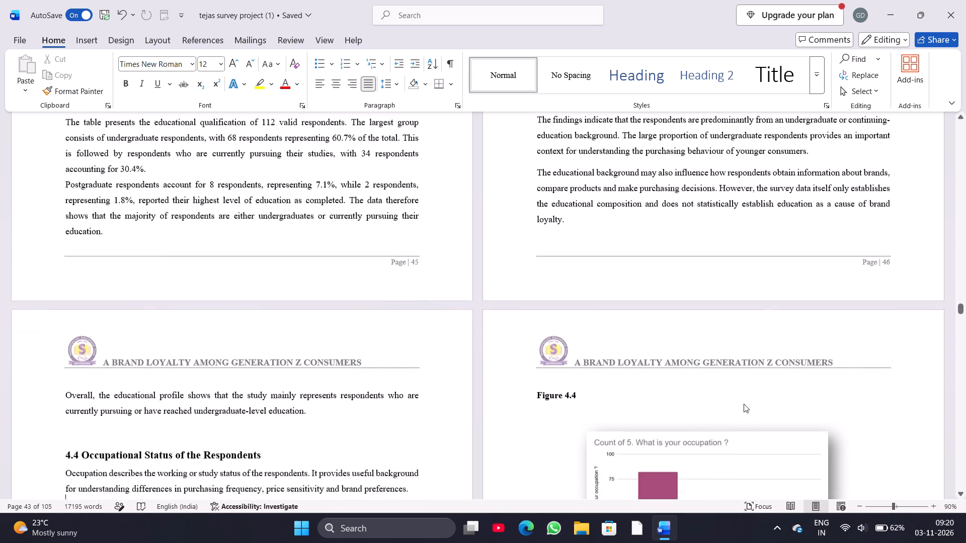
{"action": "key", "text": "Down"}
{"action": "key", "text": "Down"}
{"action": "key", "text": "Down"}
{"action": "key", "text": "Down"}
{"action": "key", "text": "Down"}
{"action": "key", "text": "Down"}
{"action": "key", "text": "Down"}
{"action": "key", "text": "Down"}
{"action": "key", "text": "Down"}
{"action": "key", "text": "Down"}
{"action": "key", "text": "Down"}
{"action": "key", "text": "Down"}
{"action": "key", "text": "Down"}
{"action": "key", "text": "Down"}
{"action": "key", "text": "Down"}
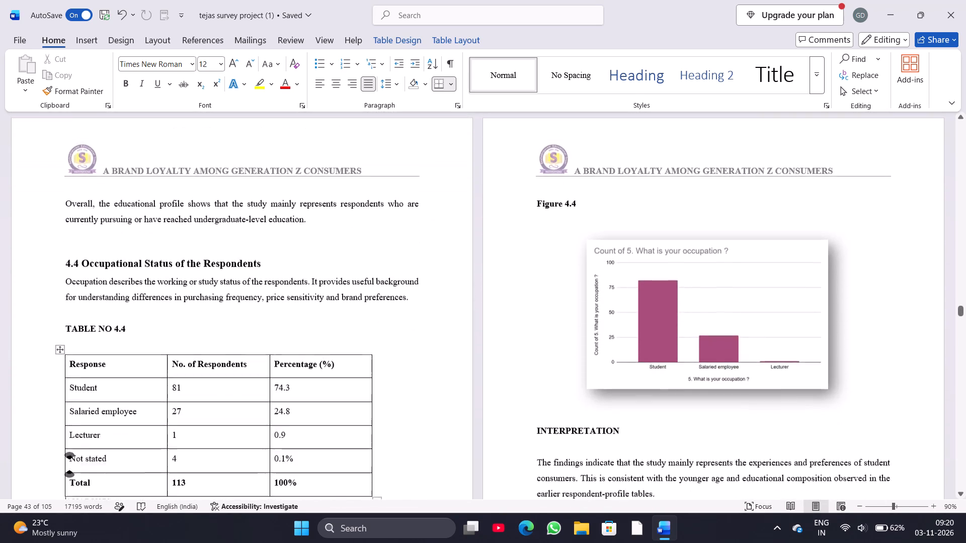
Continue past section 4.4 and examine Table 4.5 on frequency of purchasing branded products.
{"action": "key", "text": "Down"}
{"action": "key", "text": "Down"}
{"action": "key", "text": "Down"}
{"action": "key", "text": "Down"}
{"action": "key", "text": "Down"}
{"action": "key", "text": "Down"}
{"action": "key", "text": "Down"}
{"action": "key", "text": "Down"}
{"action": "key", "text": "Down"}
{"action": "key", "text": "Down"}
{"action": "key", "text": "Down"}
{"action": "key", "text": "Down"}
{"action": "key", "text": "Down"}
{"action": "key", "text": "Down"}
{"action": "key", "text": "Down"}
{"action": "key", "text": "Down"}
{"action": "key", "text": "Down"}
{"action": "key", "text": "Down"}
{"action": "key", "text": "Down"}
{"action": "key", "text": "Down"}
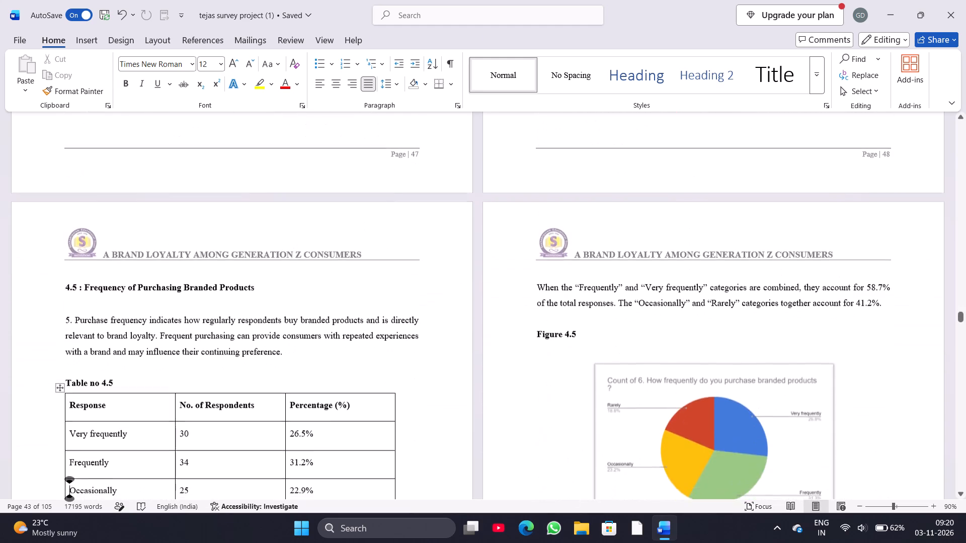
{"action": "key", "text": "Down"}
{"action": "key", "text": "Down"}
{"action": "key", "text": "Down"}
{"action": "key", "text": "Down"}
{"action": "key", "text": "Down"}
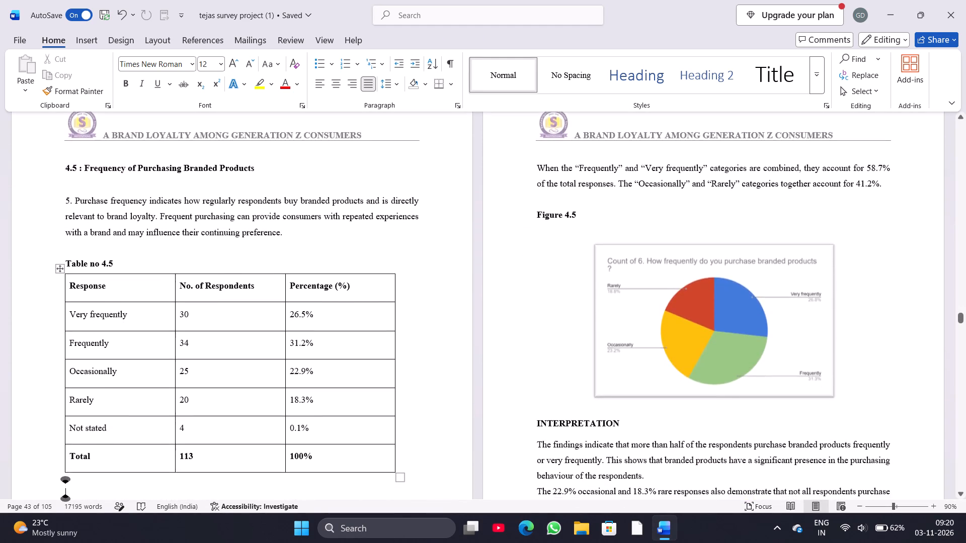
Check the section 4.5 analysis and interpretation against the purchase frequency table.
{"action": "key", "text": "Down"}
{"action": "key", "text": "Down"}
{"action": "key", "text": "Down"}
{"action": "key", "text": "Down"}
{"action": "key", "text": "Down"}
{"action": "key", "text": "Down"}
{"action": "key", "text": "Down"}
{"action": "key", "text": "Down"}
{"action": "key", "text": "Down"}
{"action": "key", "text": "Down"}
{"action": "key", "text": "Down"}
{"action": "key", "text": "Down"}
{"action": "key", "text": "Down"}
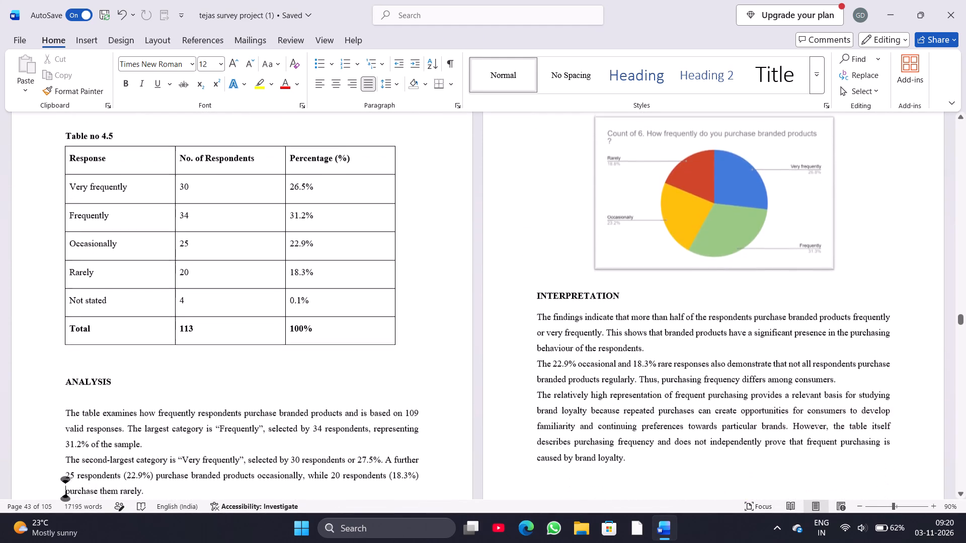
{"action": "key", "text": "Down"}
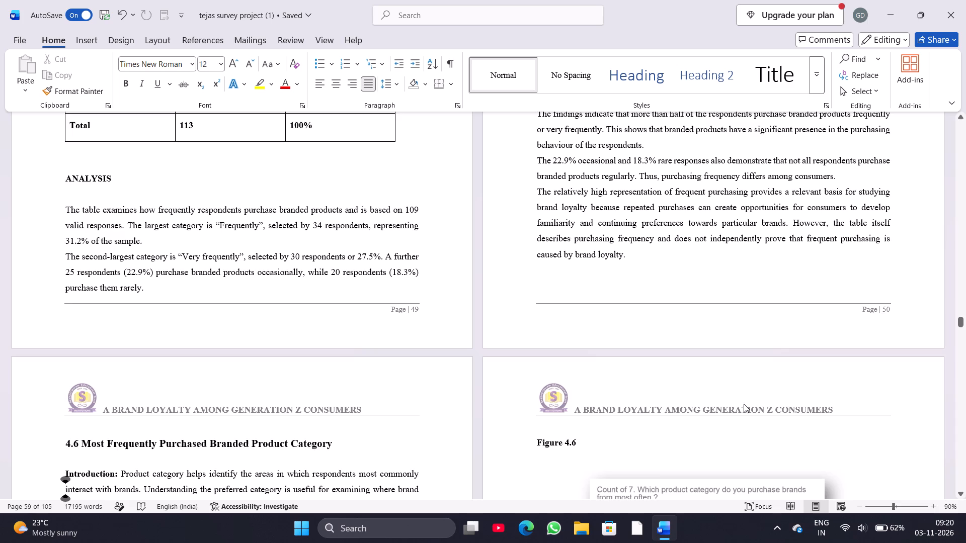
Examine section 4.6's table on the most frequently purchased branded product category alongside Figure 4.6.
{"action": "key", "text": "Down"}
{"action": "key", "text": "Down"}
{"action": "key", "text": "Down"}
{"action": "key", "text": "Down"}
{"action": "key", "text": "Down"}
{"action": "key", "text": "Down"}
{"action": "key", "text": "Down"}
{"action": "key", "text": "Down"}
{"action": "key", "text": "Down"}
{"action": "key", "text": "Down"}
{"action": "key", "text": "Down"}
{"action": "key", "text": "Down"}
{"action": "key", "text": "Down"}
{"action": "key", "text": "Down"}
{"action": "key", "text": "Down"}
{"action": "key", "text": "Down"}
{"action": "key", "text": "Down"}
{"action": "key", "text": "Down"}
{"action": "key", "text": "Down"}
{"action": "key", "text": "Down"}
{"action": "key", "text": "Down"}
{"action": "key", "text": "Down"}
{"action": "key", "text": "Down"}
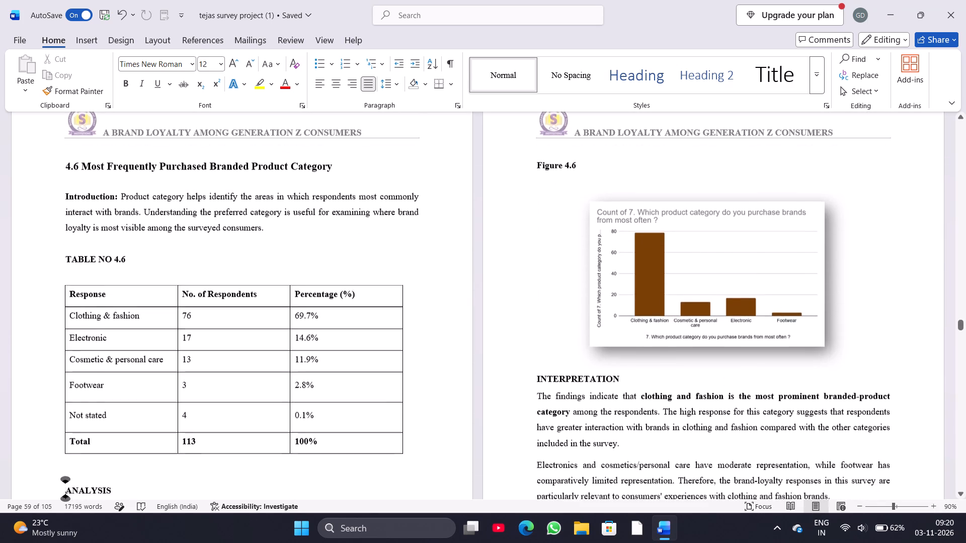
Read the section 4.6 analysis and continue to section 4.7 on emotional connection with regularly purchased brands.
{"action": "key", "text": "Down"}
{"action": "key", "text": "Down"}
{"action": "key", "text": "Down"}
{"action": "key", "text": "Down"}
{"action": "key", "text": "Down"}
{"action": "key", "text": "Down"}
{"action": "key", "text": "Down"}
{"action": "key", "text": "Down"}
{"action": "key", "text": "Down"}
{"action": "key", "text": "Down"}
{"action": "key", "text": "Down"}
{"action": "key", "text": "Down"}
{"action": "key", "text": "Down"}
{"action": "key", "text": "Down"}
{"action": "key", "text": "Down"}
{"action": "key", "text": "Down"}
{"action": "key", "text": "Down"}
{"action": "key", "text": "Down"}
{"action": "key", "text": "Down"}
{"action": "key", "text": "Down"}
{"action": "key", "text": "Down"}
{"action": "key", "text": "Down"}
{"action": "key", "text": "Down"}
{"action": "key", "text": "Down"}
{"action": "key", "text": "Down"}
{"action": "key", "text": "Down"}
{"action": "key", "text": "Down"}
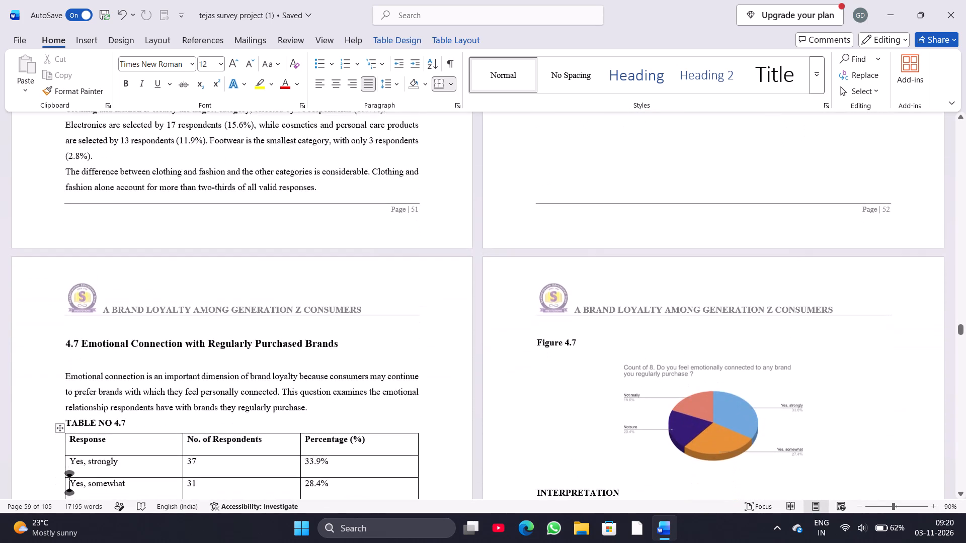
Check Table 4.7 on emotional connection against its analysis and read the introduction to section 4.8.
{"action": "key", "text": "Down"}
{"action": "key", "text": "Down"}
{"action": "key", "text": "Down"}
{"action": "key", "text": "Down"}
{"action": "key", "text": "Down"}
{"action": "key", "text": "Down"}
{"action": "key", "text": "Down"}
{"action": "key", "text": "Down"}
{"action": "key", "text": "Down"}
{"action": "key", "text": "Down"}
{"action": "key", "text": "Down"}
{"action": "key", "text": "Down"}
{"action": "key", "text": "Down"}
{"action": "key", "text": "Down"}
{"action": "key", "text": "Down"}
{"action": "key", "text": "Down"}
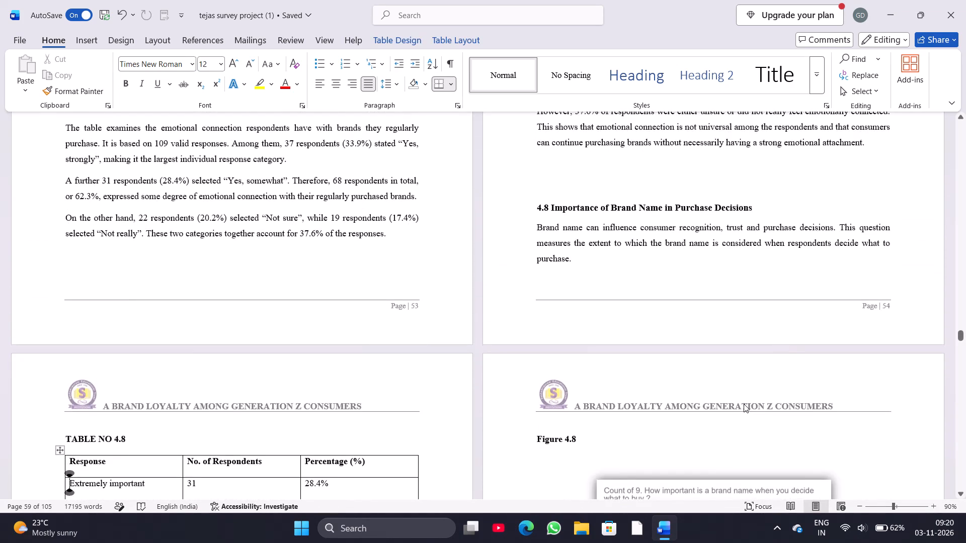
Examine Table 4.8 on the importance of brand name in purchase decisions together with Figure 4.8.
{"action": "key", "text": "Down"}
{"action": "key", "text": "Down"}
{"action": "key", "text": "Down"}
{"action": "key", "text": "Down"}
{"action": "key", "text": "Down"}
{"action": "key", "text": "Down"}
{"action": "key", "text": "Down"}
{"action": "key", "text": "Down"}
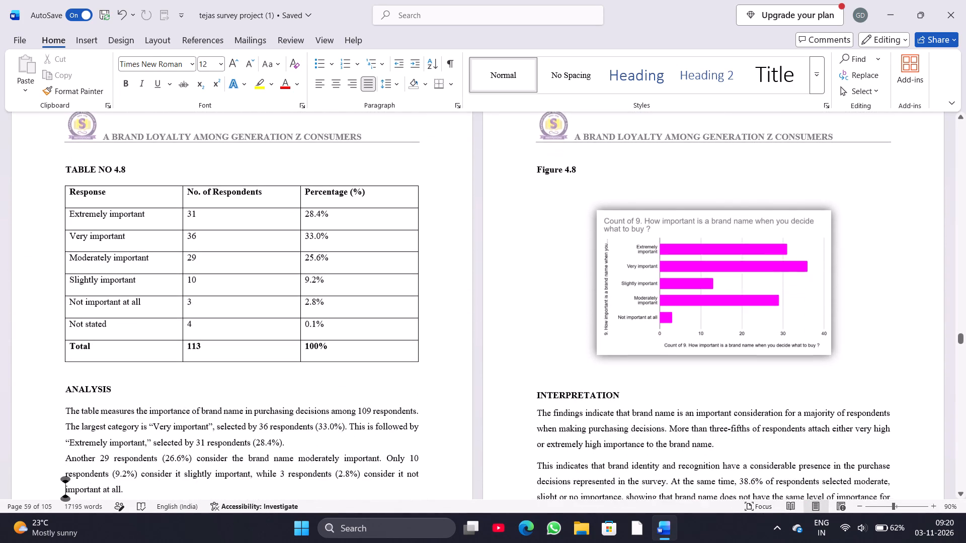
Read the rest of section 4.8's analysis and interpretation on the importance of brand name.
{"action": "key", "text": "Down"}
{"action": "key", "text": "Down"}
{"action": "key", "text": "Down"}
{"action": "key", "text": "Down"}
{"action": "key", "text": "Down"}
{"action": "key", "text": "Down"}
{"action": "key", "text": "Down"}
{"action": "key", "text": "Down"}
{"action": "key", "text": "Down"}
{"action": "key", "text": "Down"}
{"action": "key", "text": "Down"}
{"action": "key", "text": "Down"}
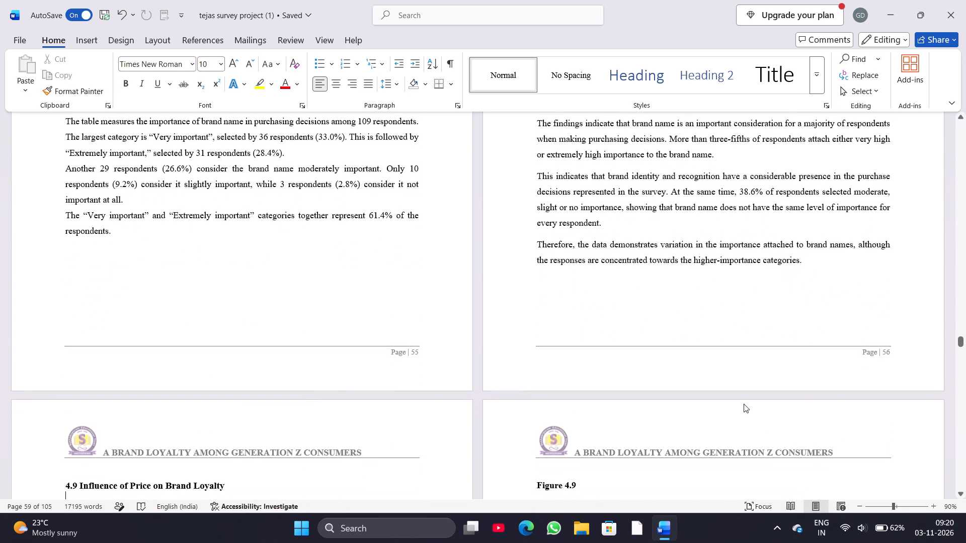
Examine section 4.9's introduction and Table 4.9 on the influence of price on brand loyalty with its figure.
{"action": "key", "text": "Down"}
{"action": "key", "text": "Down"}
{"action": "key", "text": "Down"}
{"action": "key", "text": "Down"}
{"action": "key", "text": "Down"}
{"action": "key", "text": "Down"}
{"action": "key", "text": "Down"}
{"action": "key", "text": "Down"}
{"action": "key", "text": "Down"}
{"action": "key", "text": "Down"}
{"action": "key", "text": "Down"}
{"action": "key", "text": "Down"}
{"action": "key", "text": "Down"}
{"action": "key", "text": "Down"}
{"action": "key", "text": "Down"}
{"action": "key", "text": "Down"}
{"action": "key", "text": "Down"}
{"action": "key", "text": "Down"}
{"action": "key", "text": "Down"}
{"action": "key", "text": "Down"}
{"action": "key", "text": "Down"}
{"action": "key", "text": "Down"}
{"action": "key", "text": "Down"}
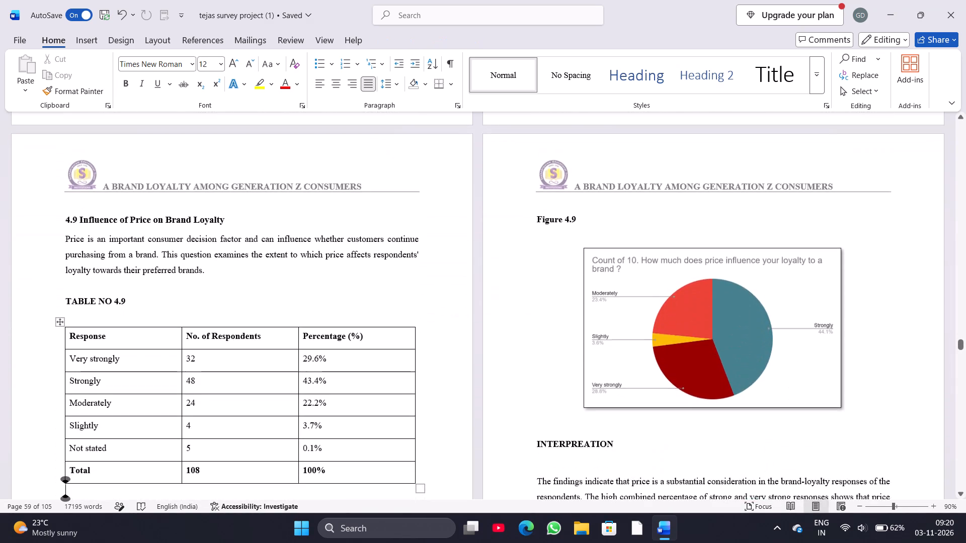
Check the section 4.9 analysis and interpretation against the price influence table.
{"action": "key", "text": "Down"}
{"action": "key", "text": "Down"}
{"action": "key", "text": "Down"}
{"action": "key", "text": "Down"}
{"action": "key", "text": "Down"}
{"action": "key", "text": "Down"}
{"action": "key", "text": "Down"}
{"action": "key", "text": "Down"}
{"action": "key", "text": "Down"}
{"action": "key", "text": "Down"}
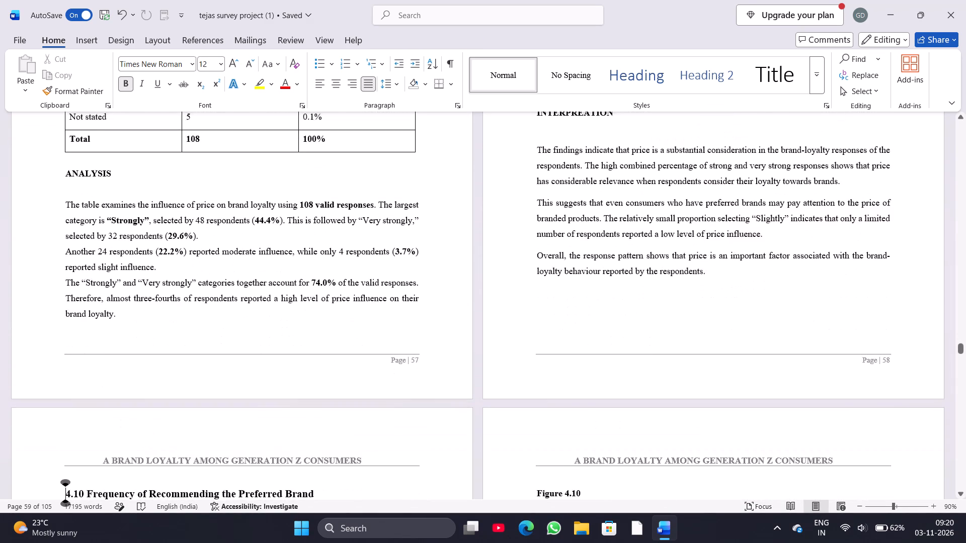
Examine Table 4.10 on the frequency of recommending the preferred brand together with Figure 4.10.
{"action": "key", "text": "Down"}
{"action": "key", "text": "Down"}
{"action": "key", "text": "Down"}
{"action": "key", "text": "Down"}
{"action": "key", "text": "Down"}
{"action": "key", "text": "Down"}
{"action": "key", "text": "Down"}
{"action": "key", "text": "Down"}
{"action": "key", "text": "Down"}
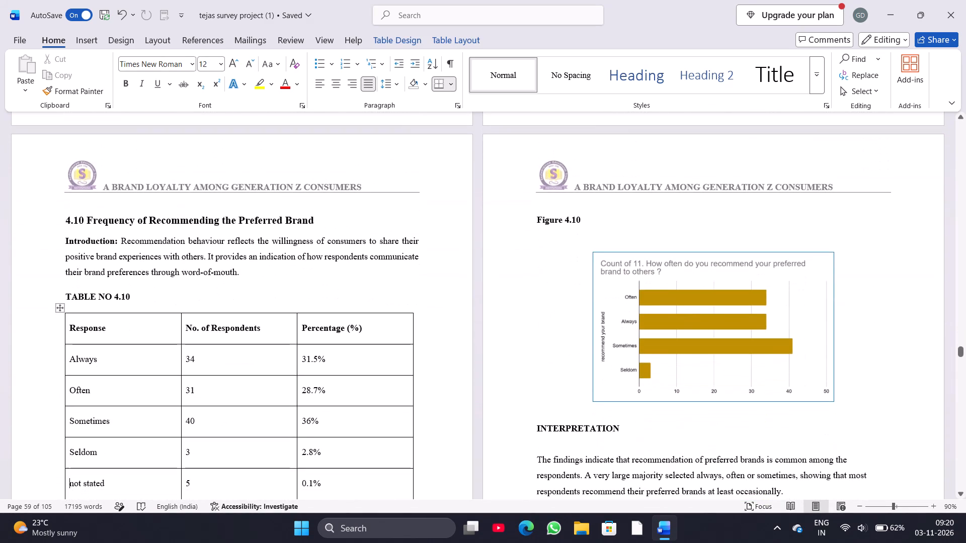
Read the section 4.10 analysis and the introduction to section 4.11 on sources used to discover new brands.
{"action": "key", "text": "Down"}
{"action": "key", "text": "Down"}
{"action": "key", "text": "Down"}
{"action": "key", "text": "Down"}
{"action": "key", "text": "Down"}
{"action": "key", "text": "Down"}
{"action": "key", "text": "Down"}
{"action": "key", "text": "Down"}
{"action": "key", "text": "Down"}
{"action": "key", "text": "Down"}
{"action": "key", "text": "Down"}
{"action": "key", "text": "Down"}
{"action": "key", "text": "Down"}
{"action": "key", "text": "Down"}
{"action": "key", "text": "Down"}
{"action": "key", "text": "Down"}
{"action": "key", "text": "Down"}
{"action": "key", "text": "Down"}
{"action": "key", "text": "Down"}
{"action": "key", "text": "Down"}
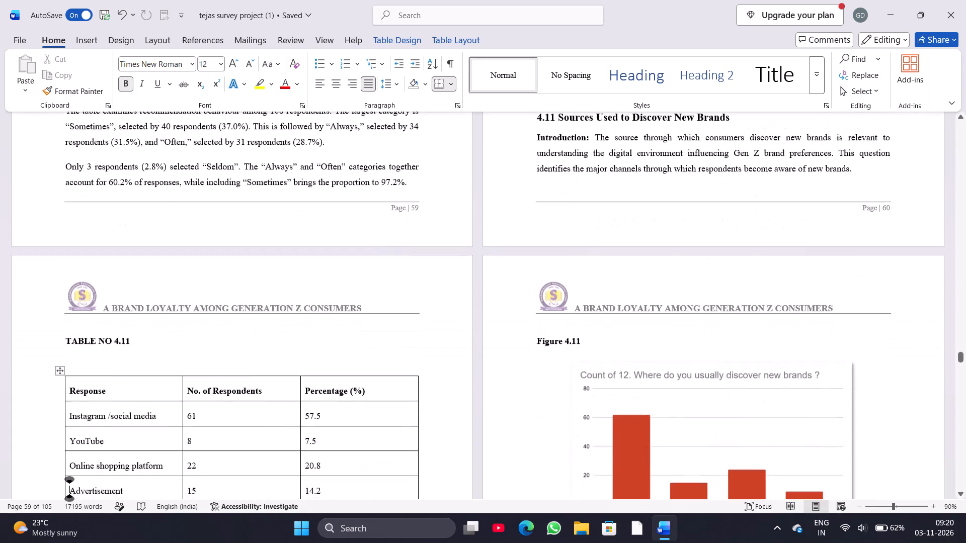
Check Table 4.11 on brand discovery sources against Figure 4.11, its analysis and its interpretation.
{"action": "key", "text": "Down"}
{"action": "key", "text": "Down"}
{"action": "key", "text": "Down"}
{"action": "key", "text": "Down"}
{"action": "key", "text": "Down"}
{"action": "key", "text": "Down"}
{"action": "key", "text": "Down"}
{"action": "key", "text": "Down"}
{"action": "key", "text": "Down"}
{"action": "key", "text": "Down"}
{"action": "key", "text": "Down"}
{"action": "key", "text": "Down"}
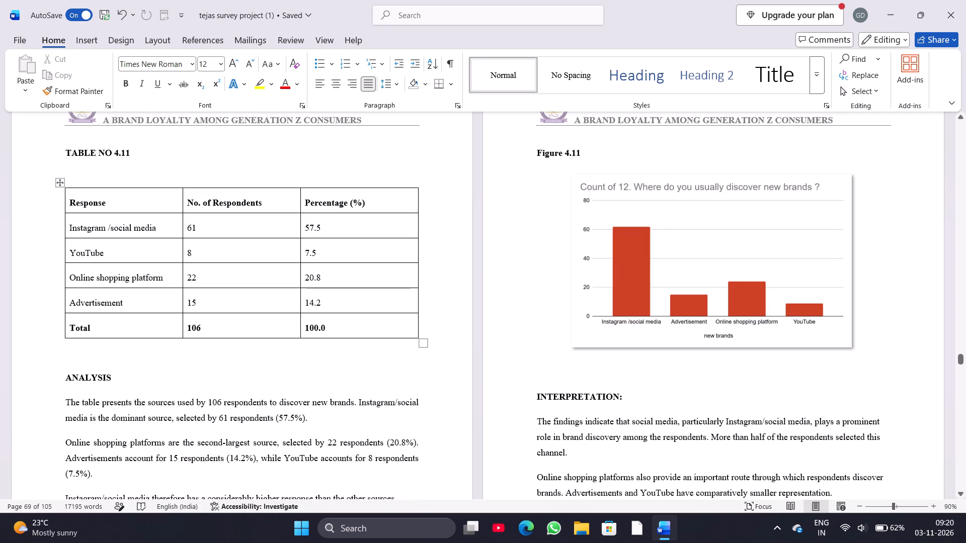
Insert a row above Total in Table 4.11 and label its response "Not stated".
{"action": "left_click", "coordinate": [214, 327]}
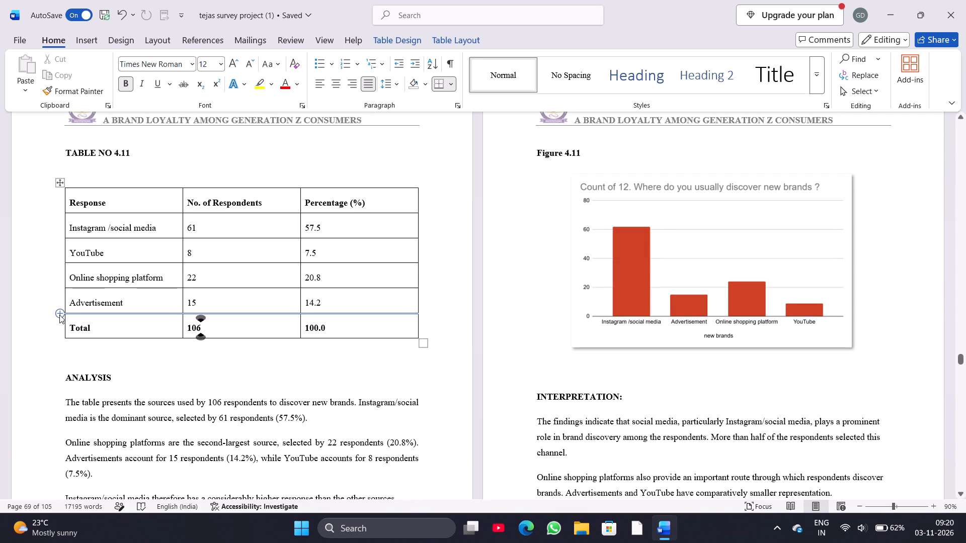
{"action": "left_click", "coordinate": [59, 313]}
{"action": "left_click", "coordinate": [72, 326]}
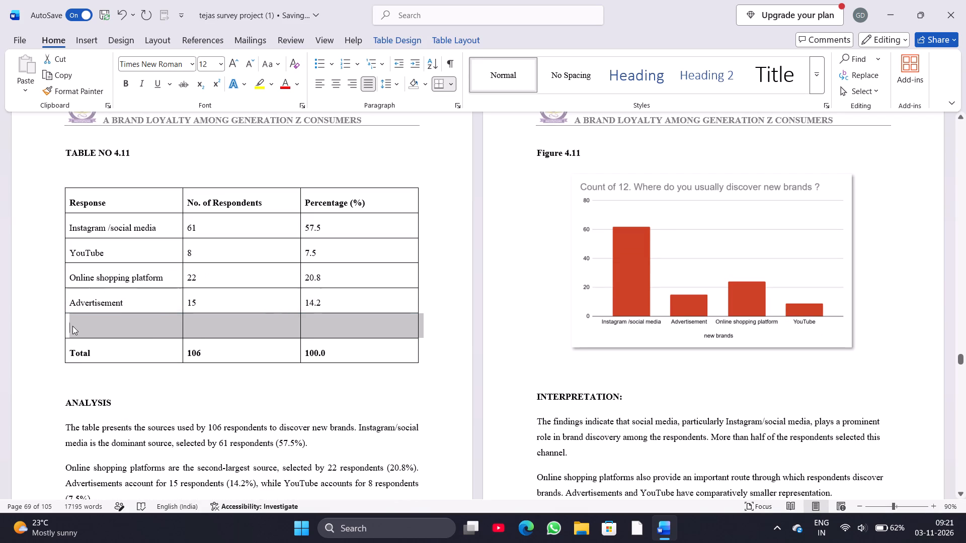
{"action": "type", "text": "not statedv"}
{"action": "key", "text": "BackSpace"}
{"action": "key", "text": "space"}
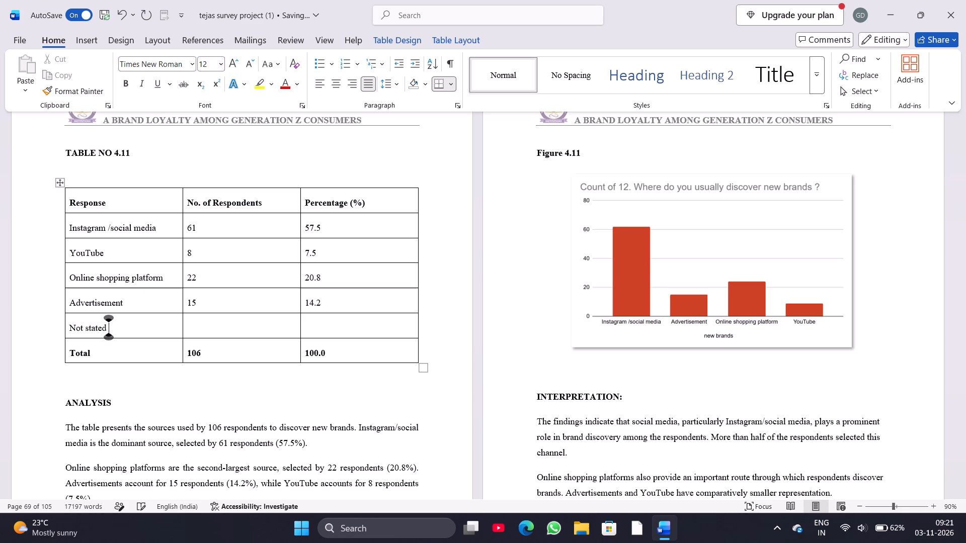
Fill the Not stated row of Table 4.11 with 7 respondents and a percentage of 5.
{"action": "left_click", "coordinate": [201, 324]}
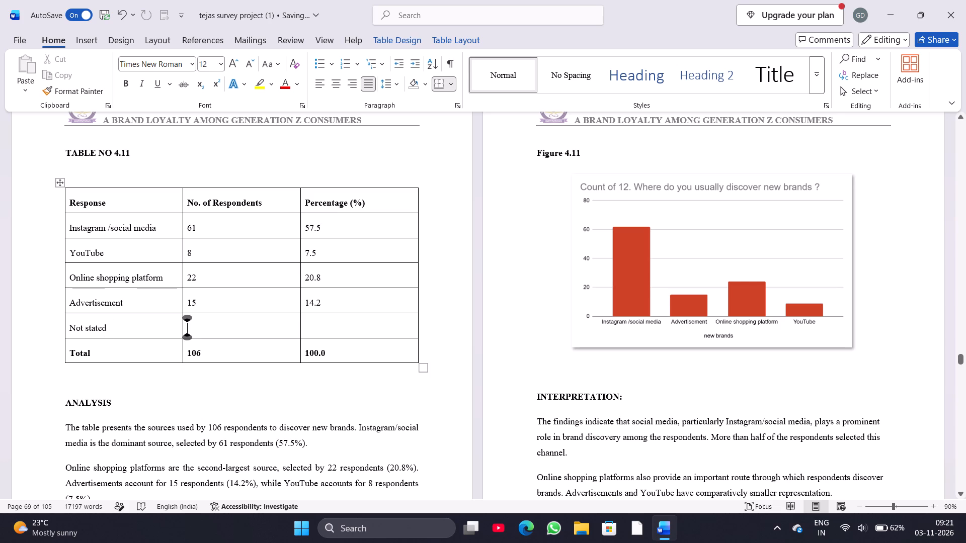
{"action": "key", "text": "7"}
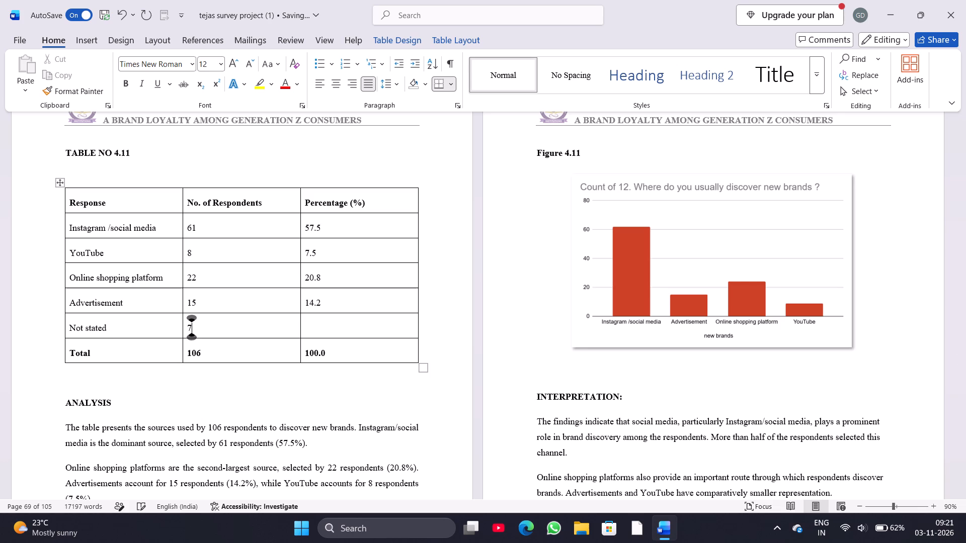
{"action": "left_click", "coordinate": [316, 321]}
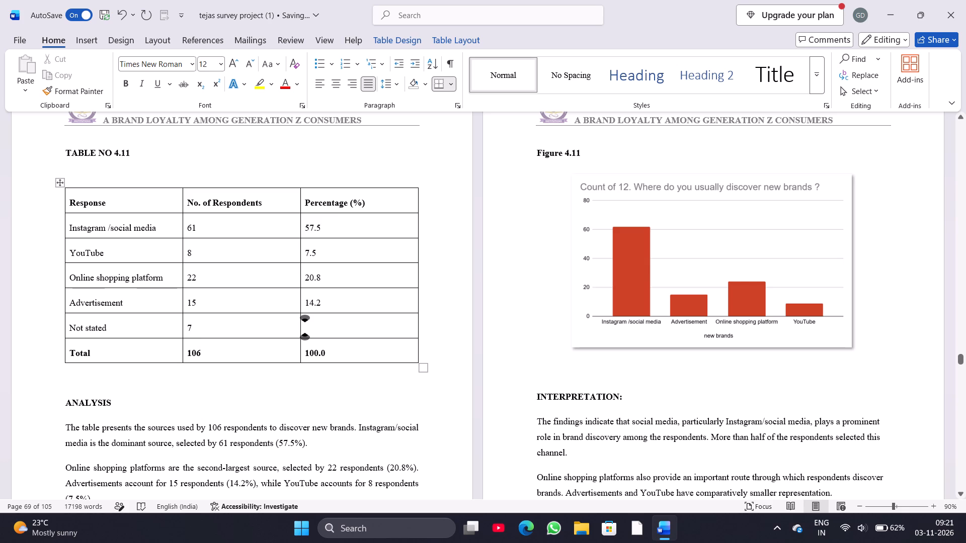
{"action": "left_click", "coordinate": [313, 276]}
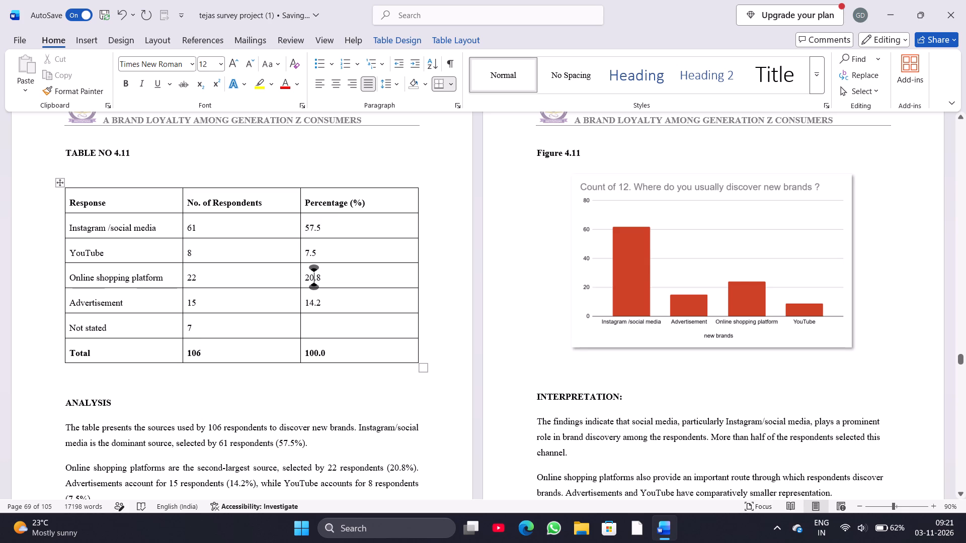
{"action": "left_click", "coordinate": [309, 322]}
{"action": "key", "text": "5"}
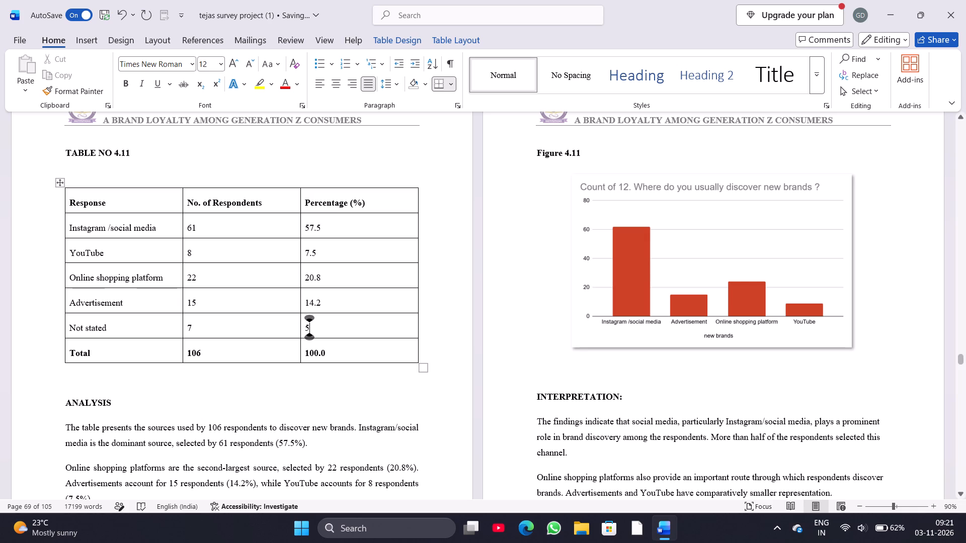
Set the Online shopping platform percentage in Table 4.11 to 15.8.
{"action": "left_click", "coordinate": [312, 280]}
{"action": "key", "text": "BackSpace"}
{"action": "key", "text": "BackSpace"}
{"action": "type", "text": "15"}
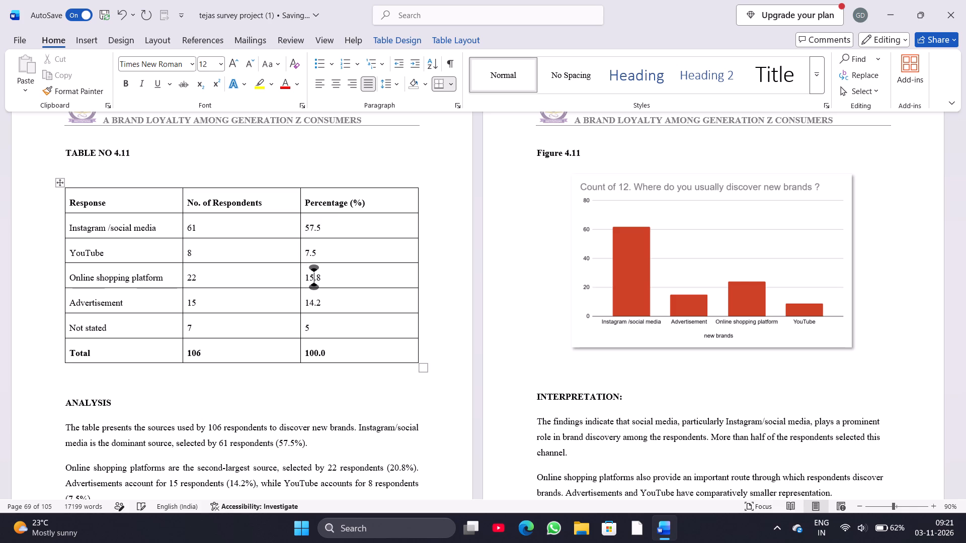
Insert a "Not stated" row with 7 respondents above the Total row in Table 4.13 on reactions to new product launches.
{"action": "scroll", "coordinate": [312, 280], "scroll_direction": "down", "scroll_amount": 4}
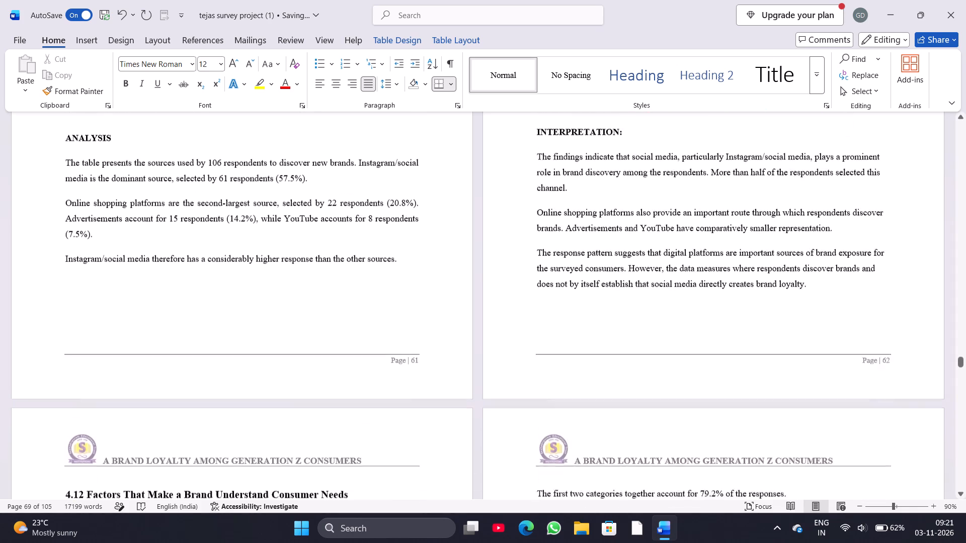
{"action": "scroll", "coordinate": [312, 280], "scroll_direction": "down", "scroll_amount": 4}
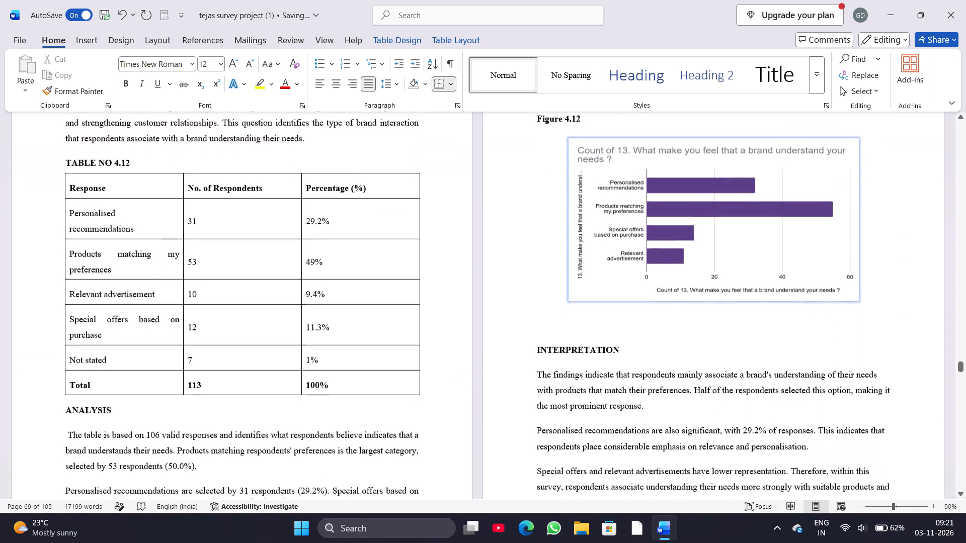
{"action": "scroll", "coordinate": [312, 280], "scroll_direction": "down", "scroll_amount": 4}
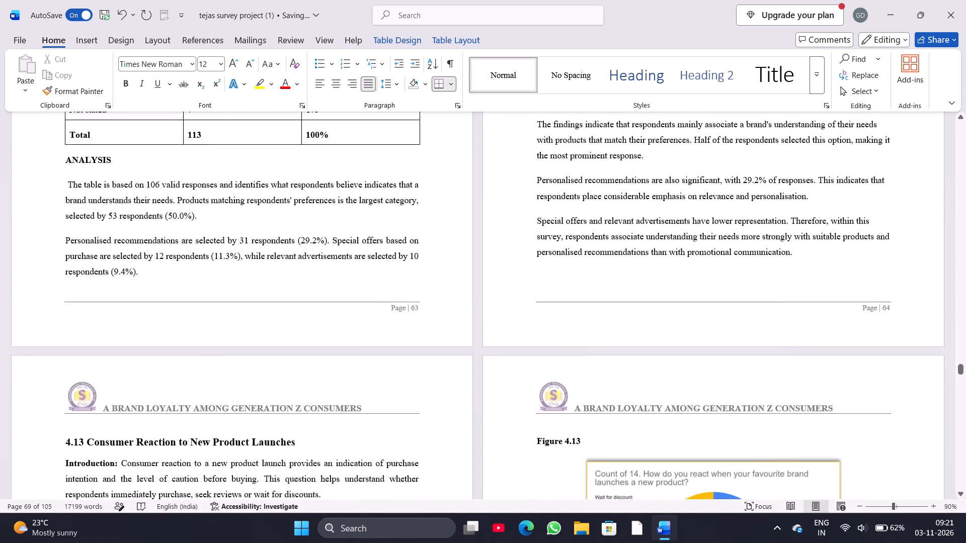
{"action": "scroll", "coordinate": [312, 280], "scroll_direction": "down", "scroll_amount": 3}
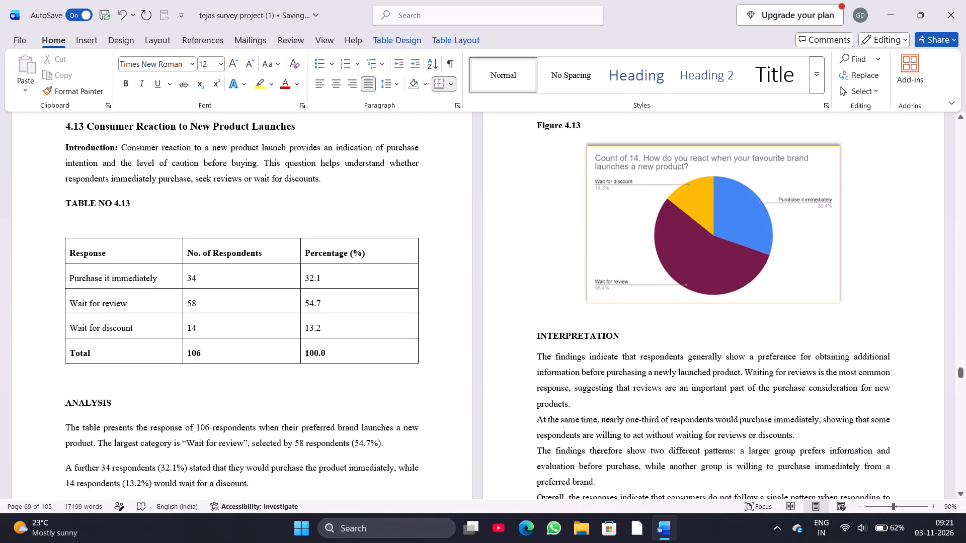
{"action": "left_click", "coordinate": [66, 338]}
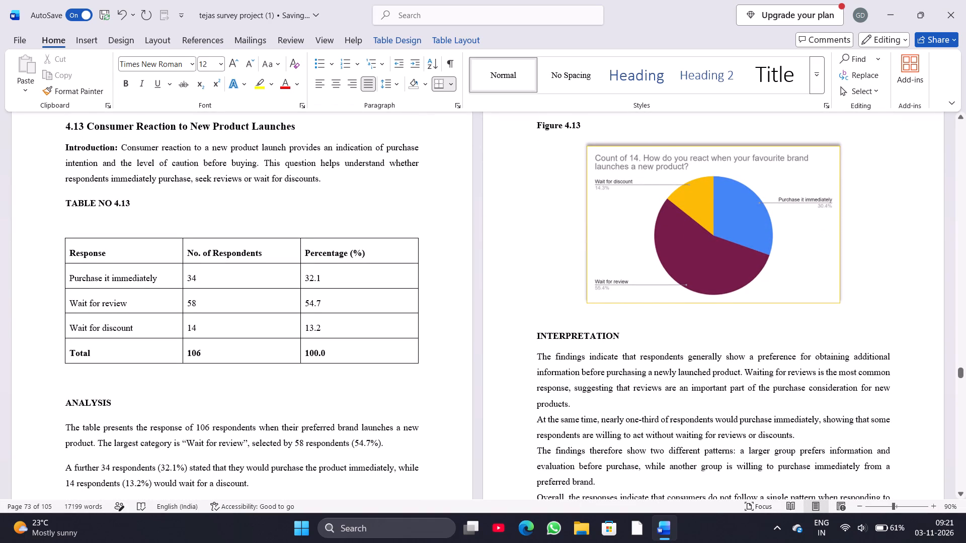
{"action": "left_click", "coordinate": [73, 334]}
{"action": "left_click", "coordinate": [62, 339]}
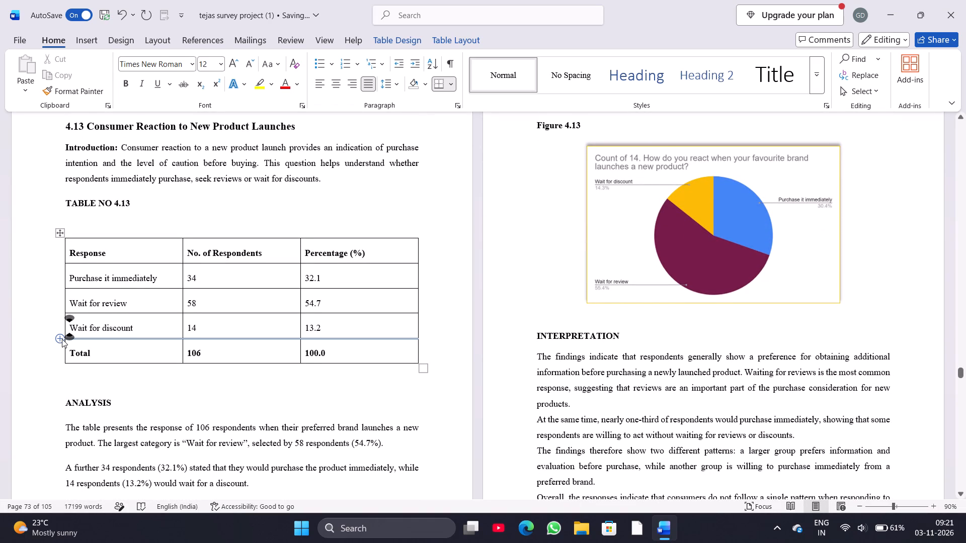
{"action": "left_click", "coordinate": [78, 348]}
{"action": "type", "text": "noy"}
{"action": "key", "text": "BackSpace"}
{"action": "type", "text": "t stated"}
{"action": "key", "text": "space"}
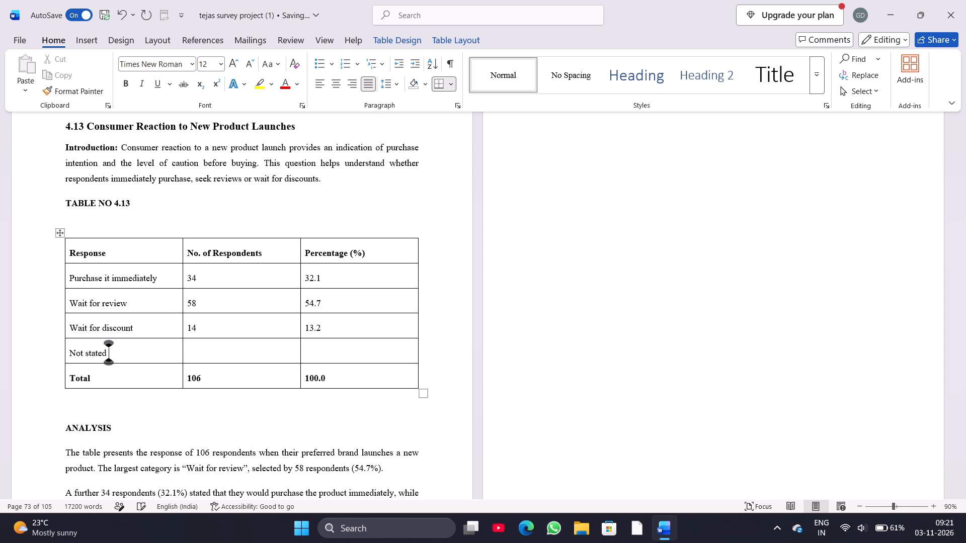
{"action": "key", "text": "Right"}
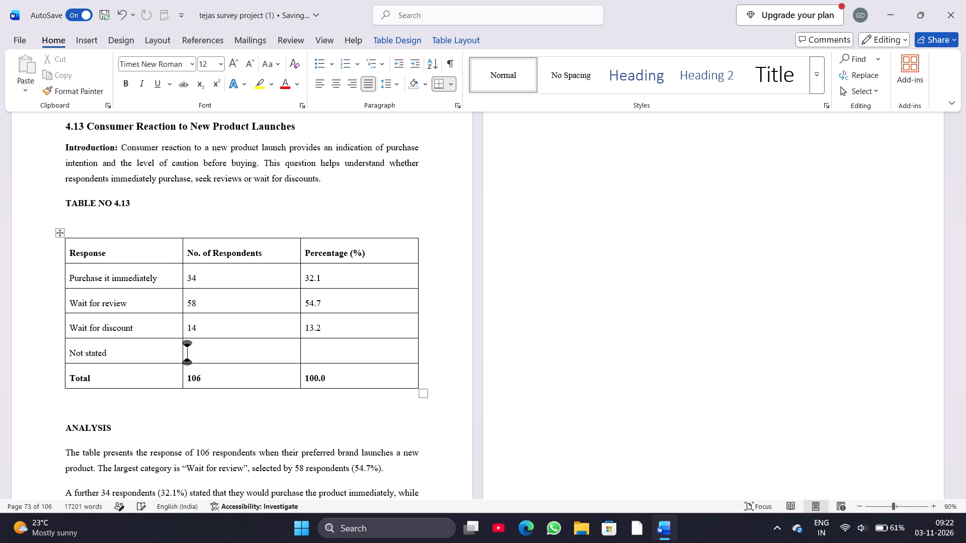
{"action": "key", "text": "7"}
Set Table 4.13's Wait for review percentage to 50.7 and its Not stated percentage to 4.
{"action": "key", "text": "Right"}
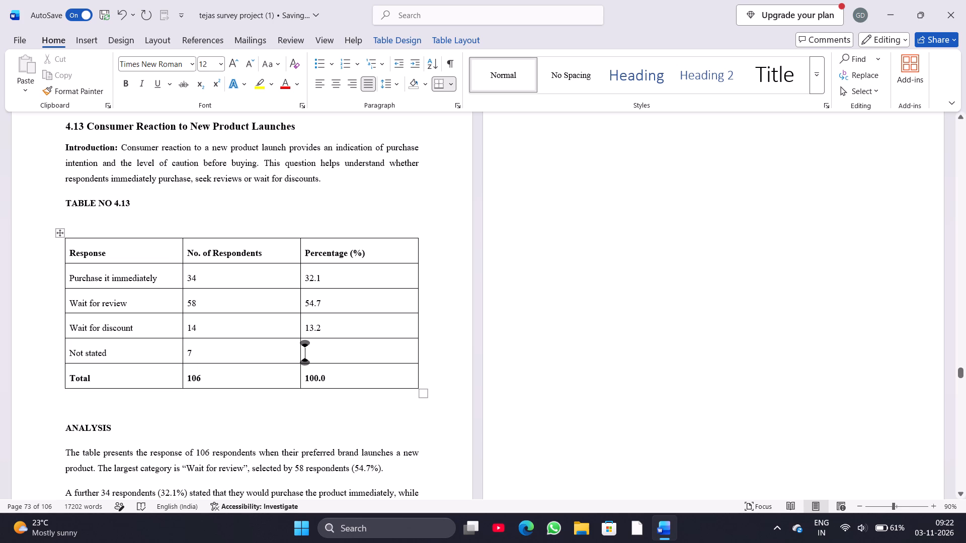
{"action": "left_click", "coordinate": [313, 304]}
{"action": "key", "text": "BackSpace"}
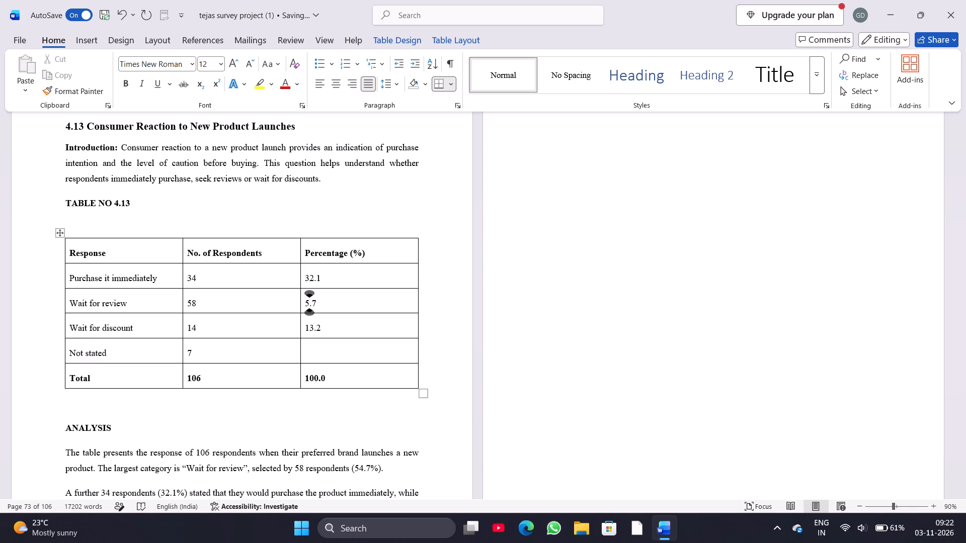
{"action": "key", "text": "0"}
{"action": "key", "text": "Down"}
{"action": "key", "text": "Down"}
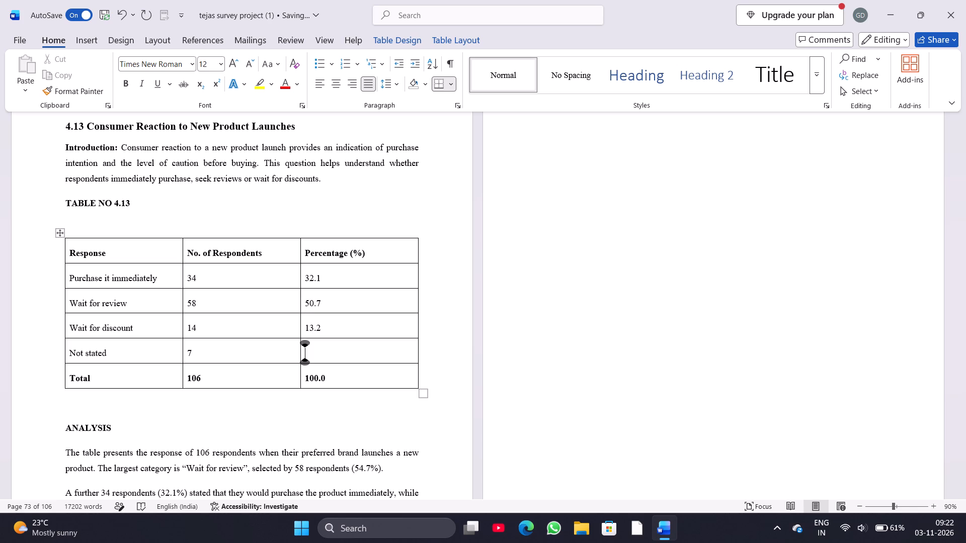
{"action": "key", "text": "4"}
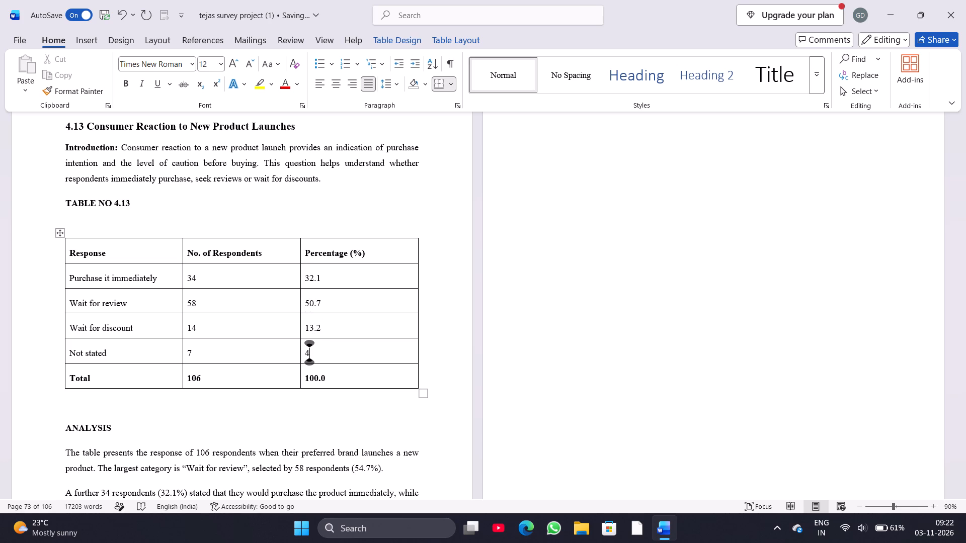
Set the total number of respondents in Table 4.13 to 113.
{"action": "scroll", "coordinate": [313, 304], "scroll_direction": "down", "scroll_amount": 2}
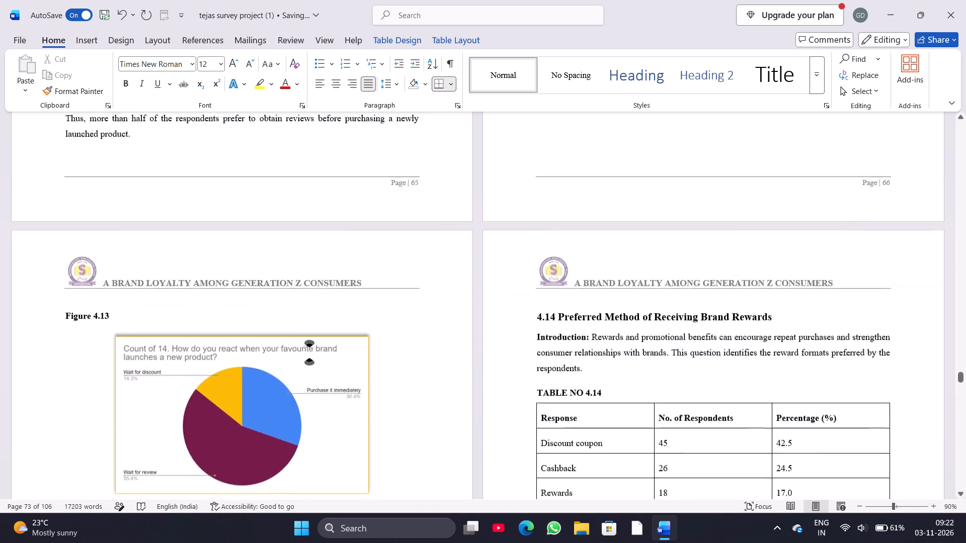
{"action": "left_click", "coordinate": [220, 160]}
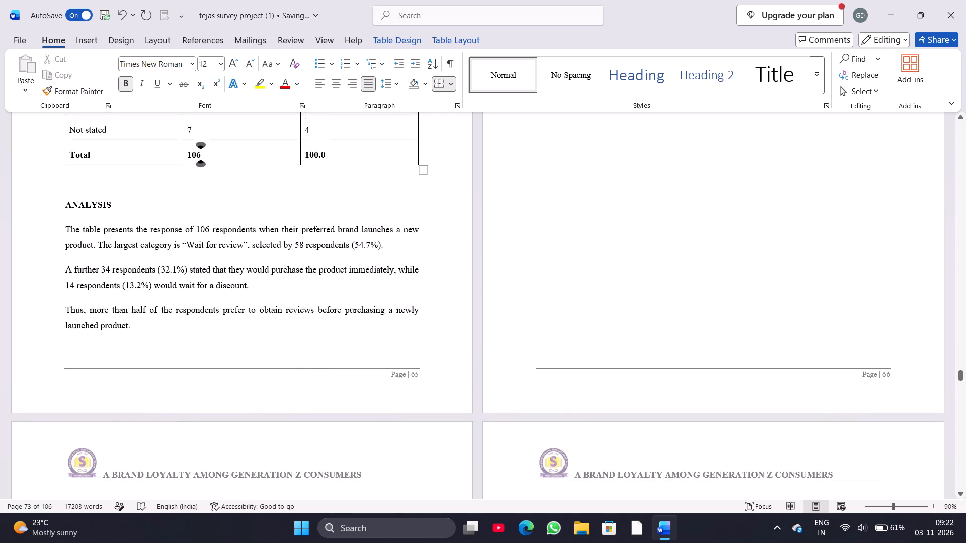
{"action": "key", "text": "BackSpace"}
{"action": "key", "text": "BackSpace"}
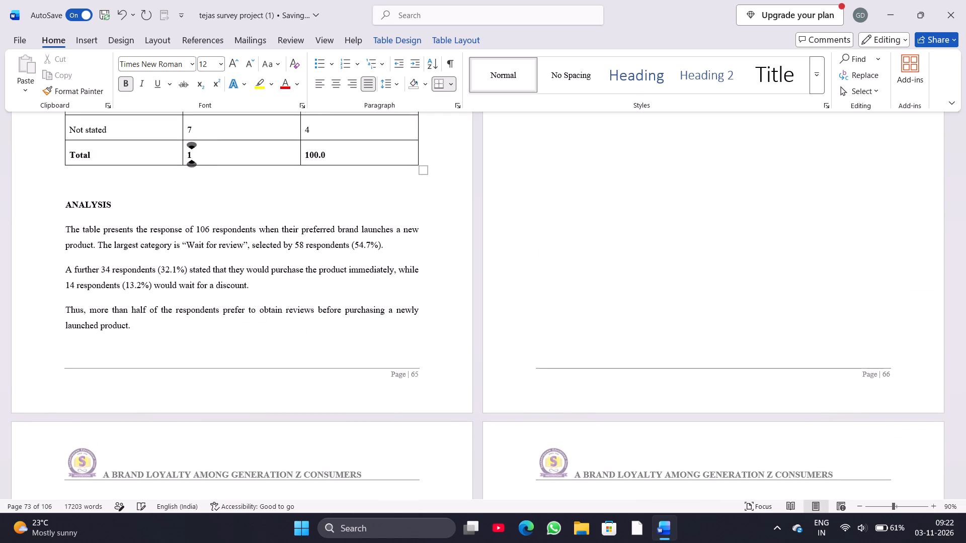
{"action": "type", "text": "13"}
Insert a "Not stated" row with 7 respondents above the Total row in Table 4.14 on preferred brand rewards.
{"action": "scroll", "coordinate": [220, 160], "scroll_direction": "down", "scroll_amount": 3}
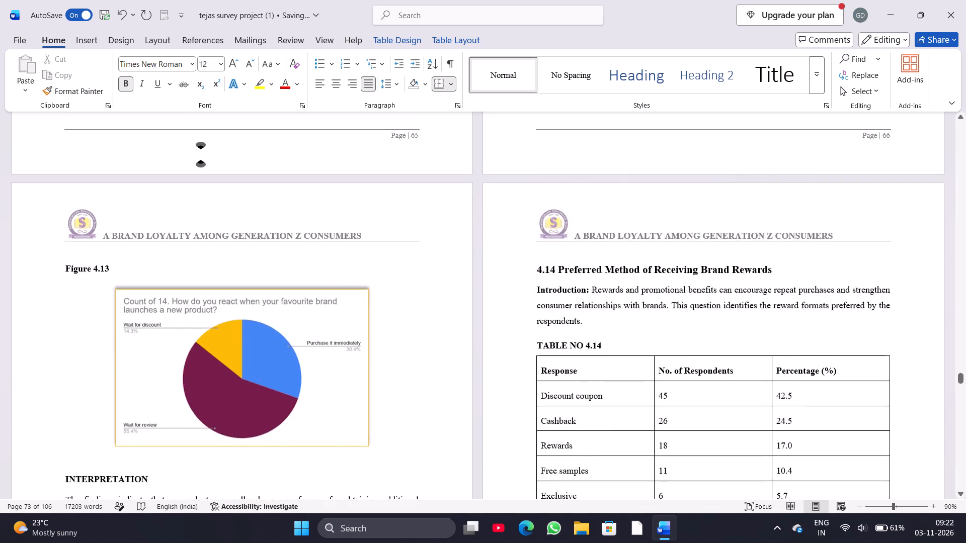
{"action": "scroll", "coordinate": [220, 160], "scroll_direction": "down", "scroll_amount": 1}
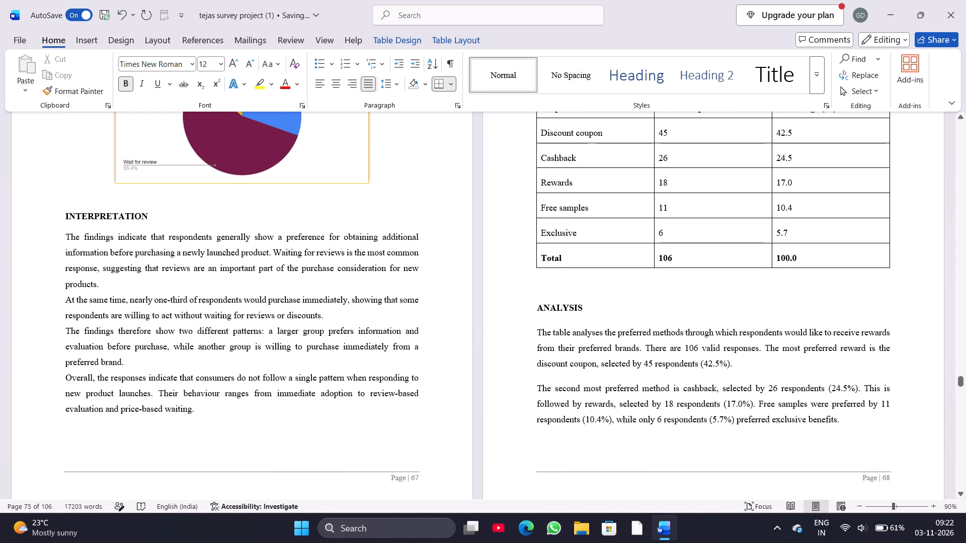
{"action": "left_click", "coordinate": [544, 237]}
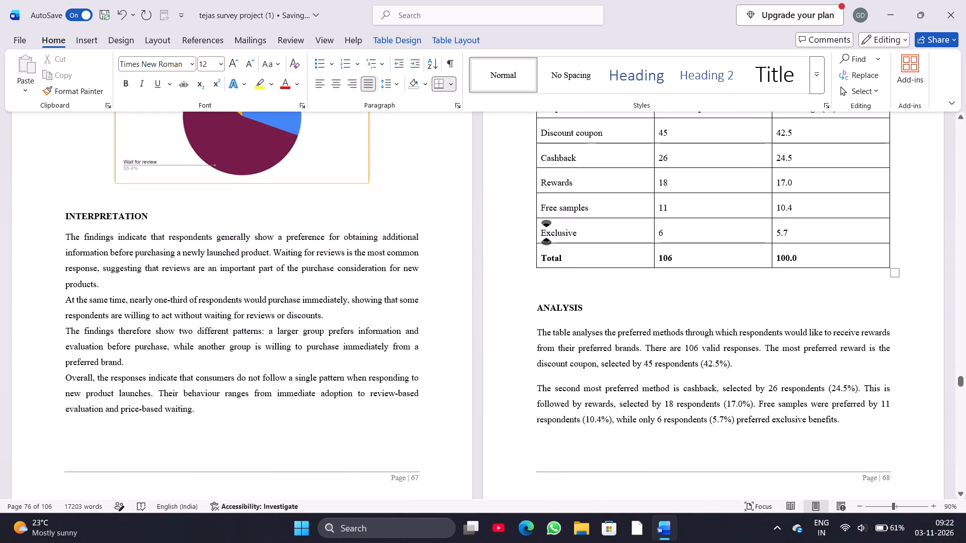
{"action": "left_click", "coordinate": [536, 243]}
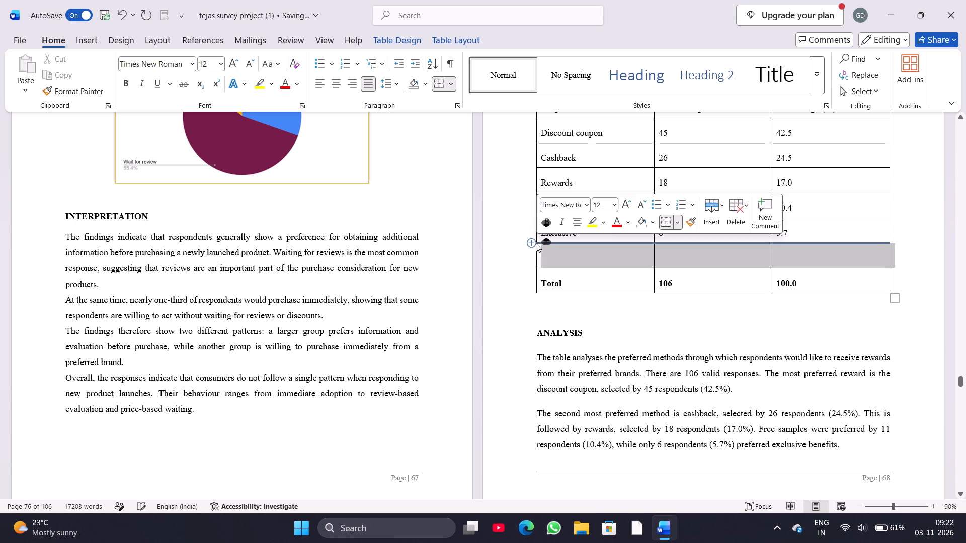
{"action": "left_click", "coordinate": [543, 253]}
{"action": "type", "text": "not stated"}
{"action": "key", "text": "space"}
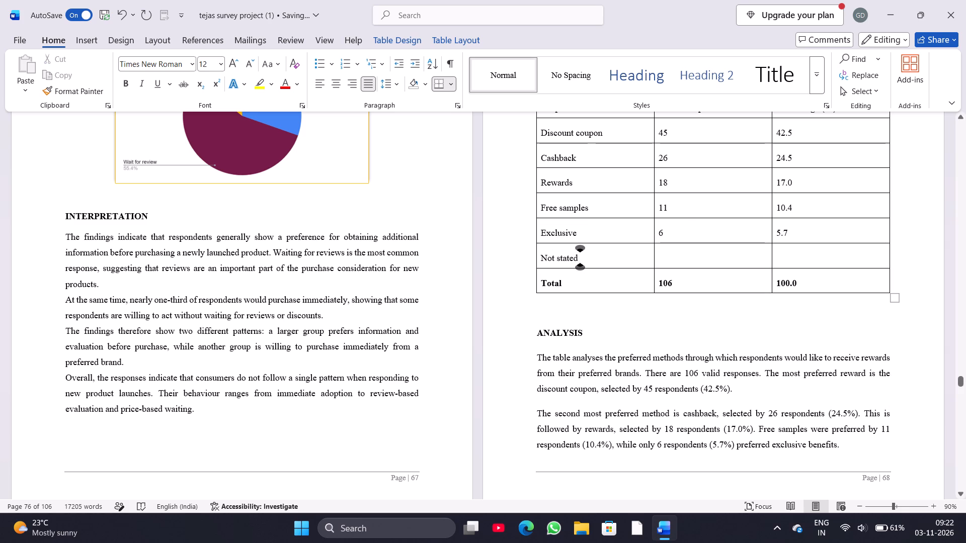
{"action": "left_click", "coordinate": [684, 254]}
{"action": "key", "text": "7"}
Set Table 4.14's Discount coupon percentage to 40.5 and its Not stated percentage to 2.
{"action": "scroll", "coordinate": [684, 254], "scroll_direction": "up", "scroll_amount": 1}
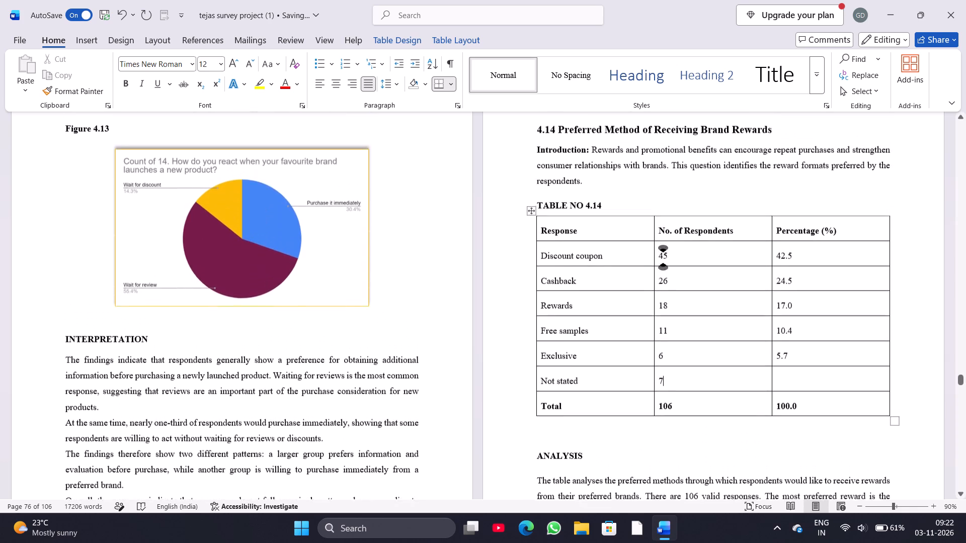
{"action": "scroll", "coordinate": [684, 254], "scroll_direction": "up", "scroll_amount": 2}
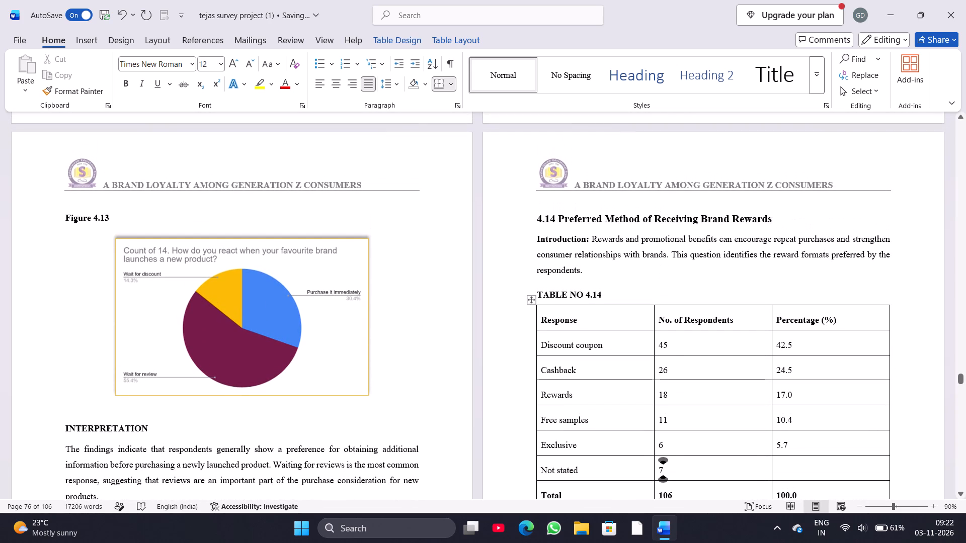
{"action": "scroll", "coordinate": [684, 254], "scroll_direction": "down", "scroll_amount": 1}
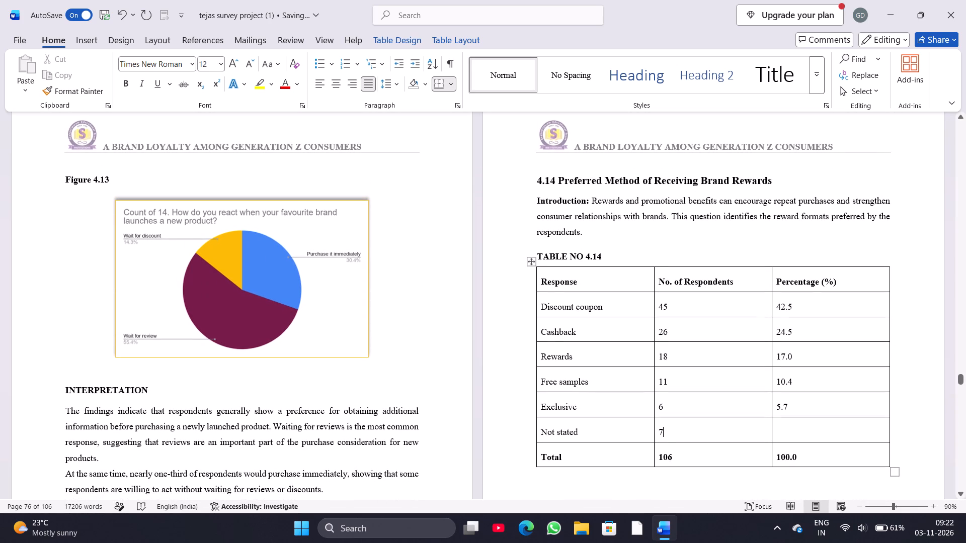
{"action": "left_click", "coordinate": [785, 309]}
{"action": "key", "text": "BackSpace"}
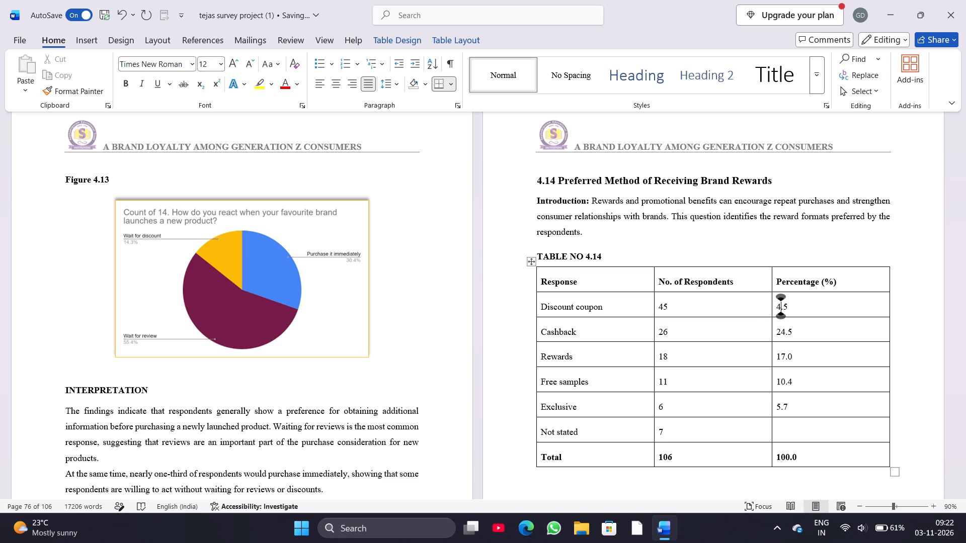
{"action": "key", "text": "0"}
{"action": "key", "text": "Down"}
{"action": "key", "text": "Down"}
{"action": "key", "text": "Down"}
{"action": "key", "text": "Down"}
{"action": "key", "text": "Down"}
{"action": "key", "text": "2"}
Set the total number of respondents in Table 4.14 to 113.
{"action": "scroll", "coordinate": [785, 309], "scroll_direction": "down", "scroll_amount": 1}
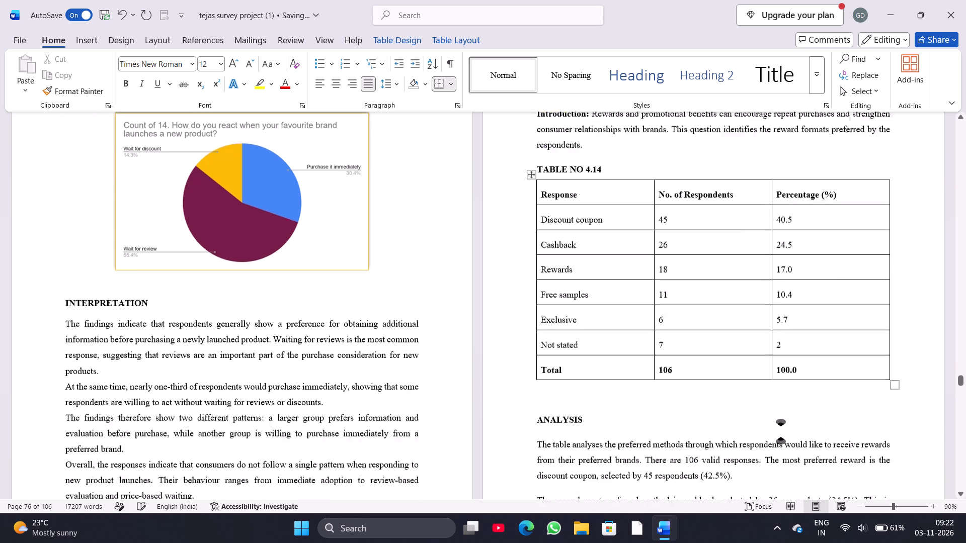
{"action": "scroll", "coordinate": [785, 309], "scroll_direction": "down", "scroll_amount": 2}
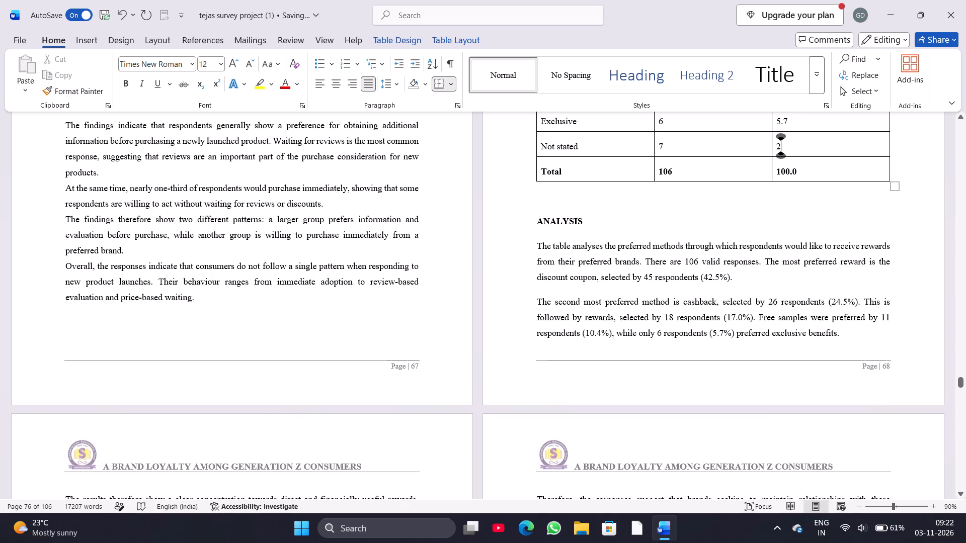
{"action": "left_click", "coordinate": [703, 173]}
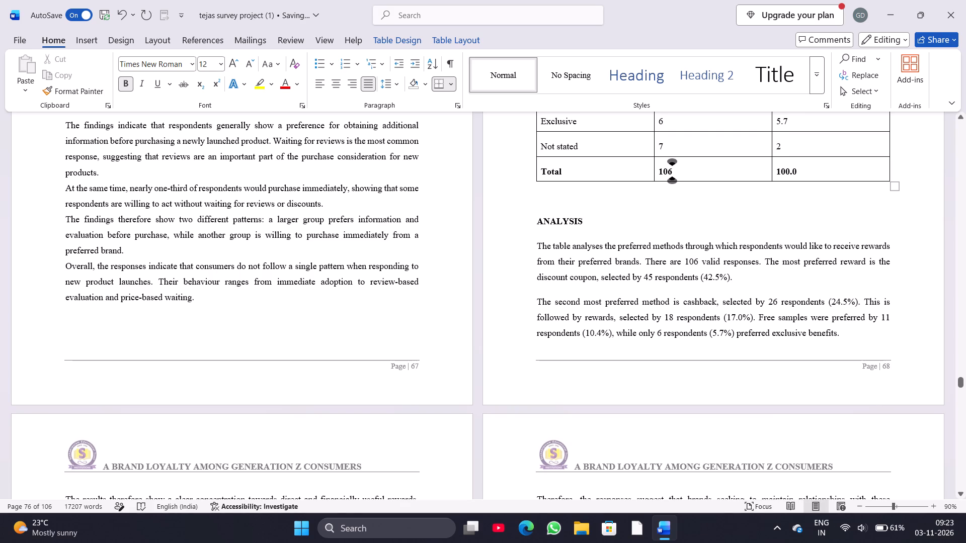
{"action": "key", "text": "BackSpace"}
{"action": "key", "text": "BackSpace"}
{"action": "type", "text": "13"}
Set the total number of respondents in Table 4.15 on purchase duration to 113.
{"action": "scroll", "coordinate": [703, 173], "scroll_direction": "down", "scroll_amount": 7}
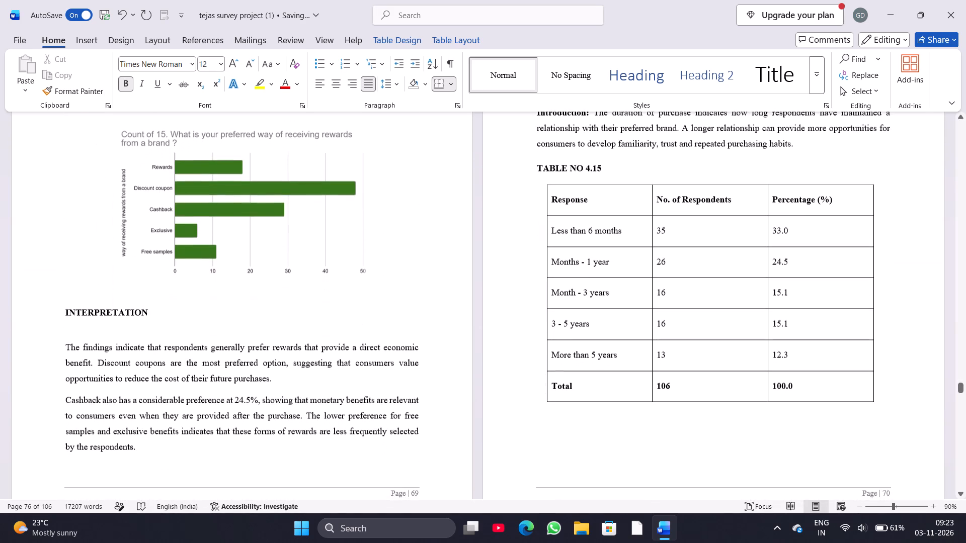
{"action": "left_click", "coordinate": [667, 393]}
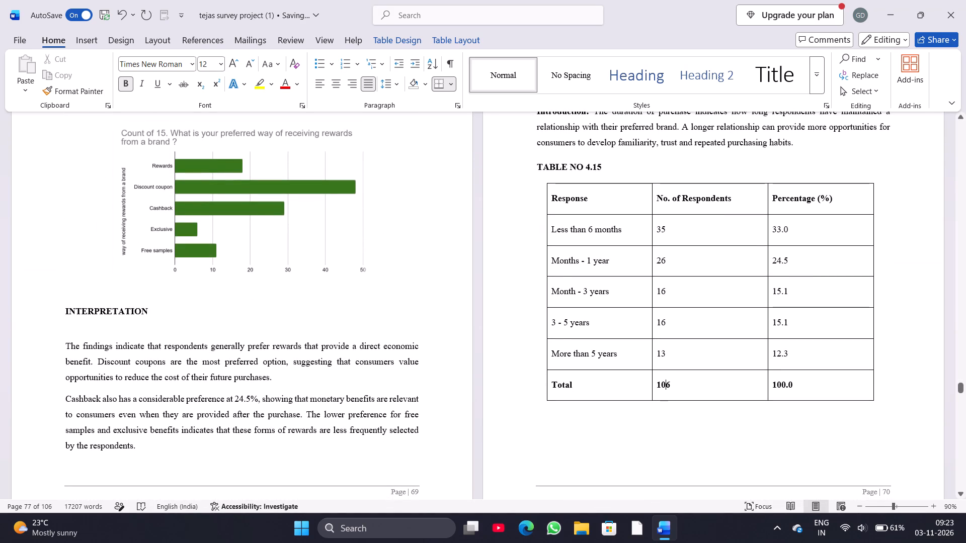
{"action": "left_click", "coordinate": [670, 391]}
{"action": "key", "text": "BackSpace"}
{"action": "key", "text": "BackSpace"}
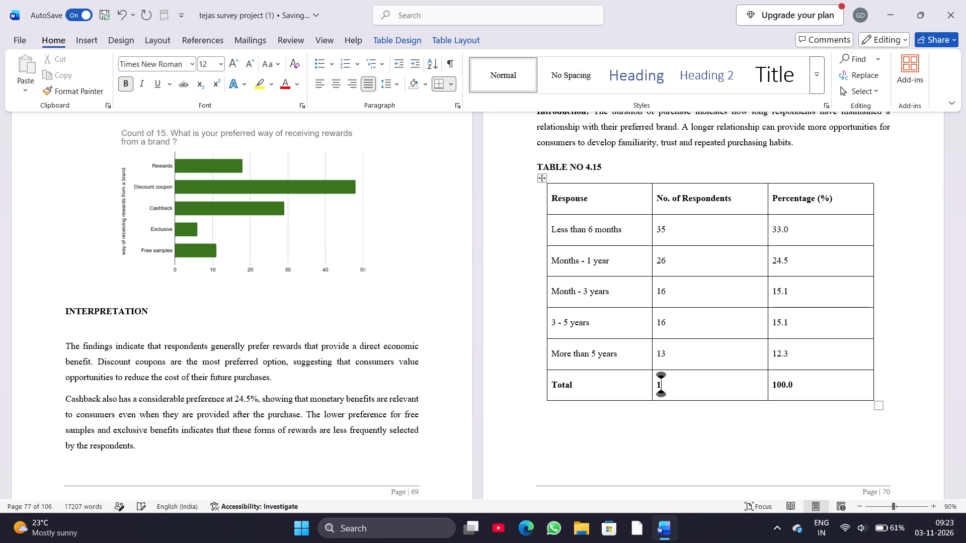
{"action": "type", "text": "13"}
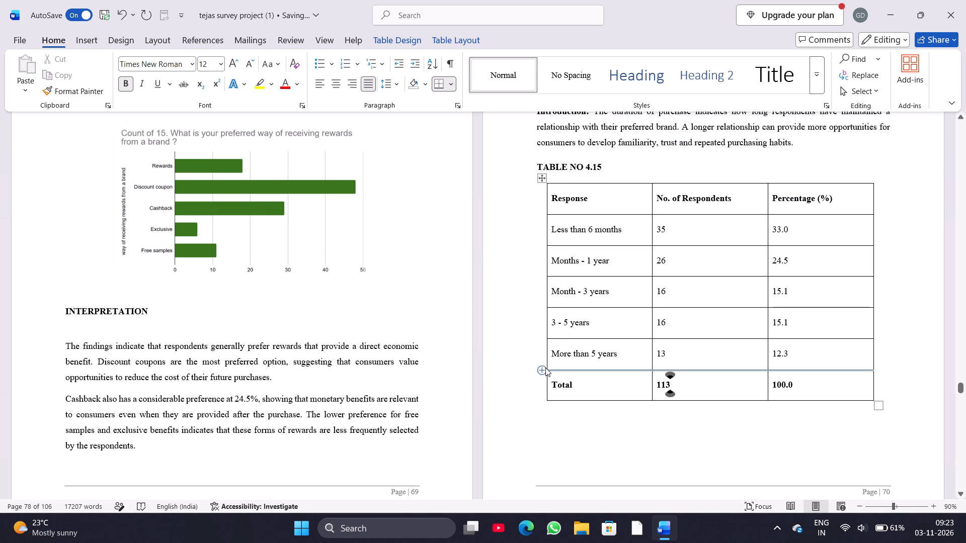
Insert a "Not stated" row with 7 respondents above the Total row in Table 4.15.
{"action": "left_click", "coordinate": [545, 368]}
{"action": "left_click", "coordinate": [558, 378]}
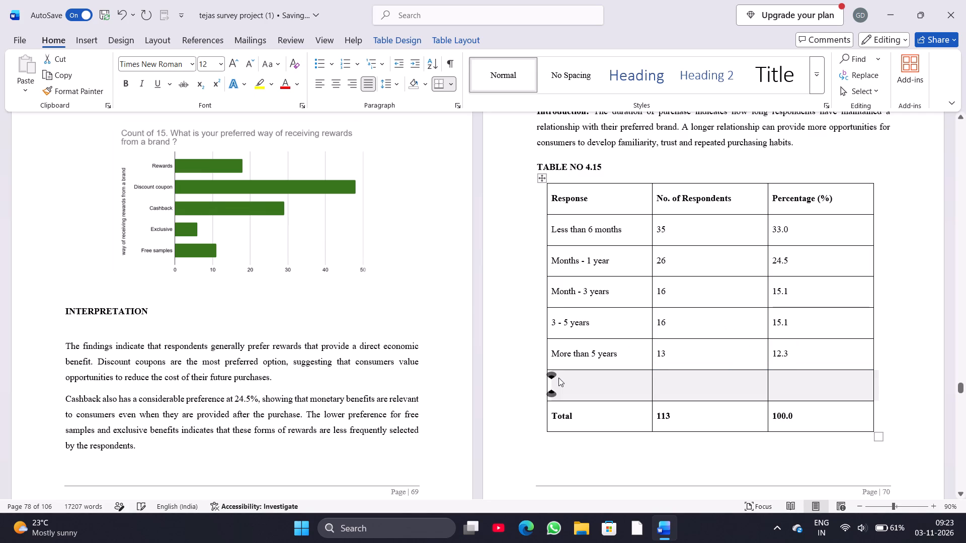
{"action": "type", "text": "not stated"}
{"action": "key", "text": "Right"}
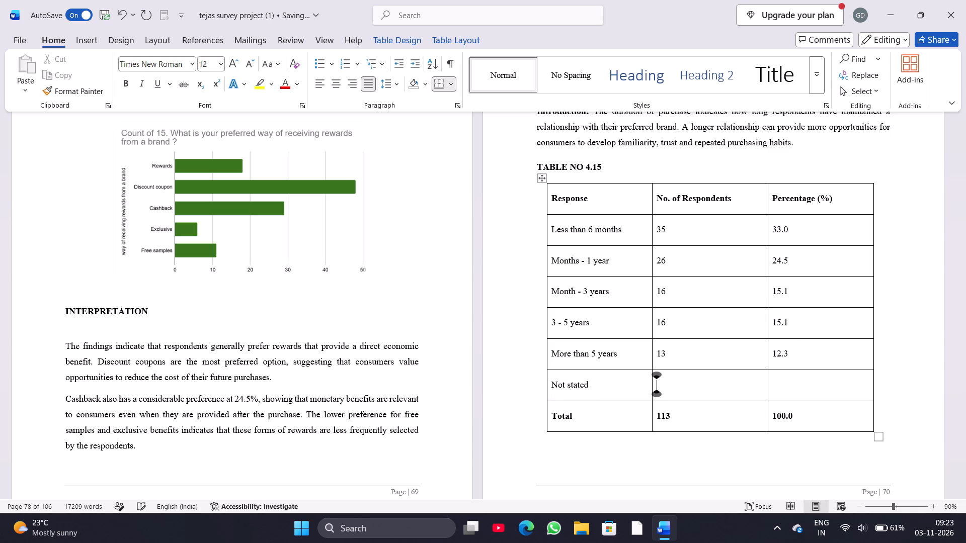
{"action": "key", "text": "7"}
{"action": "key", "text": "Right"}
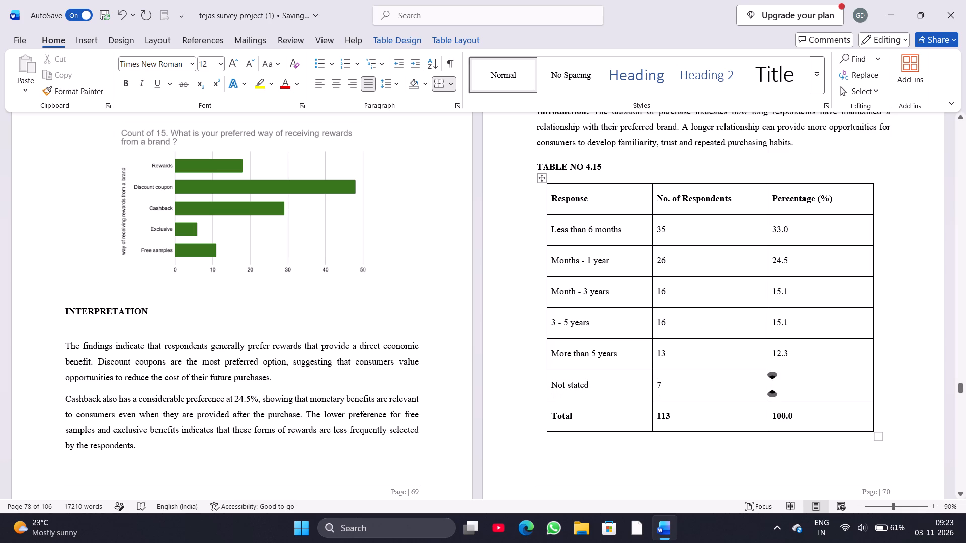
Set Table 4.15's Less than 6 months percentage to 30.0 and its Not stated percentage to 3.
{"action": "left_click", "coordinate": [778, 231]}
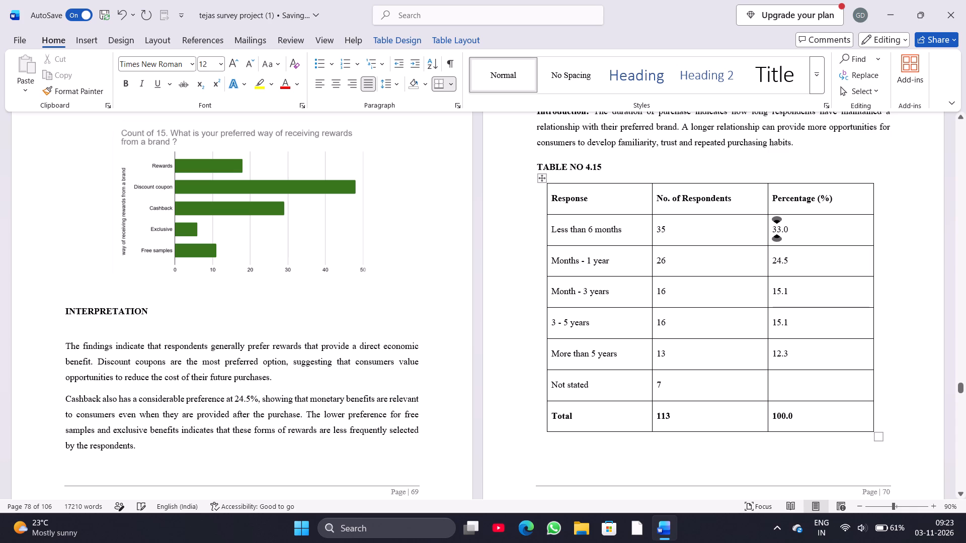
{"action": "left_click", "coordinate": [783, 232]}
{"action": "key", "text": "Left"}
{"action": "key", "text": "BackSpace"}
{"action": "key", "text": "0"}
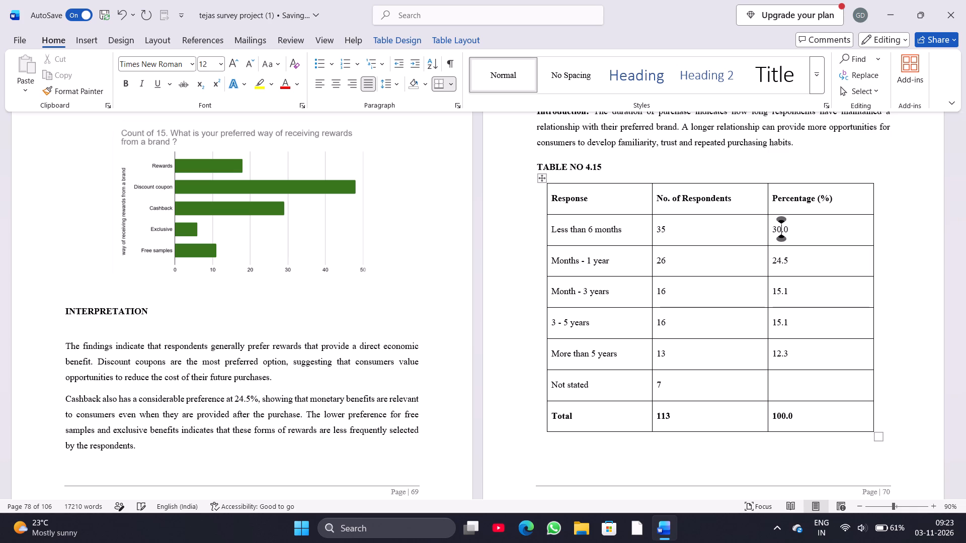
{"action": "left_click", "coordinate": [783, 387]}
{"action": "key", "text": "3"}
Join the paragraph starting with "However" to the preceding paragraph in the interpretation just before Section 4.16.
{"action": "scroll", "coordinate": [783, 387], "scroll_direction": "down", "scroll_amount": 8}
{"action": "scroll", "coordinate": [783, 387], "scroll_direction": "up", "scroll_amount": 1}
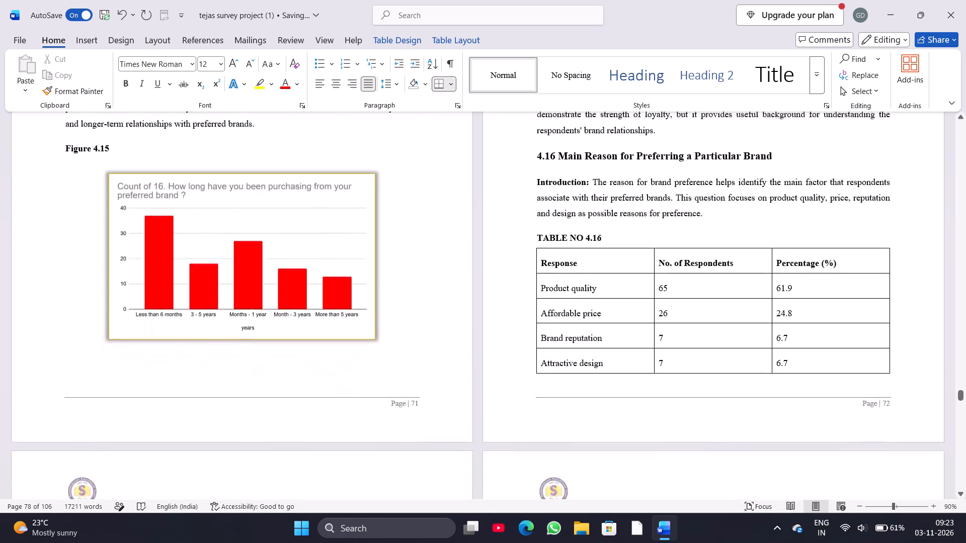
{"action": "scroll", "coordinate": [783, 387], "scroll_direction": "up", "scroll_amount": 1}
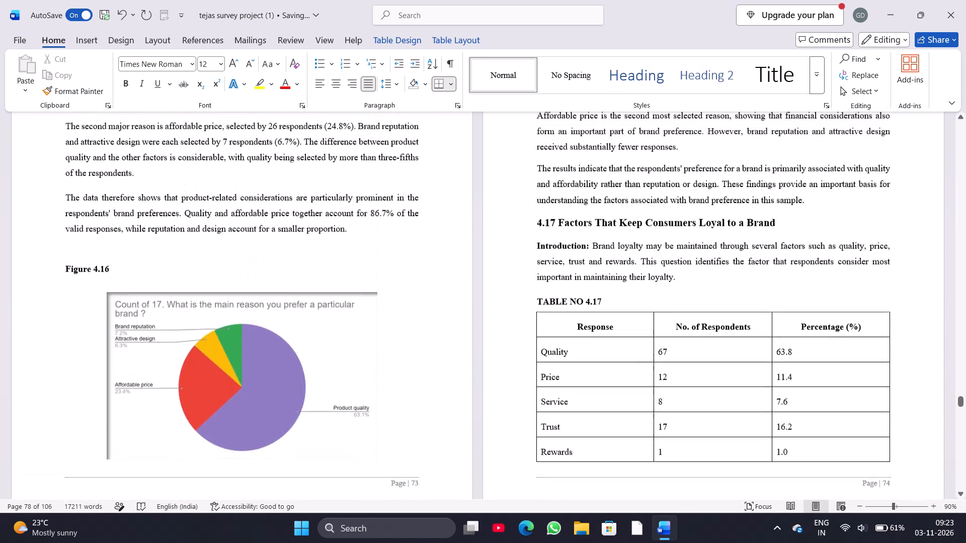
{"action": "scroll", "coordinate": [783, 387], "scroll_direction": "up", "scroll_amount": 3}
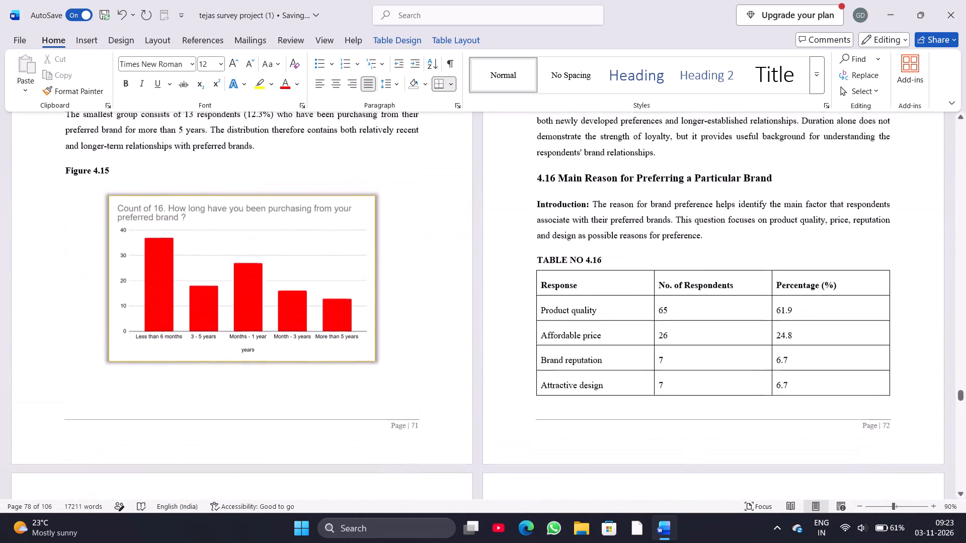
{"action": "scroll", "coordinate": [783, 387], "scroll_direction": "up", "scroll_amount": 2}
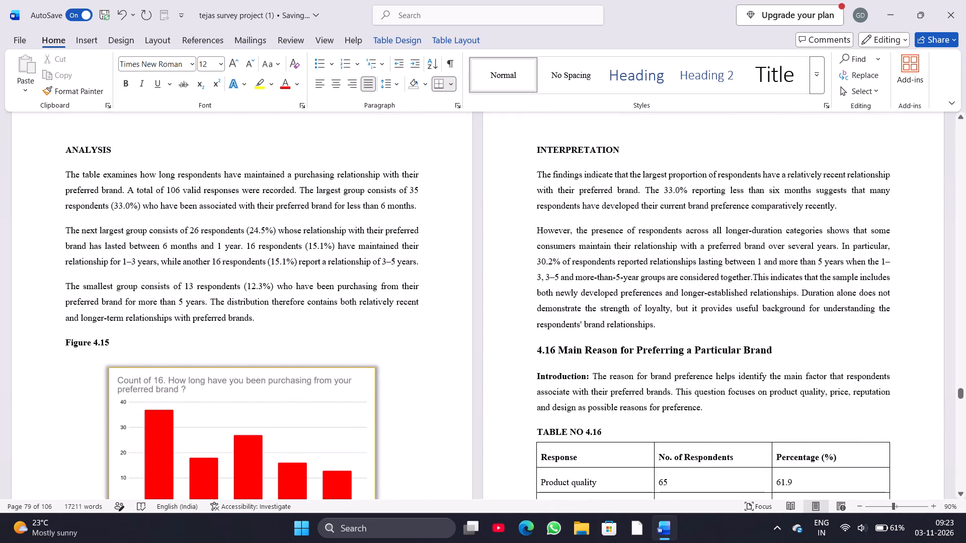
{"action": "left_click", "coordinate": [534, 227]}
{"action": "key", "text": "BackSpace"}
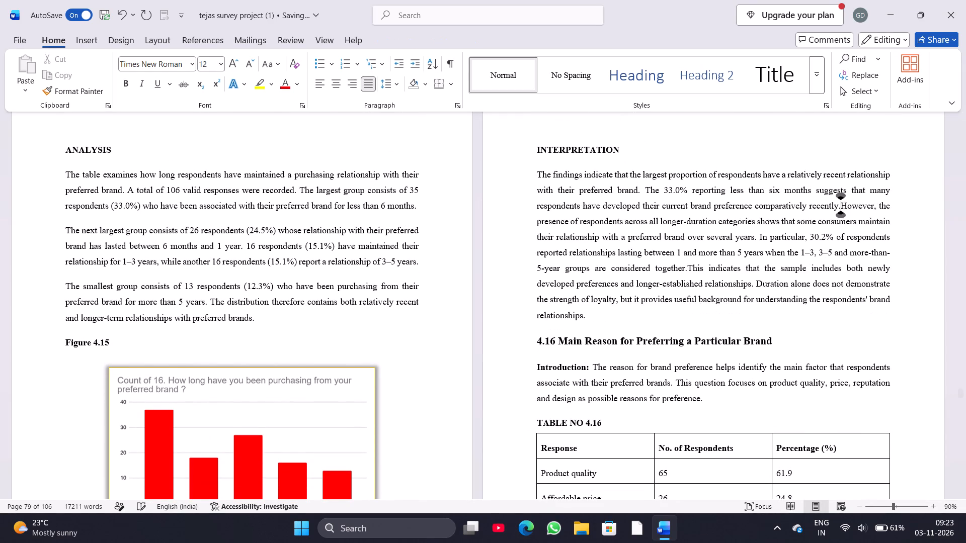
{"action": "scroll", "coordinate": [534, 227], "scroll_direction": "down", "scroll_amount": 2}
{"action": "scroll", "coordinate": [534, 227], "scroll_direction": "up", "scroll_amount": 1}
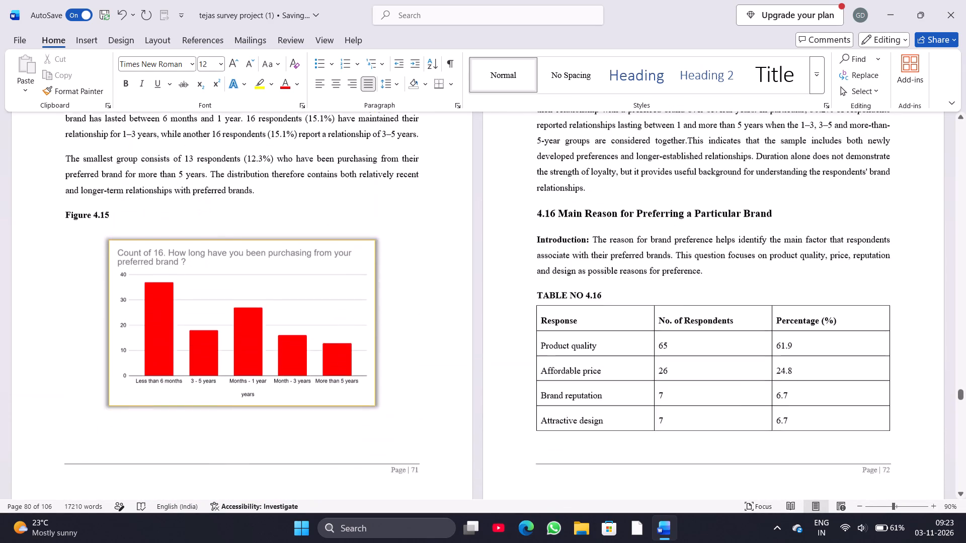
{"action": "scroll", "coordinate": [534, 227], "scroll_direction": "up", "scroll_amount": 1}
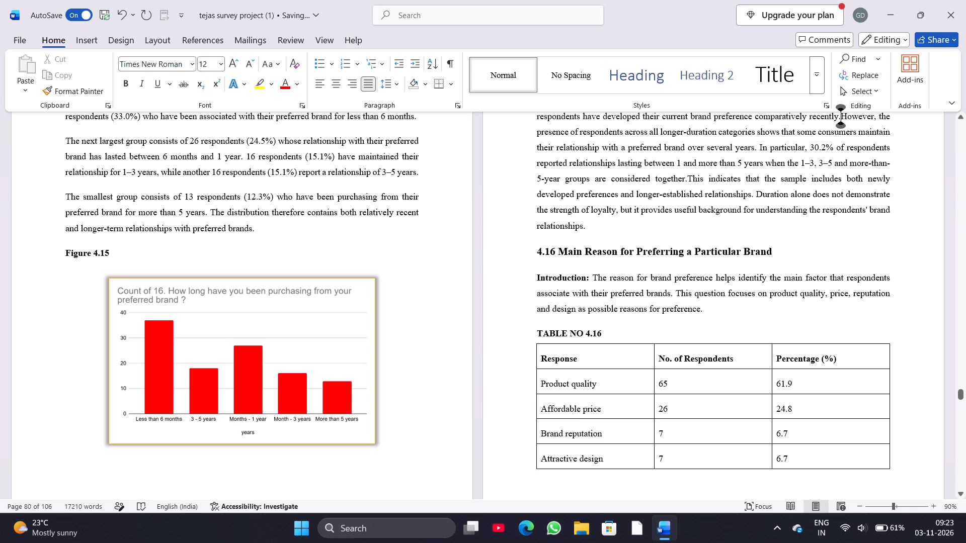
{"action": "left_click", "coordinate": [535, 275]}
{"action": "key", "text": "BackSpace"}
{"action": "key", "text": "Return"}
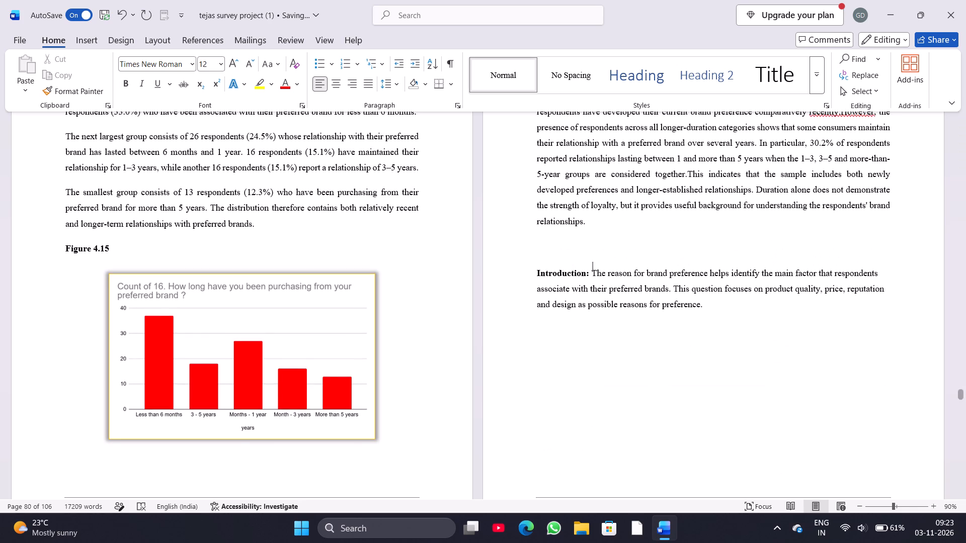
Remove the blank line above the INTERPRETATION heading on the page before Section 4.16.
{"action": "scroll", "coordinate": [537, 361], "scroll_direction": "up", "scroll_amount": 1}
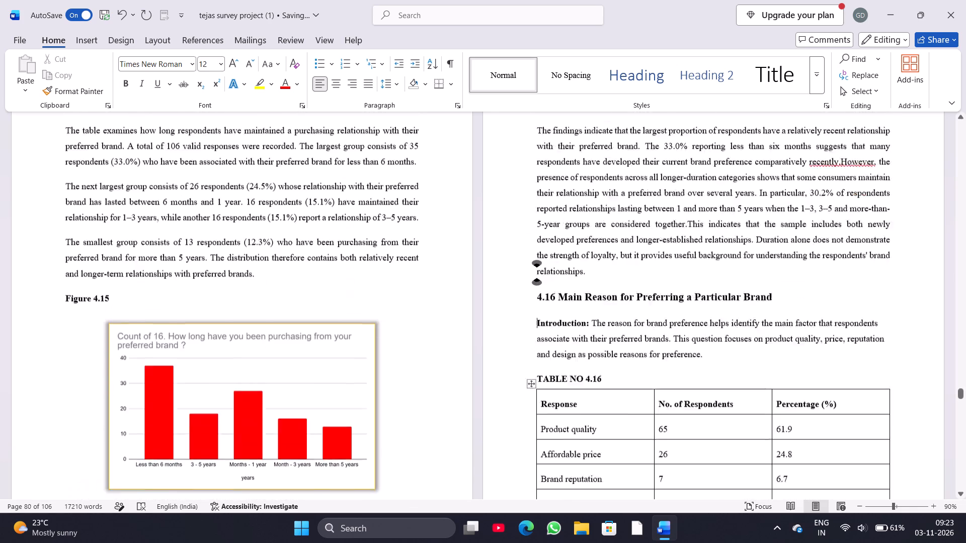
{"action": "scroll", "coordinate": [537, 361], "scroll_direction": "up", "scroll_amount": 1}
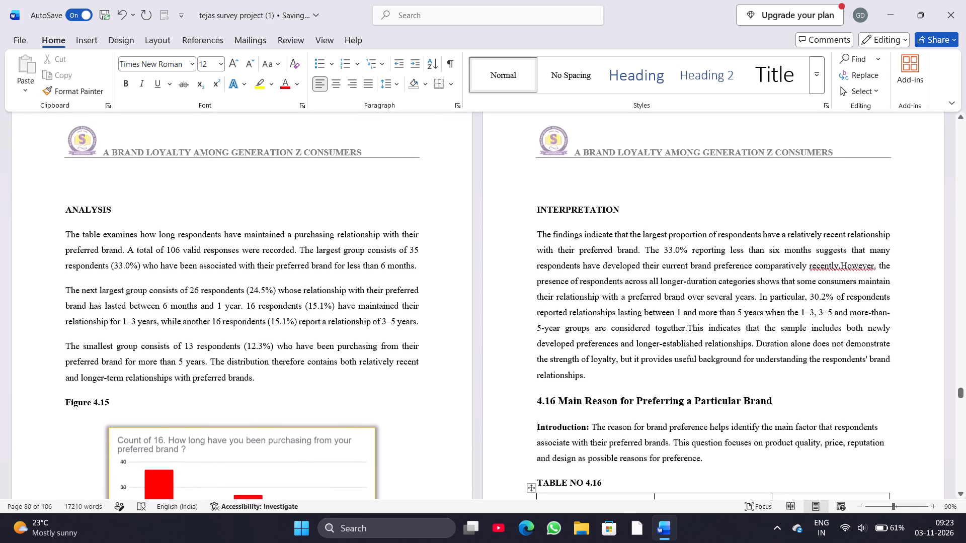
{"action": "left_click", "coordinate": [537, 208]}
{"action": "key", "text": "BackSpace"}
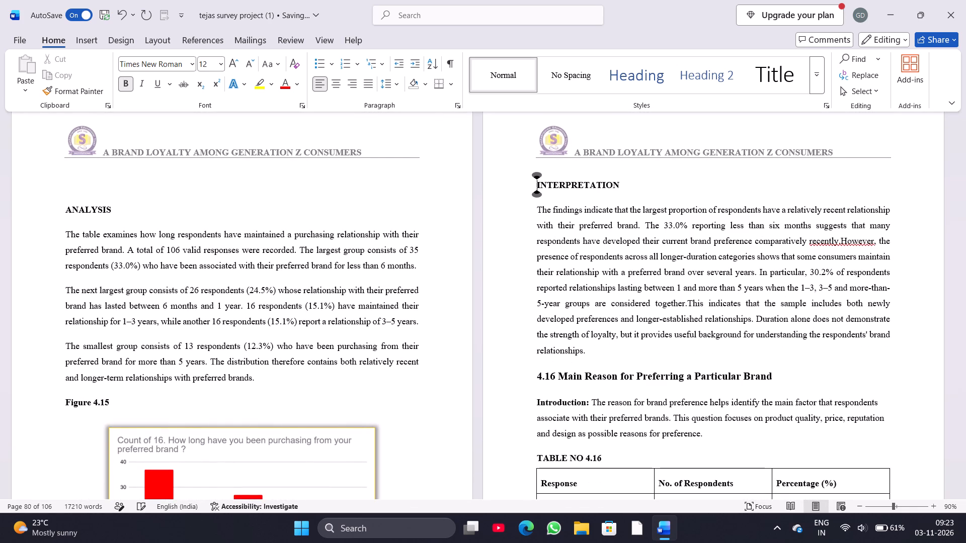
Add a line break before the ANALYSIS heading under Table 4.16 to push it onto the following page.
{"action": "scroll", "coordinate": [537, 208], "scroll_direction": "down", "scroll_amount": 3}
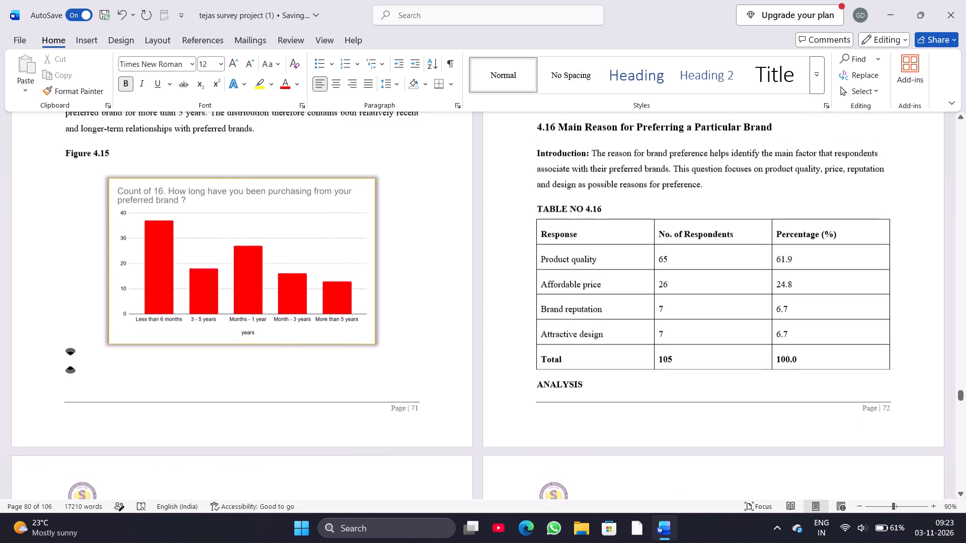
{"action": "left_click", "coordinate": [534, 386]}
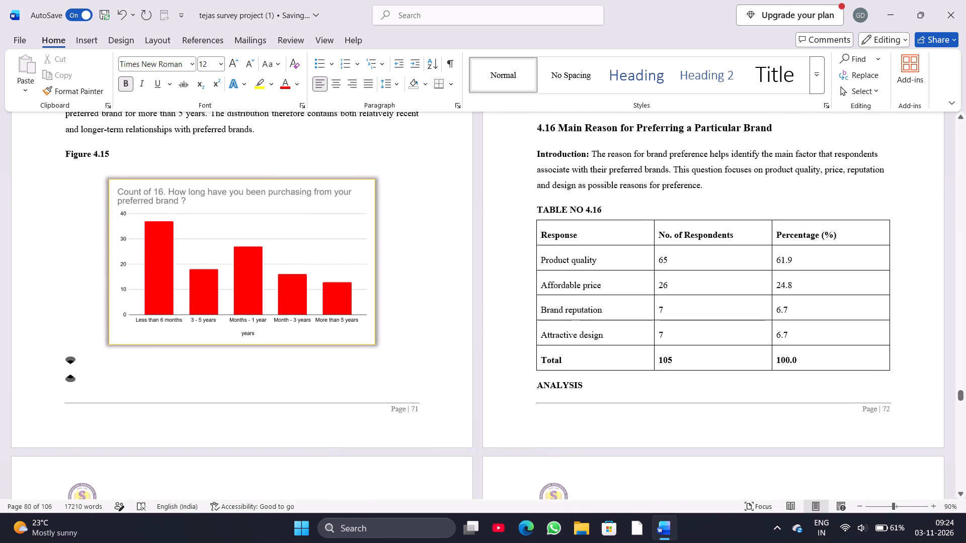
{"action": "key", "text": "Return"}
{"action": "scroll", "coordinate": [534, 386], "scroll_direction": "down", "scroll_amount": 1}
{"action": "scroll", "coordinate": [534, 386], "scroll_direction": "up", "scroll_amount": 1}
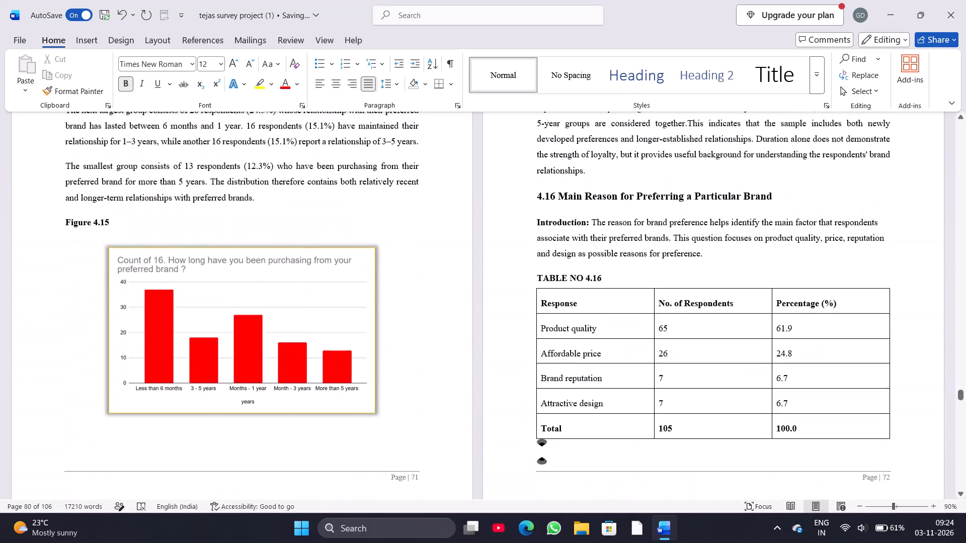
Set the total number of respondents in Table 4.16 on brand preference reasons to 113.
{"action": "scroll", "coordinate": [534, 386], "scroll_direction": "up", "scroll_amount": 1}
{"action": "left_click", "coordinate": [686, 438]}
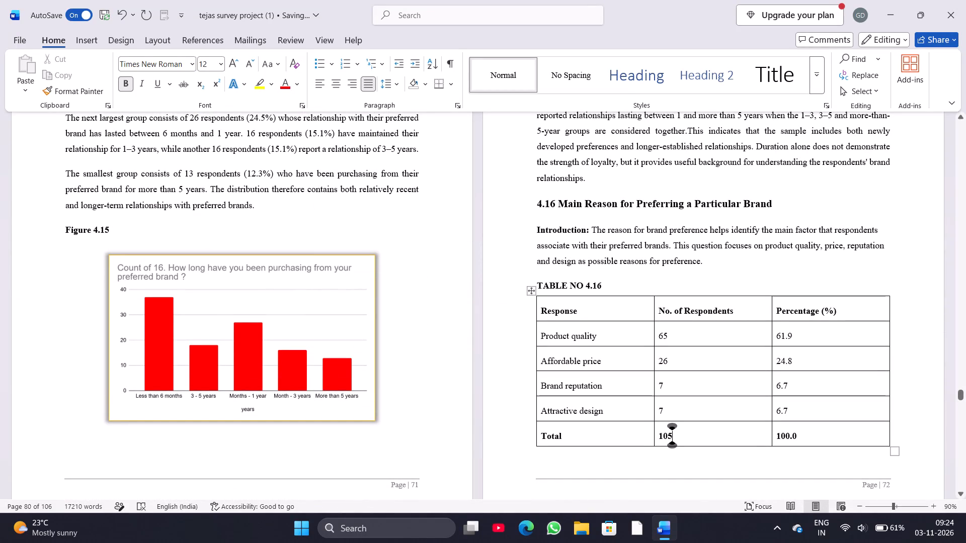
{"action": "key", "text": "BackSpace"}
{"action": "key", "text": "BackSpace"}
{"action": "type", "text": "13"}
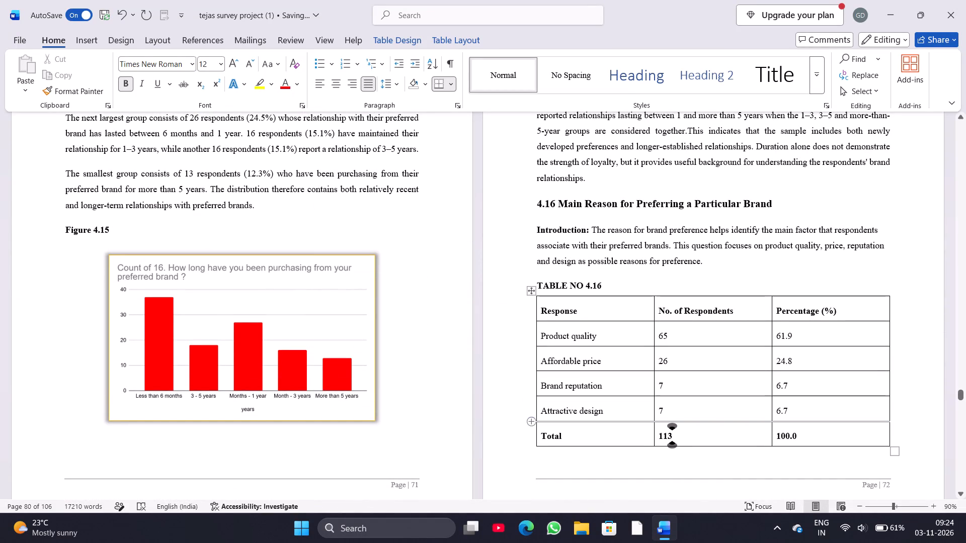
Insert a "Not stated" row with 8 respondents above the Total row in Table 4.16.
{"action": "left_click", "coordinate": [532, 420]}
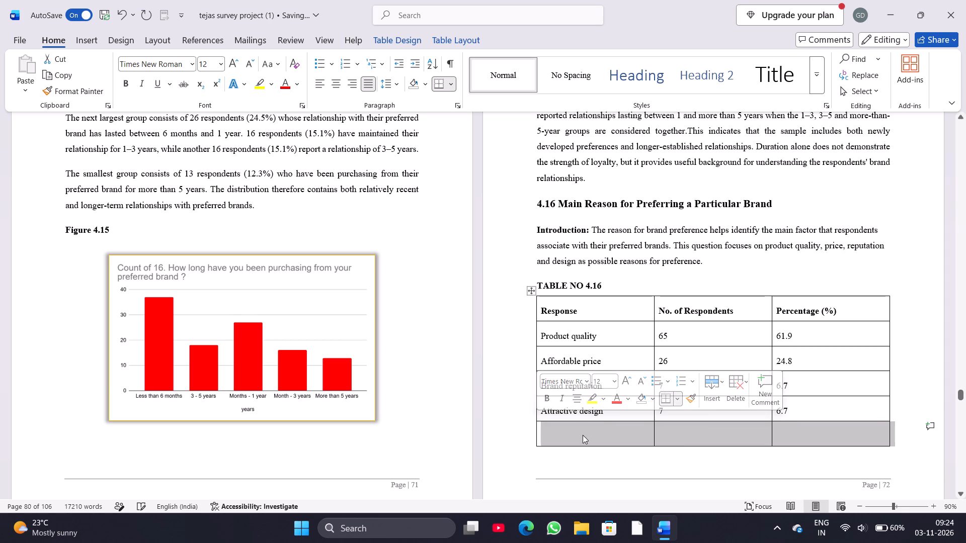
{"action": "scroll", "coordinate": [581, 433], "scroll_direction": "down", "scroll_amount": 3}
{"action": "scroll", "coordinate": [581, 433], "scroll_direction": "up", "scroll_amount": 1}
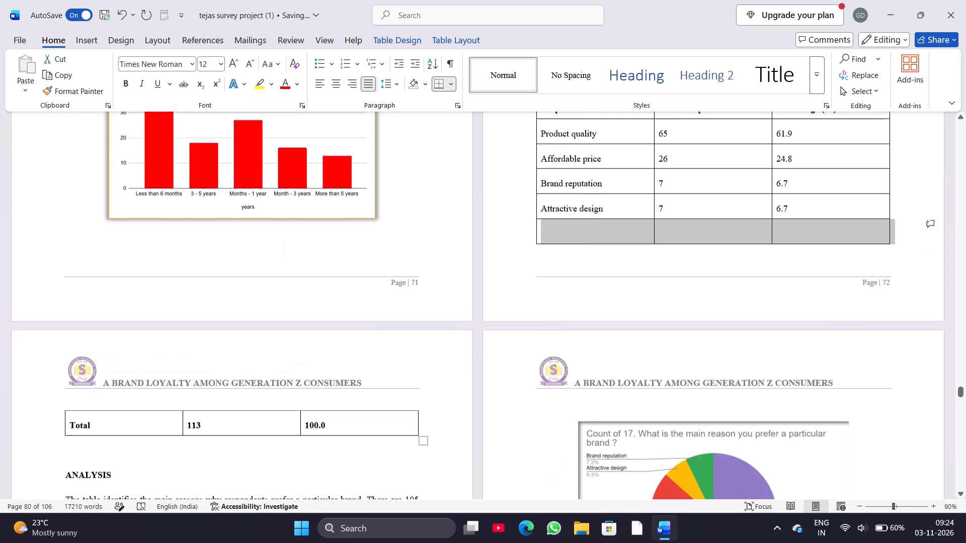
{"action": "scroll", "coordinate": [581, 433], "scroll_direction": "up", "scroll_amount": 1}
{"action": "left_click", "coordinate": [567, 292]}
{"action": "type", "text": "not stated"}
{"action": "key", "text": "space"}
{"action": "key", "text": "Right"}
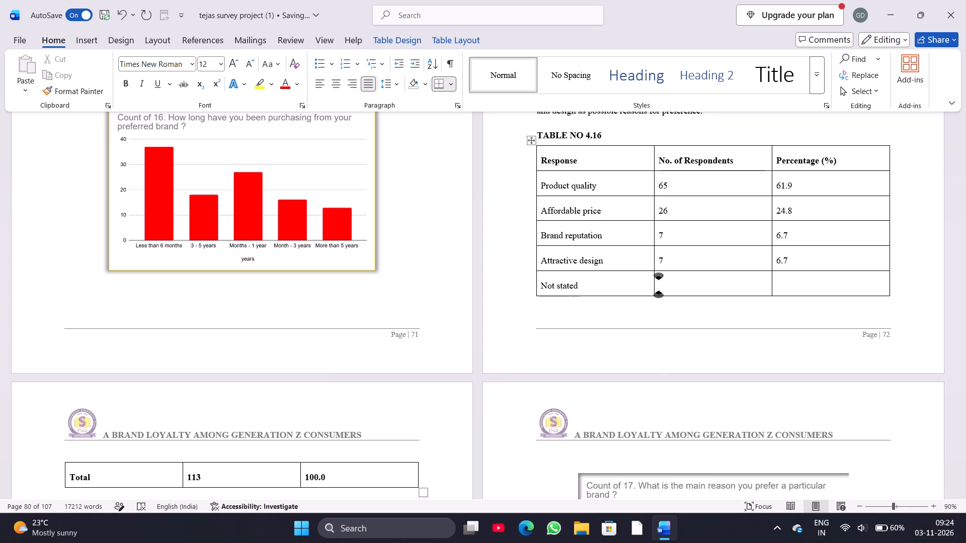
{"action": "key", "text": "8"}
{"action": "key", "text": "Right"}
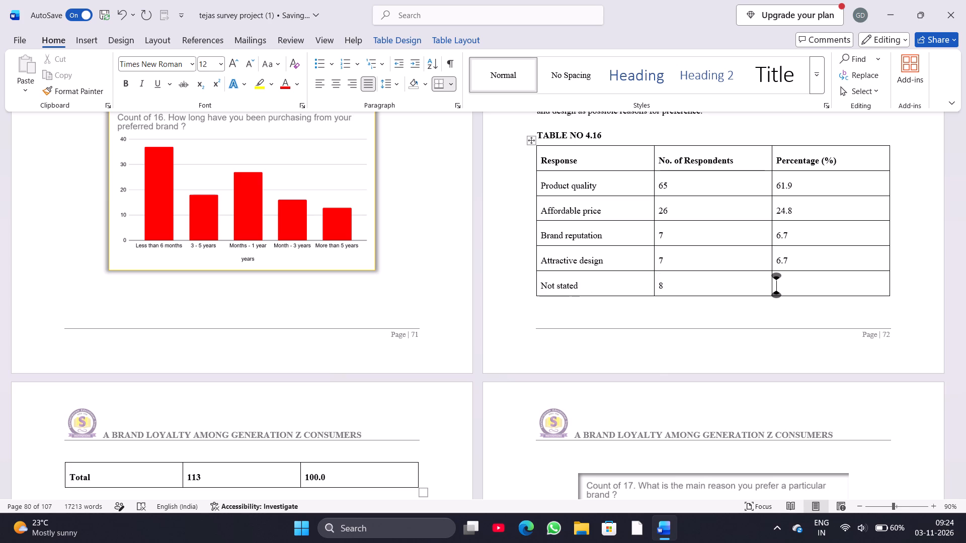
Set Table 4.16's Affordable price percentage to 20.8 and its Not stated percentage to 4.
{"action": "left_click", "coordinate": [784, 208]}
{"action": "key", "text": "BackSpace"}
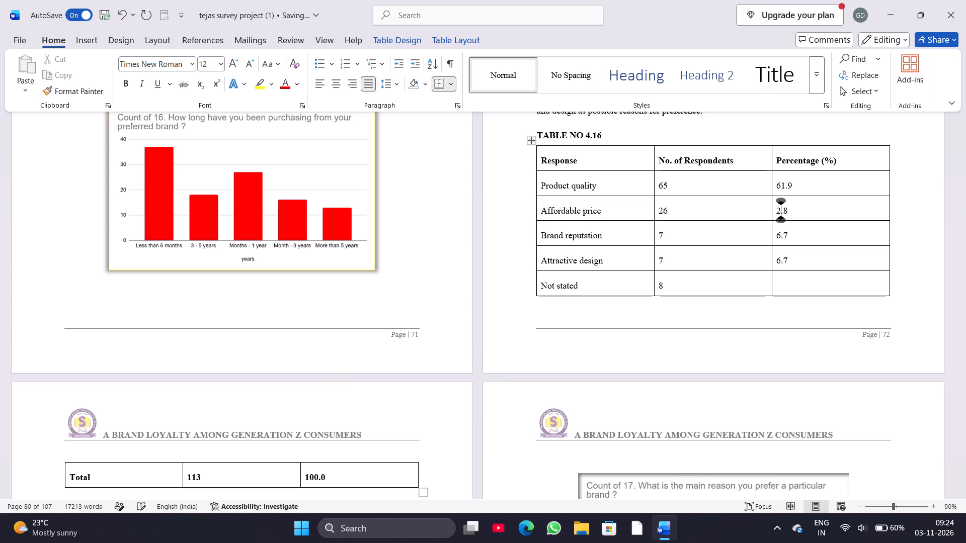
{"action": "key", "text": "0"}
{"action": "key", "text": "Down"}
{"action": "key", "text": "Down"}
{"action": "key", "text": "Down"}
{"action": "key", "text": "Down"}
{"action": "key", "text": "Up"}
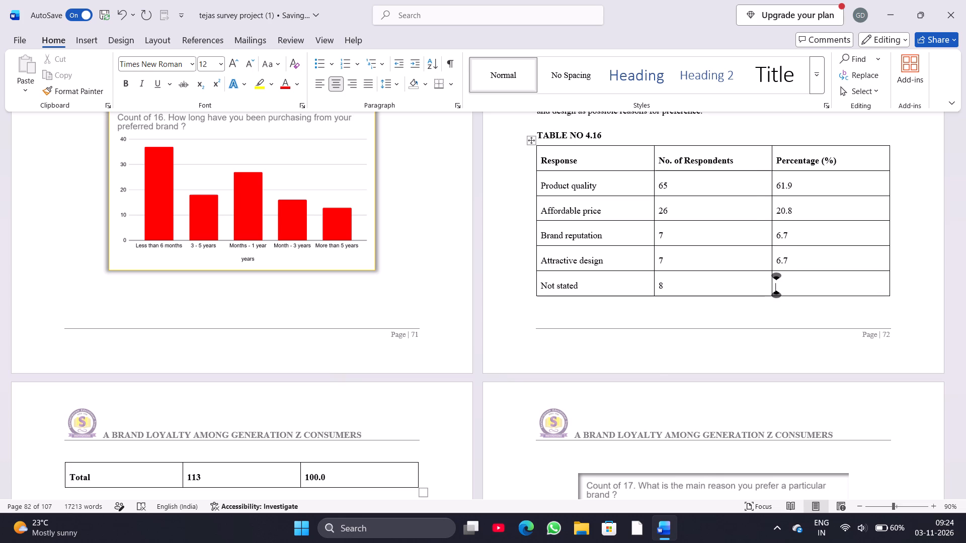
{"action": "key", "text": "4"}
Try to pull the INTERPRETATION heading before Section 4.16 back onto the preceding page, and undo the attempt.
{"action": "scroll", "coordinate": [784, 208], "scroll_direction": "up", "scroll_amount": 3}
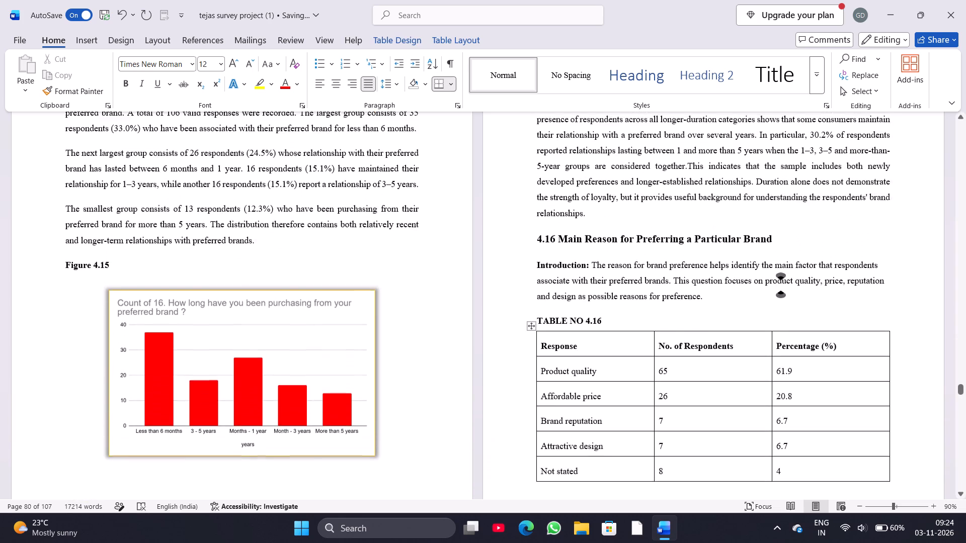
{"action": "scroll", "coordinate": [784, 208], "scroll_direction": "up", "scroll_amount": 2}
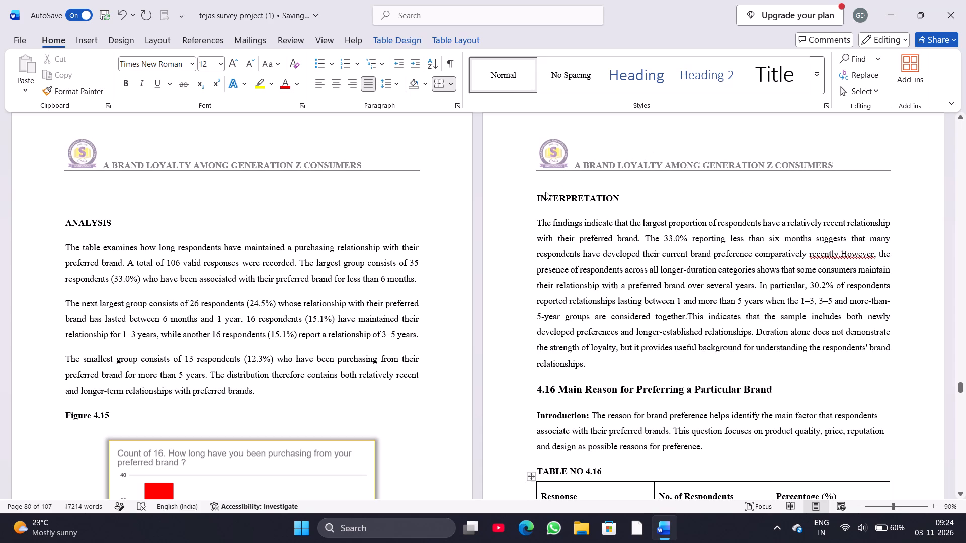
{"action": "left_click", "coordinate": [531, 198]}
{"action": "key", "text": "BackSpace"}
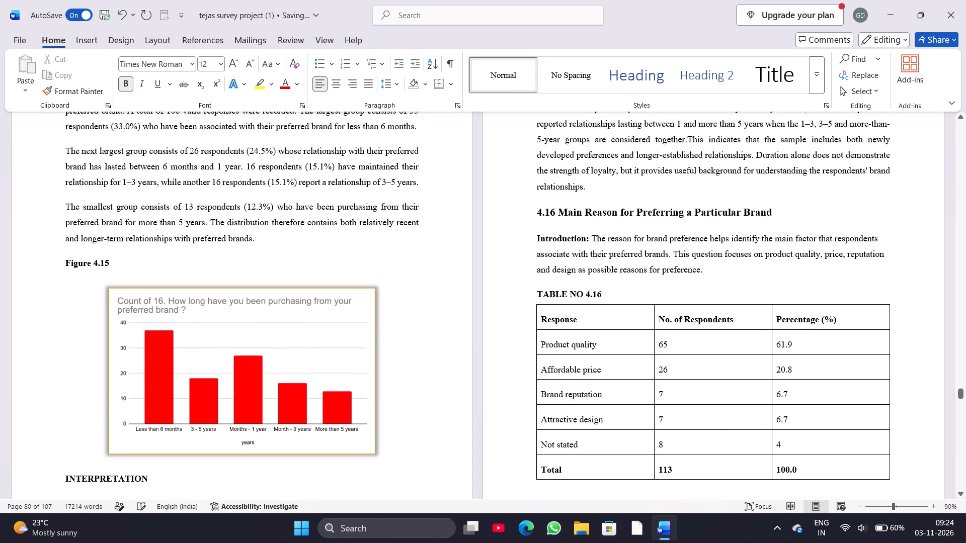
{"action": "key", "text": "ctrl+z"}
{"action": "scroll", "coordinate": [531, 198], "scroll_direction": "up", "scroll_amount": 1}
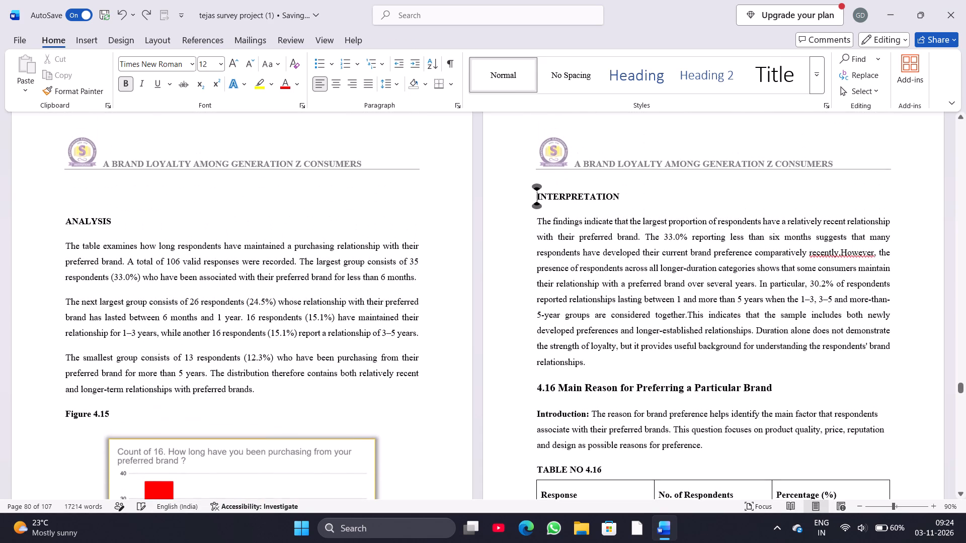
Join the TABLE NO 4.16 caption to the end of the introduction paragraph so the Total row fits on the page.
{"action": "scroll", "coordinate": [592, 335], "scroll_direction": "down", "scroll_amount": 1}
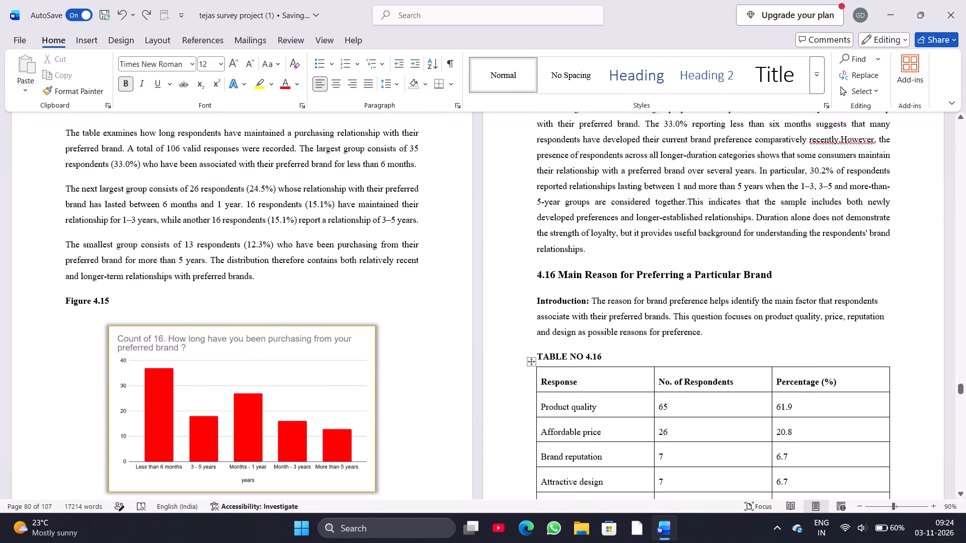
{"action": "scroll", "coordinate": [589, 390], "scroll_direction": "down", "scroll_amount": 2}
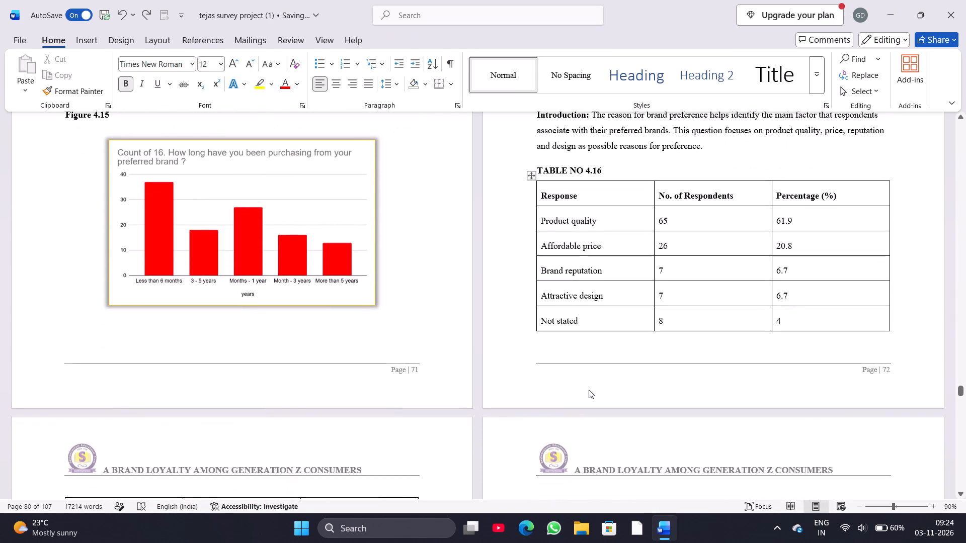
{"action": "scroll", "coordinate": [589, 390], "scroll_direction": "up", "scroll_amount": 1}
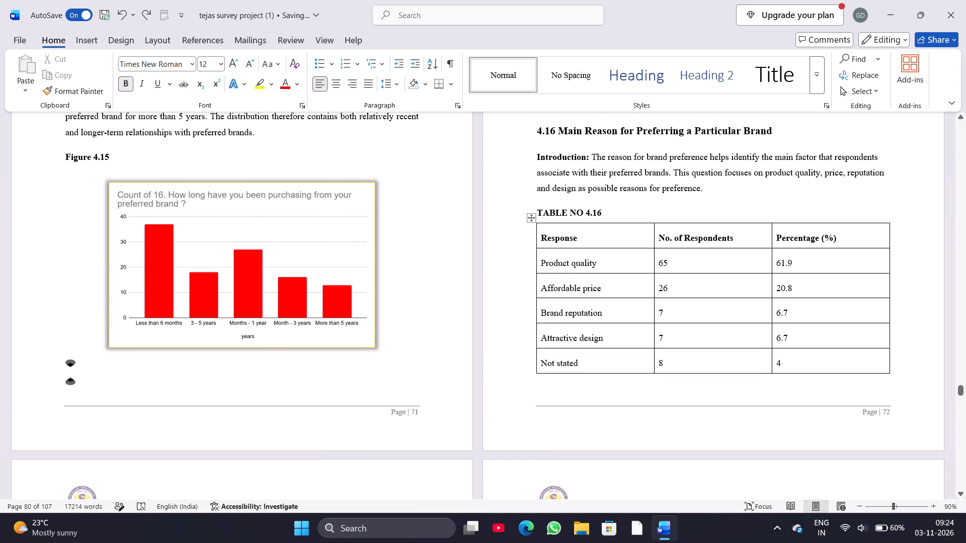
{"action": "left_click", "coordinate": [537, 212]}
{"action": "key", "text": "BackSpace"}
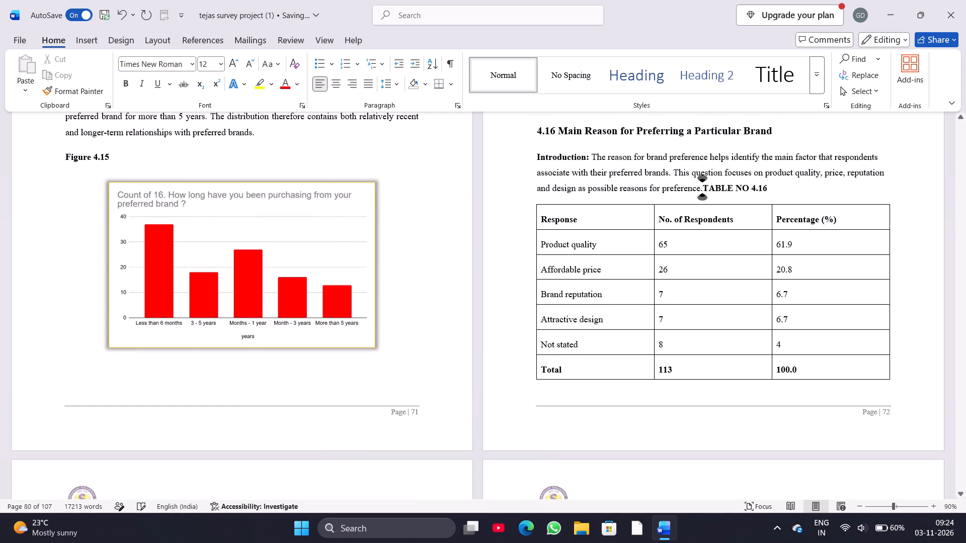
Remove the blank line above the ANALYSIS heading on the page following Table 4.16.
{"action": "scroll", "coordinate": [537, 212], "scroll_direction": "down", "scroll_amount": 3}
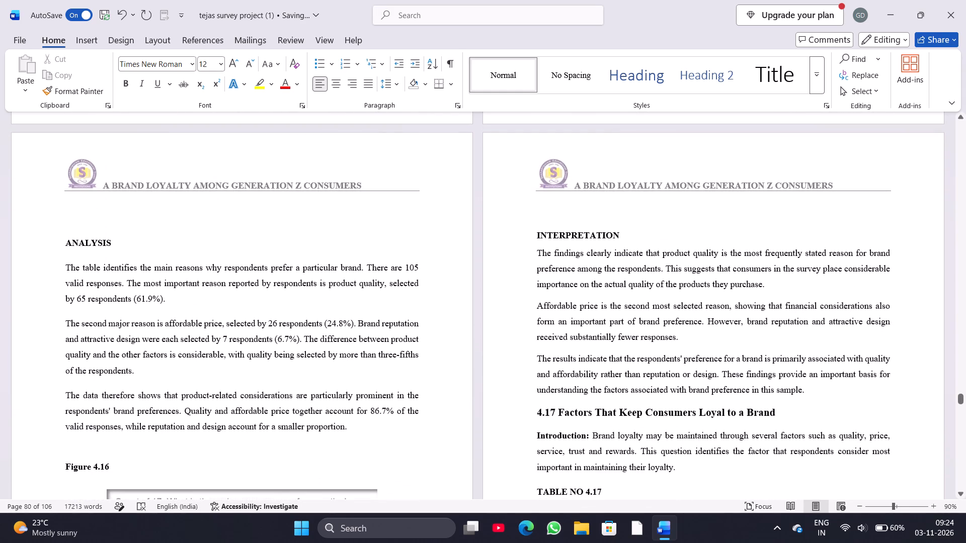
{"action": "left_click", "coordinate": [67, 245]}
{"action": "key", "text": "BackSpace"}
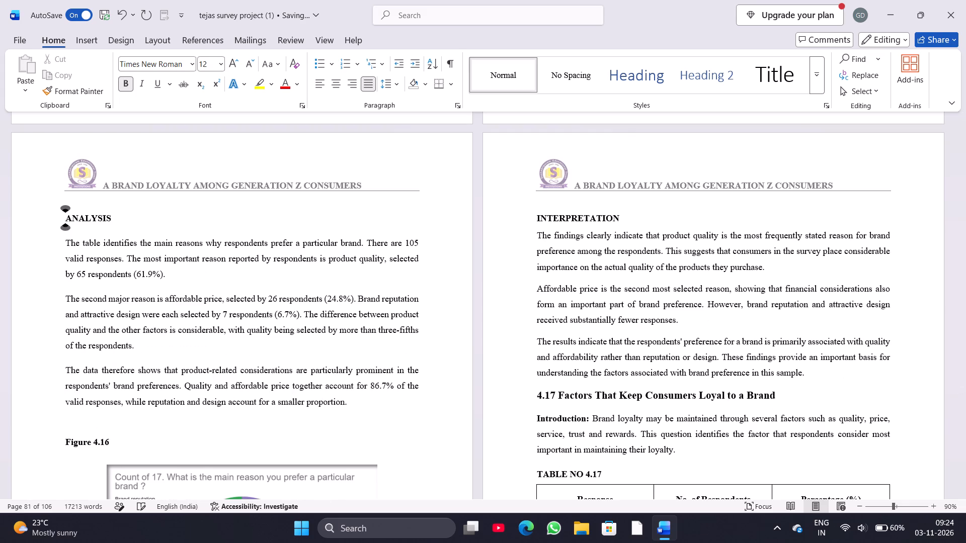
Set the total number of respondents in Table 4.17 on brand loyalty factors to 113.
{"action": "scroll", "coordinate": [67, 245], "scroll_direction": "down", "scroll_amount": 3}
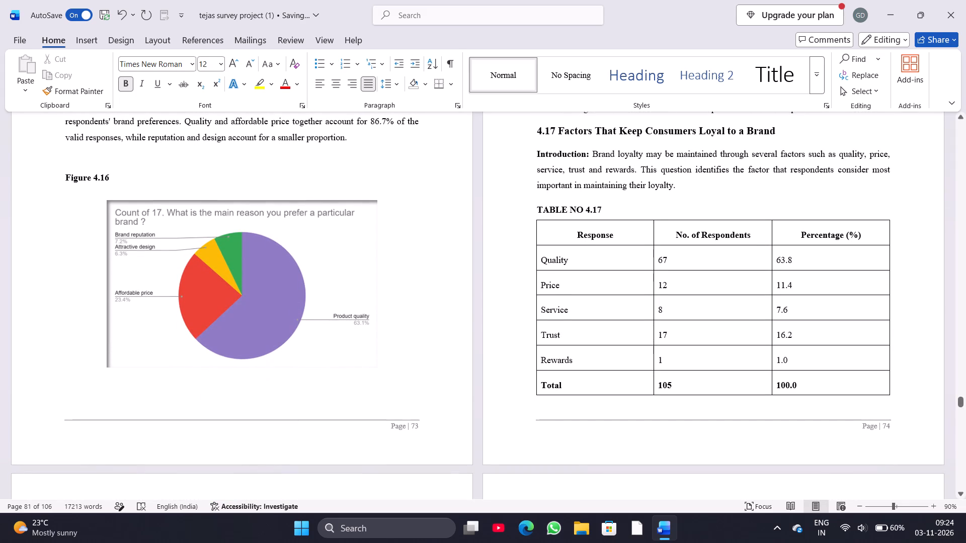
{"action": "left_click", "coordinate": [682, 390]}
{"action": "key", "text": "BackSpace"}
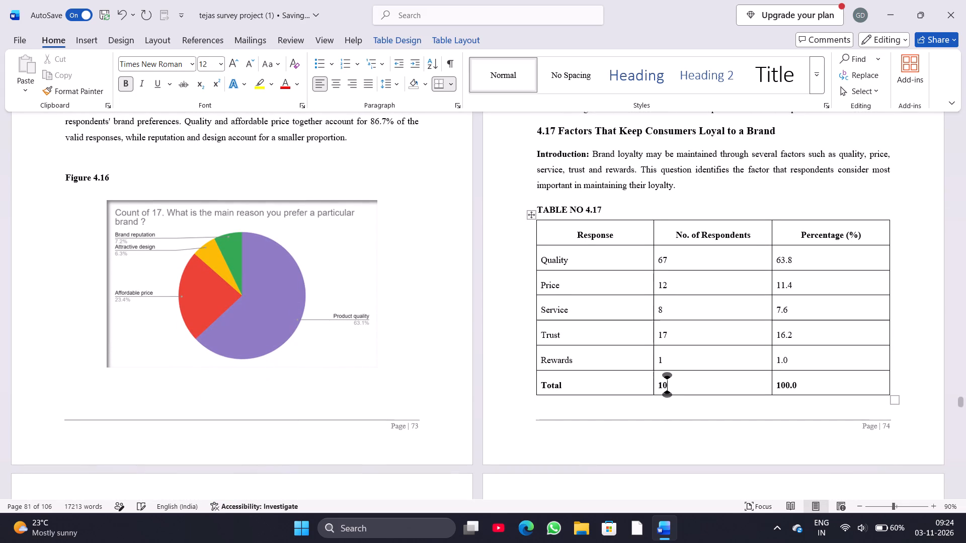
{"action": "key", "text": "BackSpace"}
{"action": "type", "text": "13"}
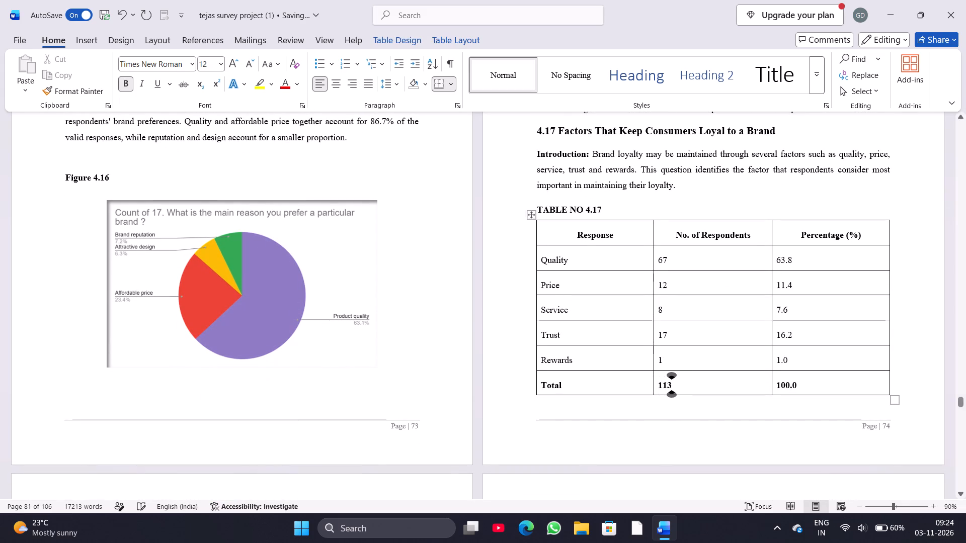
Insert a "Not stated" row with 8 respondents above the Total row in Table 4.17.
{"action": "left_click", "coordinate": [533, 368]}
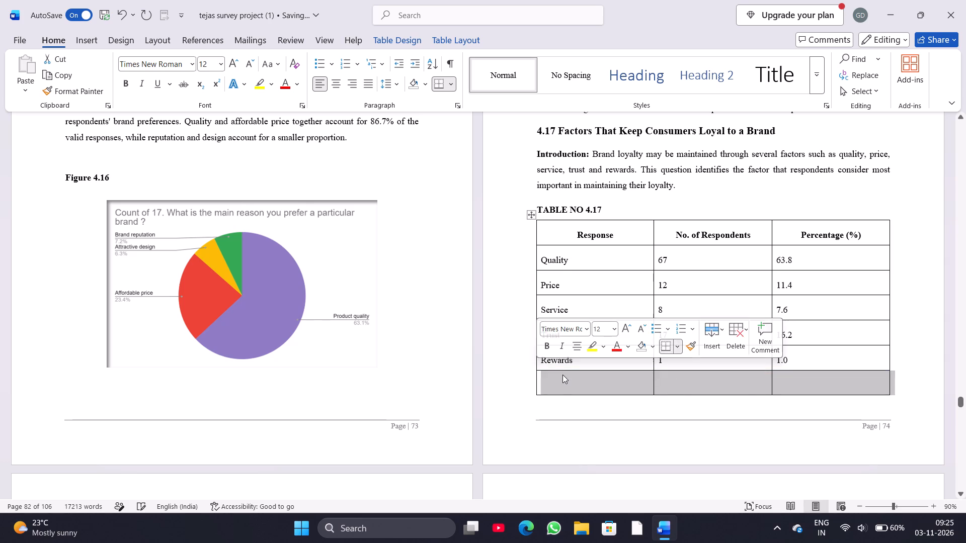
{"action": "left_click", "coordinate": [563, 379]}
{"action": "type", "text": "not stated"}
{"action": "key", "text": "space"}
{"action": "key", "text": "Right"}
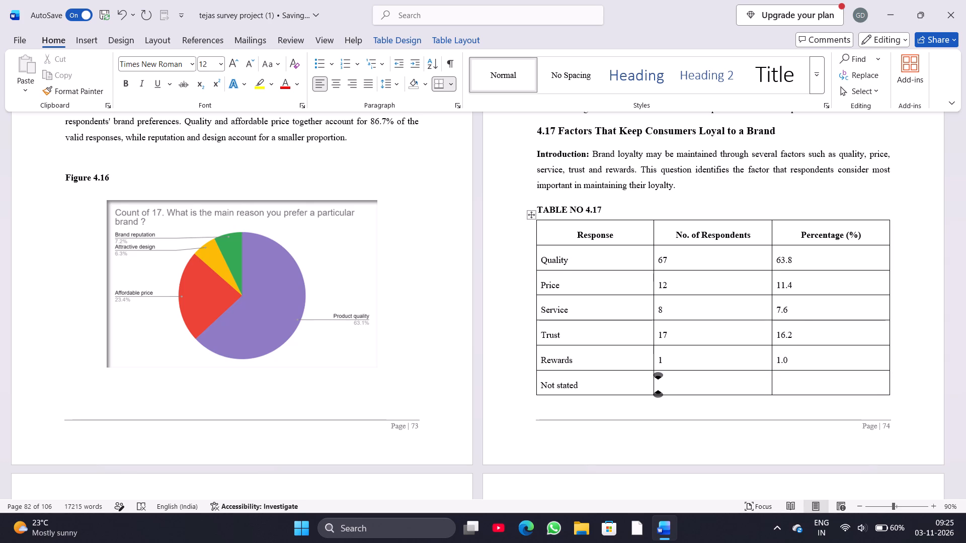
{"action": "key", "text": "8"}
Join the TABLE NO 4.17 caption to the end of the introduction paragraph so the Total row fits on the page.
{"action": "scroll", "coordinate": [563, 379], "scroll_direction": "down", "scroll_amount": 1}
{"action": "scroll", "coordinate": [563, 379], "scroll_direction": "up", "scroll_amount": 1}
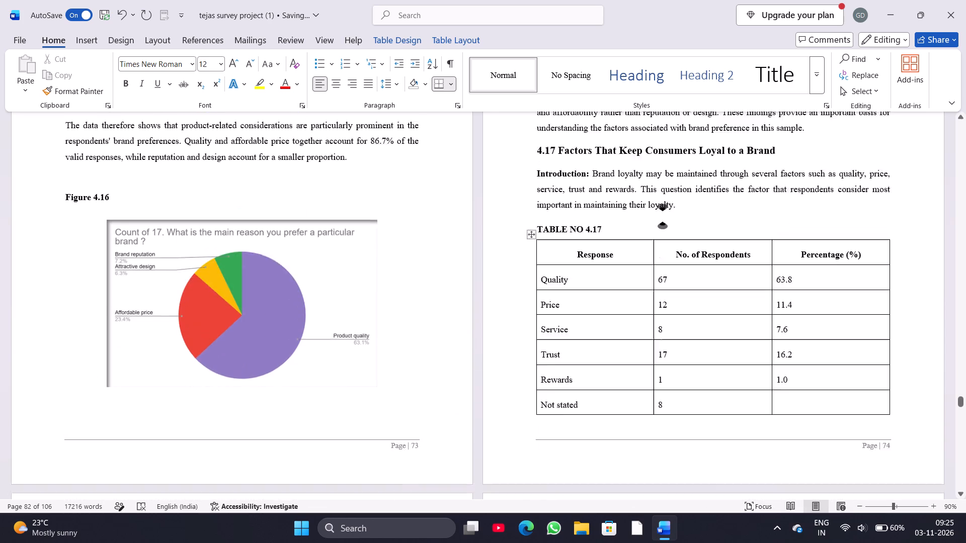
{"action": "scroll", "coordinate": [563, 379], "scroll_direction": "up", "scroll_amount": 1}
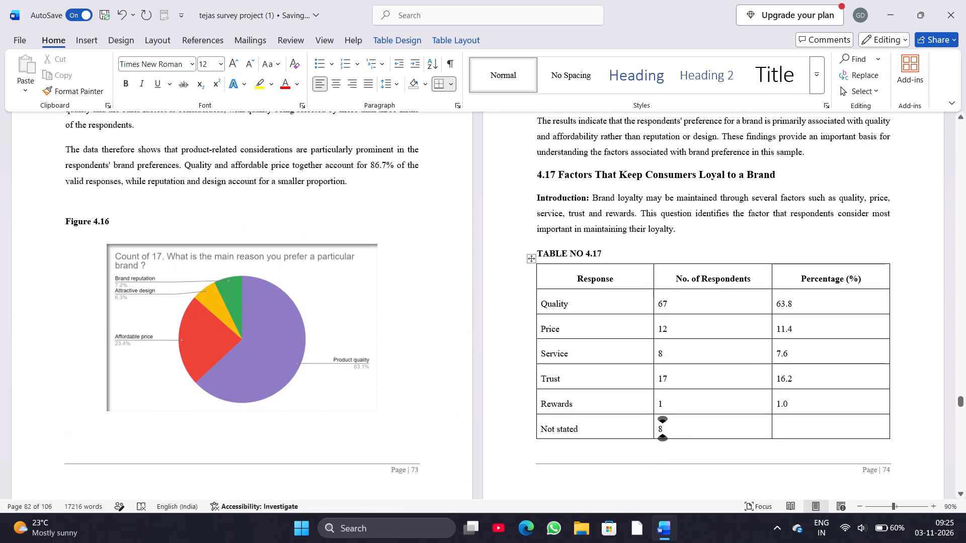
{"action": "left_click", "coordinate": [533, 253]}
{"action": "key", "text": "BackSpace"}
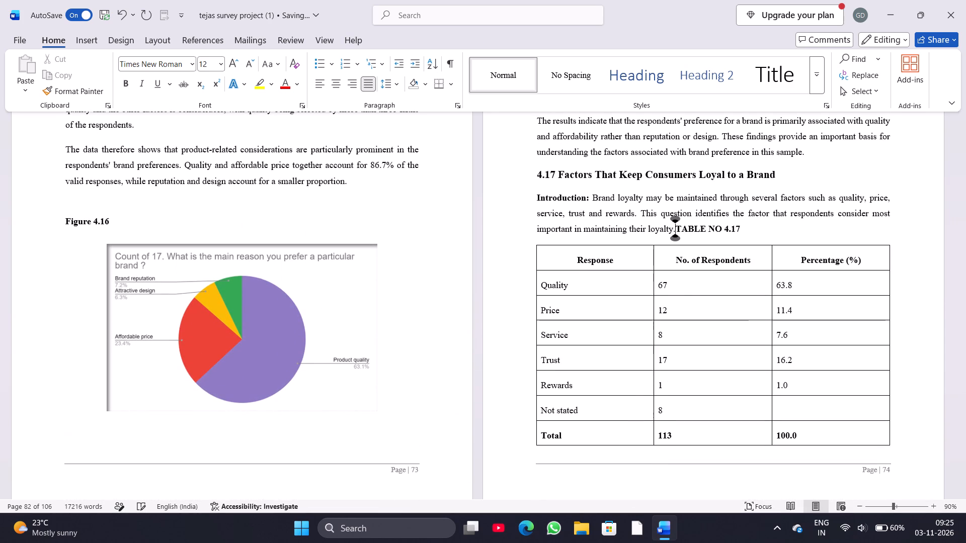
In Table 4.17, set the Quality percentage to 60.8 and the Not stated percentage to 3.
{"action": "scroll", "coordinate": [533, 253], "scroll_direction": "down", "scroll_amount": 1}
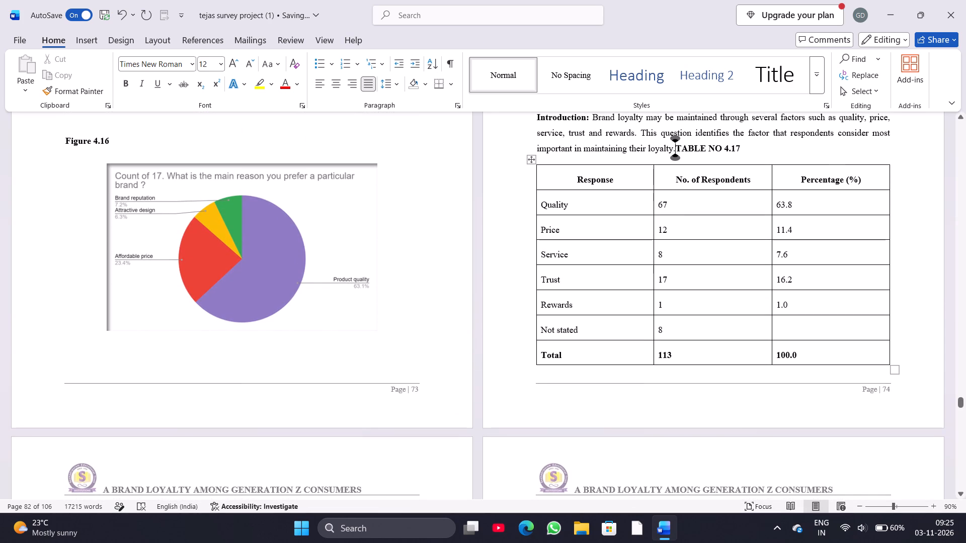
{"action": "left_click", "coordinate": [791, 330]}
{"action": "left_click", "coordinate": [785, 202]}
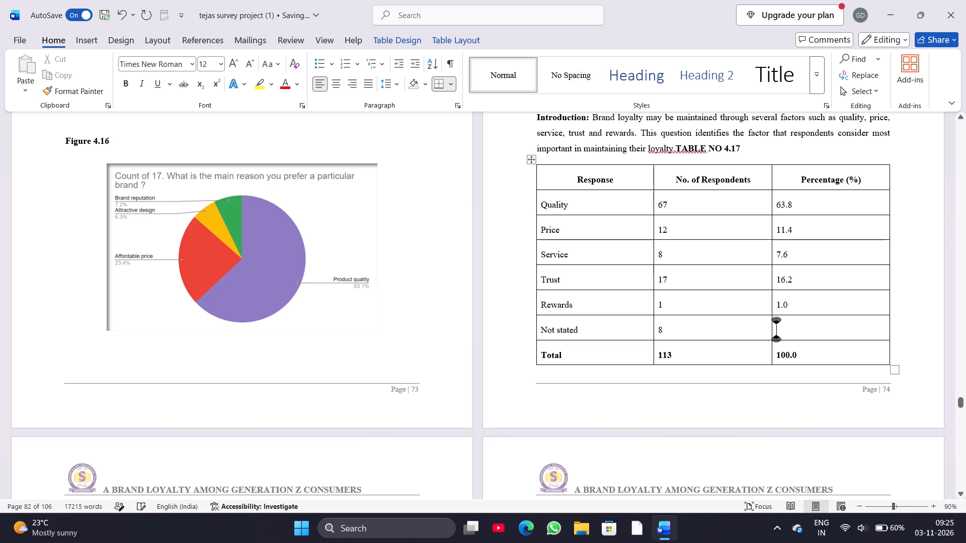
{"action": "key", "text": "BackSpace"}
{"action": "key", "text": "0"}
{"action": "left_click", "coordinate": [802, 328]}
{"action": "key", "text": "3"}
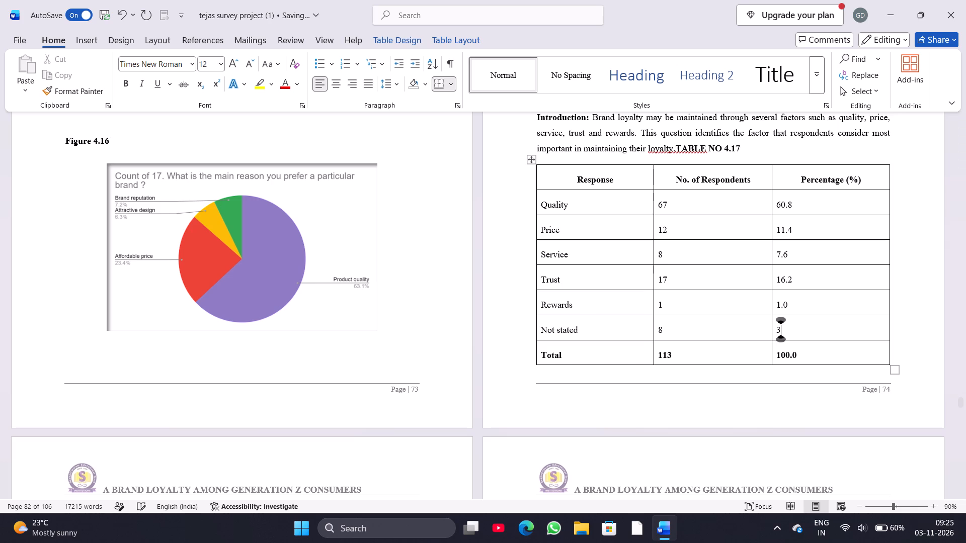
Set the total number of respondents in Table 4.18 on post-purchase feelings to 113.
{"action": "scroll", "coordinate": [802, 328], "scroll_direction": "down", "scroll_amount": 5}
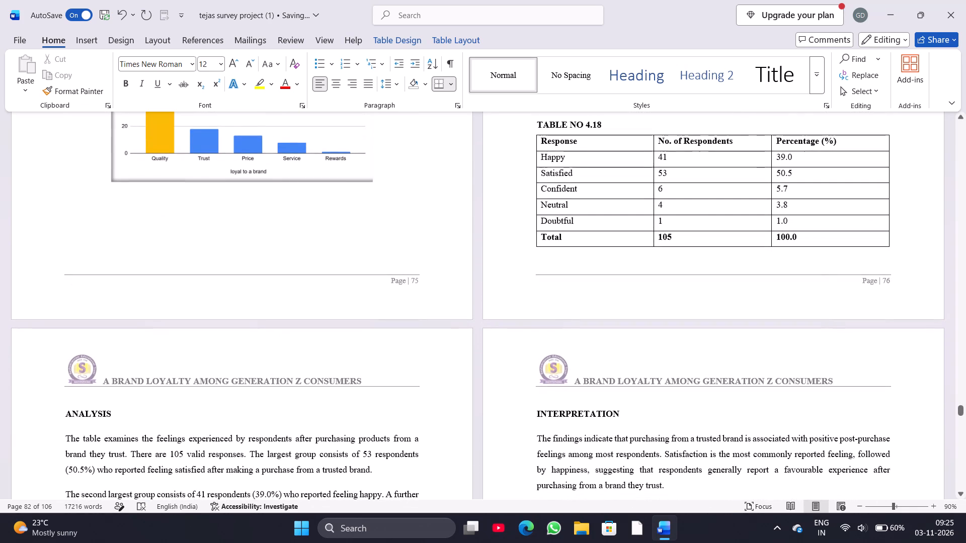
{"action": "left_click", "coordinate": [682, 241]}
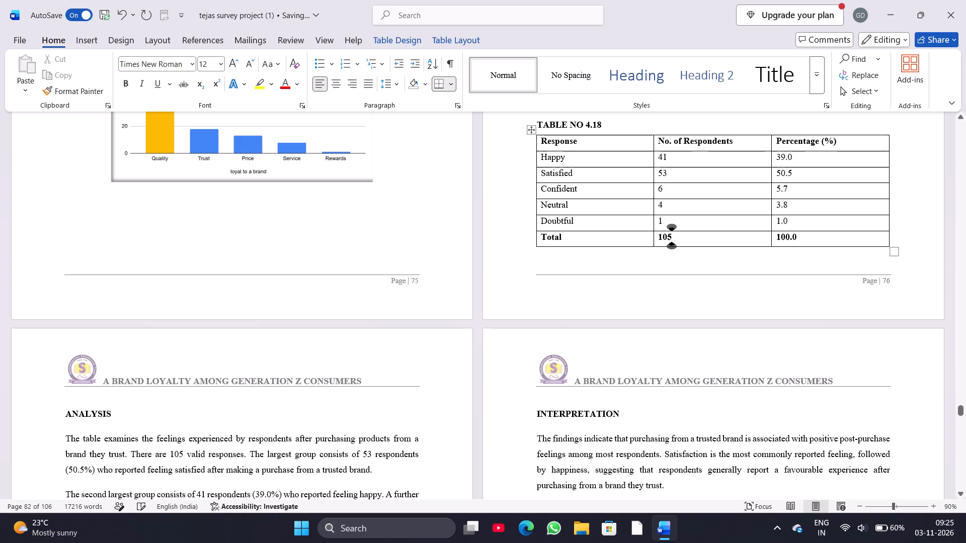
{"action": "key", "text": "BackSpace"}
{"action": "key", "text": "BackSpace"}
{"action": "type", "text": "13"}
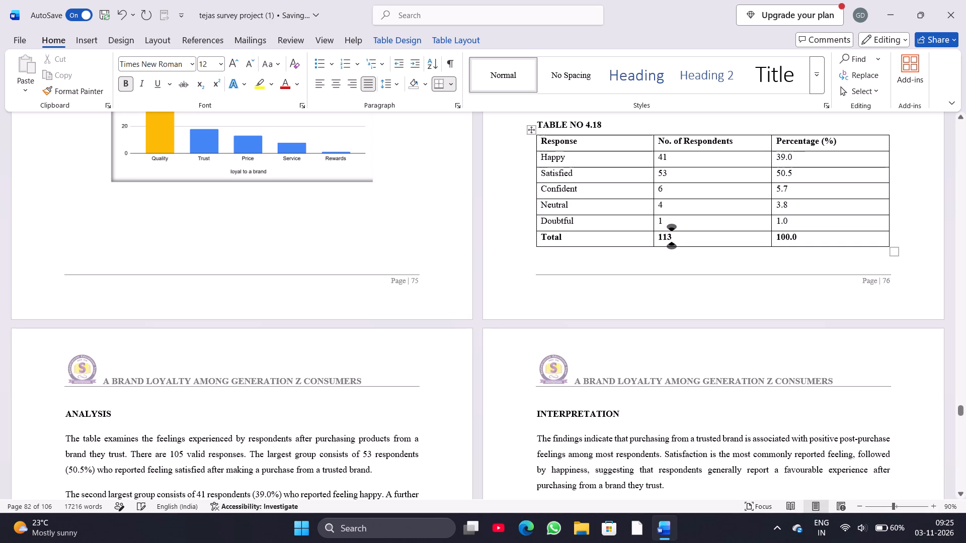
Insert a "Not stated" row with 8 respondents above the Total row in Table 4.18.
{"action": "scroll", "coordinate": [607, 220], "scroll_direction": "up", "scroll_amount": 1}
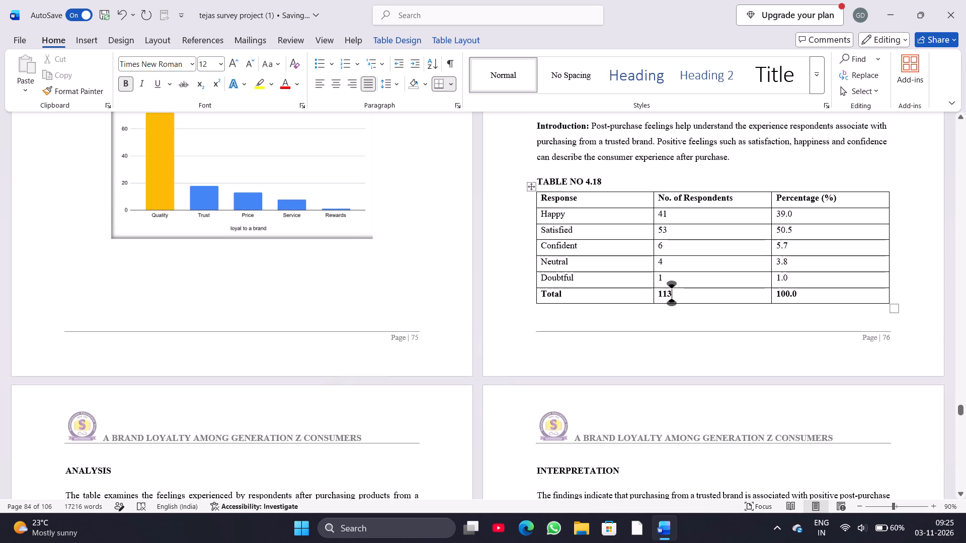
{"action": "left_click", "coordinate": [535, 289]}
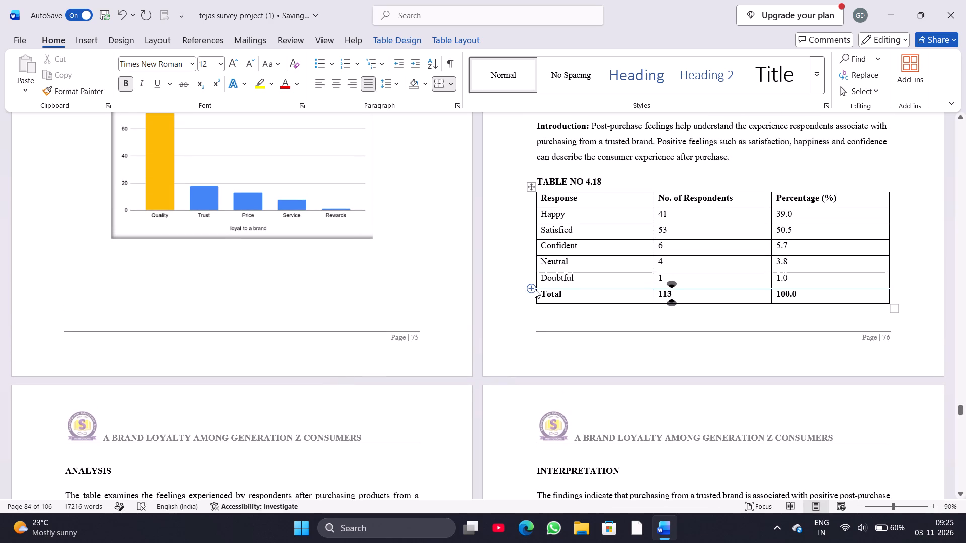
{"action": "left_click", "coordinate": [603, 292]}
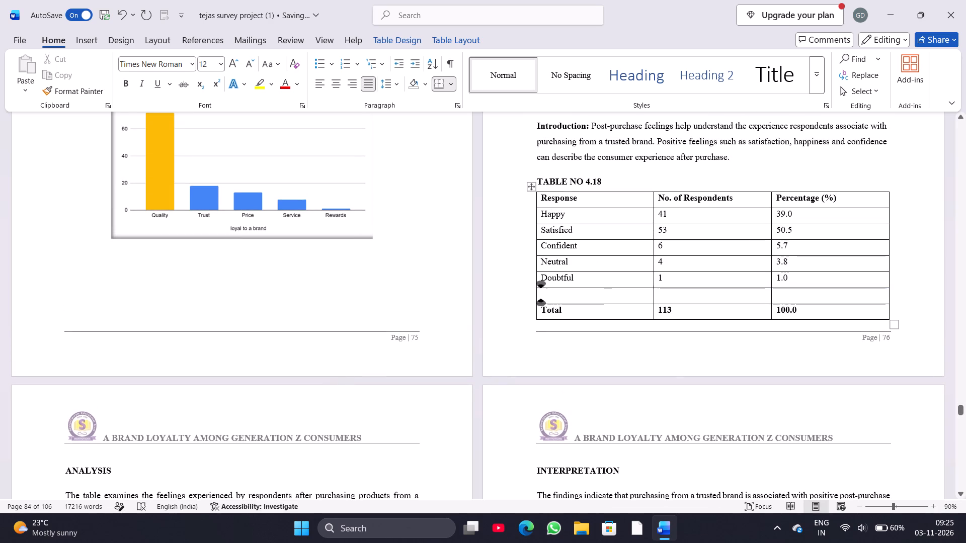
{"action": "key", "text": "n"}
{"action": "type", "text": "ot"}
{"action": "key", "text": "space"}
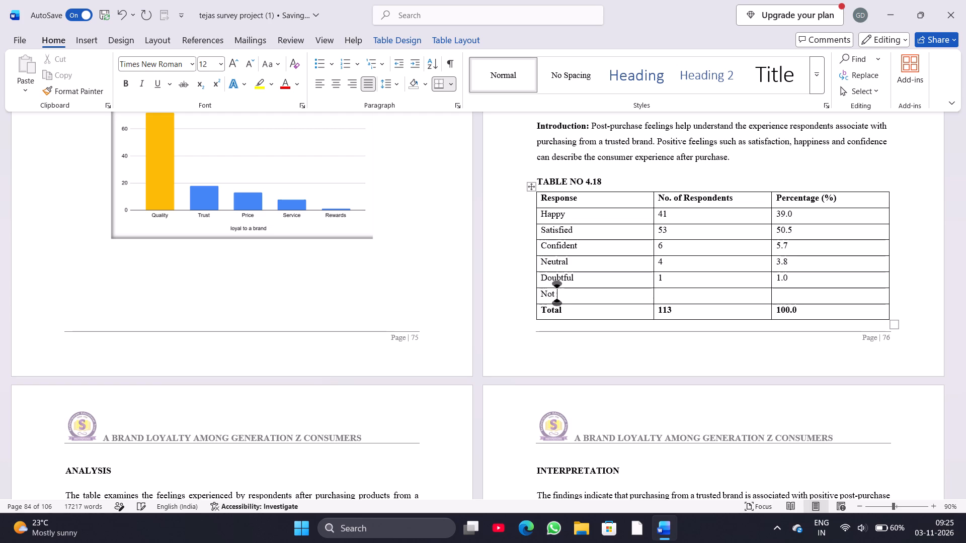
{"action": "type", "text": "statedc"}
{"action": "key", "text": "BackSpace"}
{"action": "key", "text": "space"}
{"action": "key", "text": "Right"}
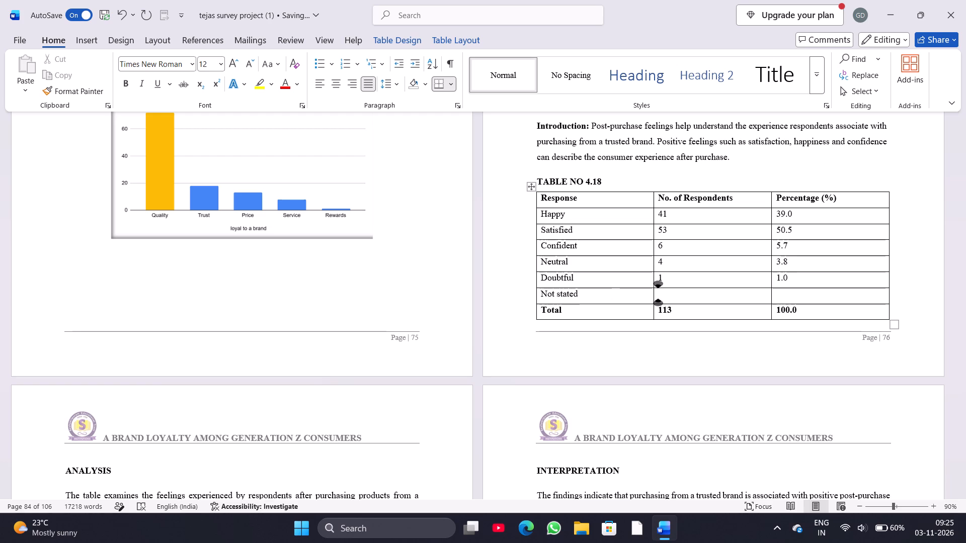
{"action": "key", "text": "9"}
{"action": "key", "text": "BackSpace"}
{"action": "key", "text": "8"}
In Table 4.18, set the Not stated percentage to 9 and the Happy percentage to 30.0.
{"action": "key", "text": "Right"}
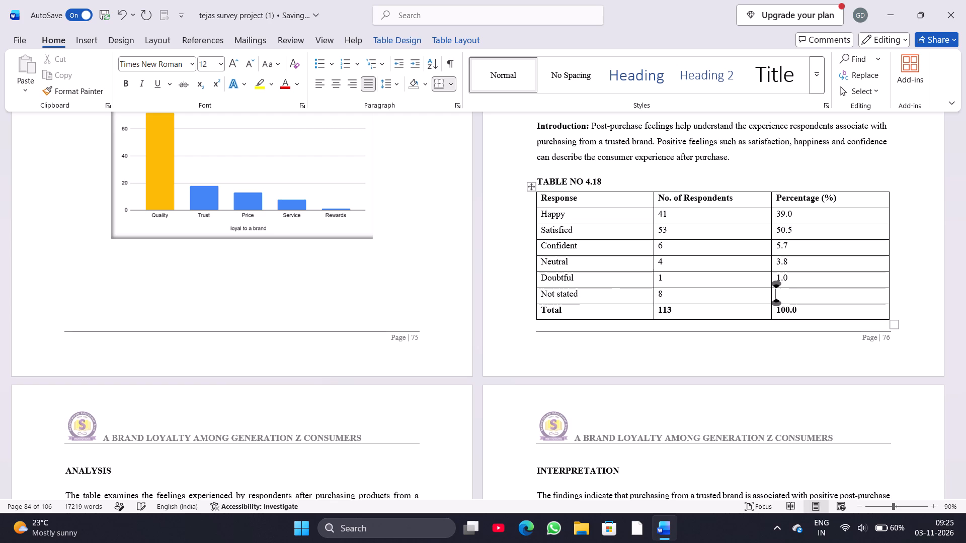
{"action": "key", "text": "9"}
{"action": "left_click", "coordinate": [784, 214]}
{"action": "key", "text": "BackSpace"}
{"action": "key", "text": "0"}
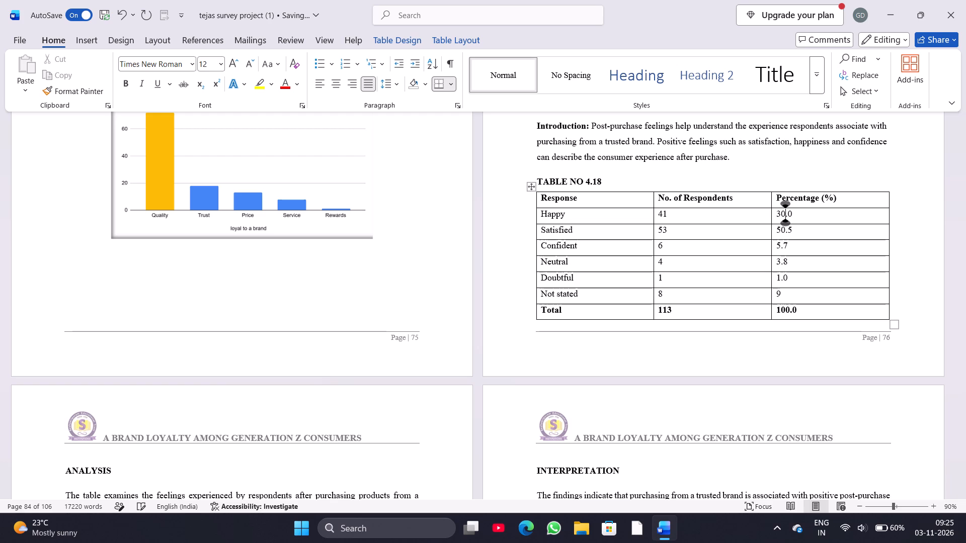
Set the total number of respondents in Table 4.19 on the overall brand rating to 113.
{"action": "scroll", "coordinate": [784, 214], "scroll_direction": "down", "scroll_amount": 7}
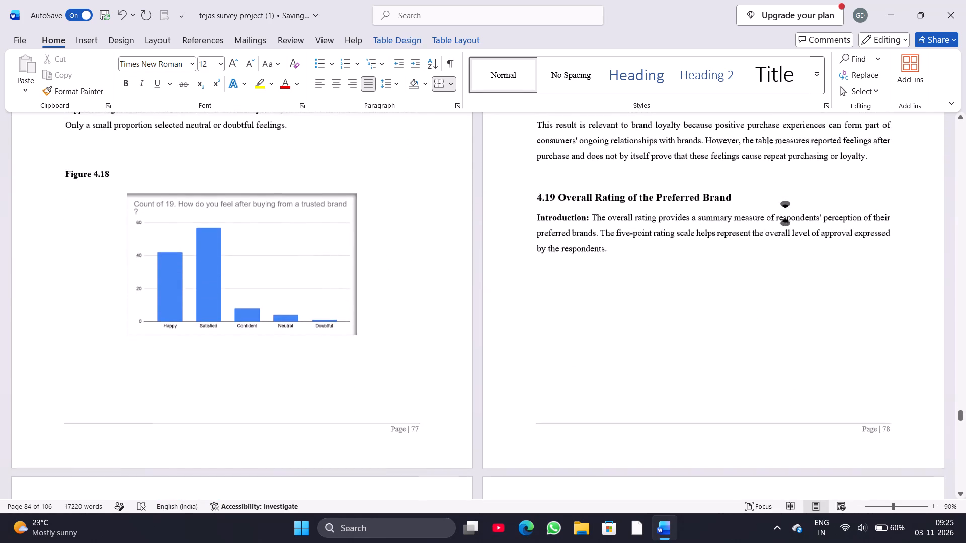
{"action": "scroll", "coordinate": [784, 214], "scroll_direction": "down", "scroll_amount": 5}
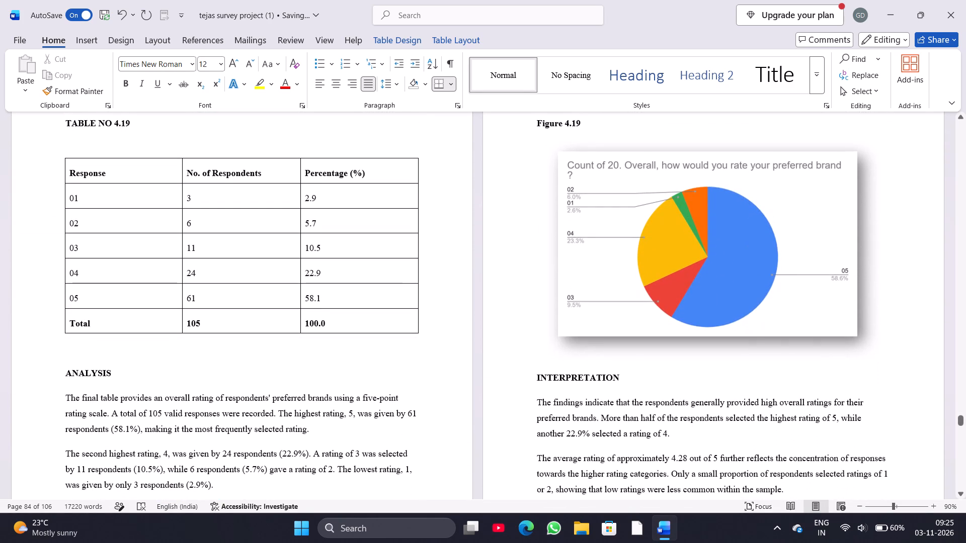
{"action": "left_click", "coordinate": [215, 321]}
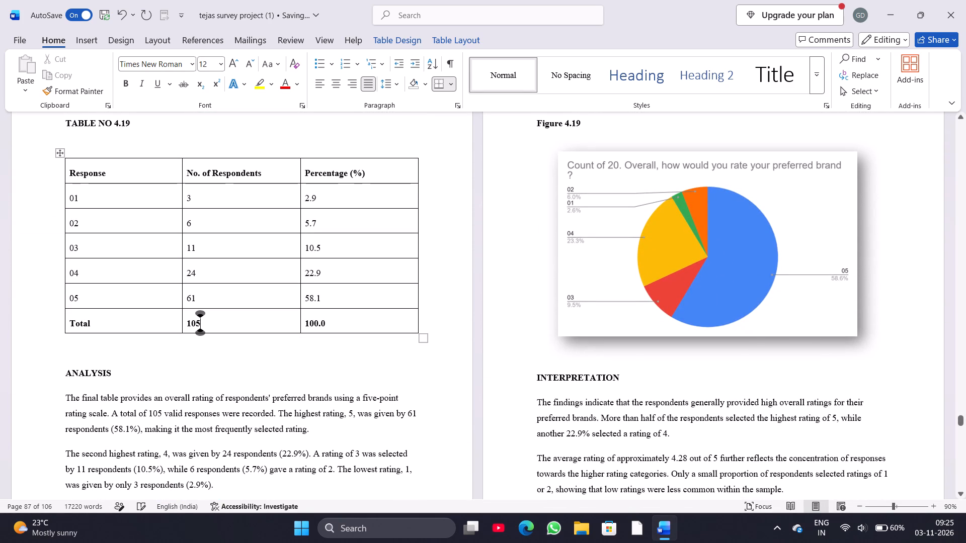
{"action": "key", "text": "BackSpace"}
{"action": "key", "text": "BackSpace"}
{"action": "type", "text": "13"}
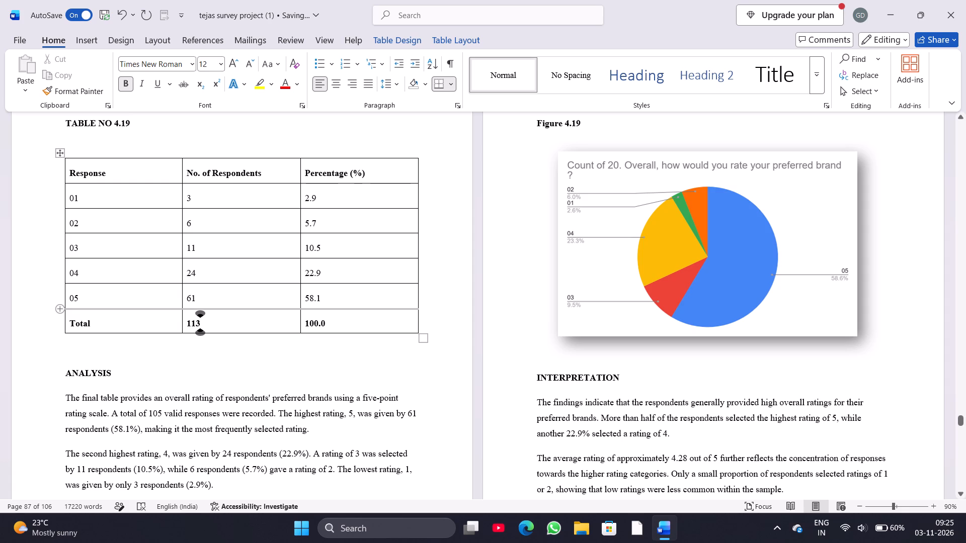
Insert a "Not stated" row with 8 respondents above the Total row in Table 4.19.
{"action": "left_click", "coordinate": [61, 309]}
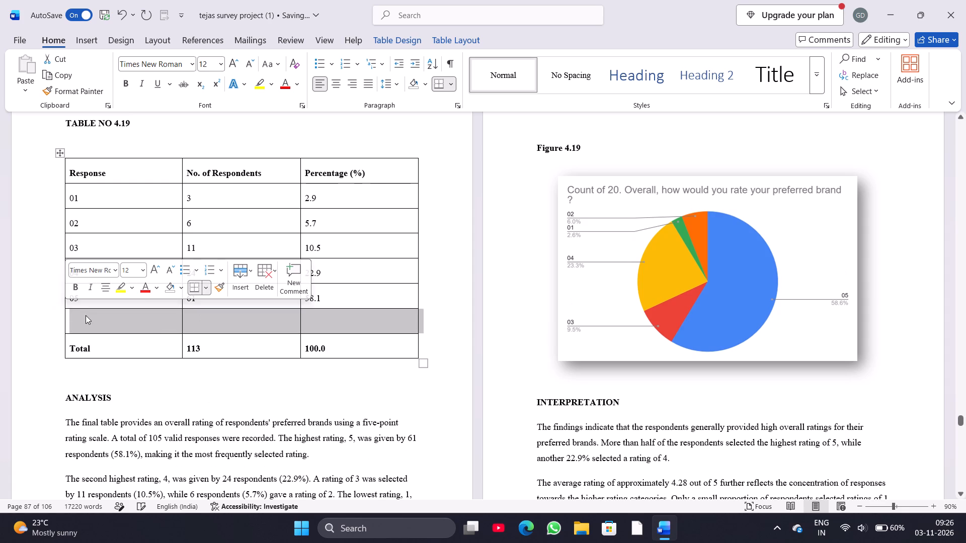
{"action": "left_click", "coordinate": [86, 315]}
{"action": "type", "text": "not stated"}
{"action": "key", "text": "Right"}
{"action": "key", "text": "8"}
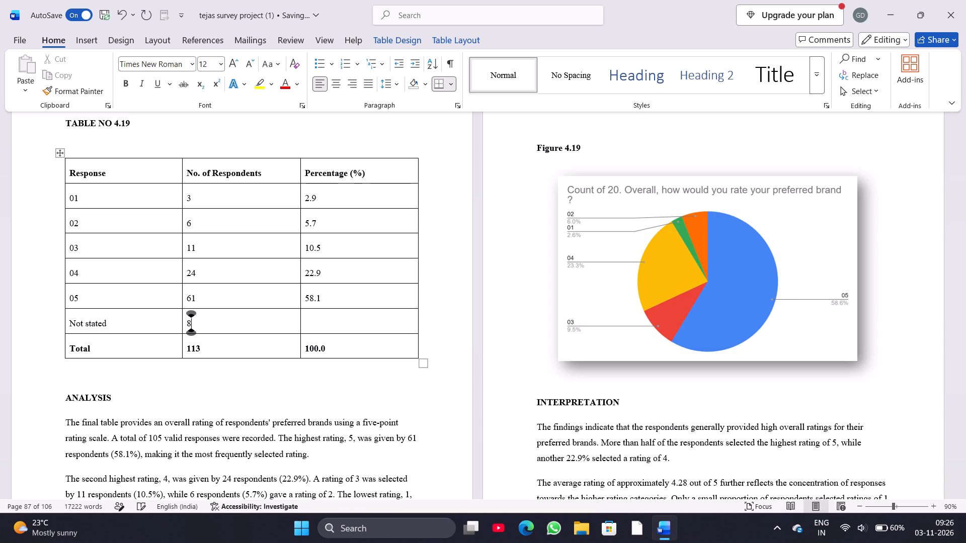
In Table 4.19, set the percentage for rating 04 to 20.9 and the Not stated percentage to 2.
{"action": "left_click", "coordinate": [313, 274]}
{"action": "key", "text": "BackSpace"}
{"action": "key", "text": "0"}
{"action": "left_click", "coordinate": [313, 329]}
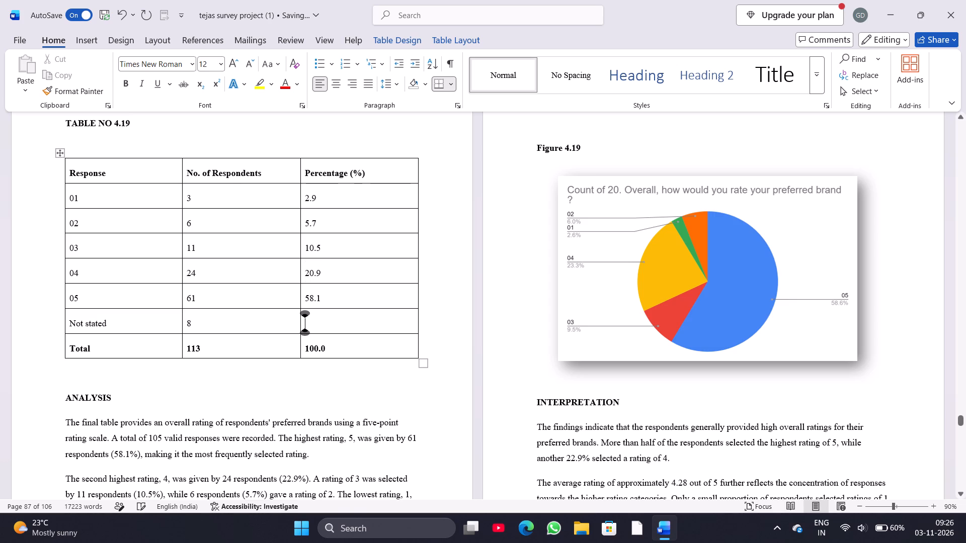
{"action": "key", "text": "2"}
Look through the pages following Table 4.19 up to the start of Chapter 5 for anything left to adjust.
{"action": "scroll", "coordinate": [313, 329], "scroll_direction": "down", "scroll_amount": 6}
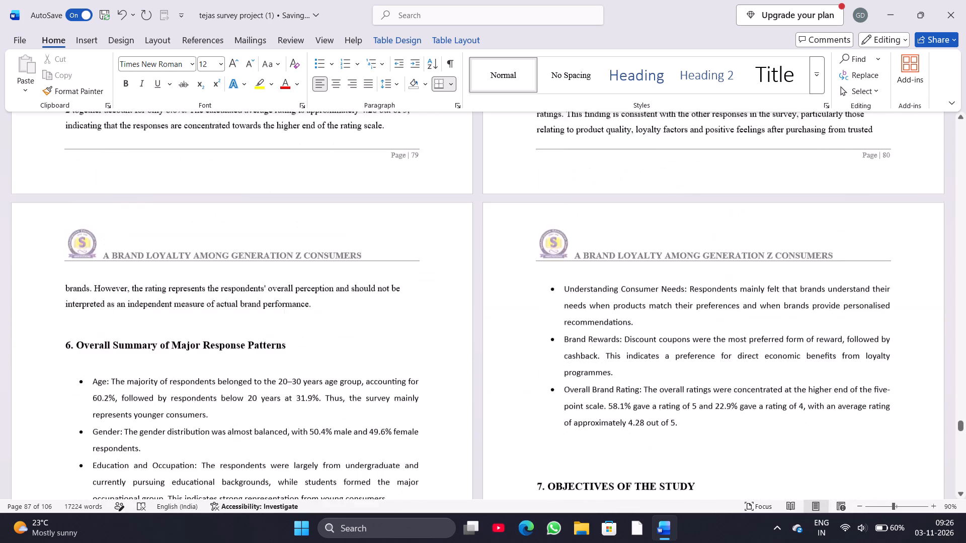
{"action": "scroll", "coordinate": [313, 329], "scroll_direction": "down", "scroll_amount": 6}
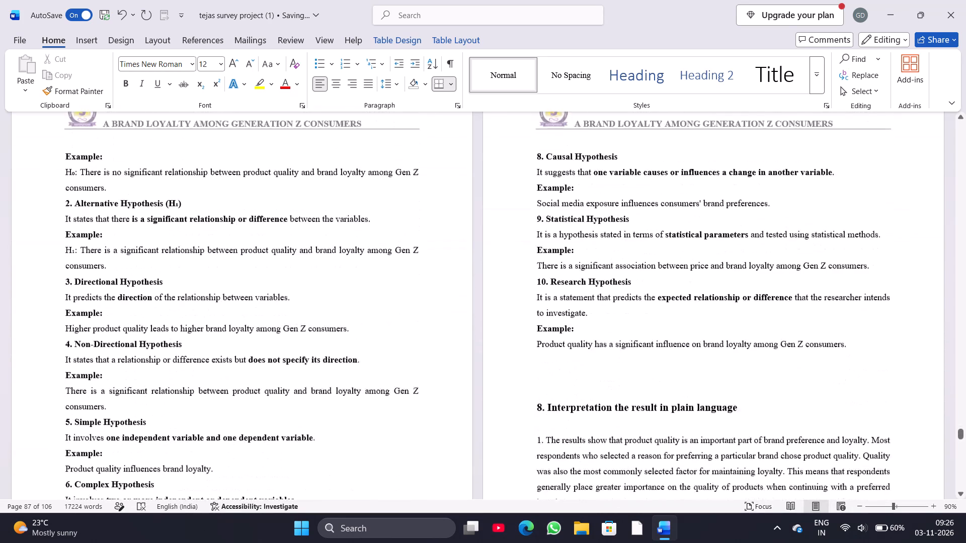
{"action": "scroll", "coordinate": [313, 329], "scroll_direction": "down", "scroll_amount": 5}
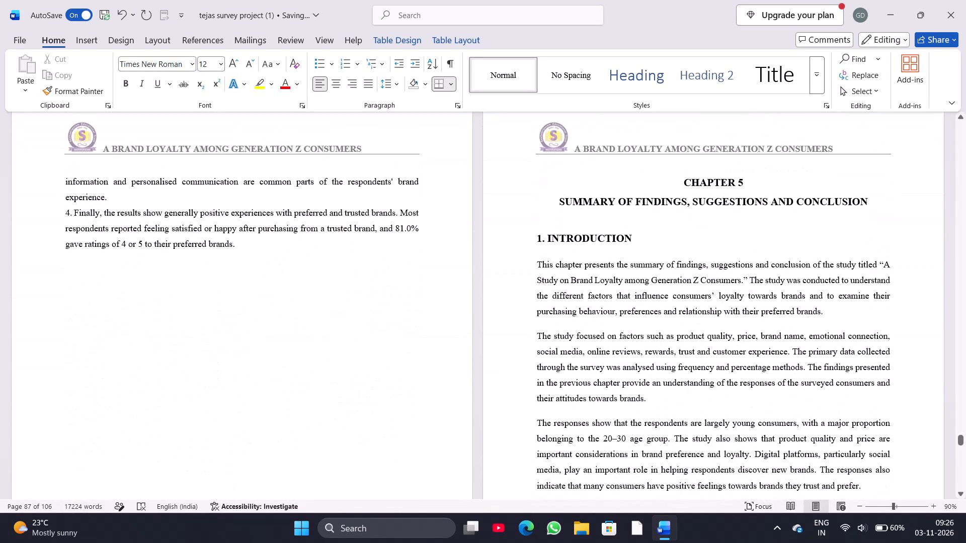
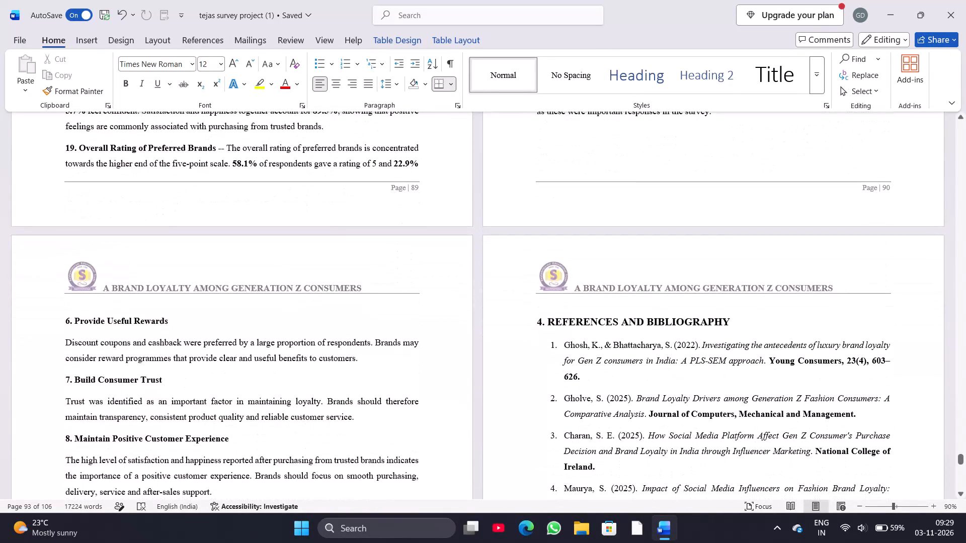
Check the brand loyalty report's suggestions, references and annexures pages in Chapter 5.
{"action": "scroll", "coordinate": [313, 329], "scroll_direction": "down", "scroll_amount": 4}
{"action": "scroll", "coordinate": [313, 329], "scroll_direction": "up", "scroll_amount": 3}
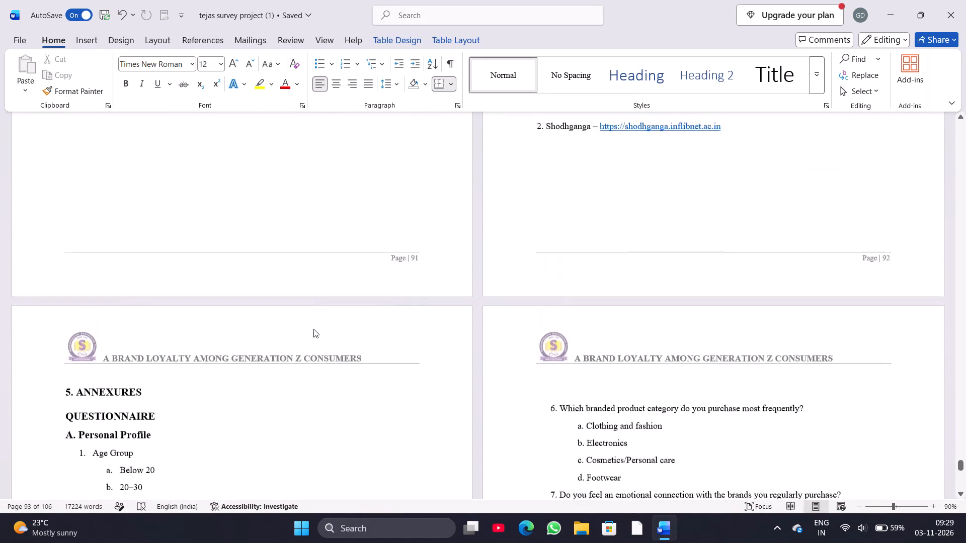
{"action": "scroll", "coordinate": [313, 329], "scroll_direction": "up", "scroll_amount": 3}
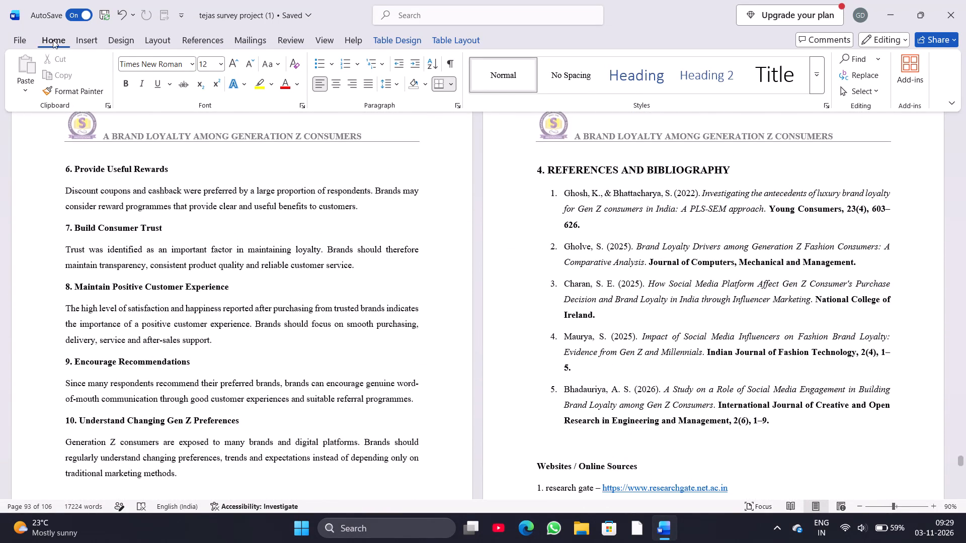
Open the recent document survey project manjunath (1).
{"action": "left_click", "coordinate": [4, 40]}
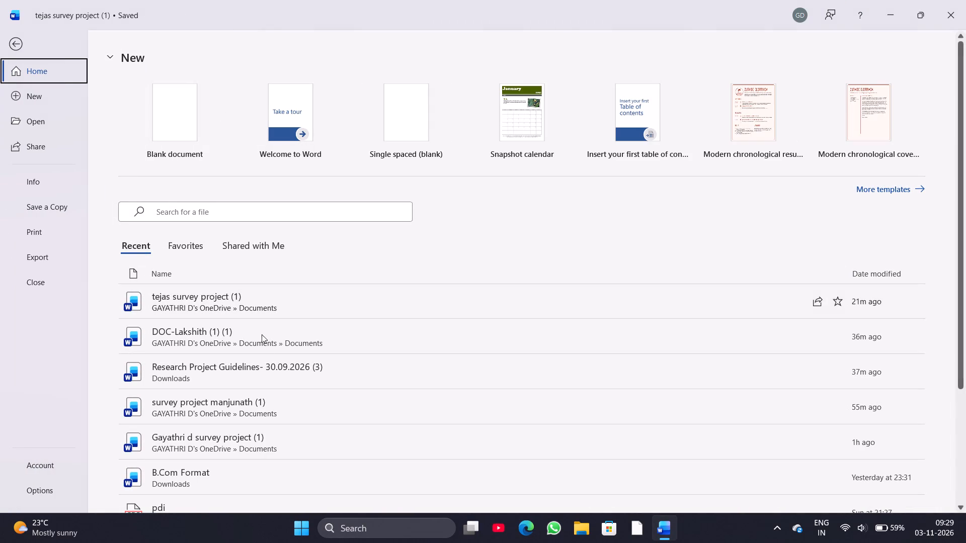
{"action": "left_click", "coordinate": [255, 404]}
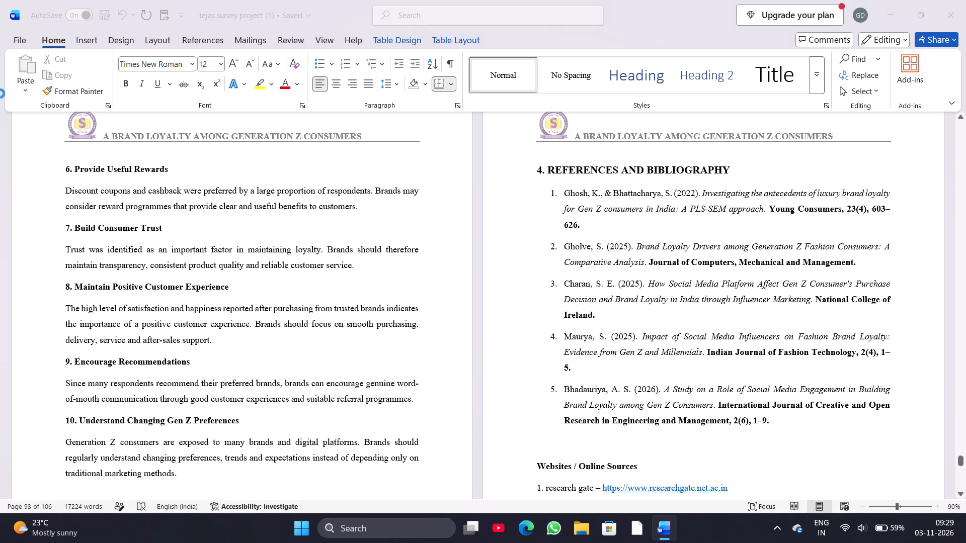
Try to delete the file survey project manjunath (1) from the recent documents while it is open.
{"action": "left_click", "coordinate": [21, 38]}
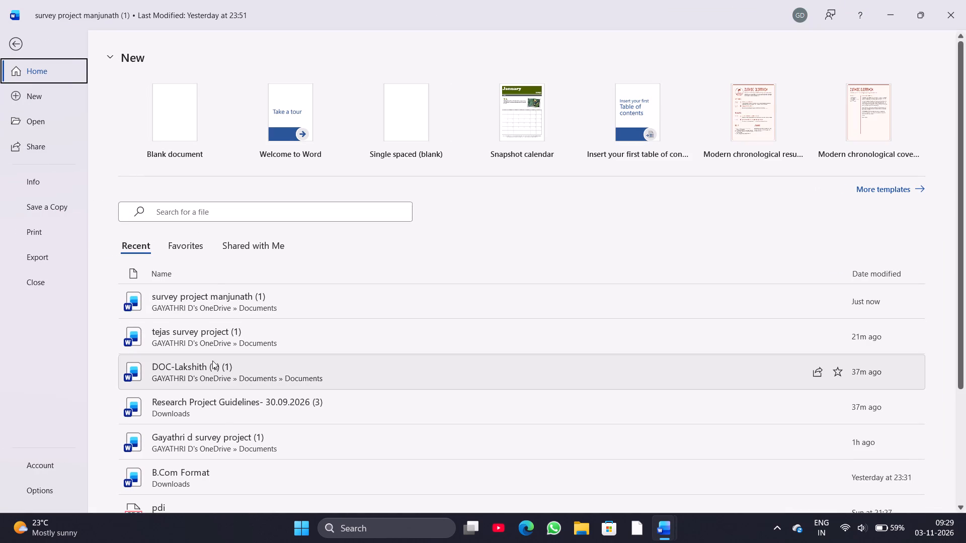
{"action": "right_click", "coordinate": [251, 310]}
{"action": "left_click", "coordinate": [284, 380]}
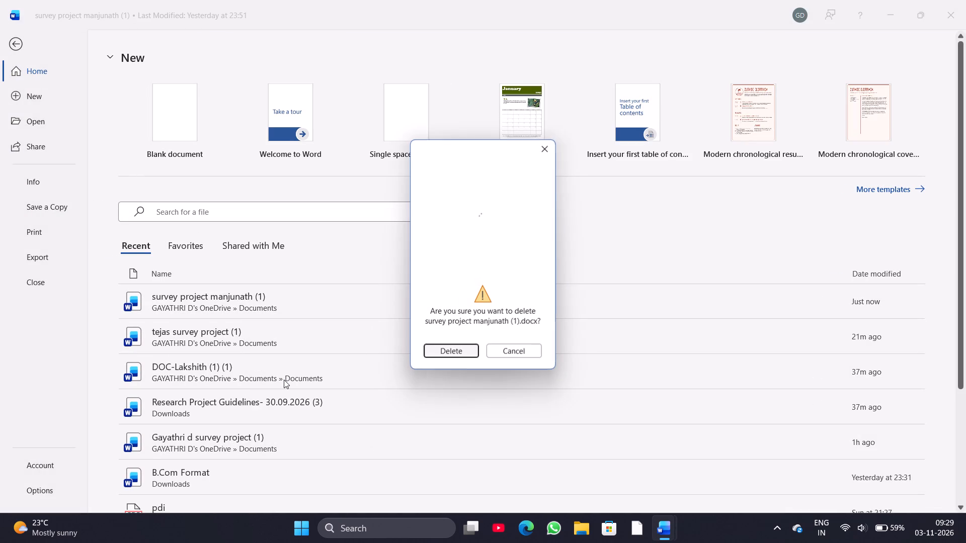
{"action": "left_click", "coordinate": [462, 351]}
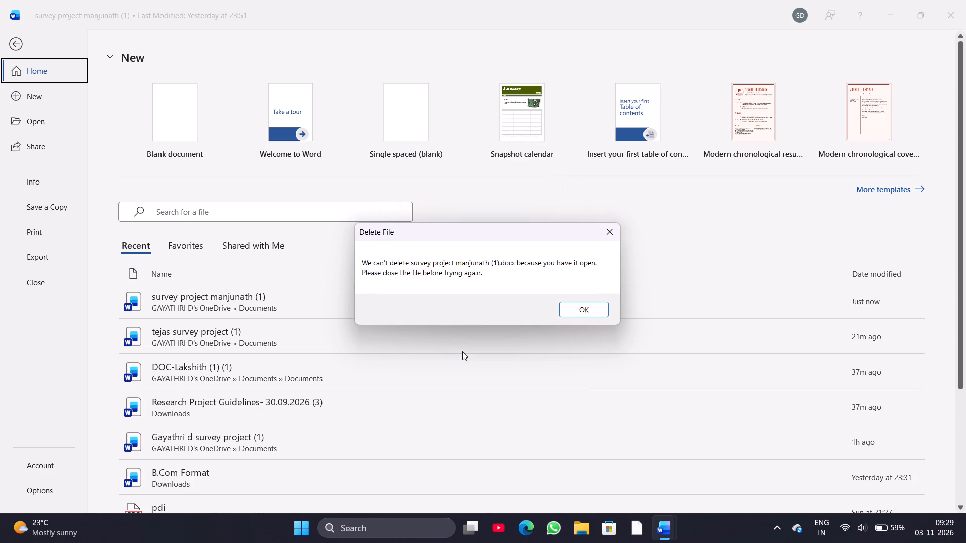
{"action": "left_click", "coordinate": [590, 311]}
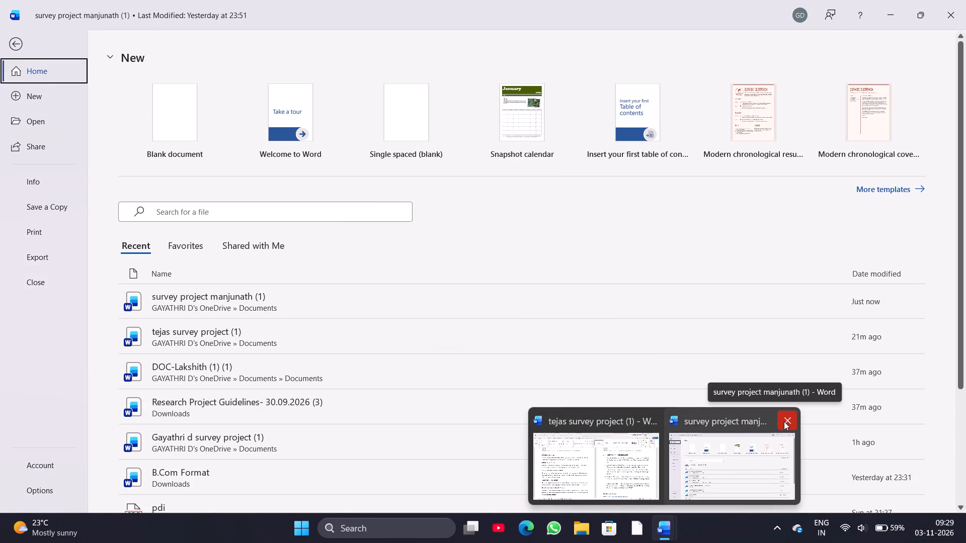
Close the open document survey project manjunath (1) and delete its file from the recent documents.
{"action": "left_click", "coordinate": [784, 421]}
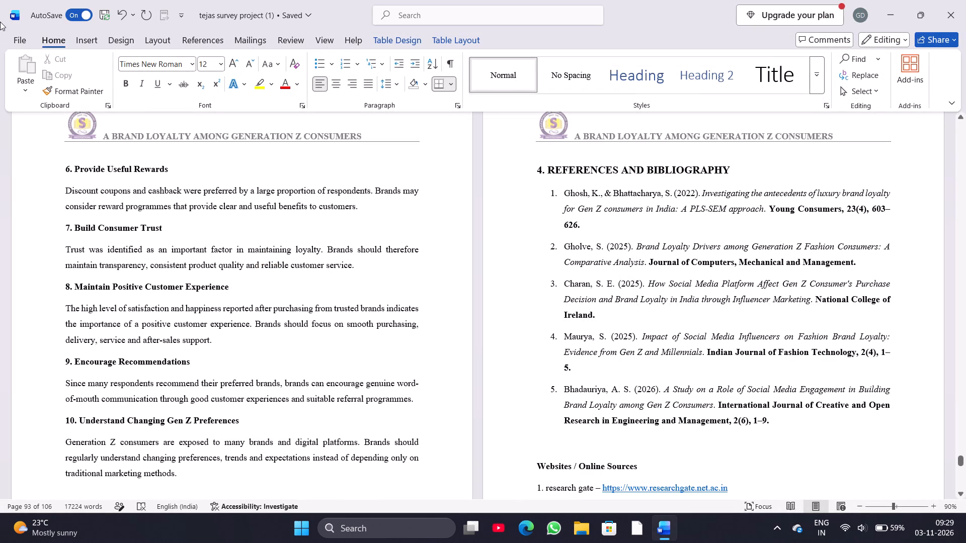
{"action": "left_click_drag", "start_coordinate": [17, 30], "coordinate": [18, 36]}
{"action": "left_click", "coordinate": [18, 36]}
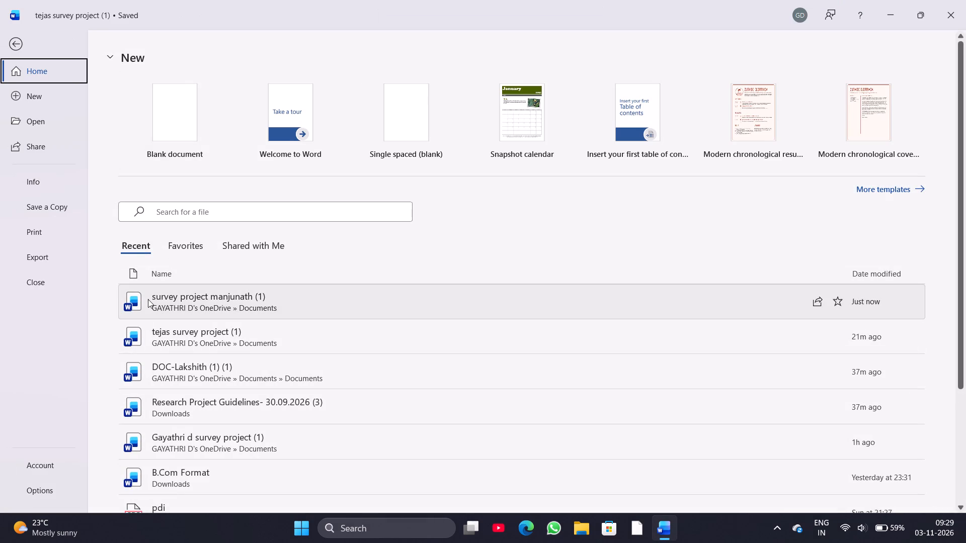
{"action": "right_click", "coordinate": [219, 299]}
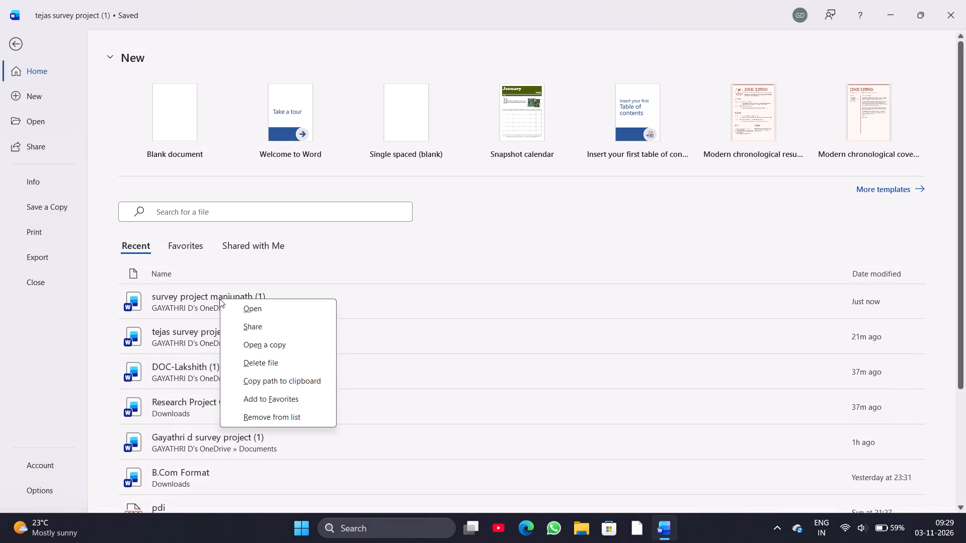
{"action": "left_click", "coordinate": [257, 364]}
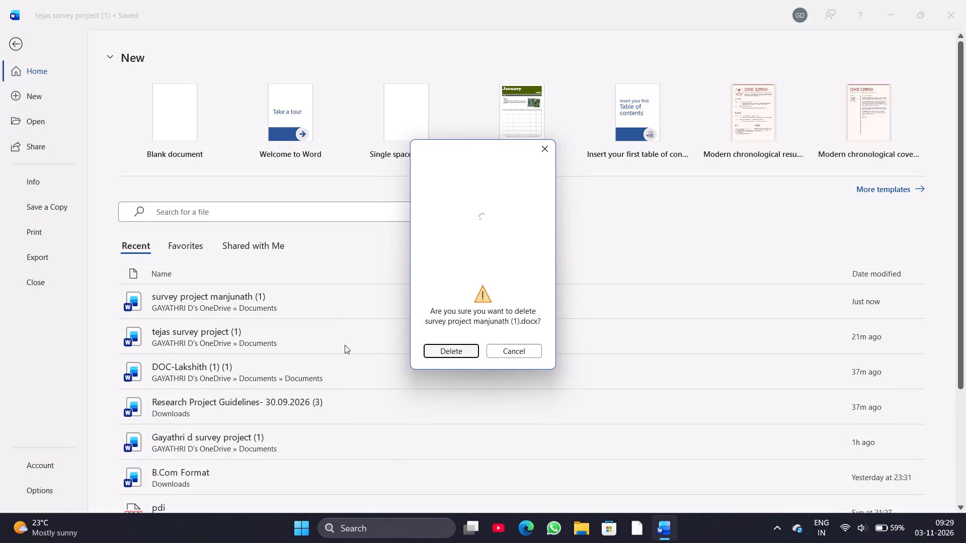
{"action": "left_click", "coordinate": [435, 343]}
{"action": "left_click", "coordinate": [437, 347]}
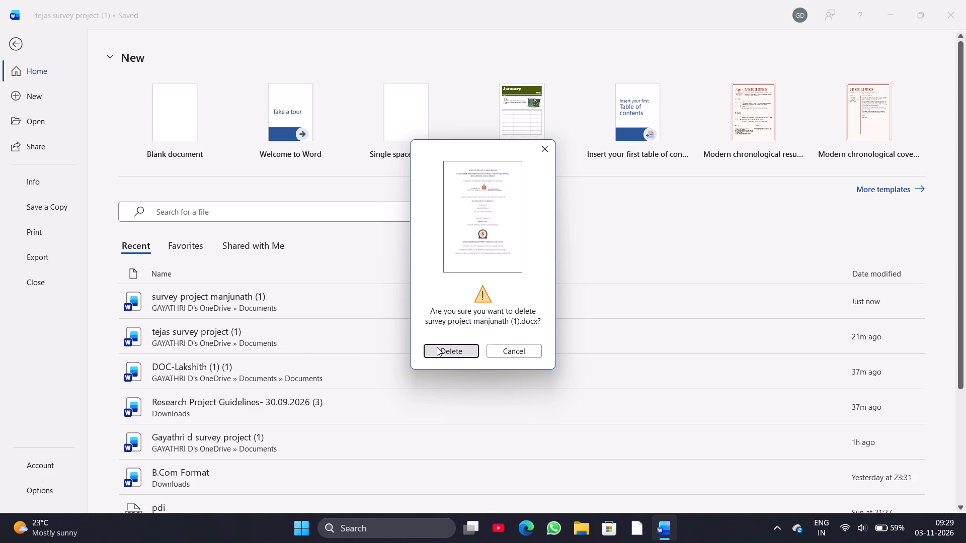
Delete the older file survey project manjunath, dated 26 October, from the recent documents.
{"action": "scroll", "coordinate": [294, 351], "scroll_direction": "down", "scroll_amount": 1}
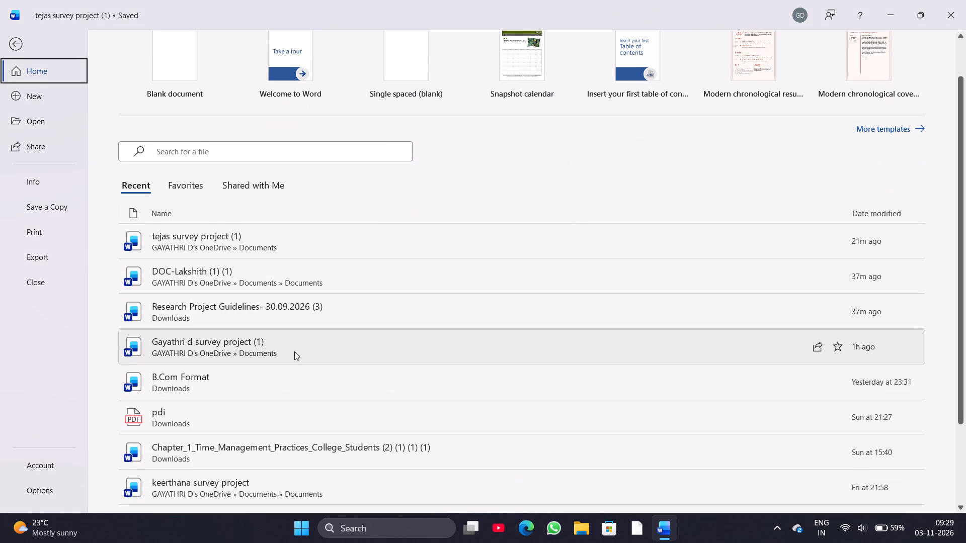
{"action": "scroll", "coordinate": [294, 351], "scroll_direction": "down", "scroll_amount": 1}
{"action": "scroll", "coordinate": [256, 448], "scroll_direction": "down", "scroll_amount": 1}
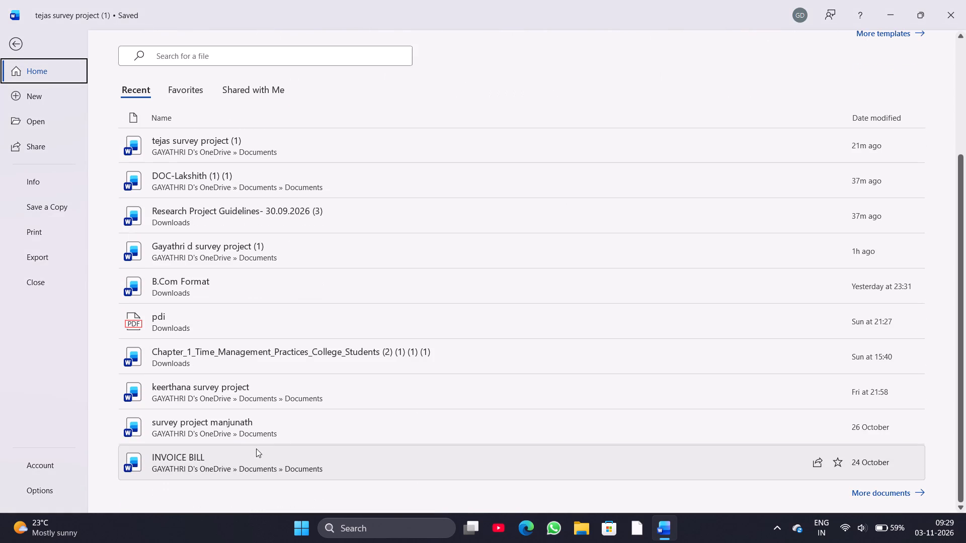
{"action": "right_click", "coordinate": [259, 437]}
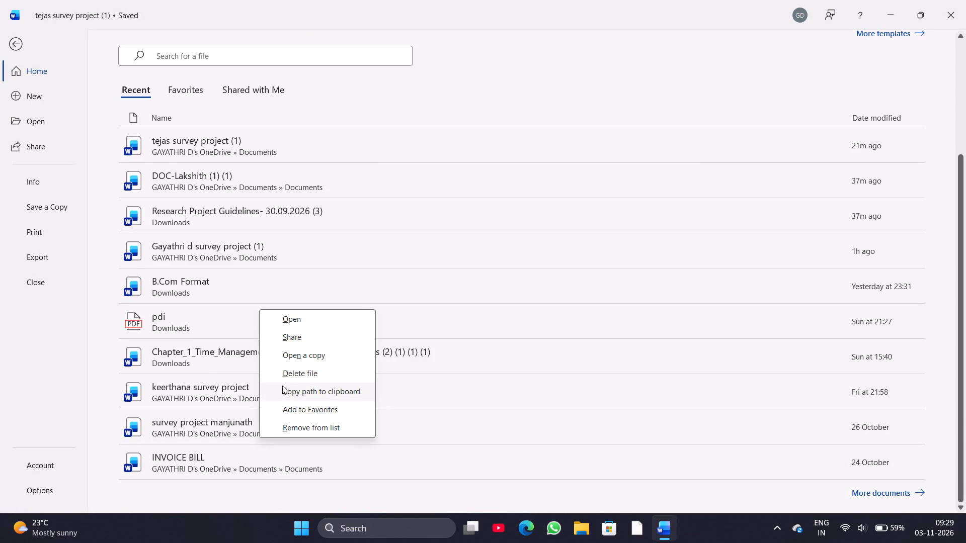
{"action": "left_click", "coordinate": [297, 374]}
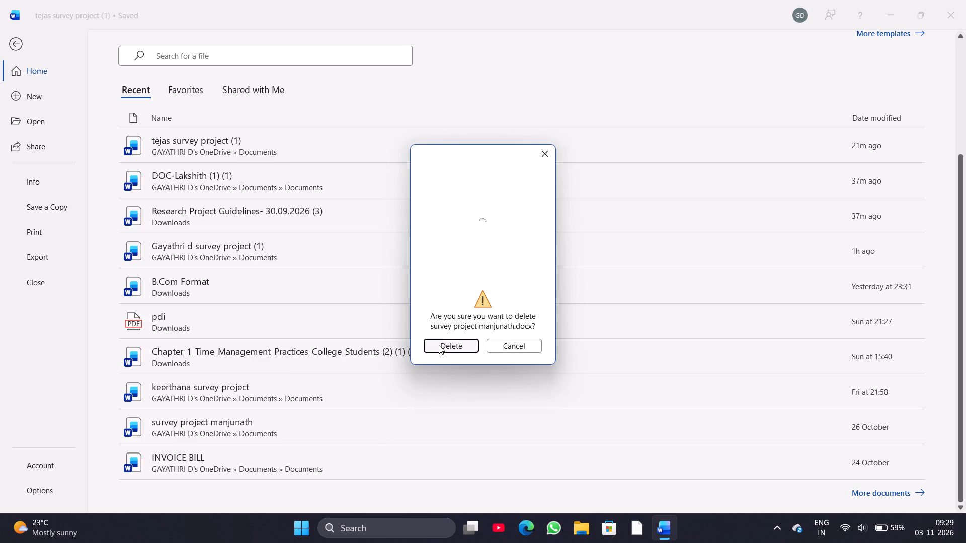
{"action": "left_click", "coordinate": [439, 345]}
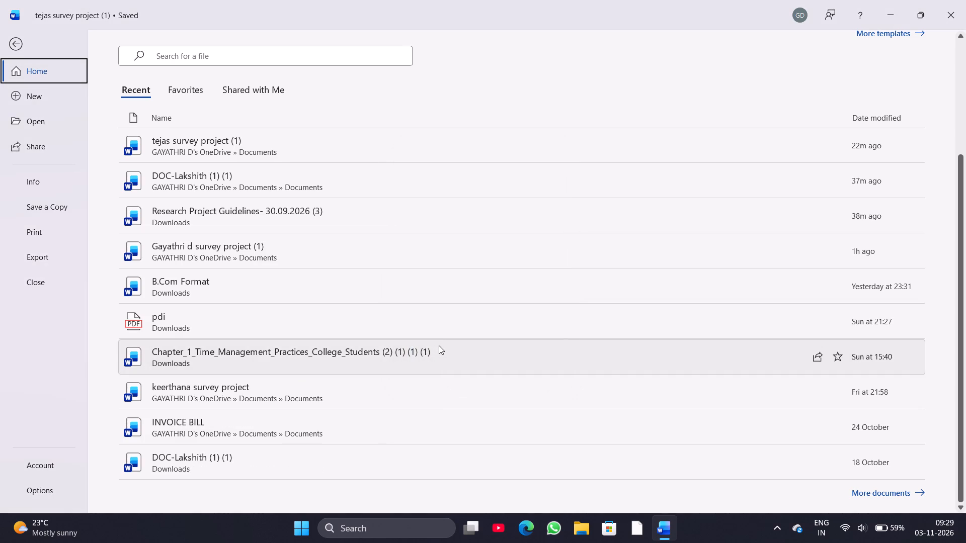
Open the recent survey project document on consumer perception towards organic products.
{"action": "scroll", "coordinate": [439, 345], "scroll_direction": "down", "scroll_amount": 1}
{"action": "scroll", "coordinate": [407, 301], "scroll_direction": "up", "scroll_amount": 1}
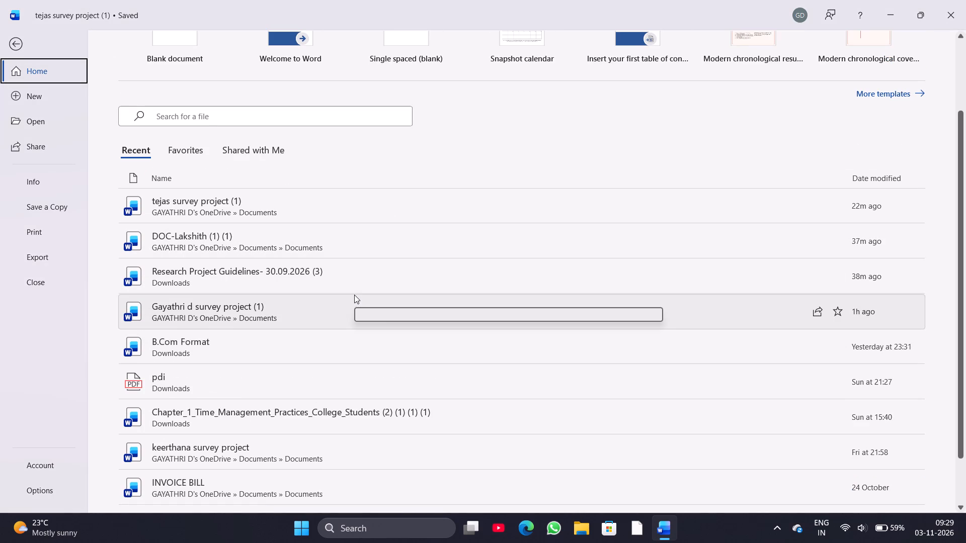
{"action": "left_click", "coordinate": [327, 308]}
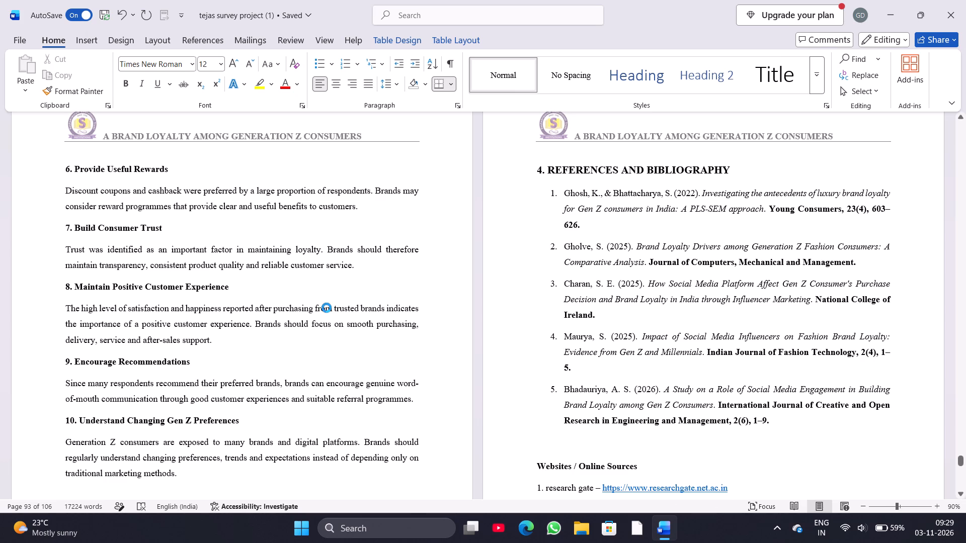
Look through the organic products report from the front pages through Chapter 5 to the references and questionnaire.
{"action": "scroll", "coordinate": [539, 314], "scroll_direction": "down", "scroll_amount": 5}
{"action": "scroll", "coordinate": [539, 314], "scroll_direction": "down", "scroll_amount": 20}
{"action": "scroll", "coordinate": [539, 314], "scroll_direction": "down", "scroll_amount": 20}
{"action": "scroll", "coordinate": [539, 314], "scroll_direction": "down", "scroll_amount": 20}
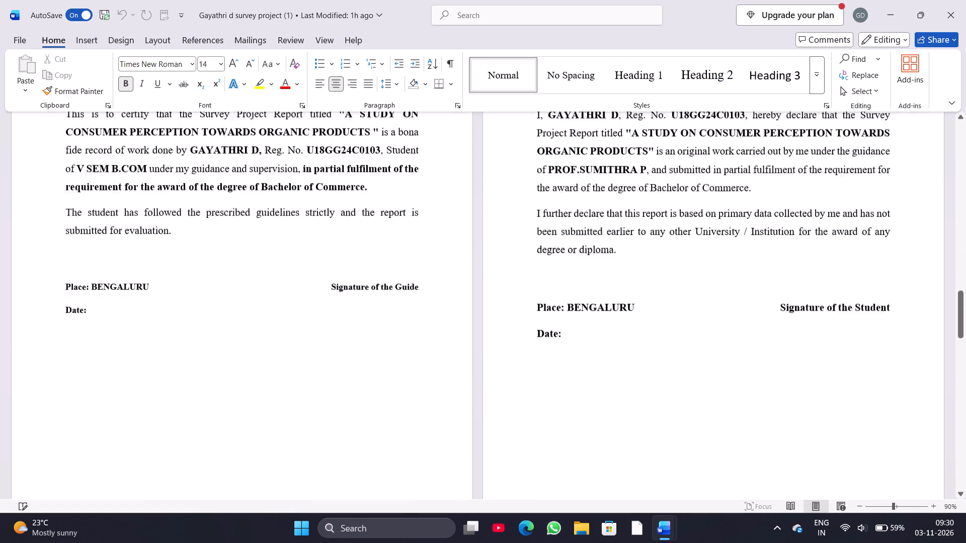
{"action": "scroll", "coordinate": [539, 314], "scroll_direction": "down", "scroll_amount": 20}
{"action": "scroll", "coordinate": [539, 314], "scroll_direction": "down", "scroll_amount": 20}
{"action": "scroll", "coordinate": [539, 314], "scroll_direction": "down", "scroll_amount": 20}
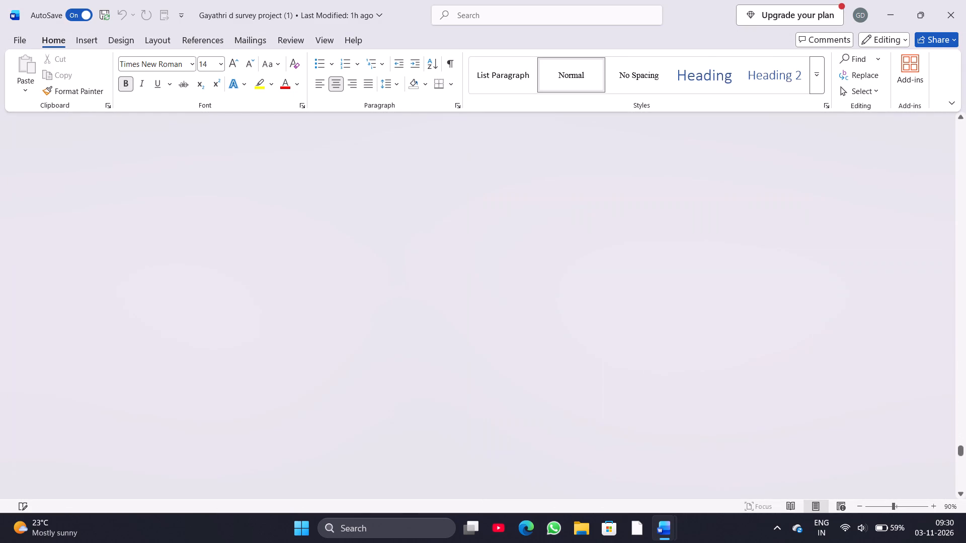
{"action": "scroll", "coordinate": [539, 314], "scroll_direction": "down", "scroll_amount": 20}
{"action": "scroll", "coordinate": [539, 314], "scroll_direction": "down", "scroll_amount": 20}
{"action": "scroll", "coordinate": [539, 314], "scroll_direction": "down", "scroll_amount": 6}
{"action": "scroll", "coordinate": [539, 314], "scroll_direction": "down", "scroll_amount": 20}
{"action": "scroll", "coordinate": [539, 314], "scroll_direction": "down", "scroll_amount": 20}
{"action": "scroll", "coordinate": [539, 314], "scroll_direction": "down", "scroll_amount": 20}
{"action": "scroll", "coordinate": [539, 314], "scroll_direction": "down", "scroll_amount": 3}
{"action": "scroll", "coordinate": [539, 314], "scroll_direction": "down", "scroll_amount": 20}
{"action": "scroll", "coordinate": [539, 314], "scroll_direction": "down", "scroll_amount": 20}
{"action": "scroll", "coordinate": [539, 314], "scroll_direction": "down", "scroll_amount": 20}
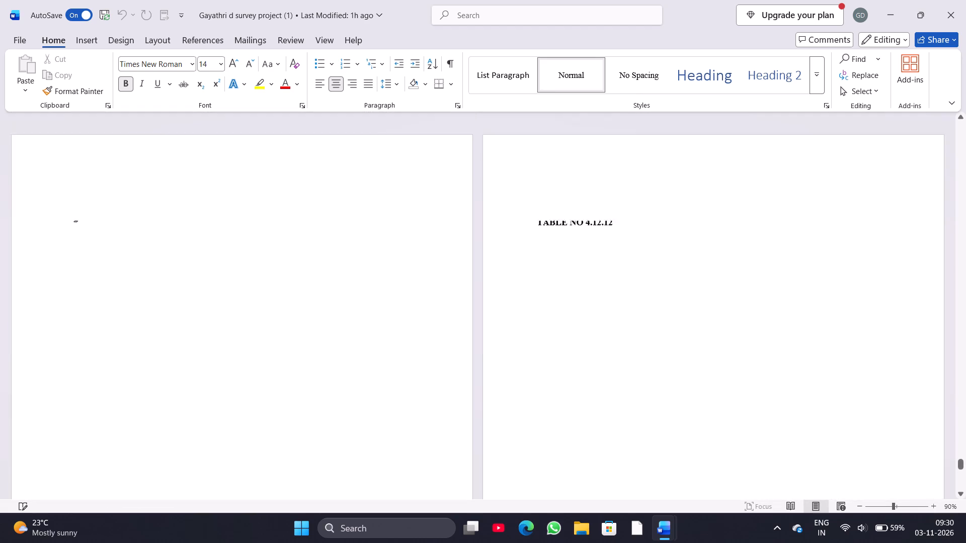
{"action": "scroll", "coordinate": [539, 314], "scroll_direction": "down", "scroll_amount": 20}
{"action": "scroll", "coordinate": [539, 314], "scroll_direction": "down", "scroll_amount": 20}
{"action": "scroll", "coordinate": [539, 314], "scroll_direction": "down", "scroll_amount": 10}
{"action": "scroll", "coordinate": [539, 314], "scroll_direction": "down", "scroll_amount": 20}
{"action": "scroll", "coordinate": [539, 314], "scroll_direction": "down", "scroll_amount": 20}
{"action": "scroll", "coordinate": [539, 314], "scroll_direction": "down", "scroll_amount": 20}
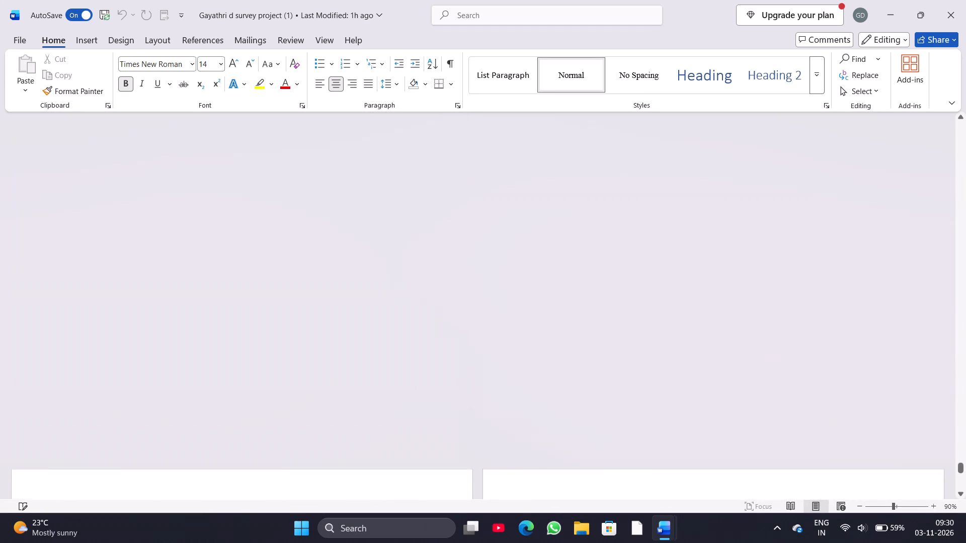
{"action": "scroll", "coordinate": [539, 314], "scroll_direction": "down", "scroll_amount": 20}
{"action": "scroll", "coordinate": [539, 314], "scroll_direction": "down", "scroll_amount": 8}
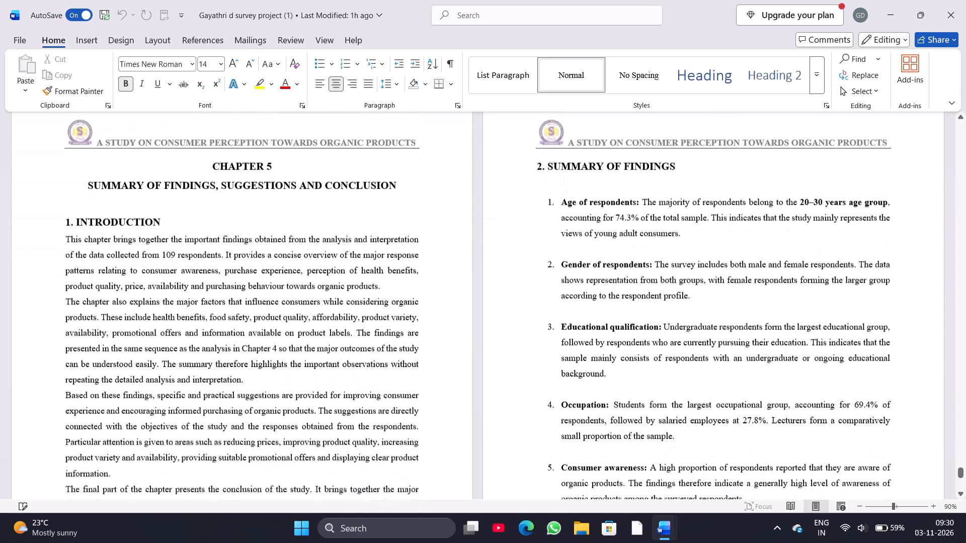
{"action": "scroll", "coordinate": [539, 314], "scroll_direction": "down", "scroll_amount": 7}
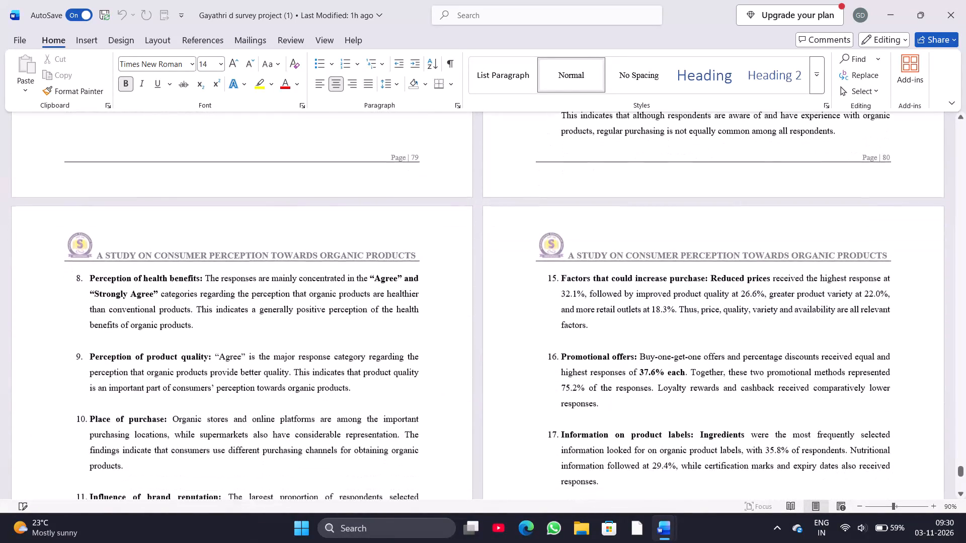
{"action": "scroll", "coordinate": [539, 314], "scroll_direction": "down", "scroll_amount": 6}
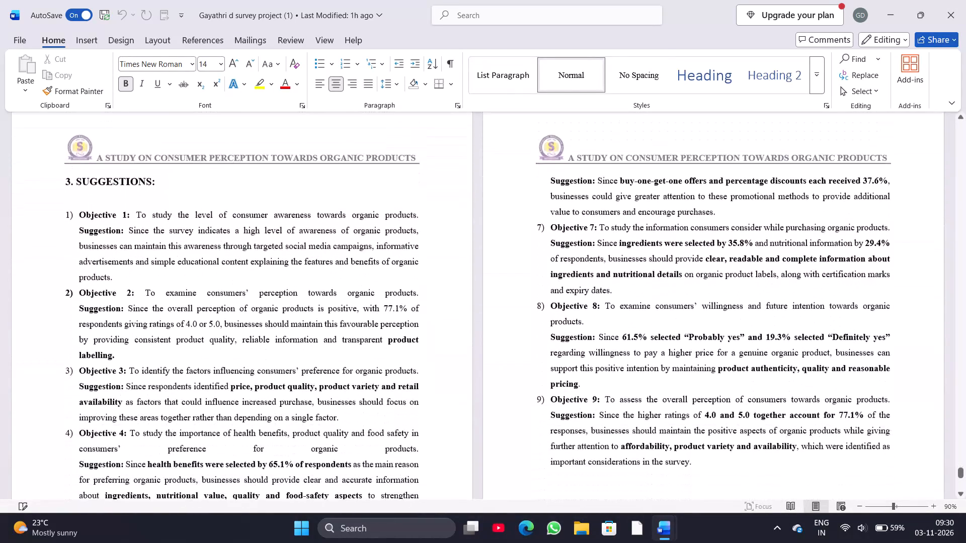
{"action": "scroll", "coordinate": [539, 314], "scroll_direction": "down", "scroll_amount": 6}
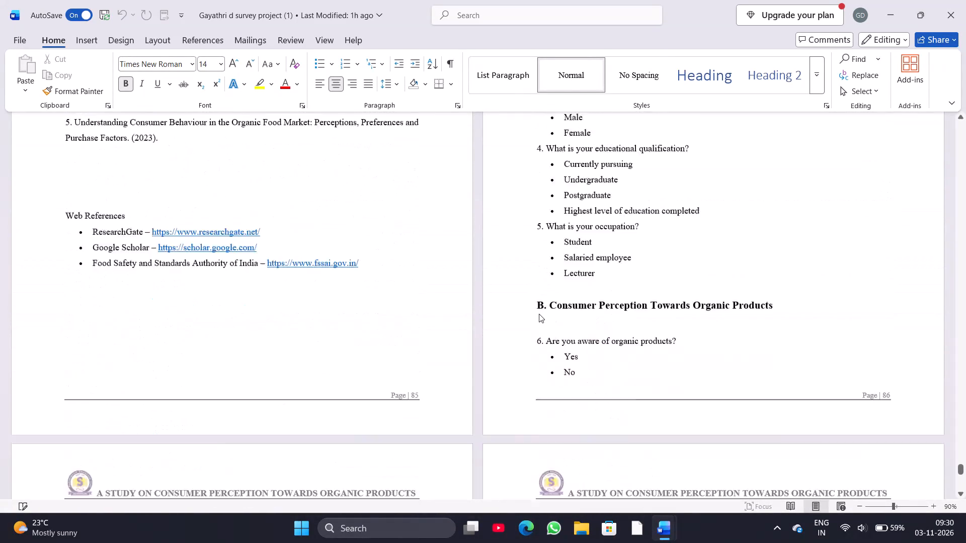
Review the organic products report's Chapter 5 backwards, from the suggestions through the summary of findings to the introduction.
{"action": "scroll", "coordinate": [539, 314], "scroll_direction": "up", "scroll_amount": 8}
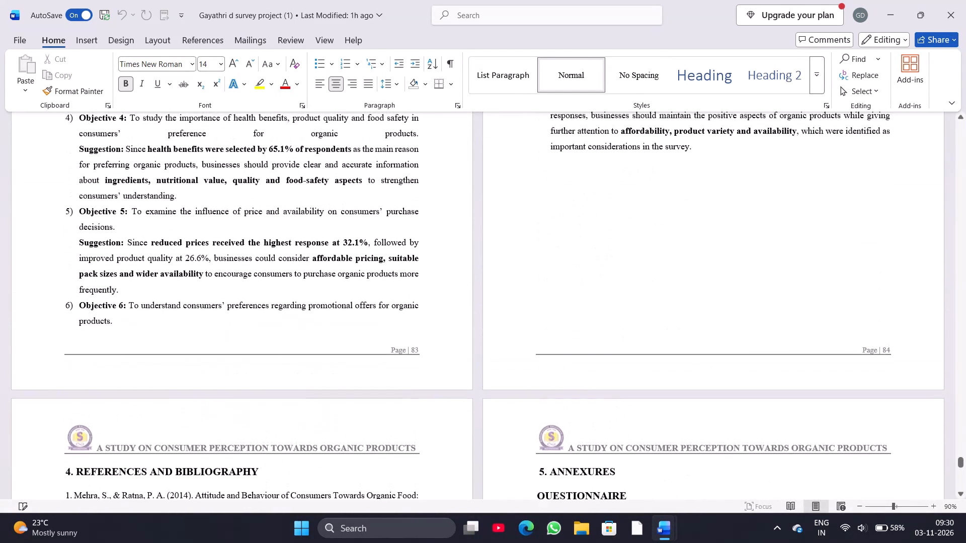
{"action": "scroll", "coordinate": [539, 314], "scroll_direction": "up", "scroll_amount": 7}
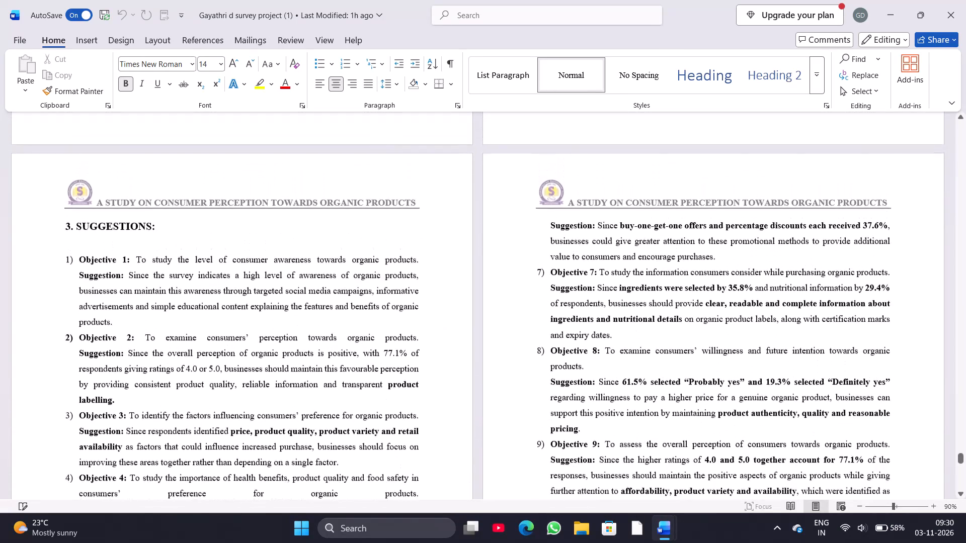
{"action": "scroll", "coordinate": [539, 314], "scroll_direction": "up", "scroll_amount": 6}
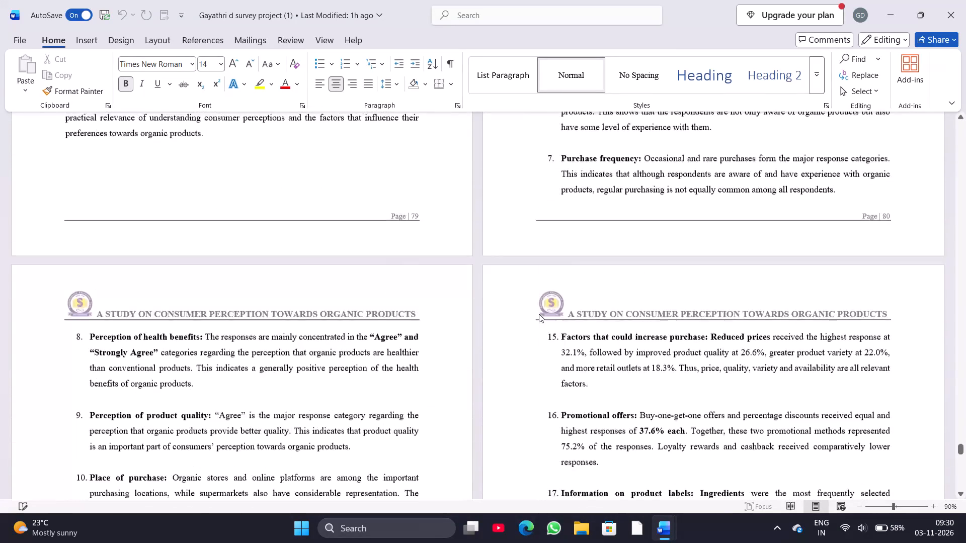
{"action": "scroll", "coordinate": [539, 314], "scroll_direction": "up", "scroll_amount": 4}
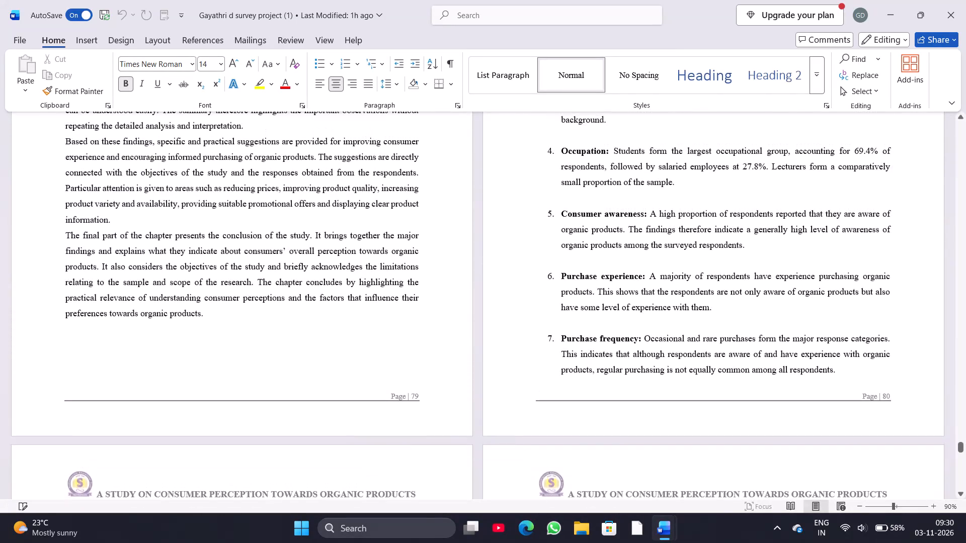
{"action": "scroll", "coordinate": [539, 314], "scroll_direction": "up", "scroll_amount": 5}
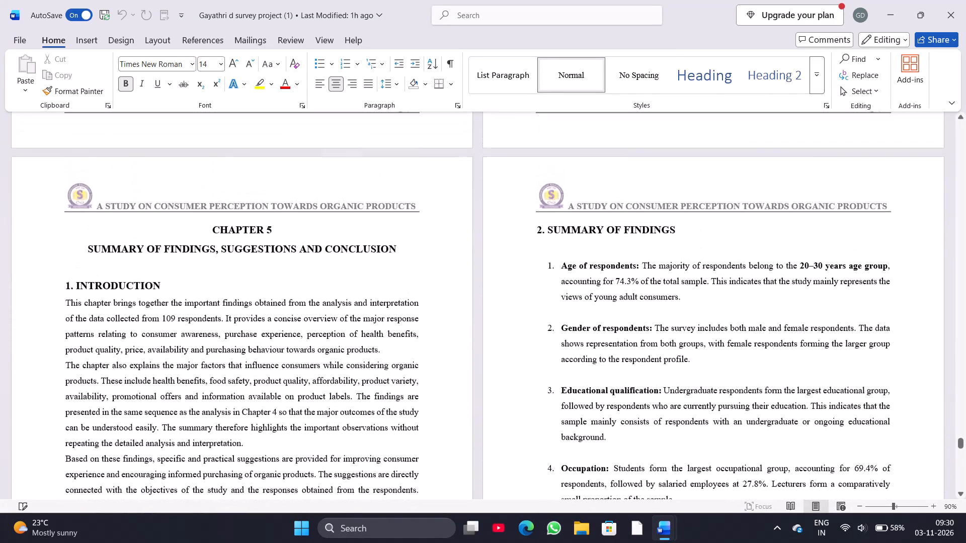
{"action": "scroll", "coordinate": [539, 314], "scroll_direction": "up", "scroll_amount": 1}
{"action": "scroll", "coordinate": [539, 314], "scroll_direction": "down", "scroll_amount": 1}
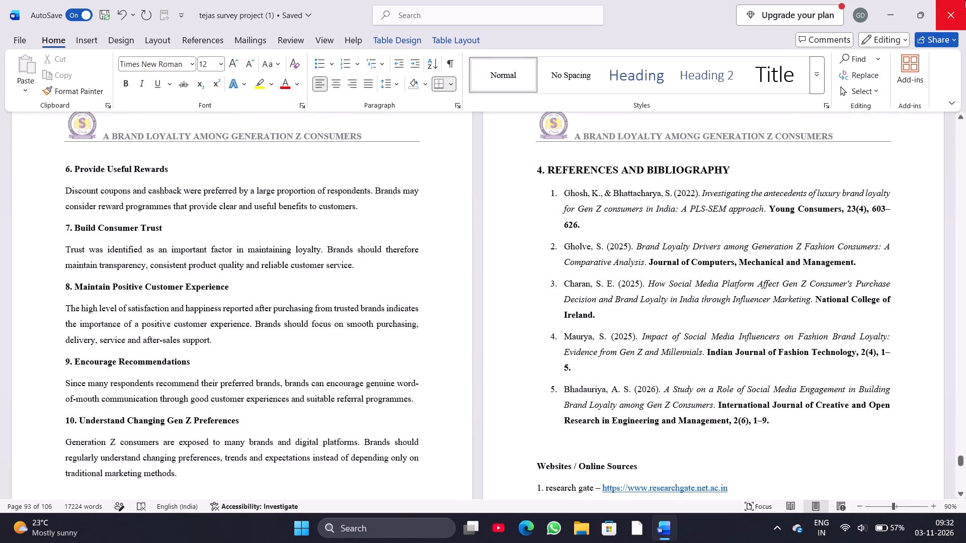
{"action": "left_click", "coordinate": [956, 4]}
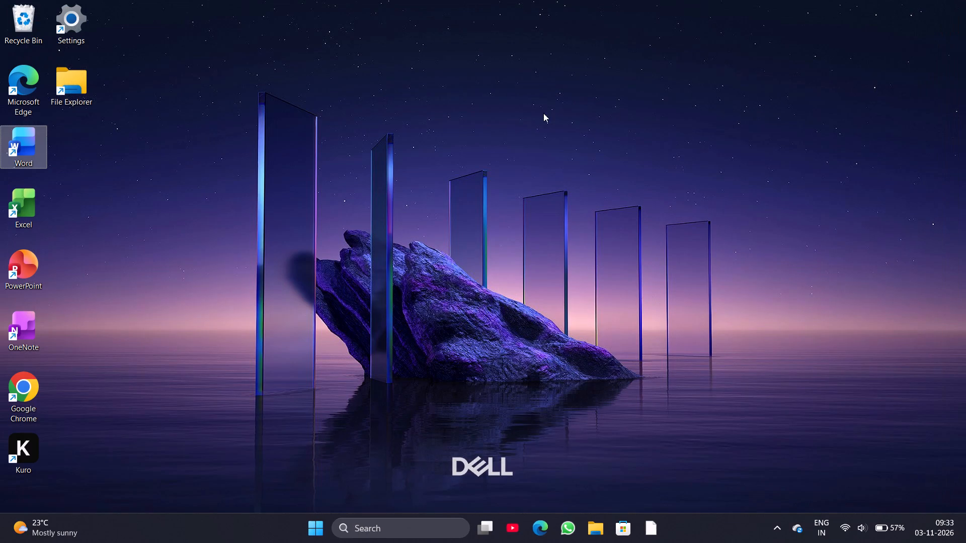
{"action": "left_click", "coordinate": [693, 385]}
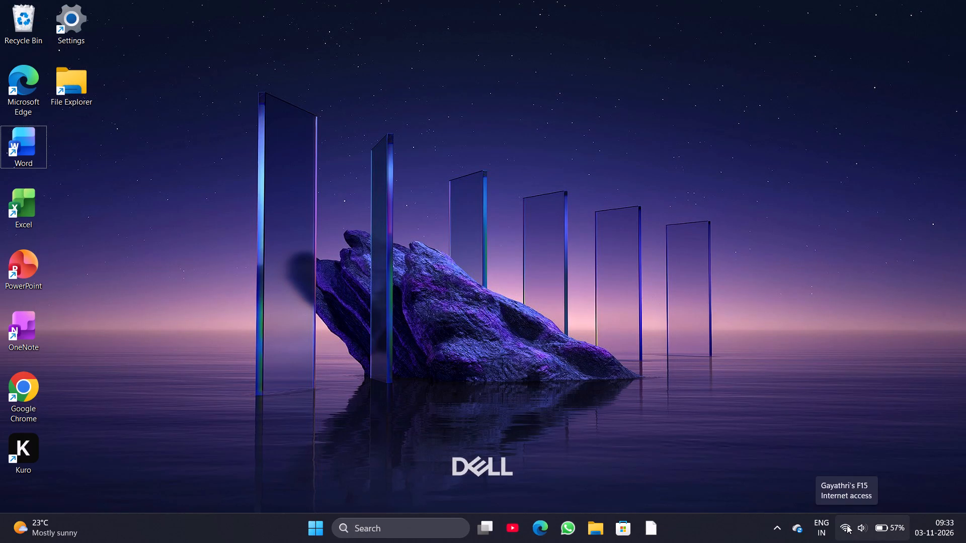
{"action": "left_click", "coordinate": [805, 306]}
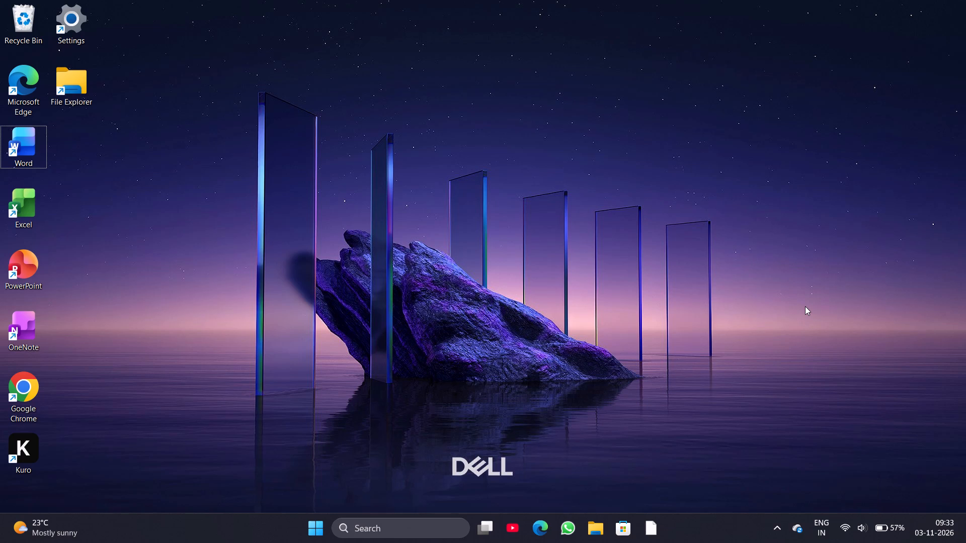